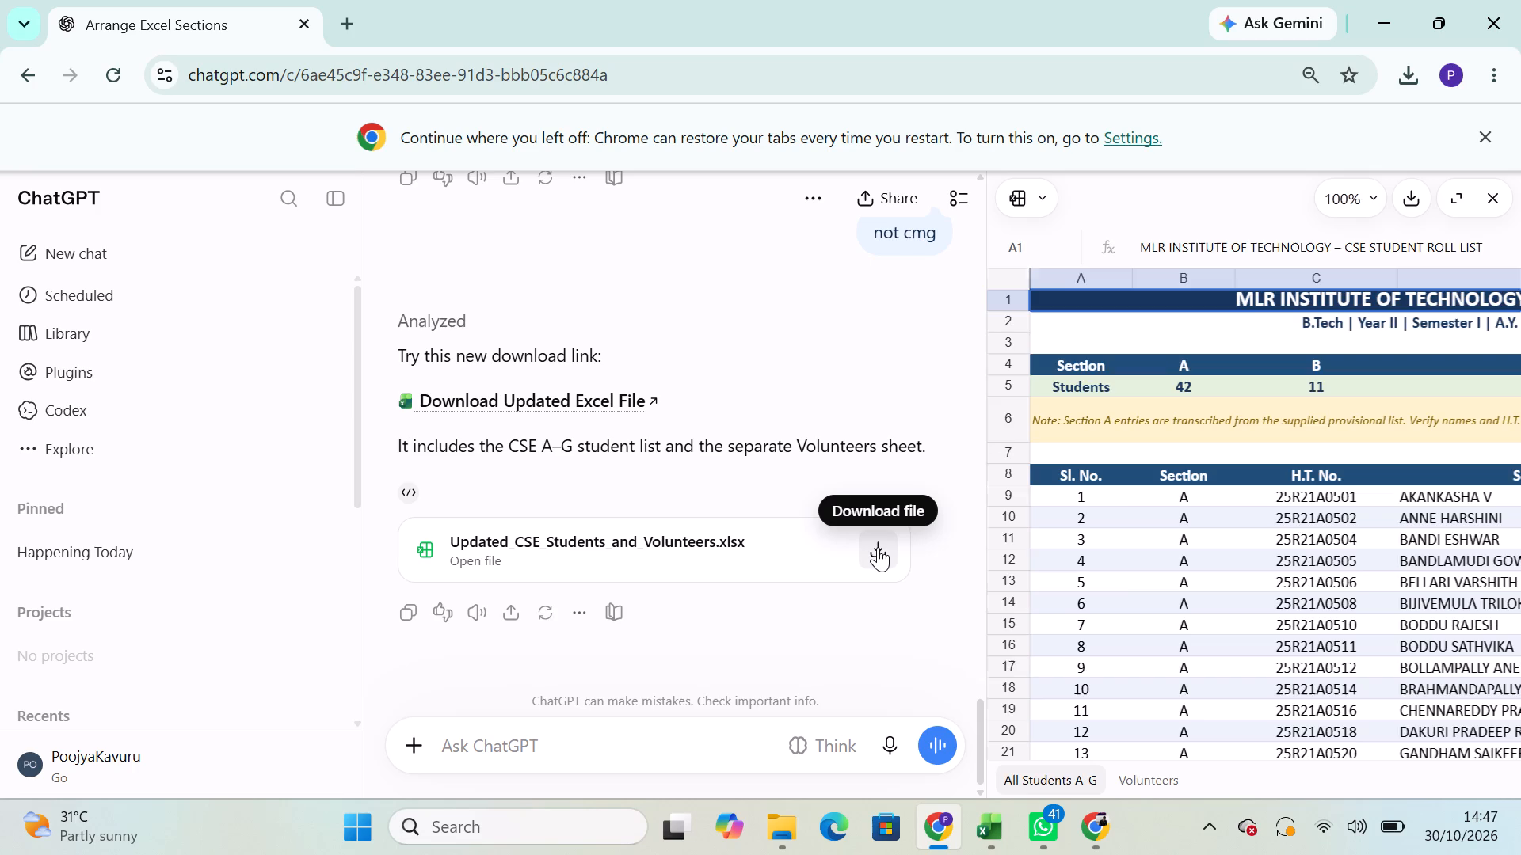
Examine the student rows and columns of the All Students A-G sheet in the workbook preview.
scroll(1387, 595, "left", 2)
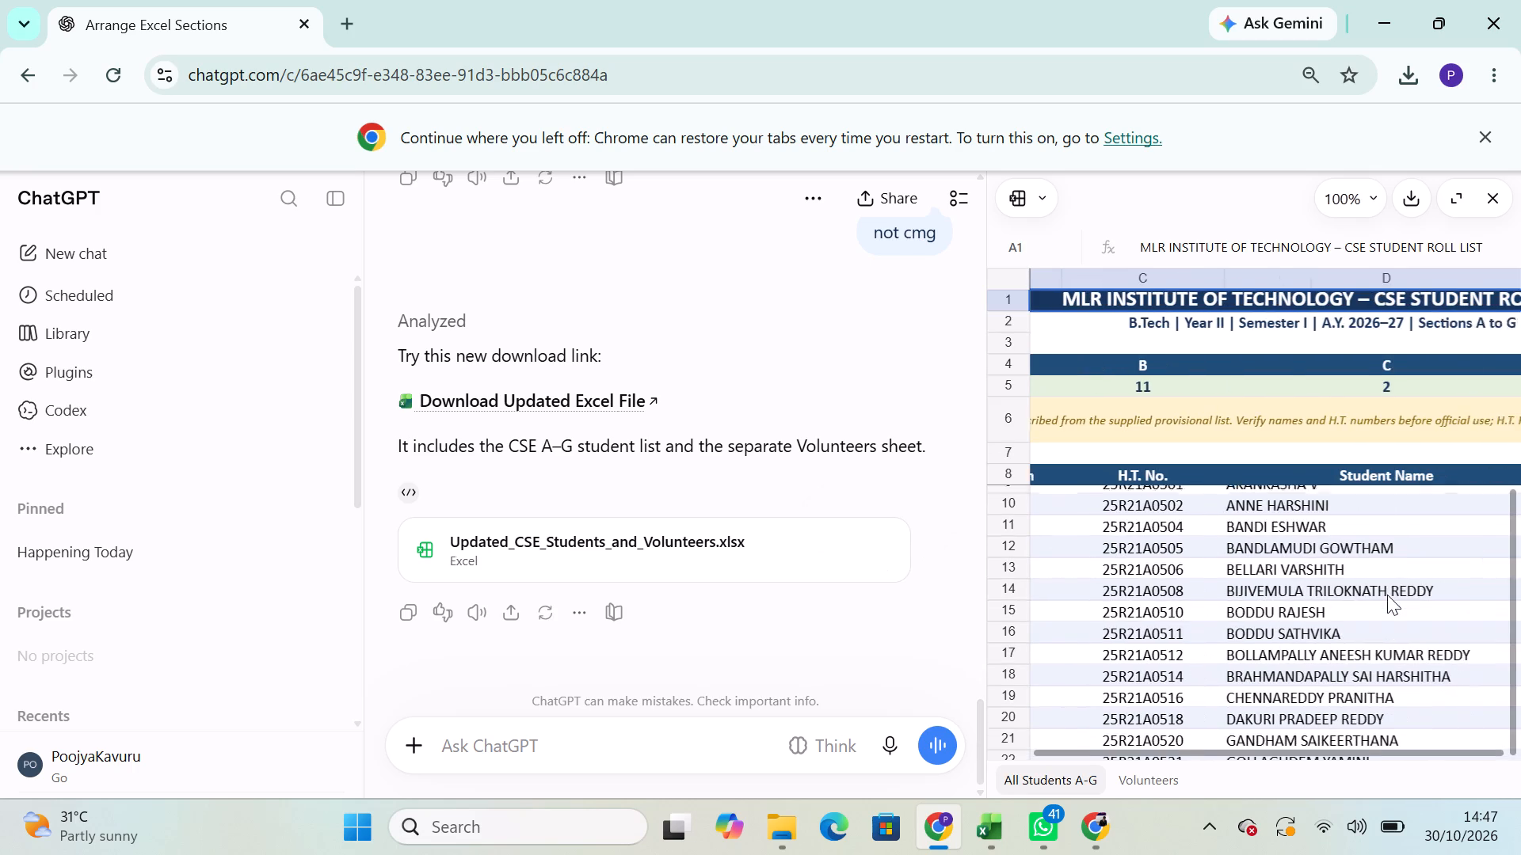
scroll(1387, 595, "left", 4)
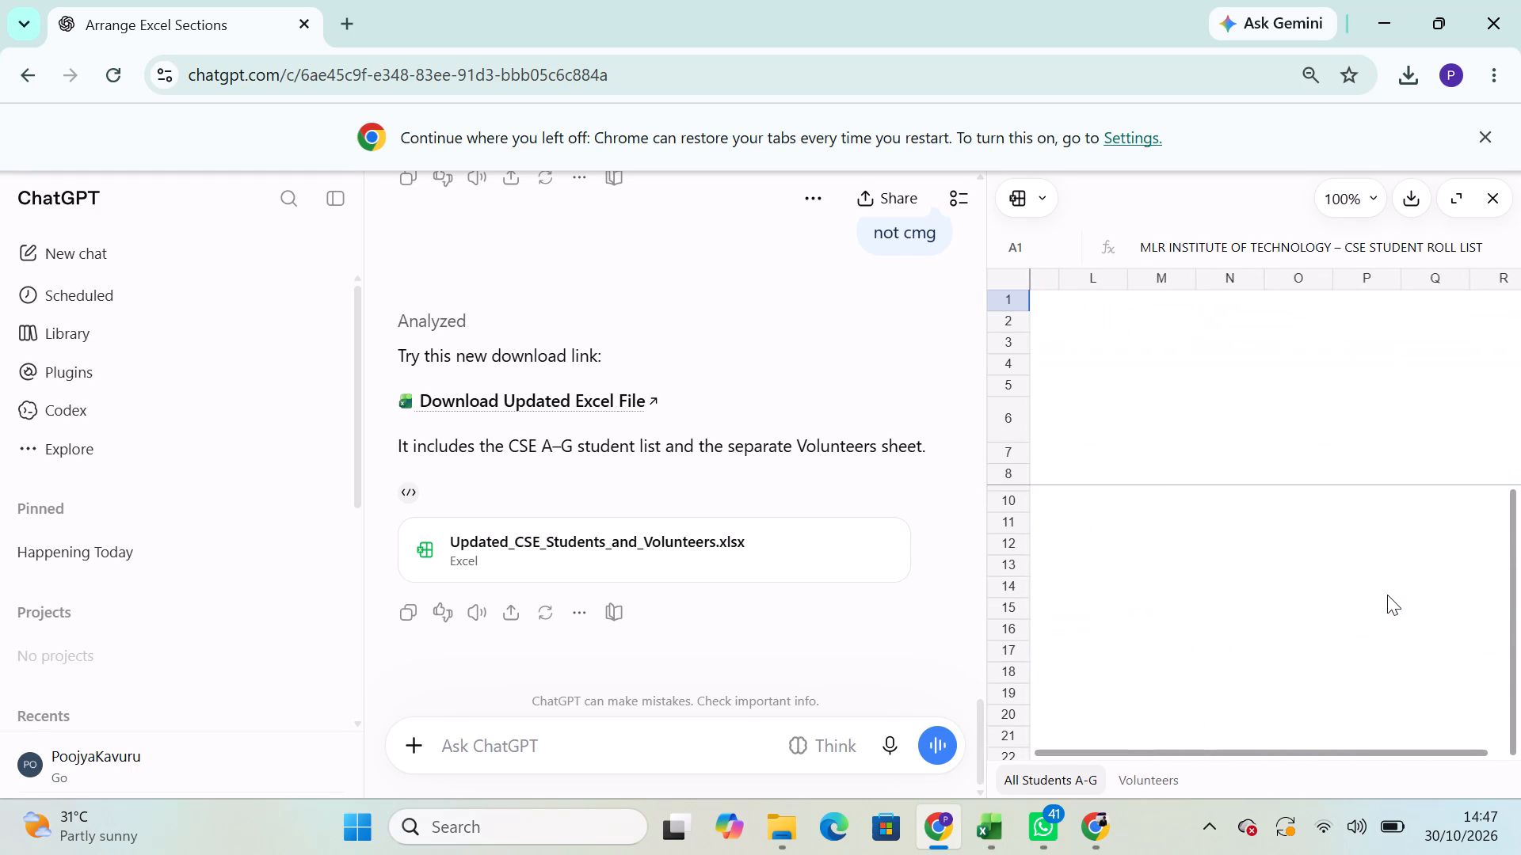
scroll(1387, 595, "right", 6)
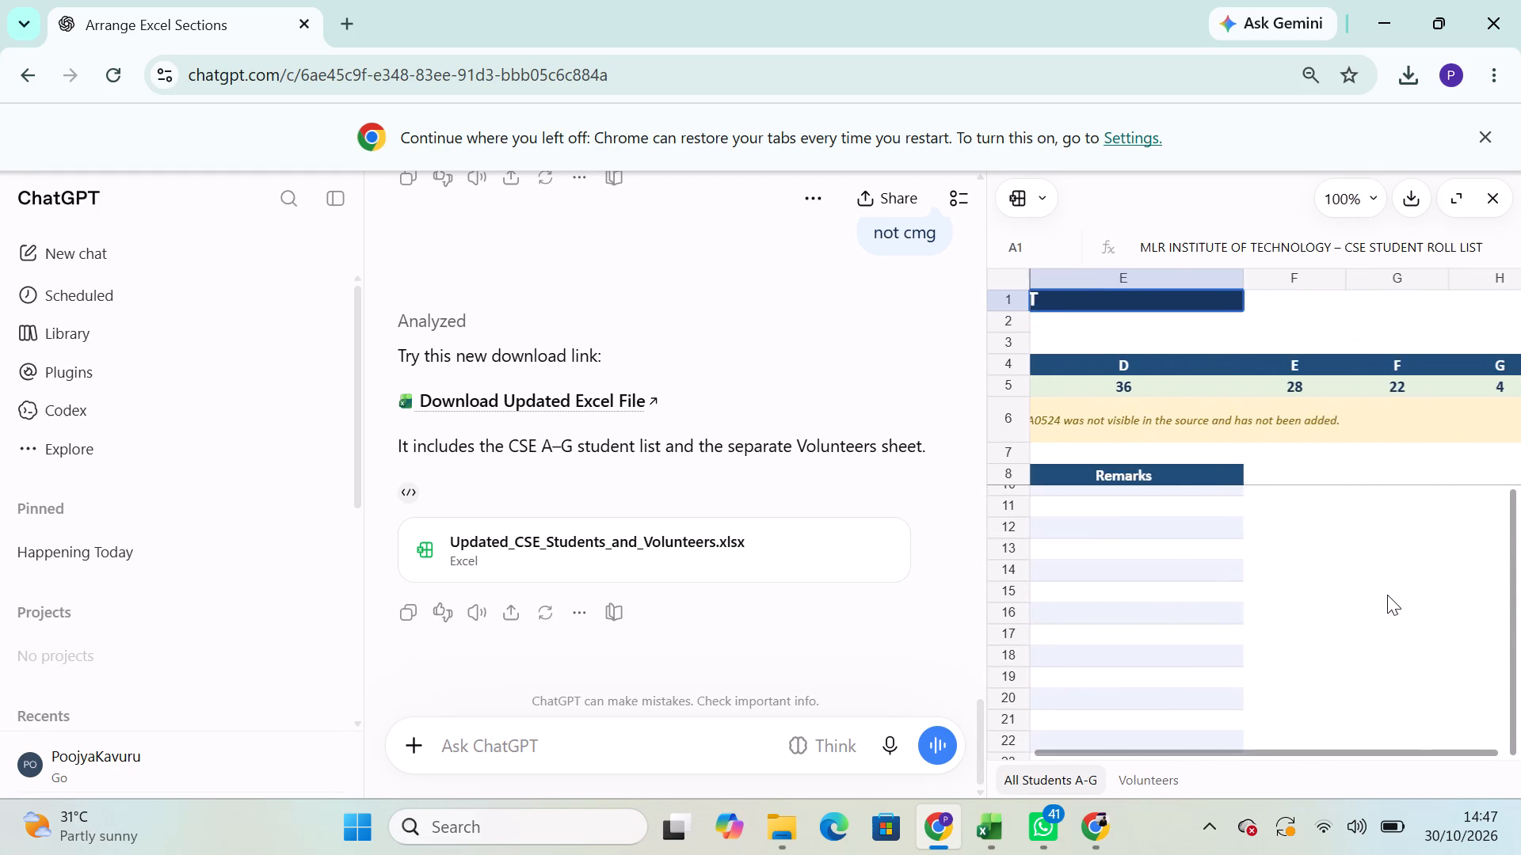
scroll(1387, 595, "right", 3)
scroll(1387, 595, "down", 5, "ctrl")
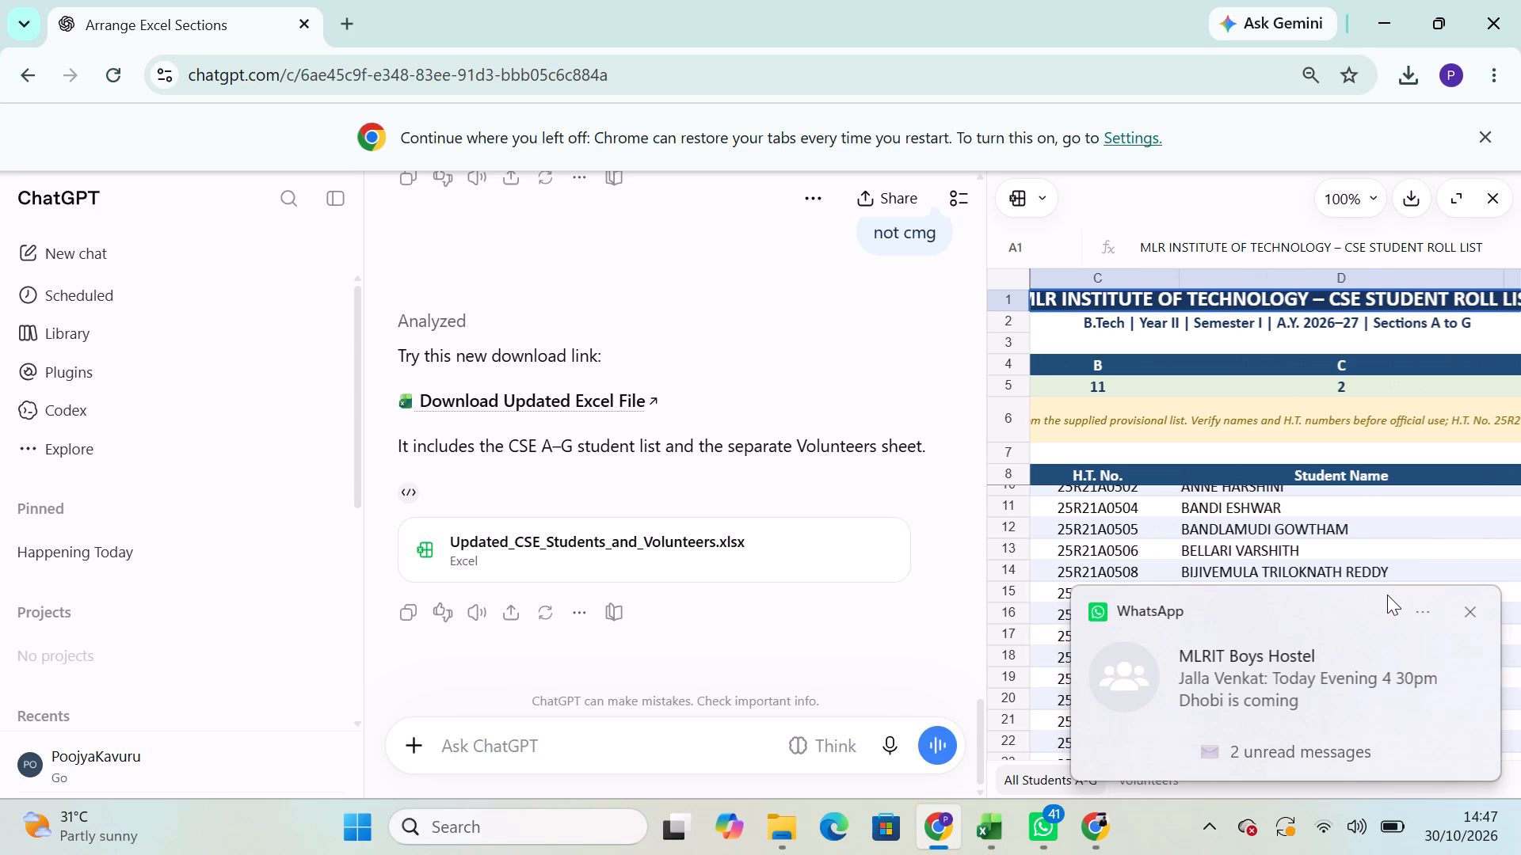
left_click(1469, 615)
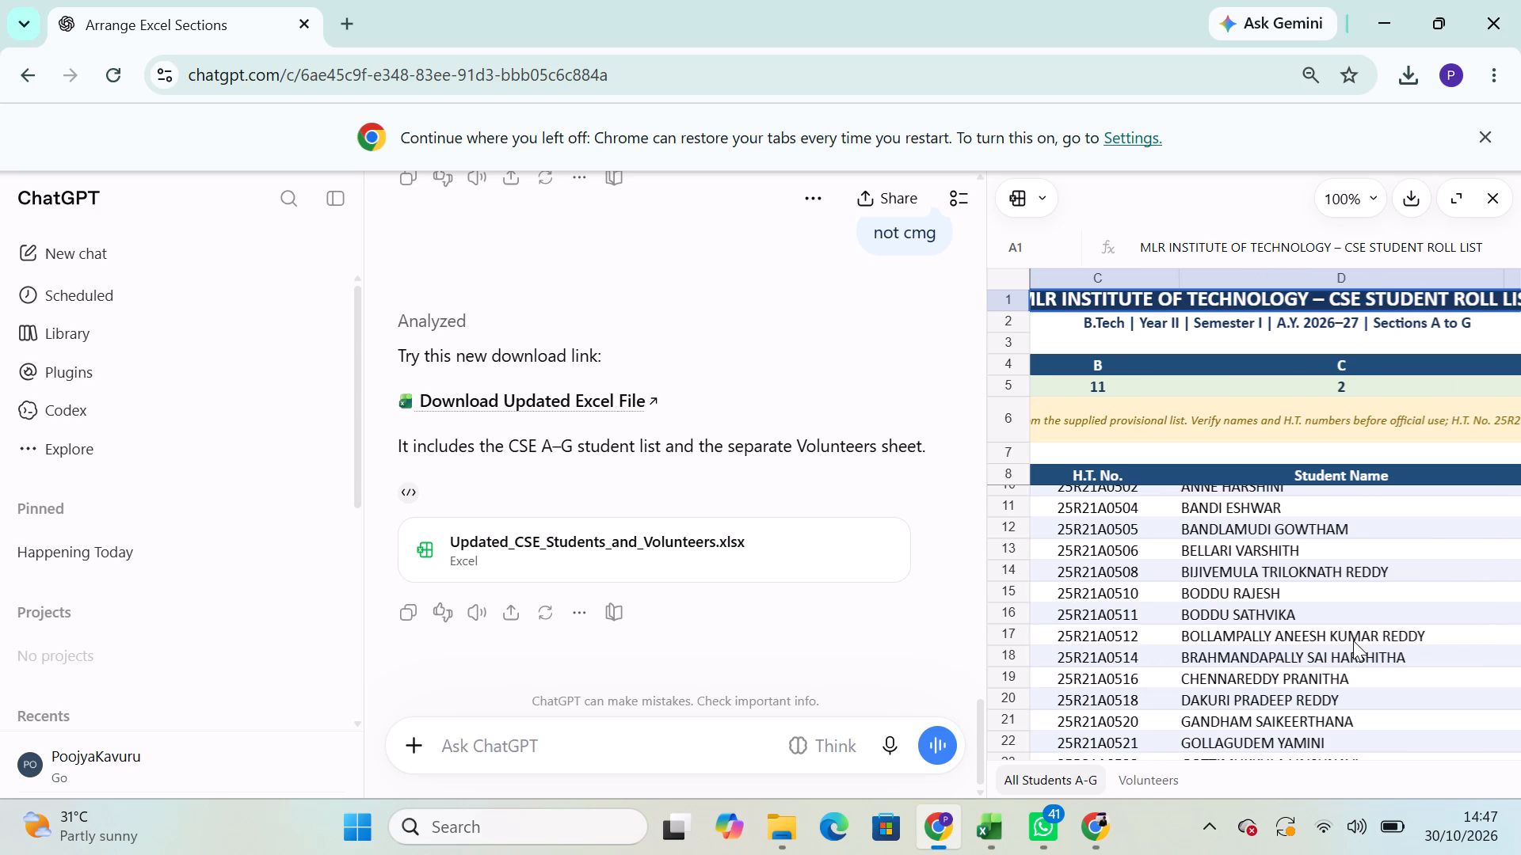
scroll(1353, 640, "down", 4)
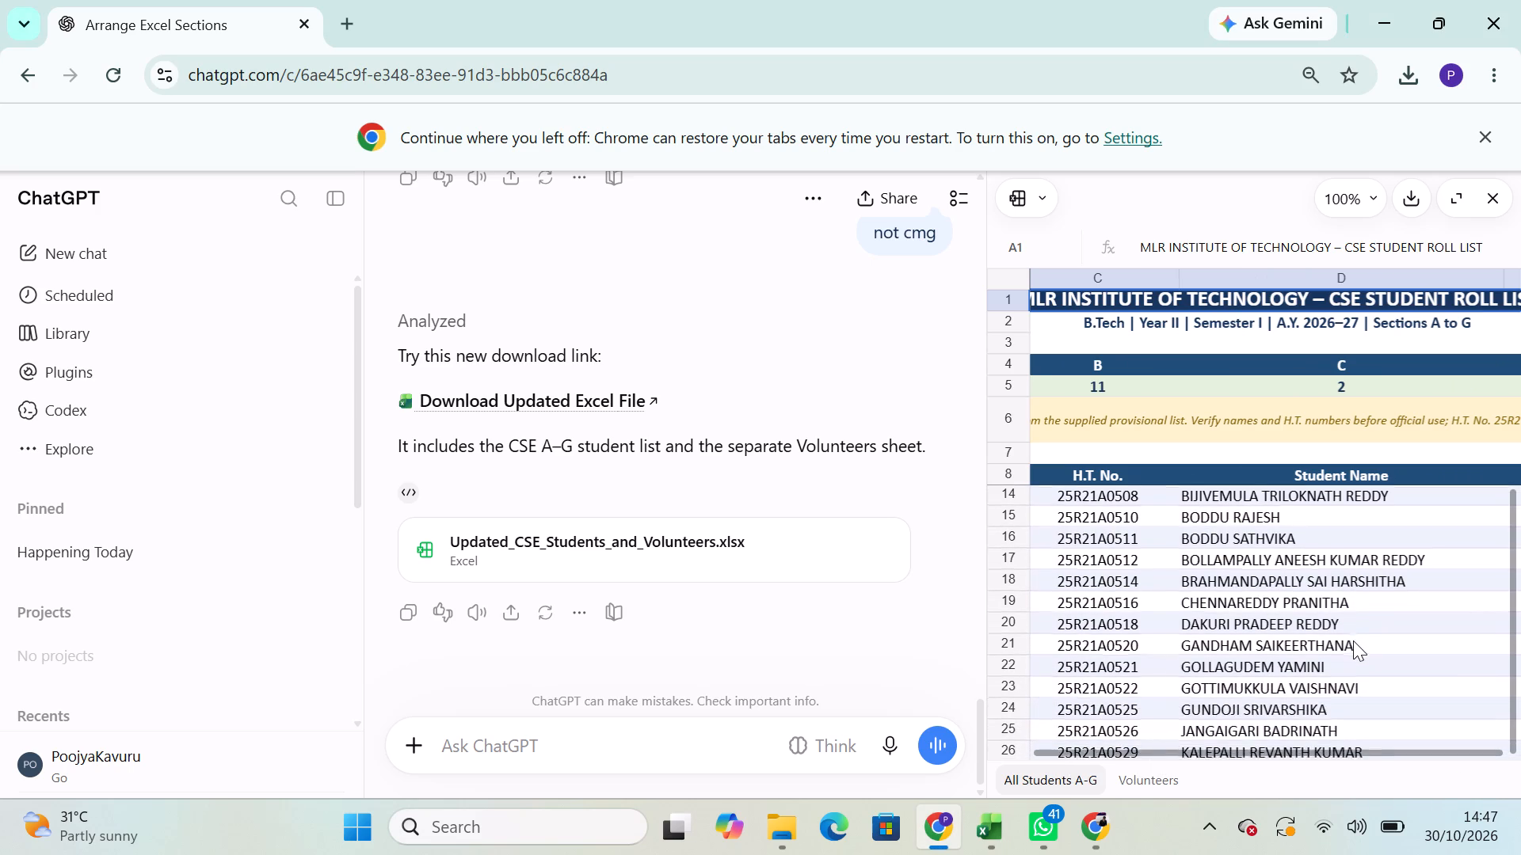
scroll(1353, 640, "down", 8)
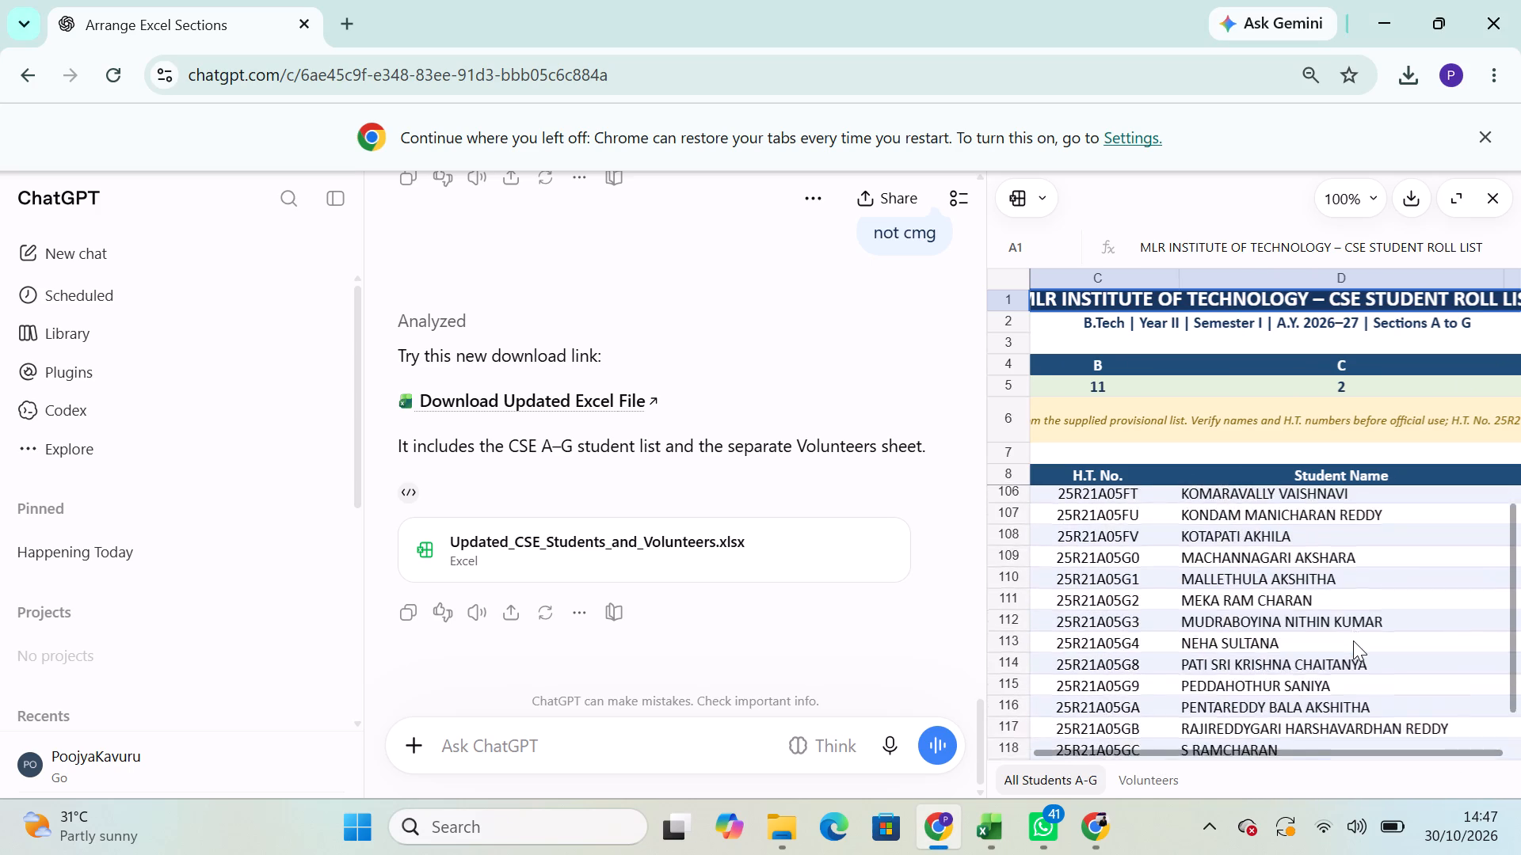
scroll(1353, 640, "down", 2)
scroll(1353, 640, "up", 5)
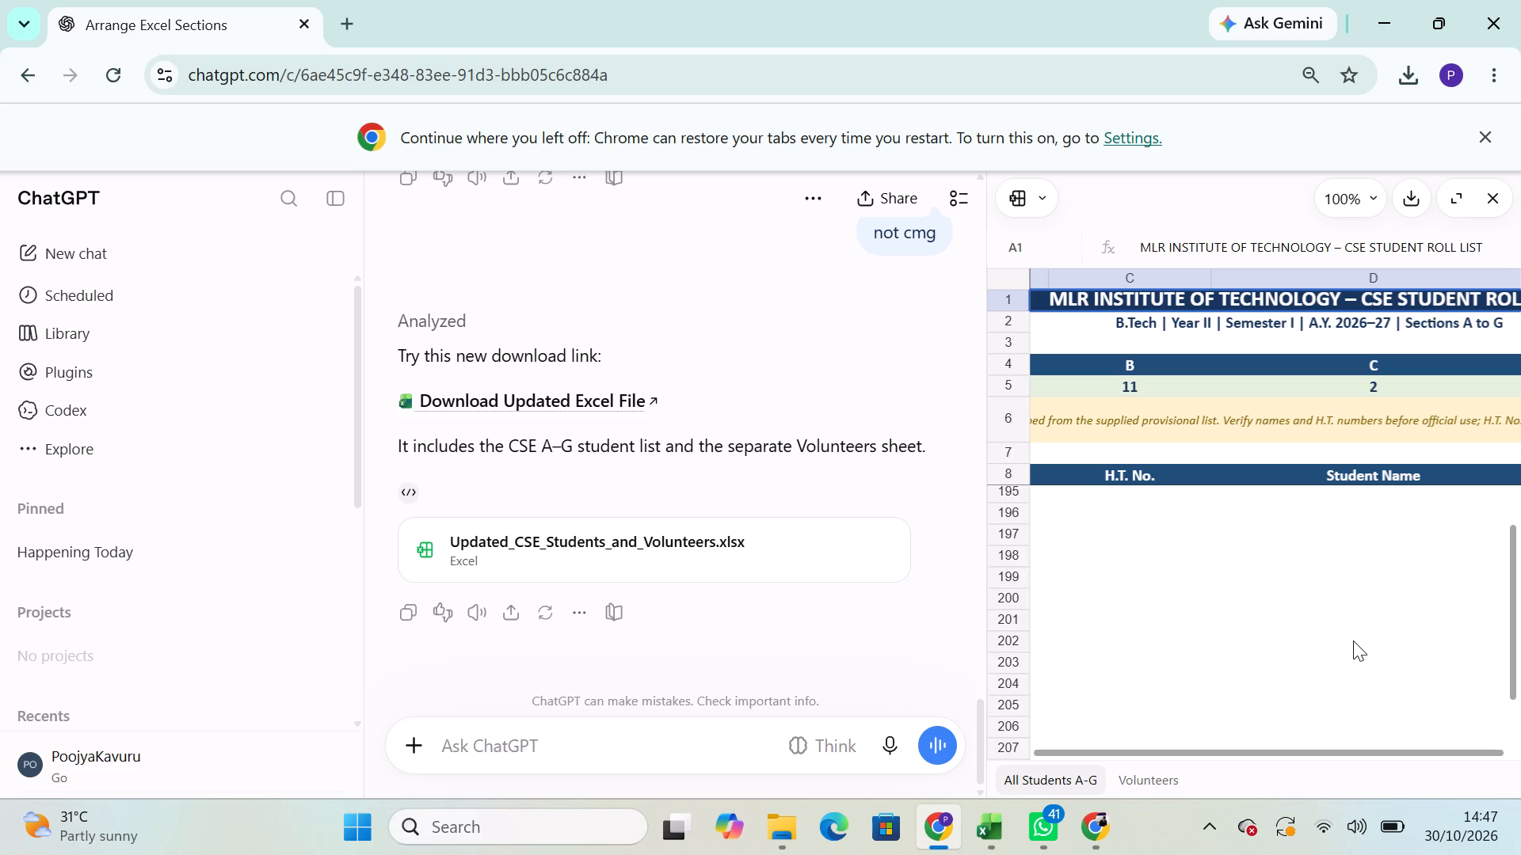
scroll(1353, 640, "up", 7)
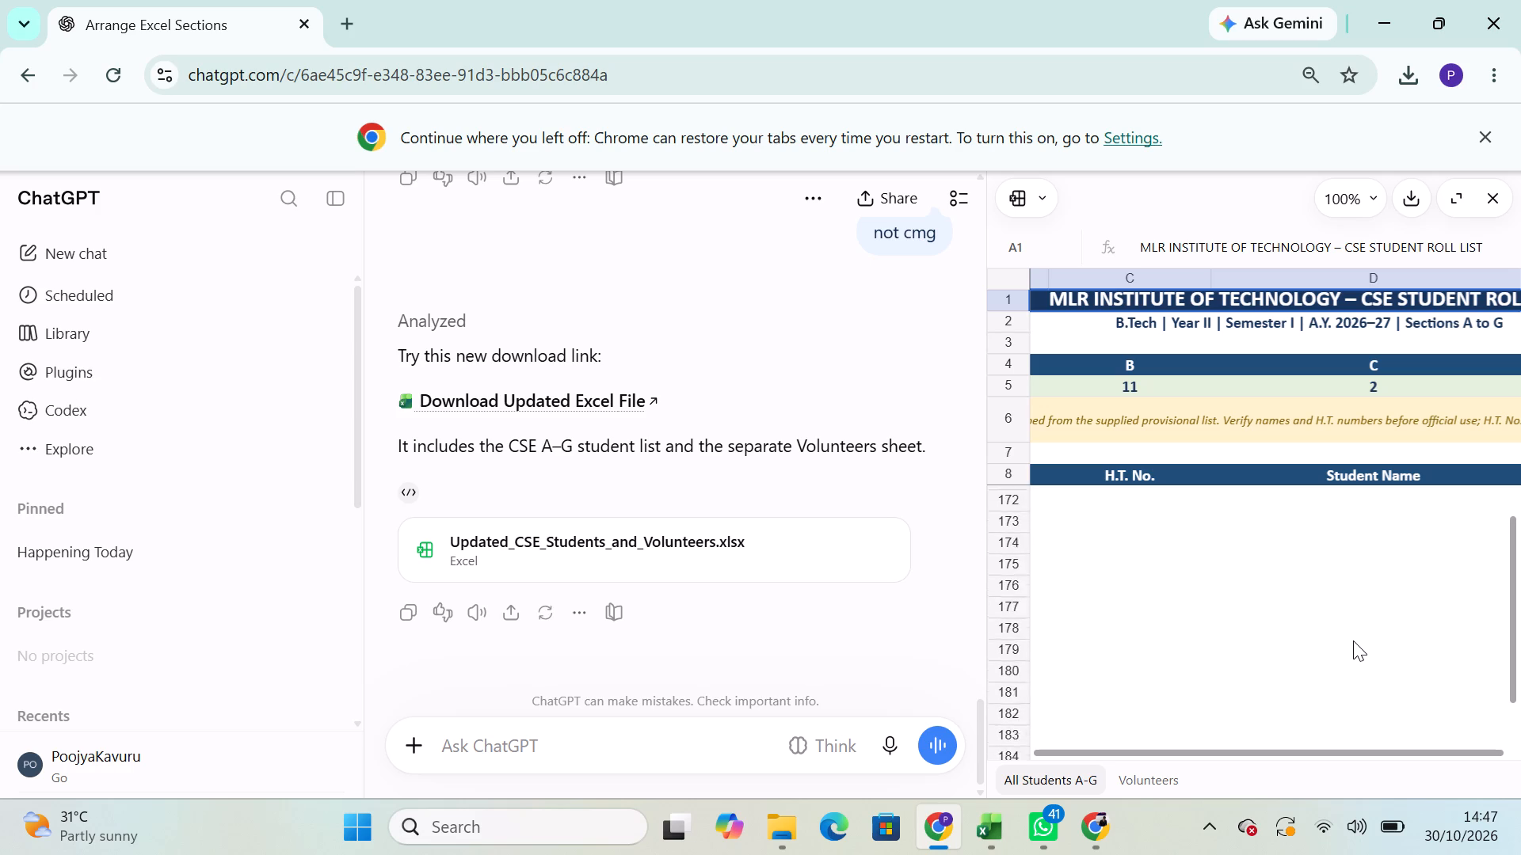
scroll(1353, 640, "up", 4)
scroll(1353, 640, "down", 1)
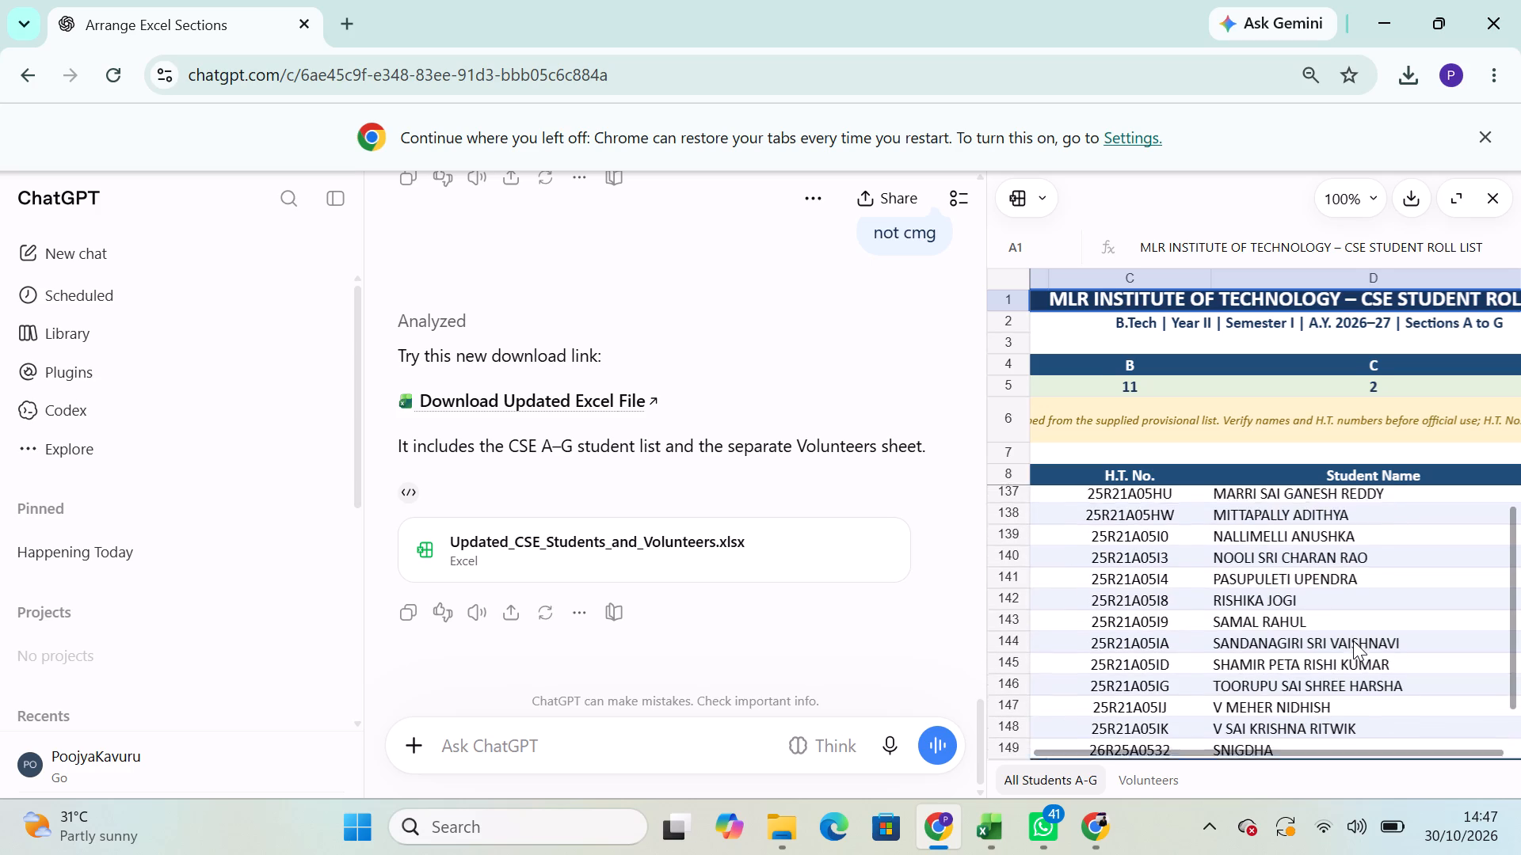
scroll(1353, 640, "down", 2)
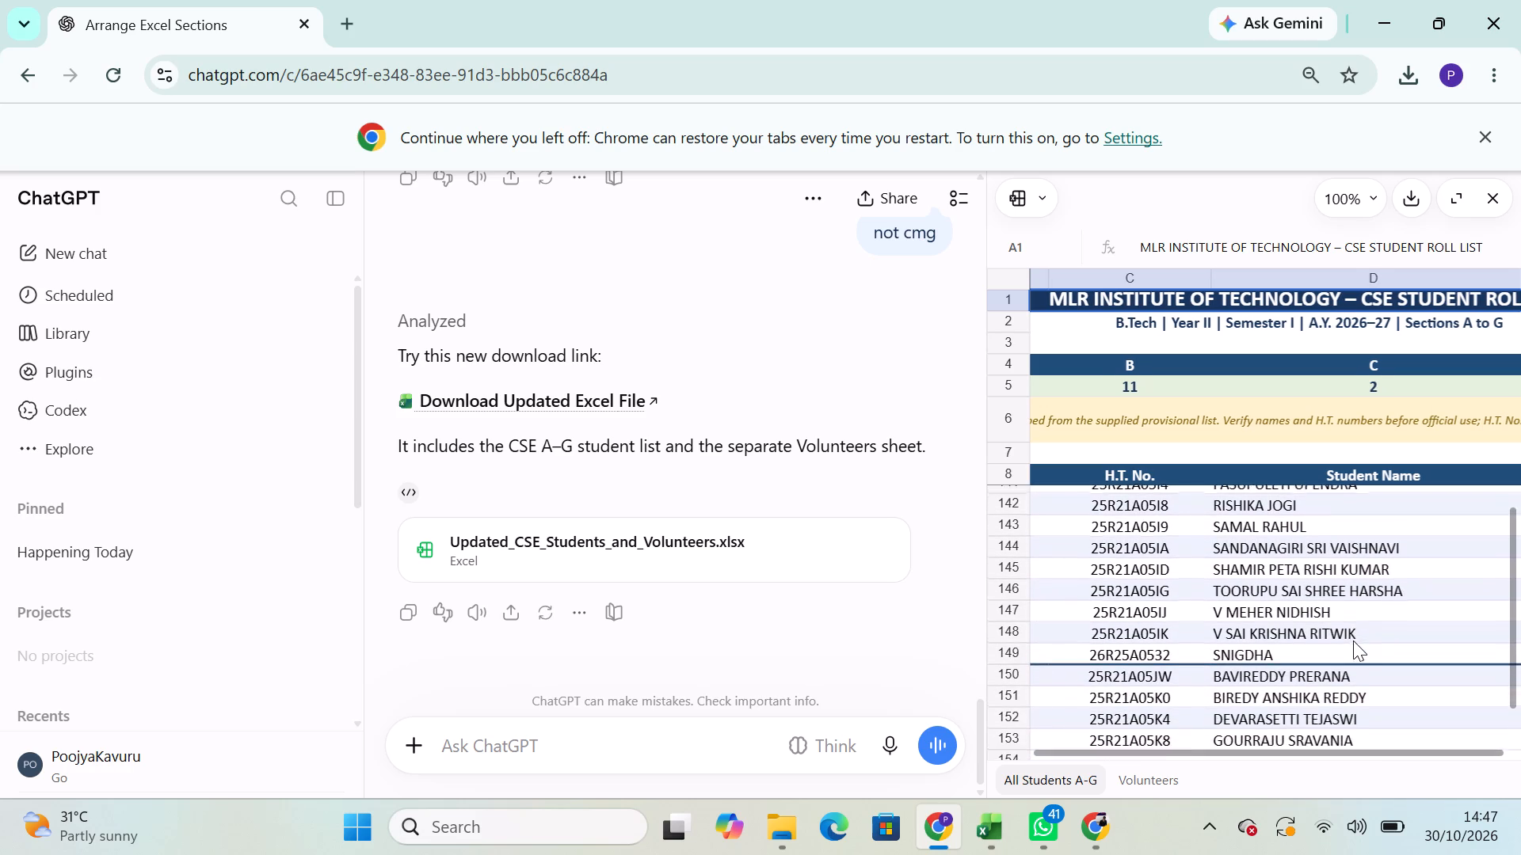
scroll(1353, 640, "down", 1)
scroll(1468, 643, "right", 1)
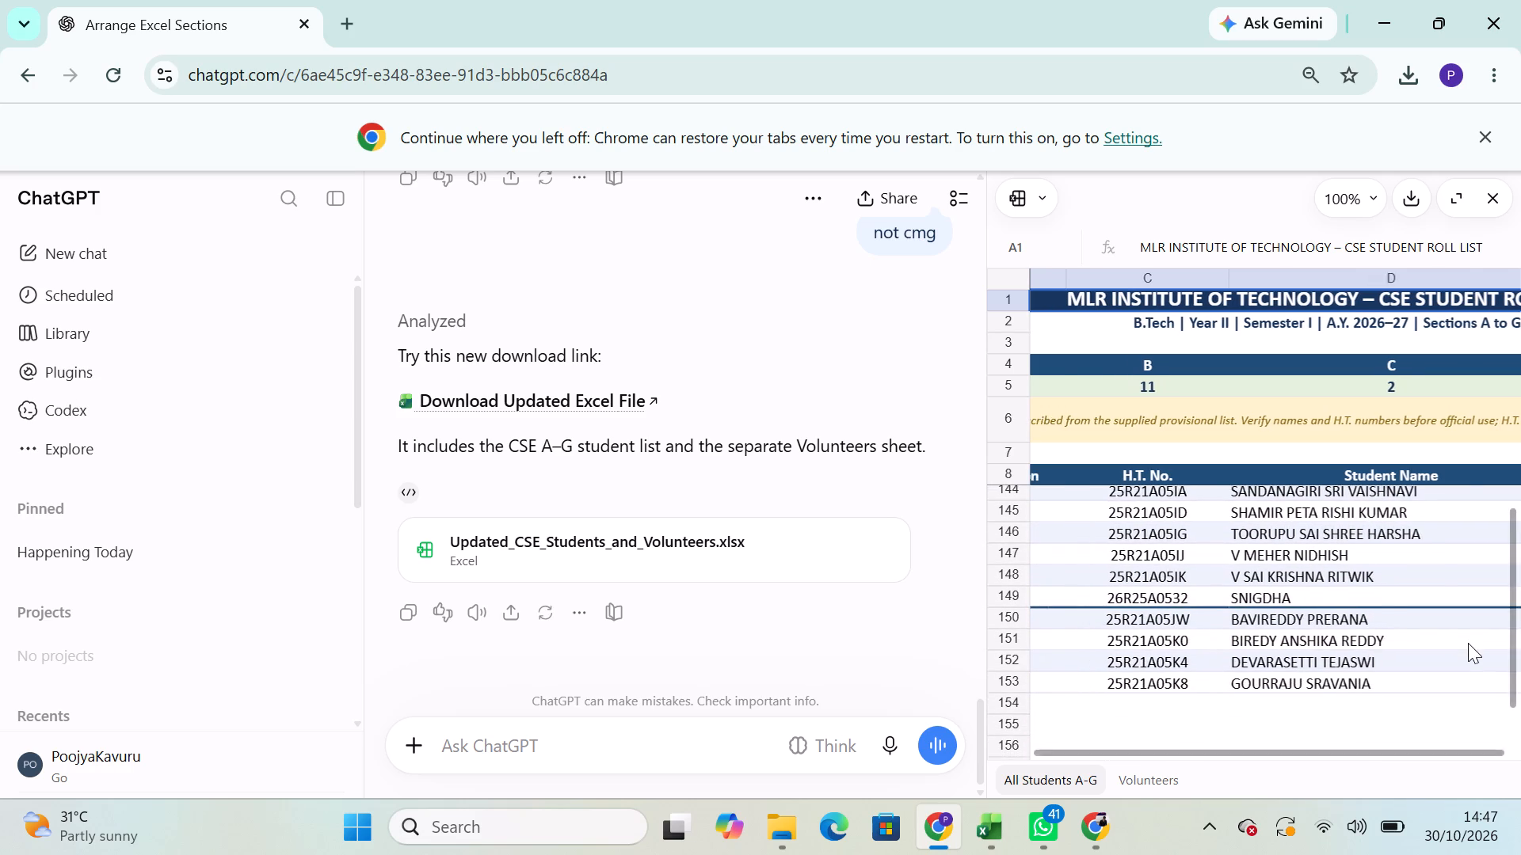
scroll(1468, 643, "right", 3)
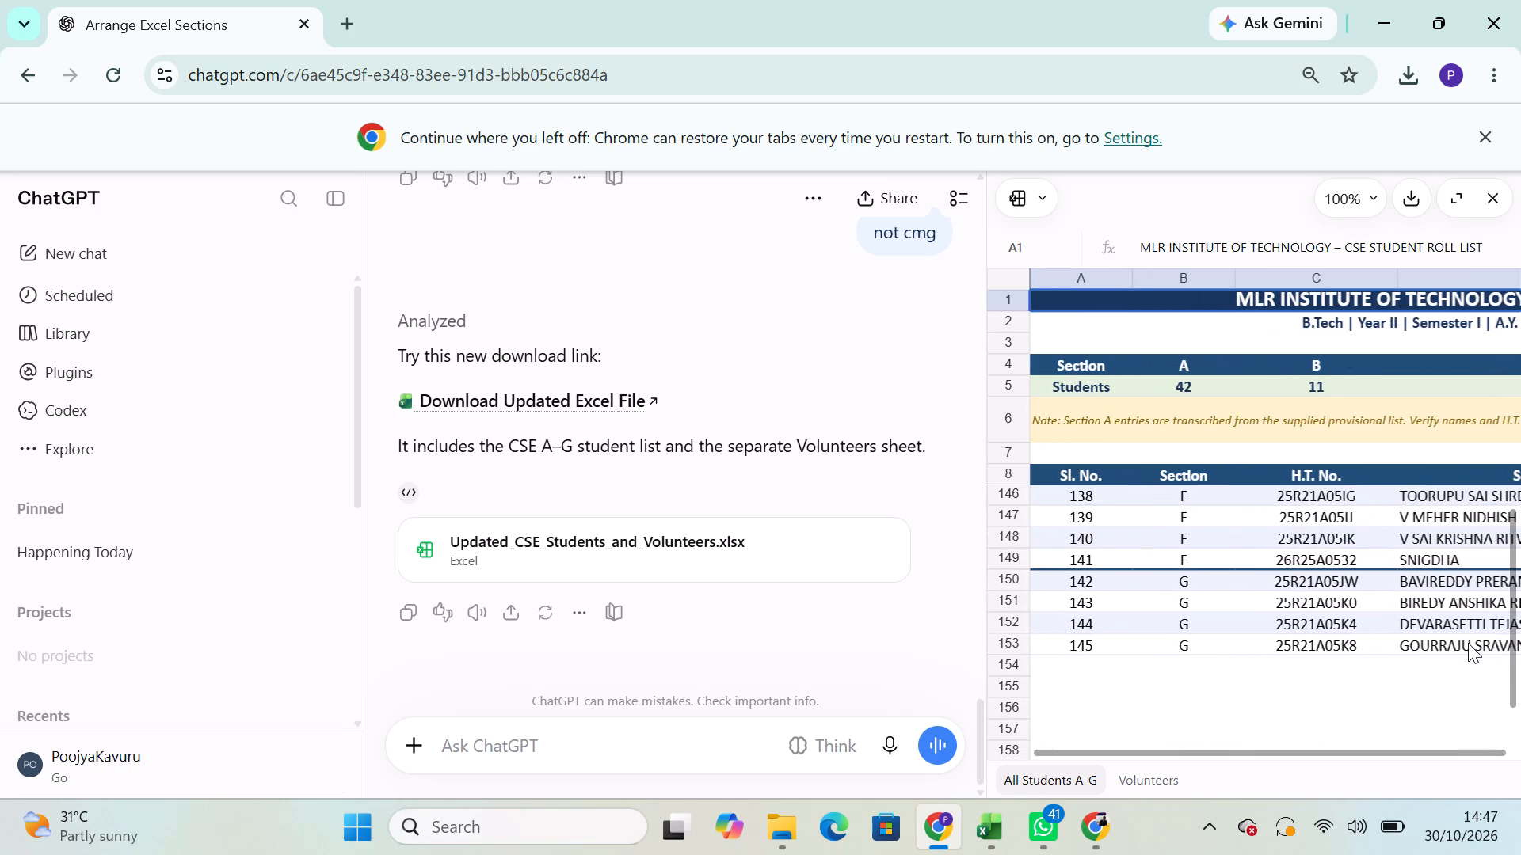
scroll(1468, 643, "up", 5)
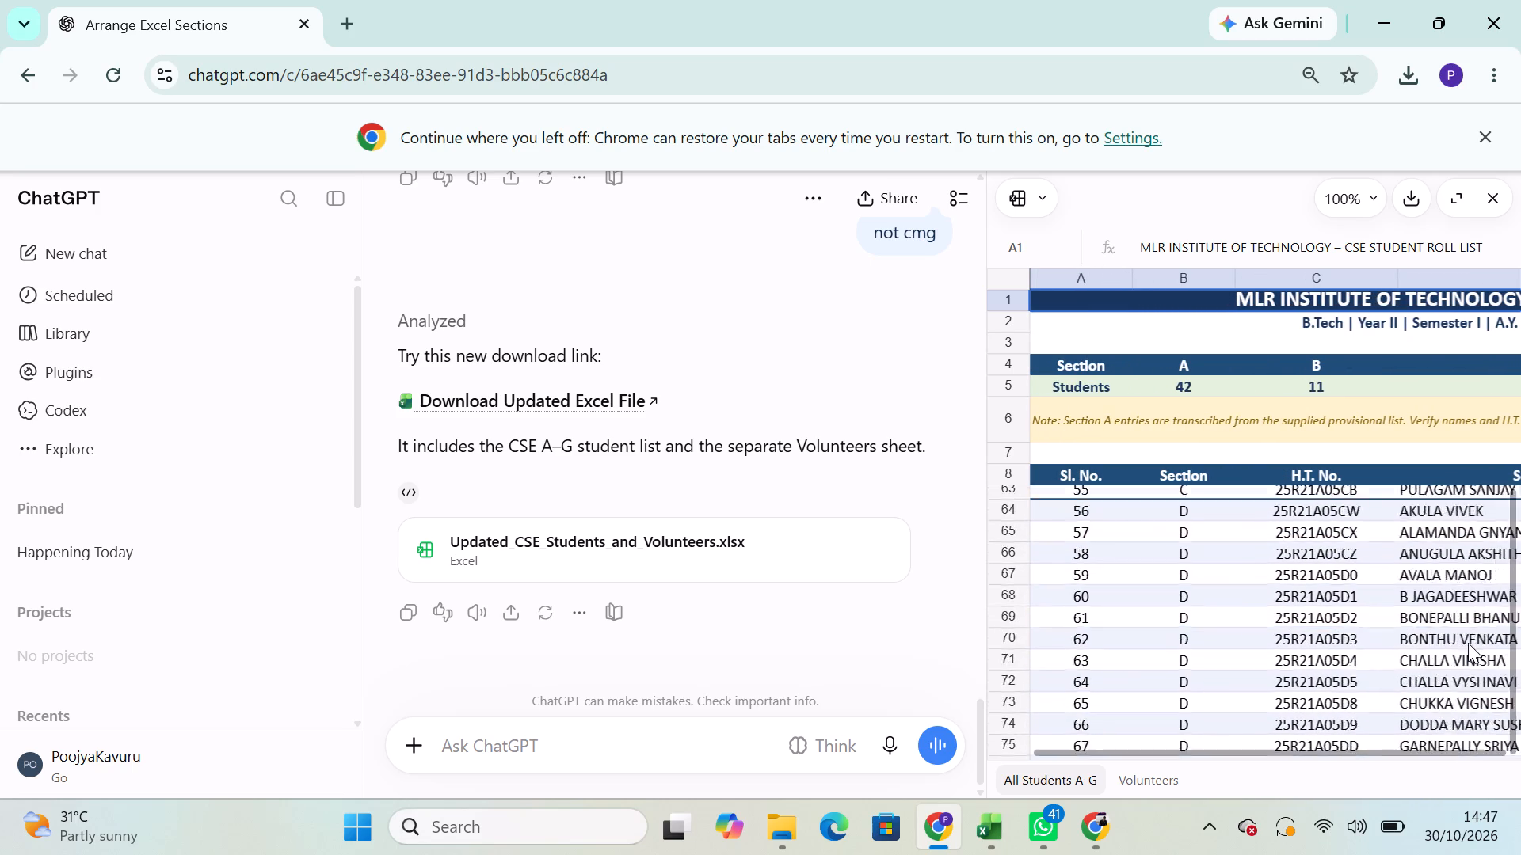
Download Updated_CSE_Students_and_Volunteers.xlsx from the latest chat reply.
left_click(878, 553)
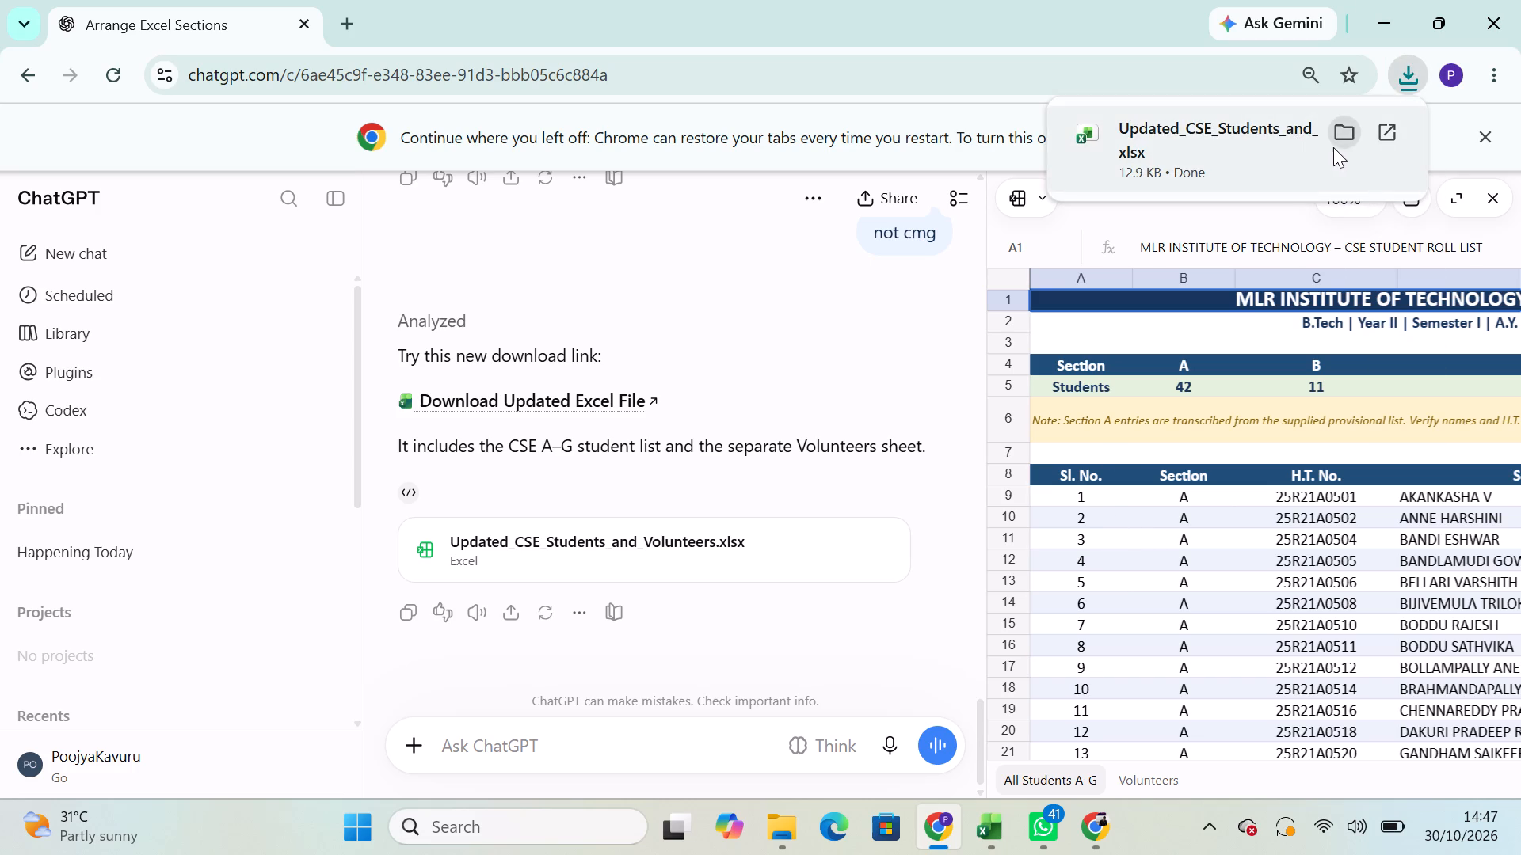
Open the downloaded Updated_CSE_Students_and_Volunteers workbook from the Downloads folder in Excel.
left_click(1336, 145)
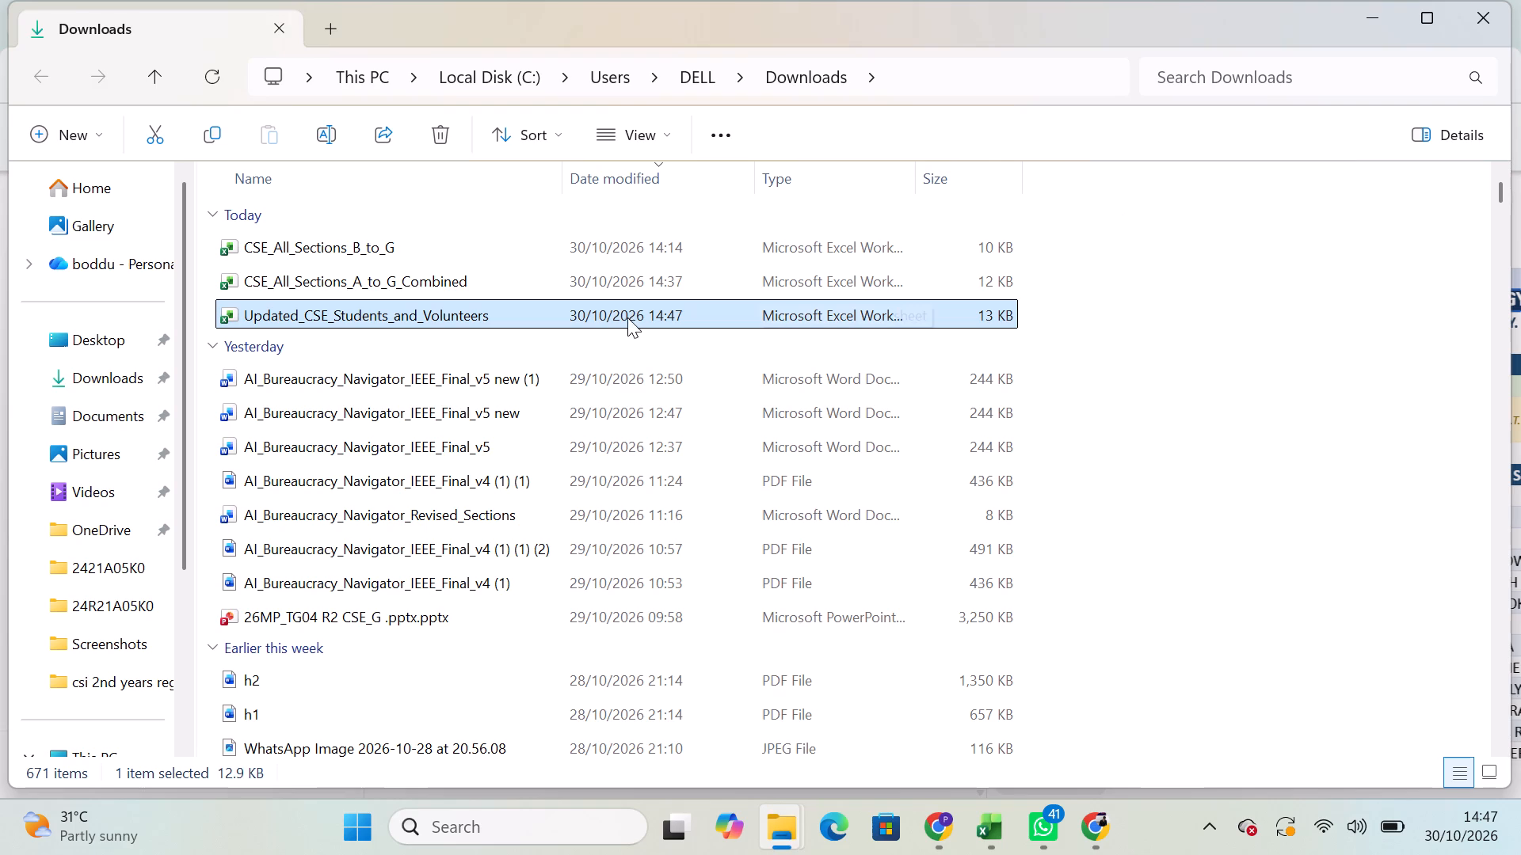
double_click(603, 311)
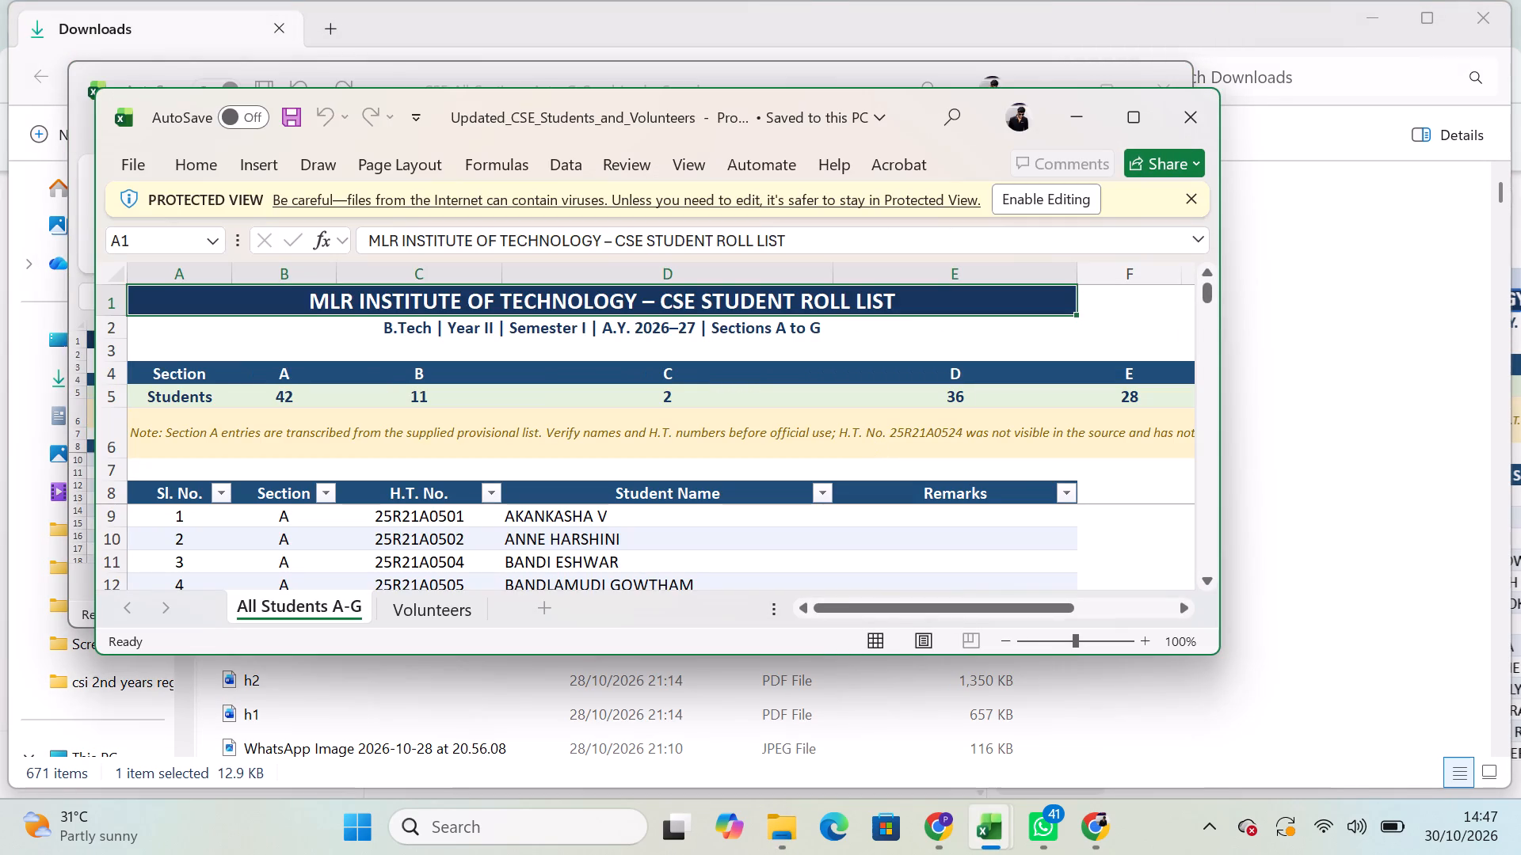
Look through the All Students A-G sheet of the downloaded workbook, checking its columns and the student rows of all sections.
scroll(944, 511, "down", 3)
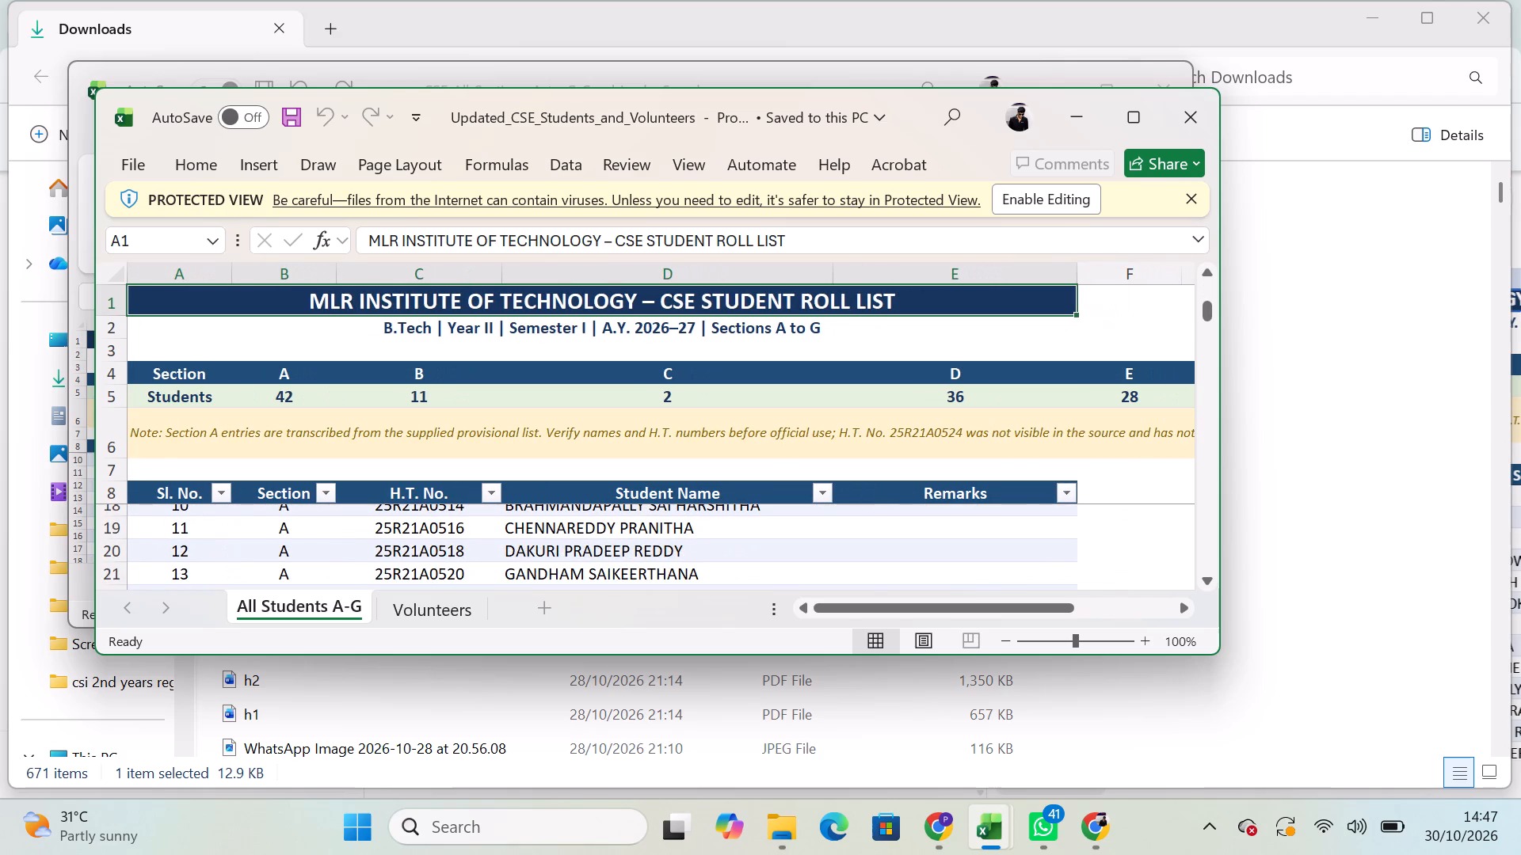
scroll(1019, 406, "down", 2)
scroll(1123, 470, "left", 4)
scroll(1123, 470, "right", 3)
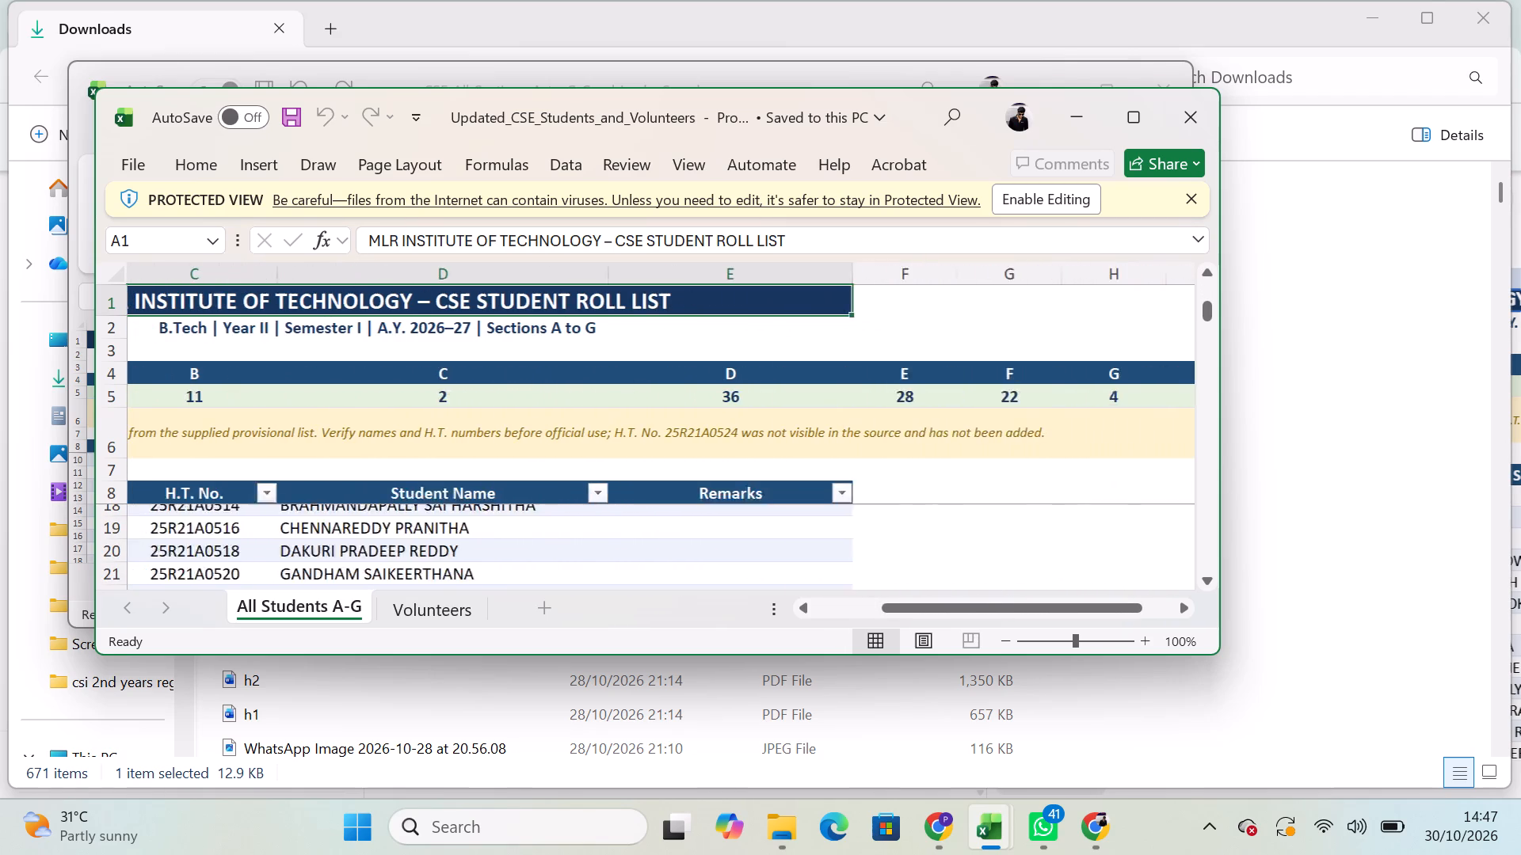
scroll(1123, 470, "right", 1)
scroll(1123, 470, "down", 1)
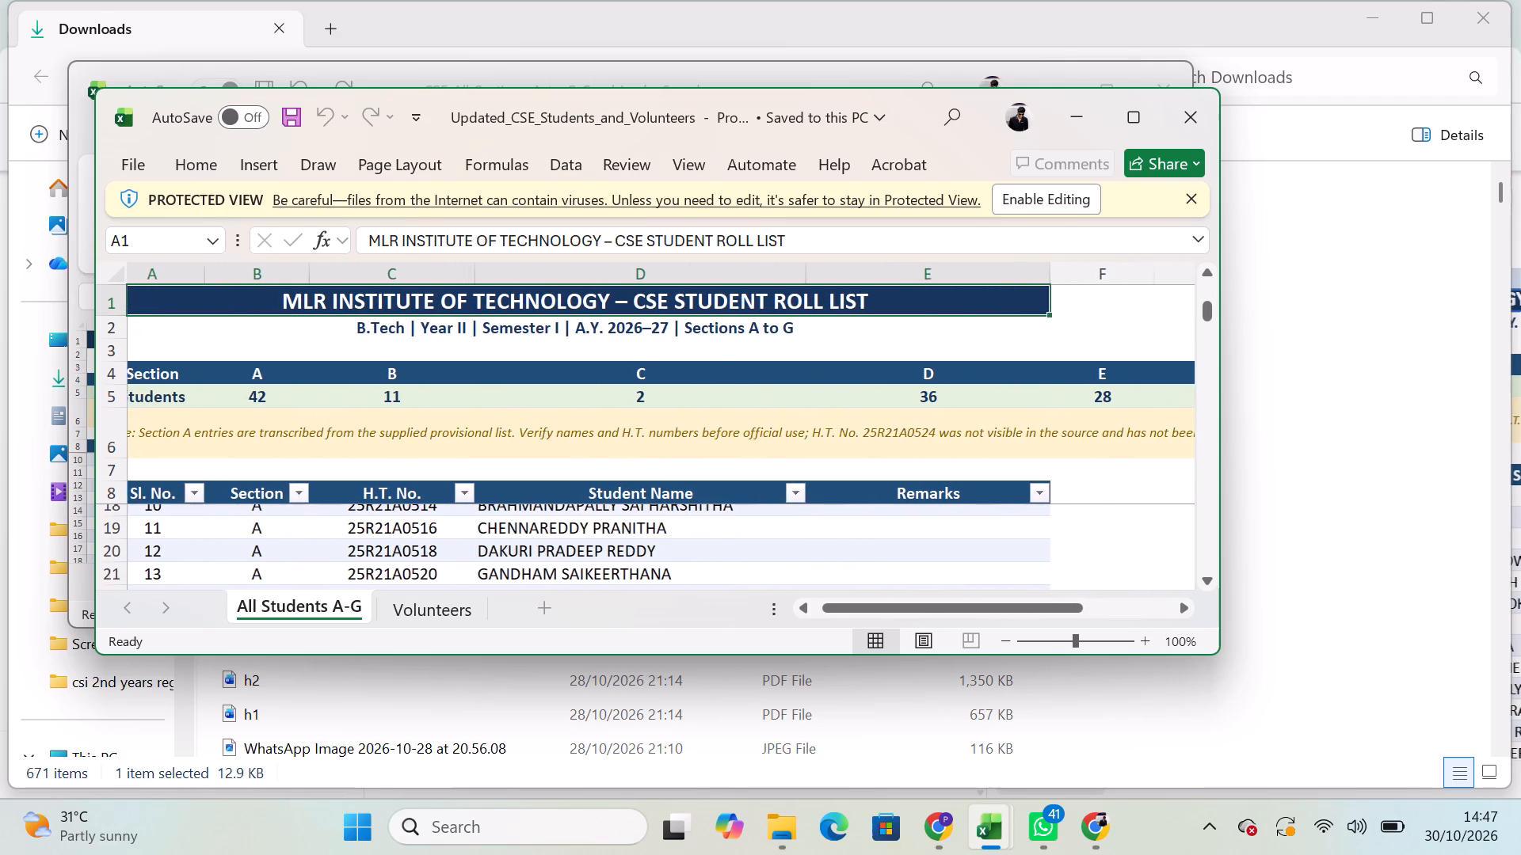
scroll(1123, 470, "down", 1)
scroll(1150, 501, "right", 1)
scroll(1150, 501, "down", 1)
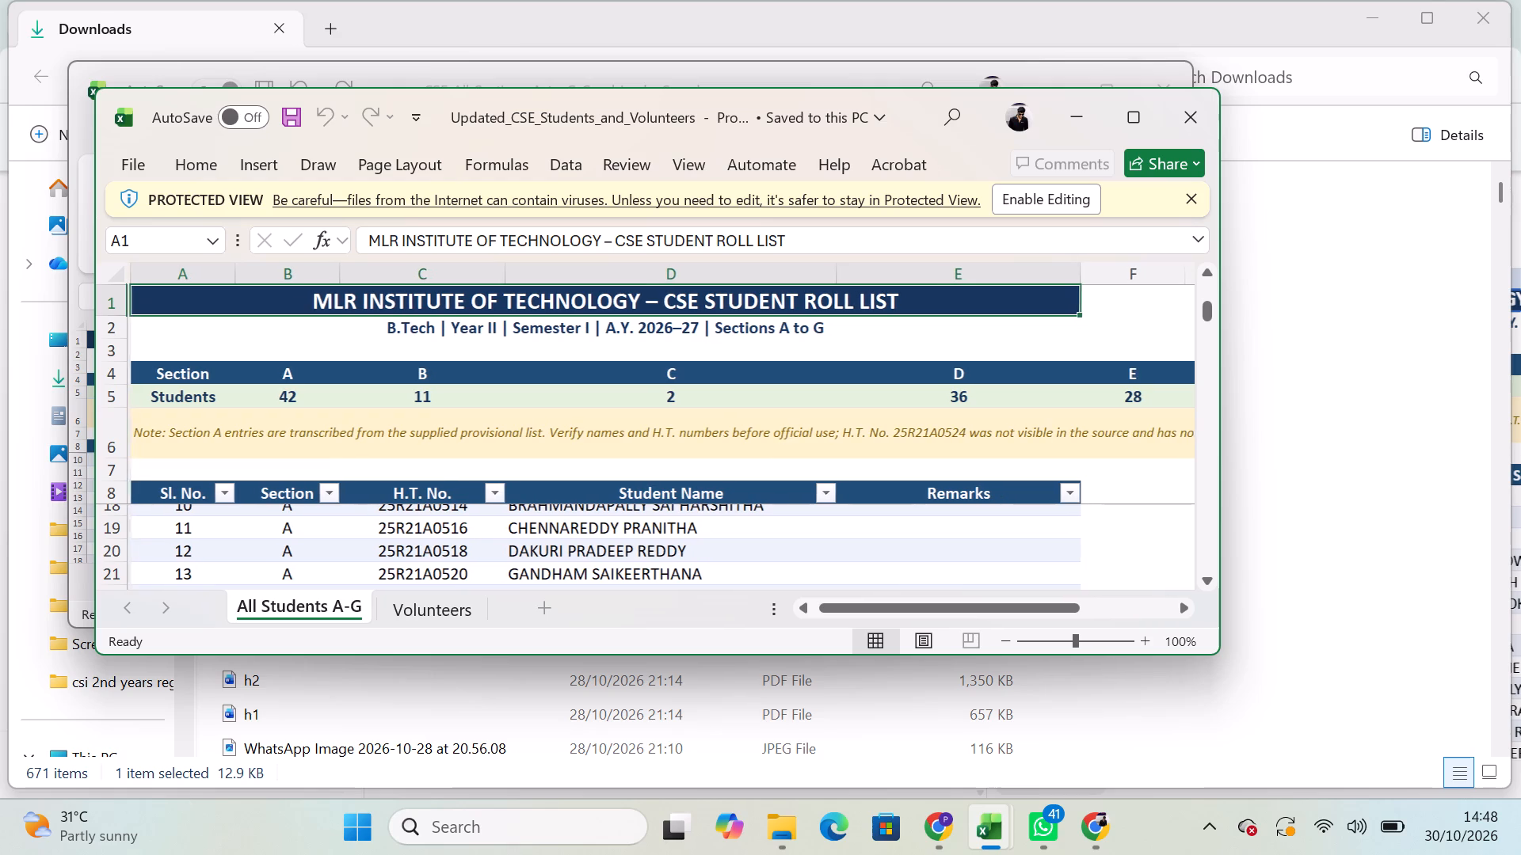
scroll(1150, 501, "down", 1)
left_click_drag(1206, 314, 1206, 380)
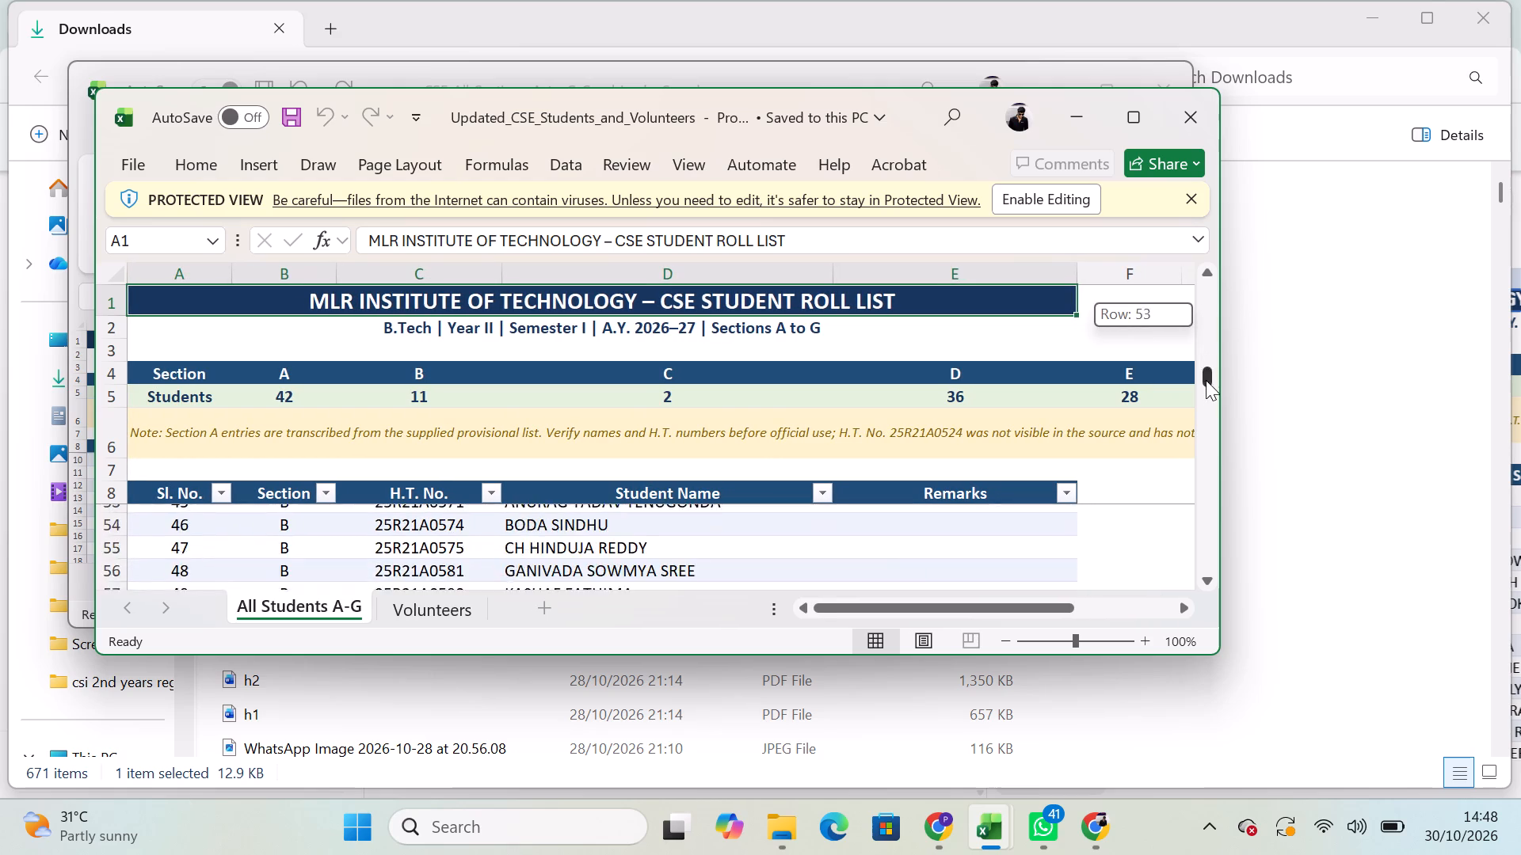
left_click_drag(1206, 380, 1210, 449)
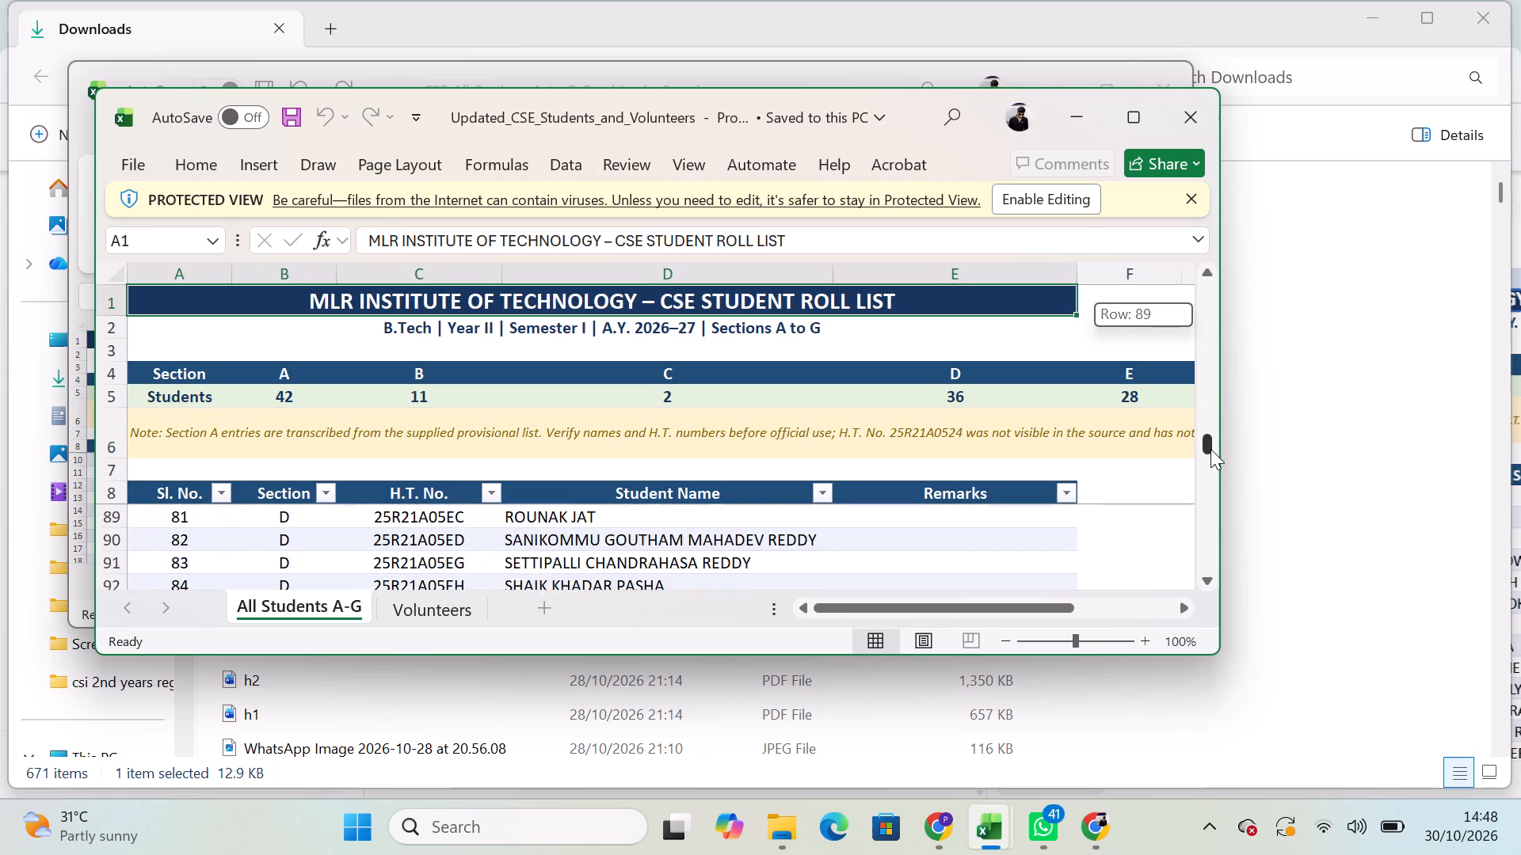
left_click_drag(1210, 449, 1214, 511)
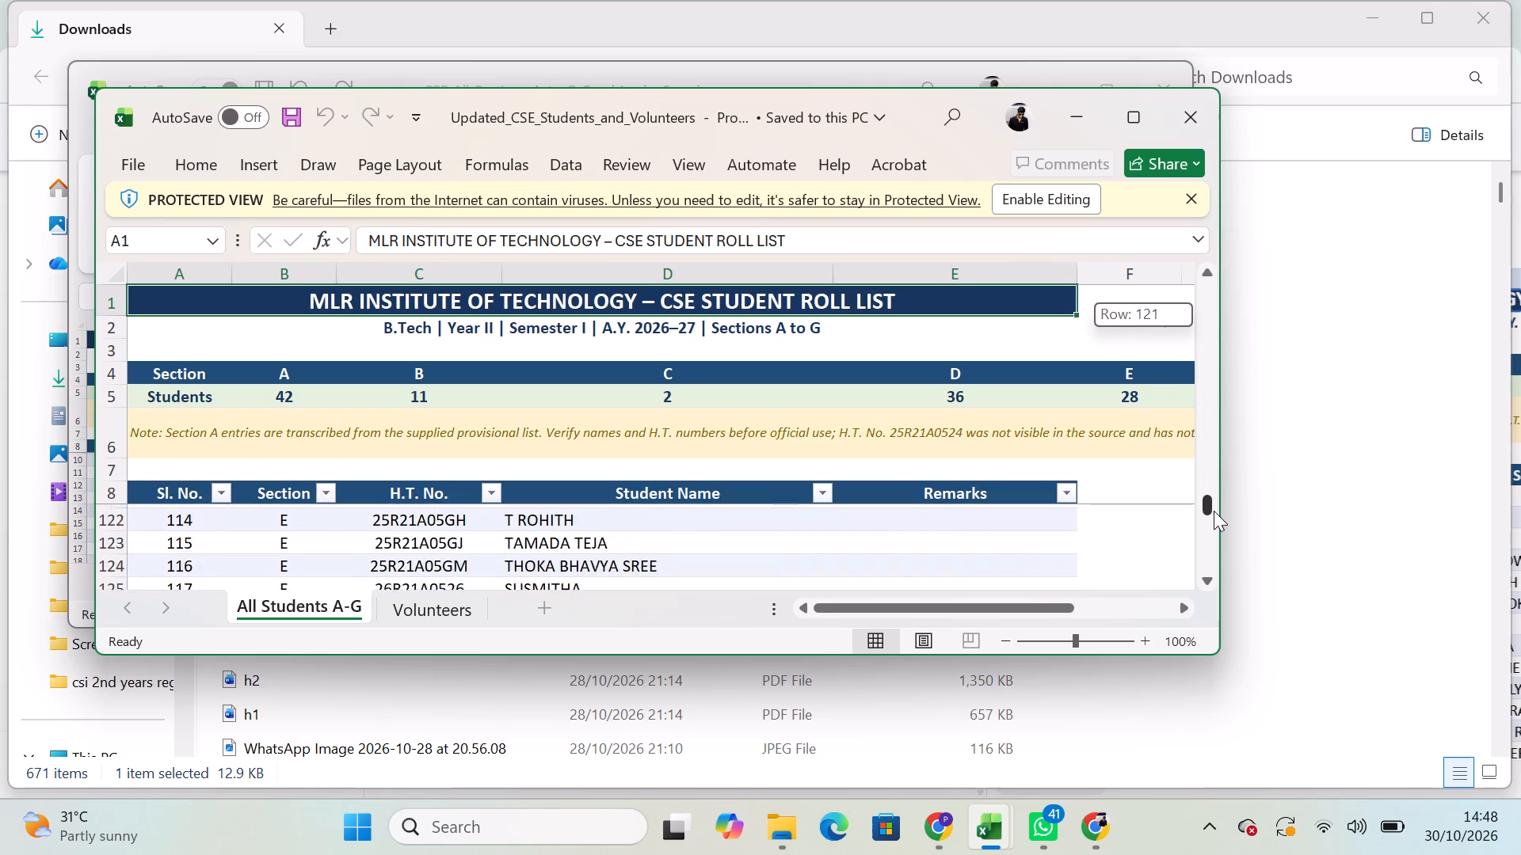
left_click_drag(1214, 511, 1213, 531)
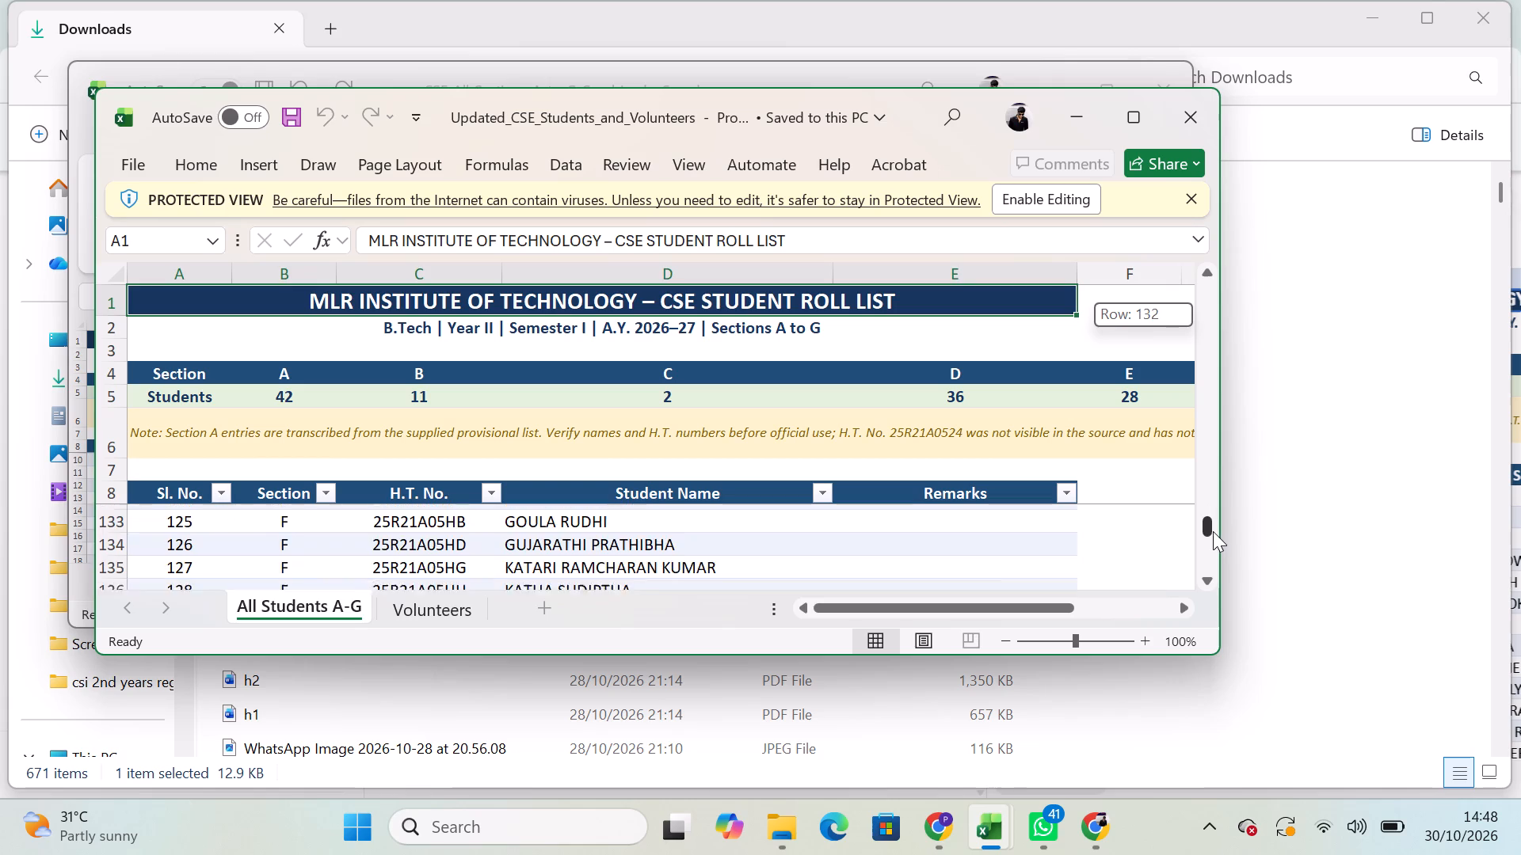
left_click_drag(1213, 531, 1212, 704)
double_click(1058, 110)
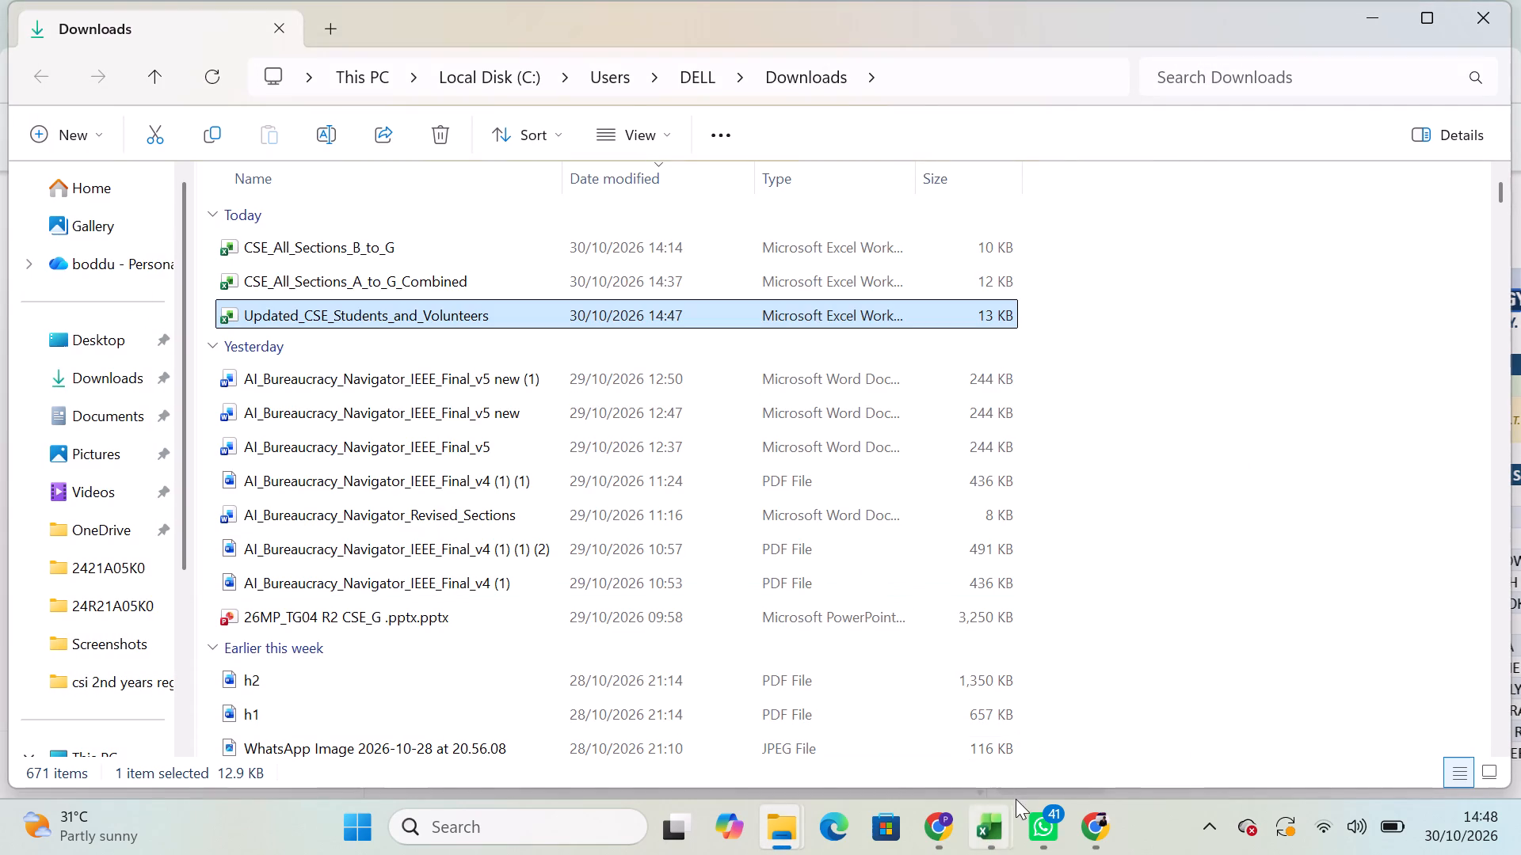
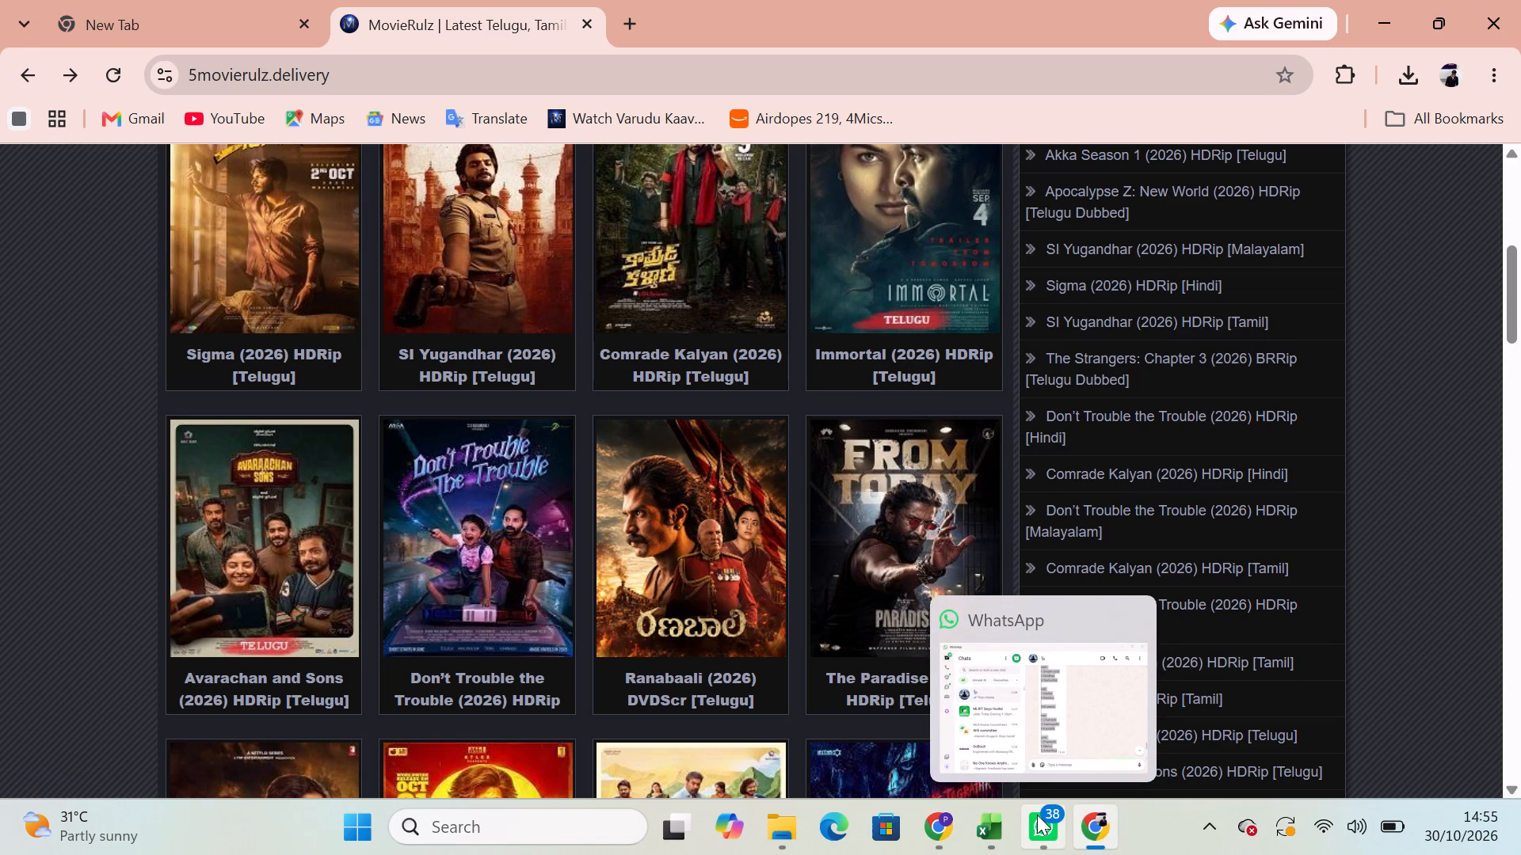
left_click(995, 828)
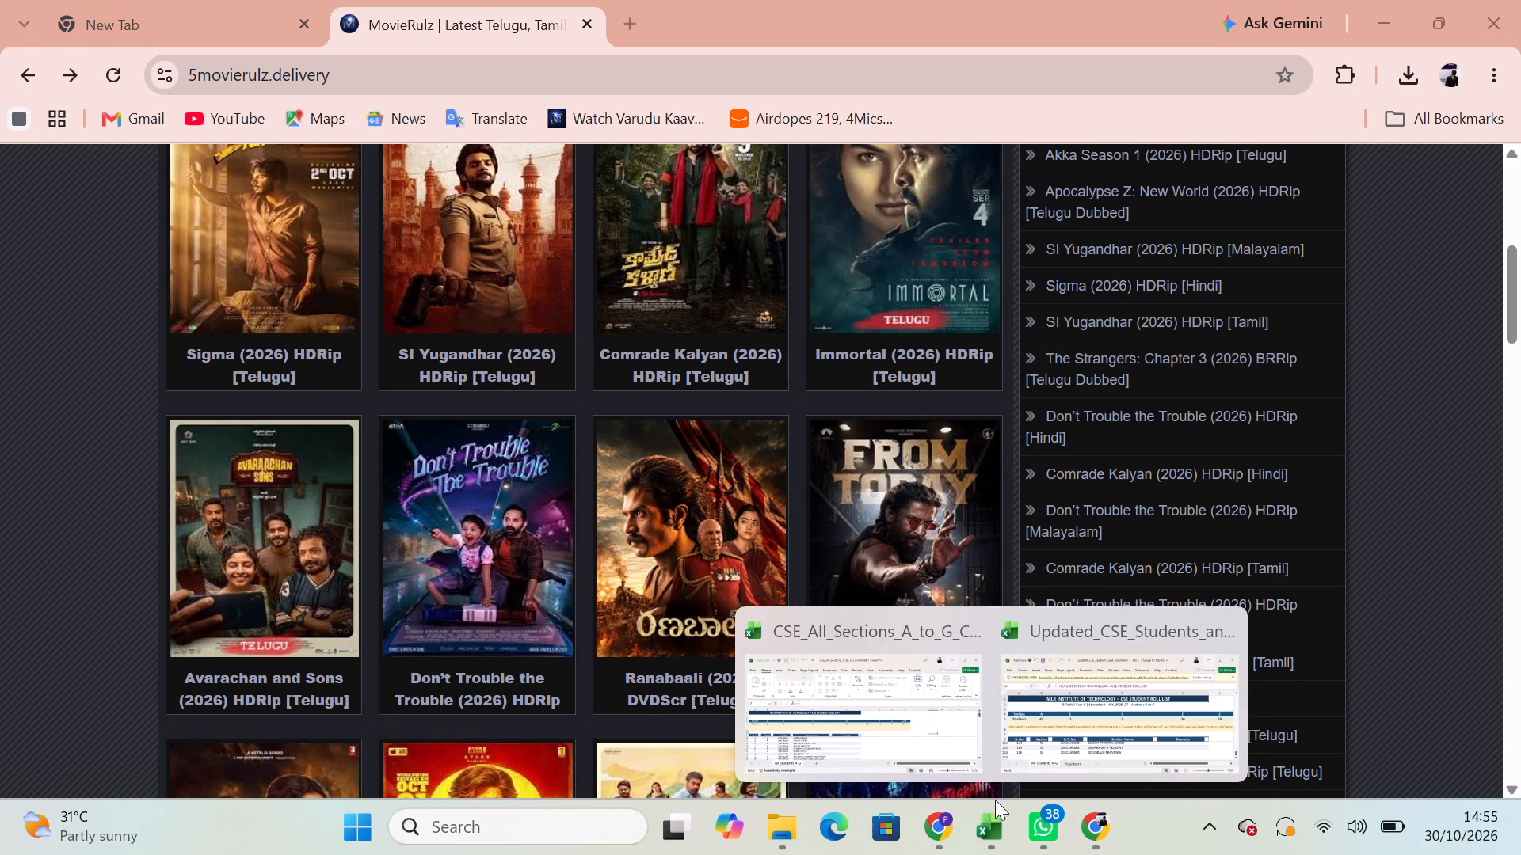
left_click(1065, 752)
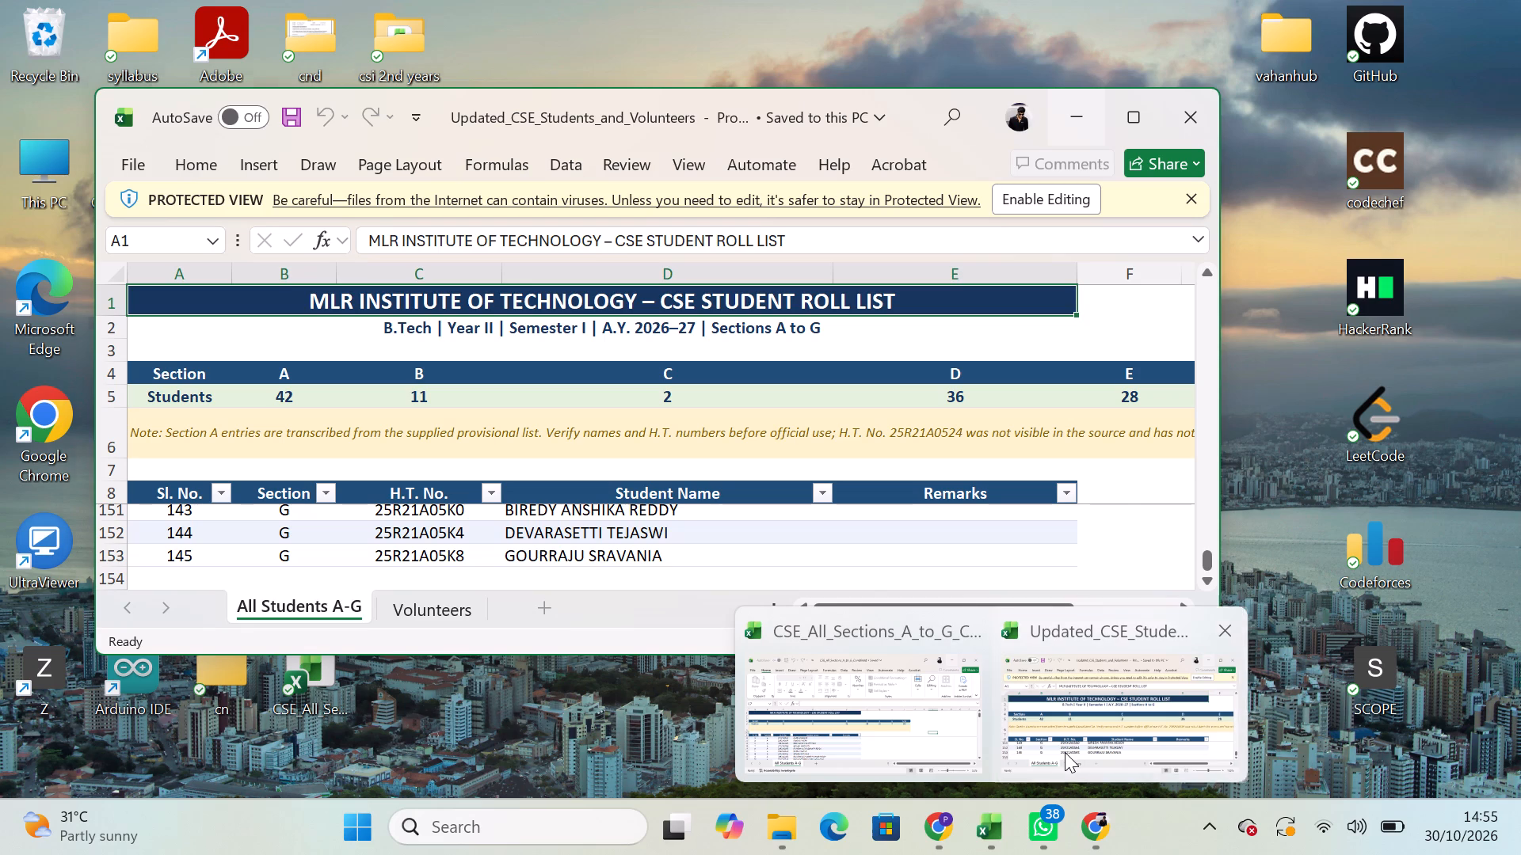
scroll(993, 468, "left", 1)
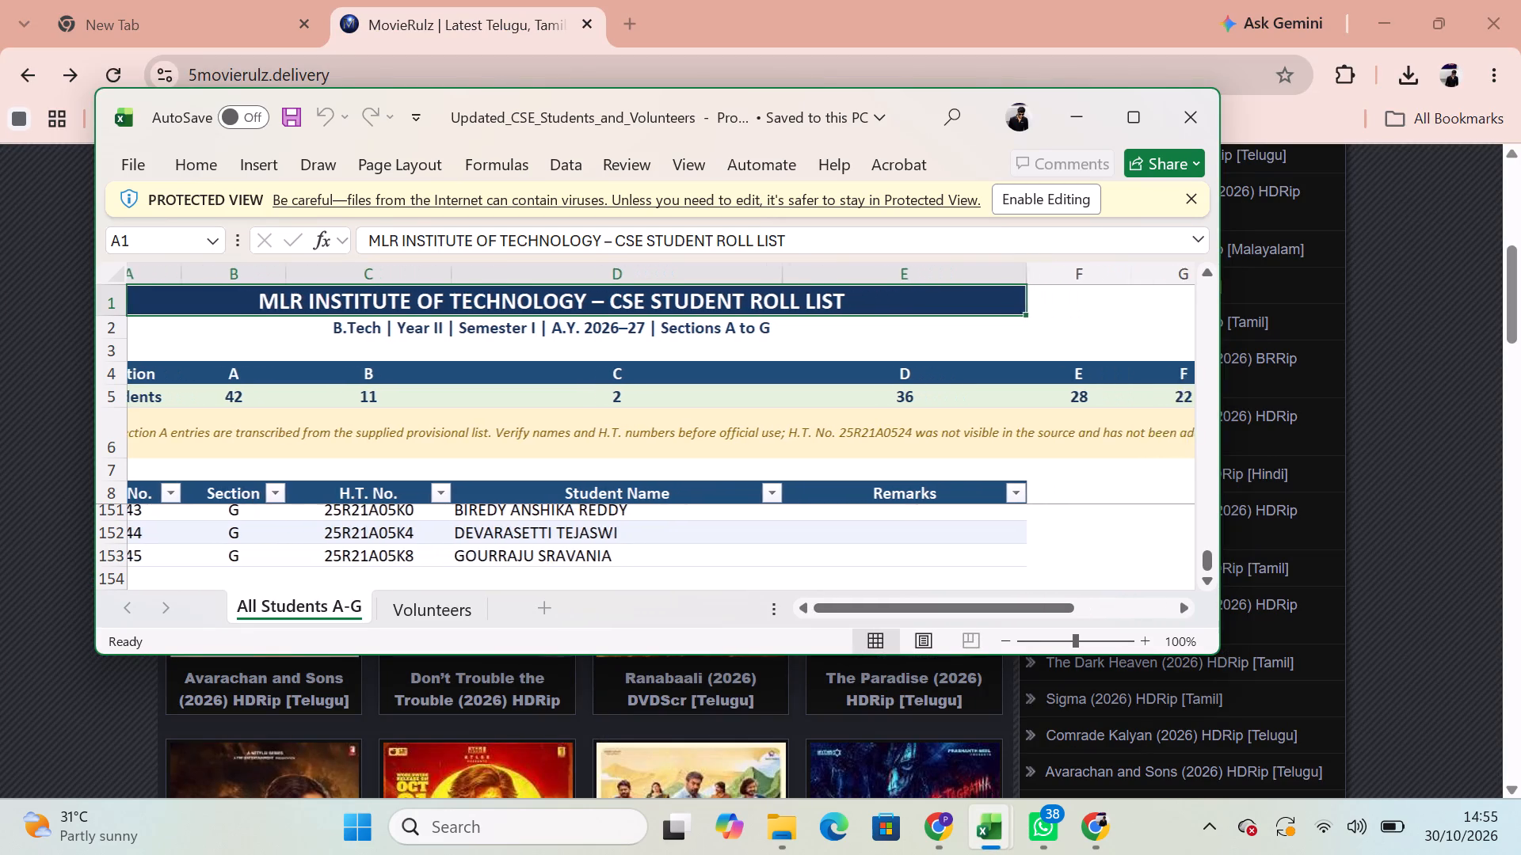
scroll(993, 468, "left", 2)
scroll(993, 468, "right", 11)
scroll(993, 468, "down", 1)
scroll(806, 514, "down", 1)
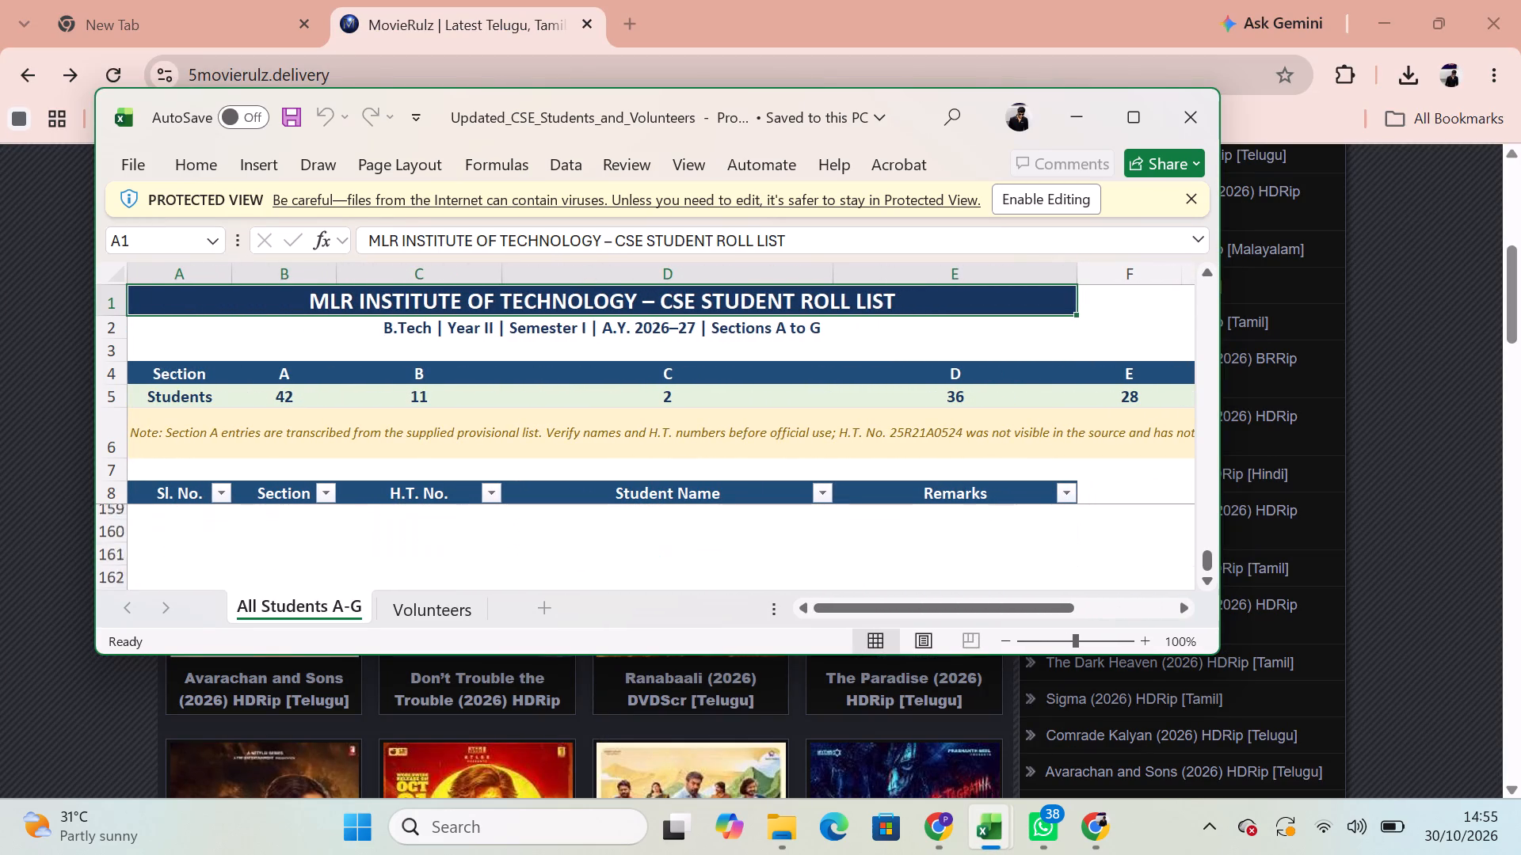
left_click(1123, 96)
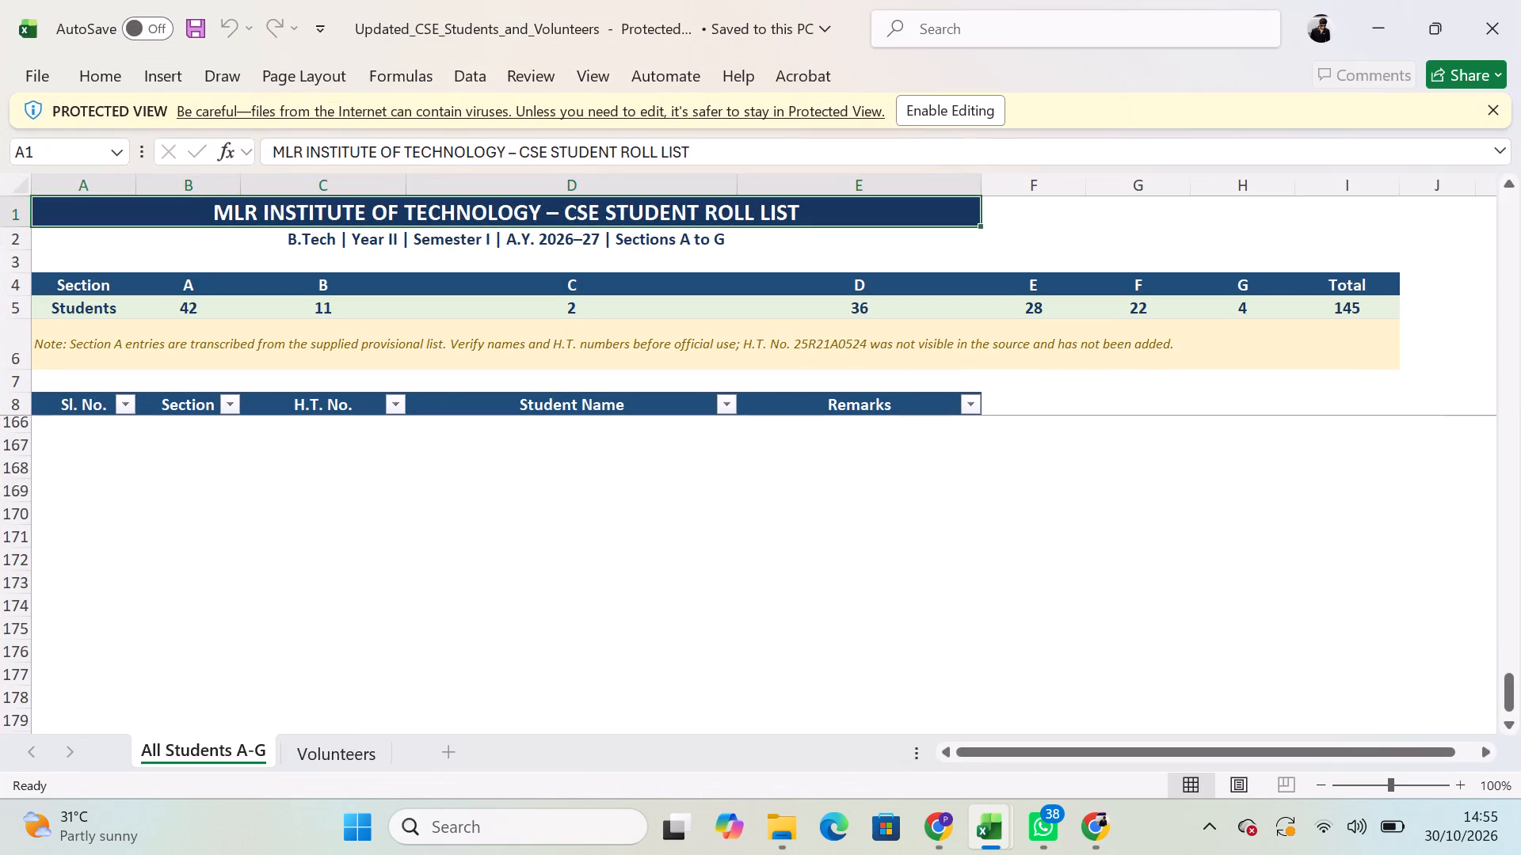
scroll(947, 495, "down", 1)
scroll(947, 495, "up", 4)
scroll(947, 495, "down", 1)
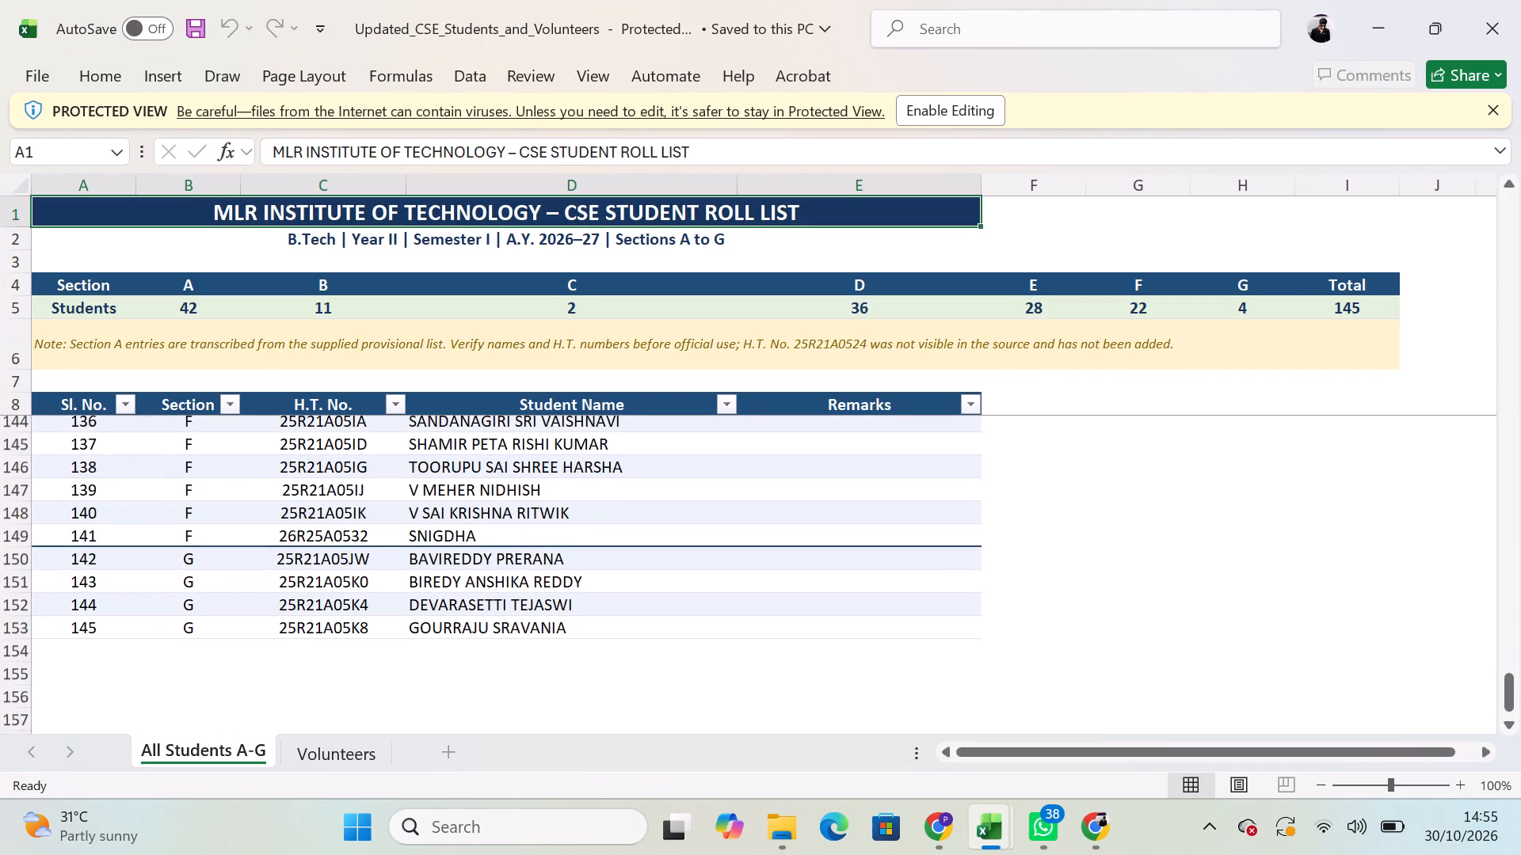
scroll(947, 495, "down", 1)
Enable editing of the workbook and delete the provisional-list note in row 6.
left_click(953, 344)
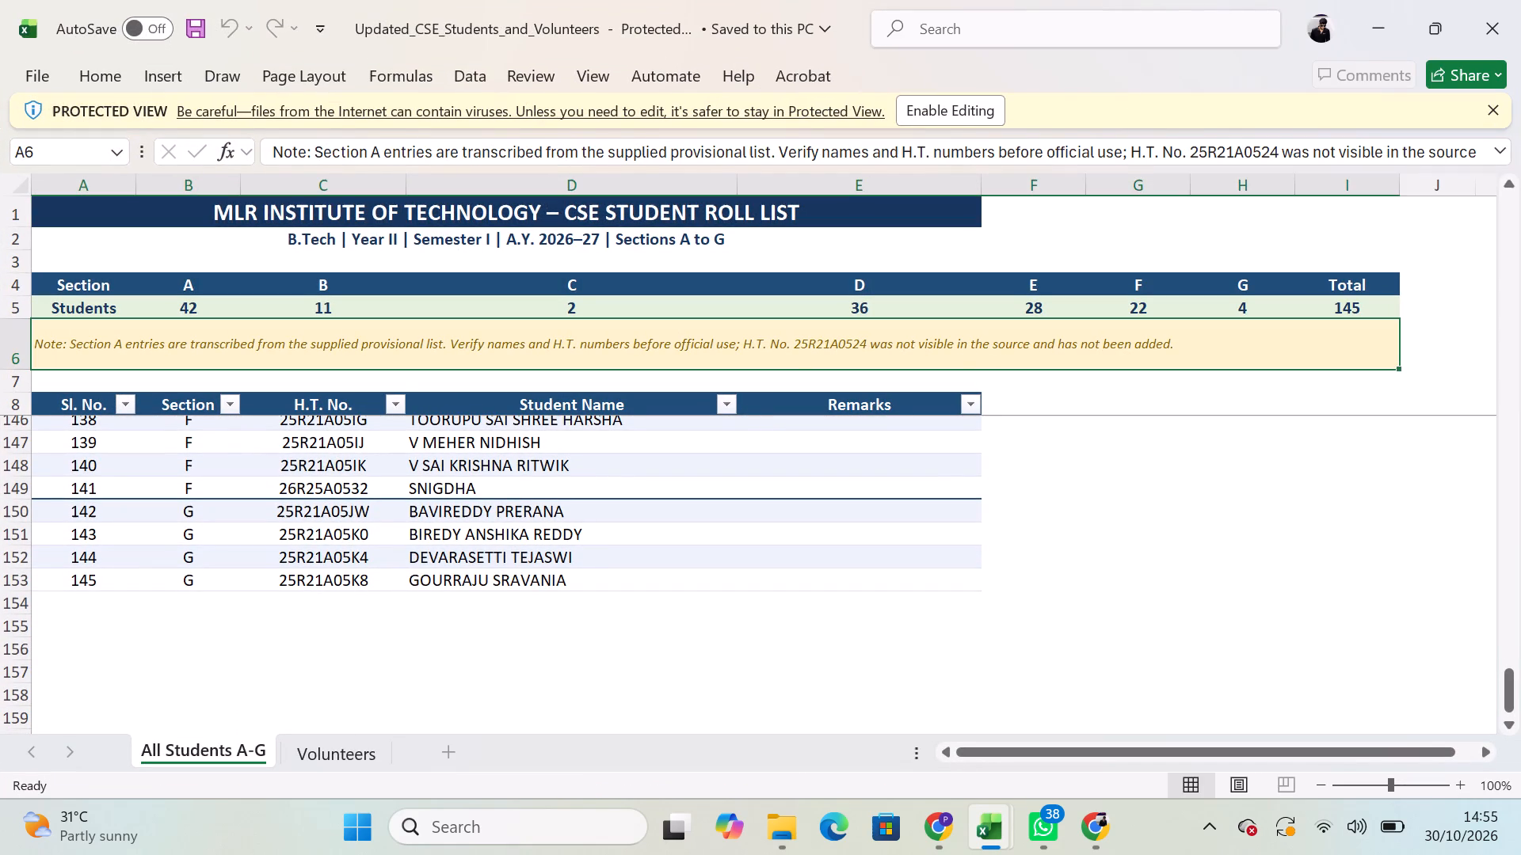
key("BackSpace")
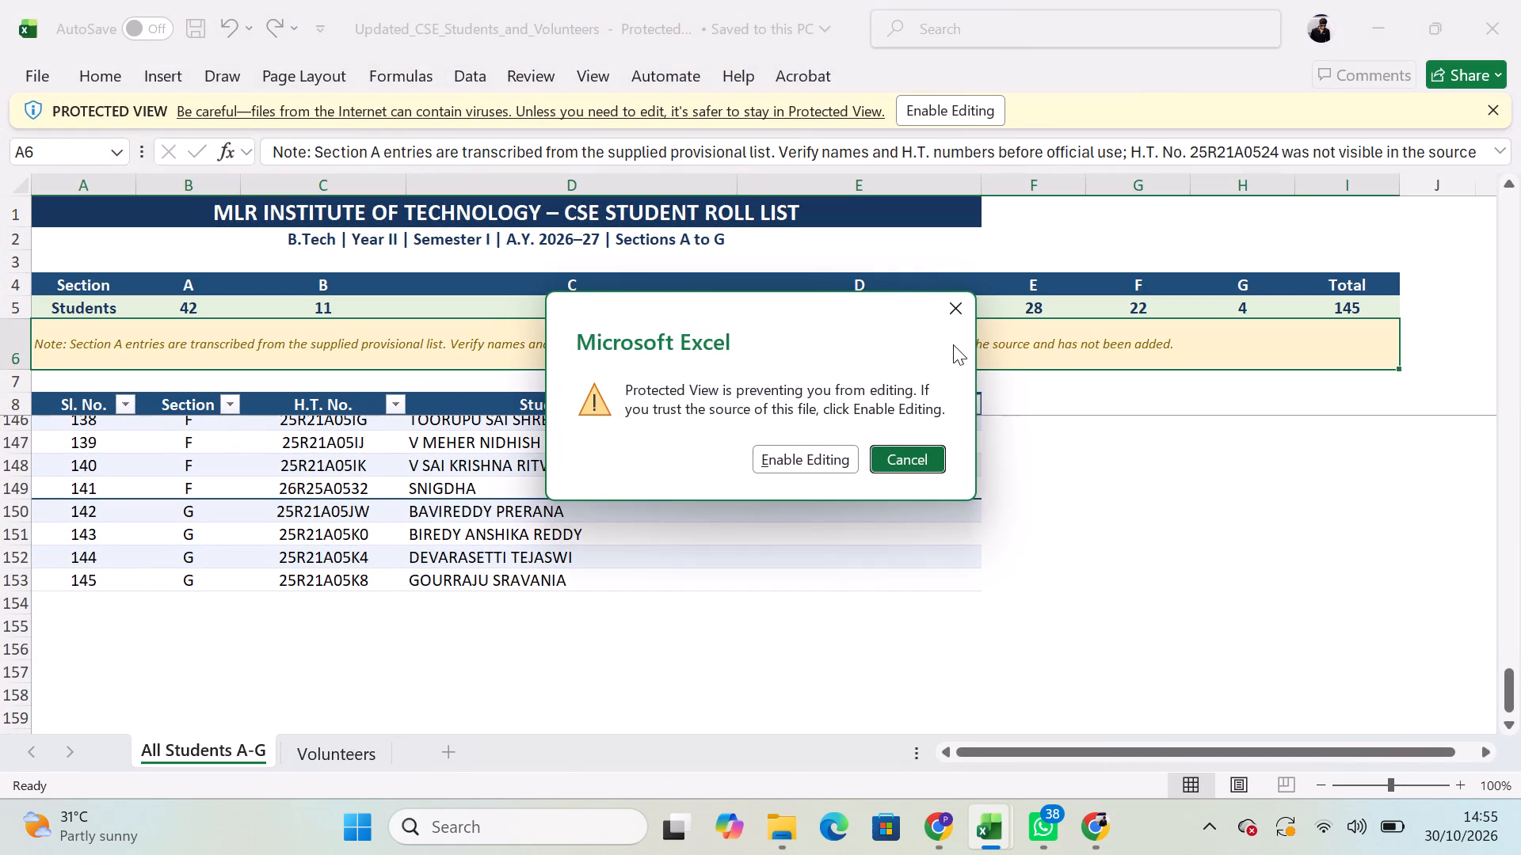
left_click(806, 464)
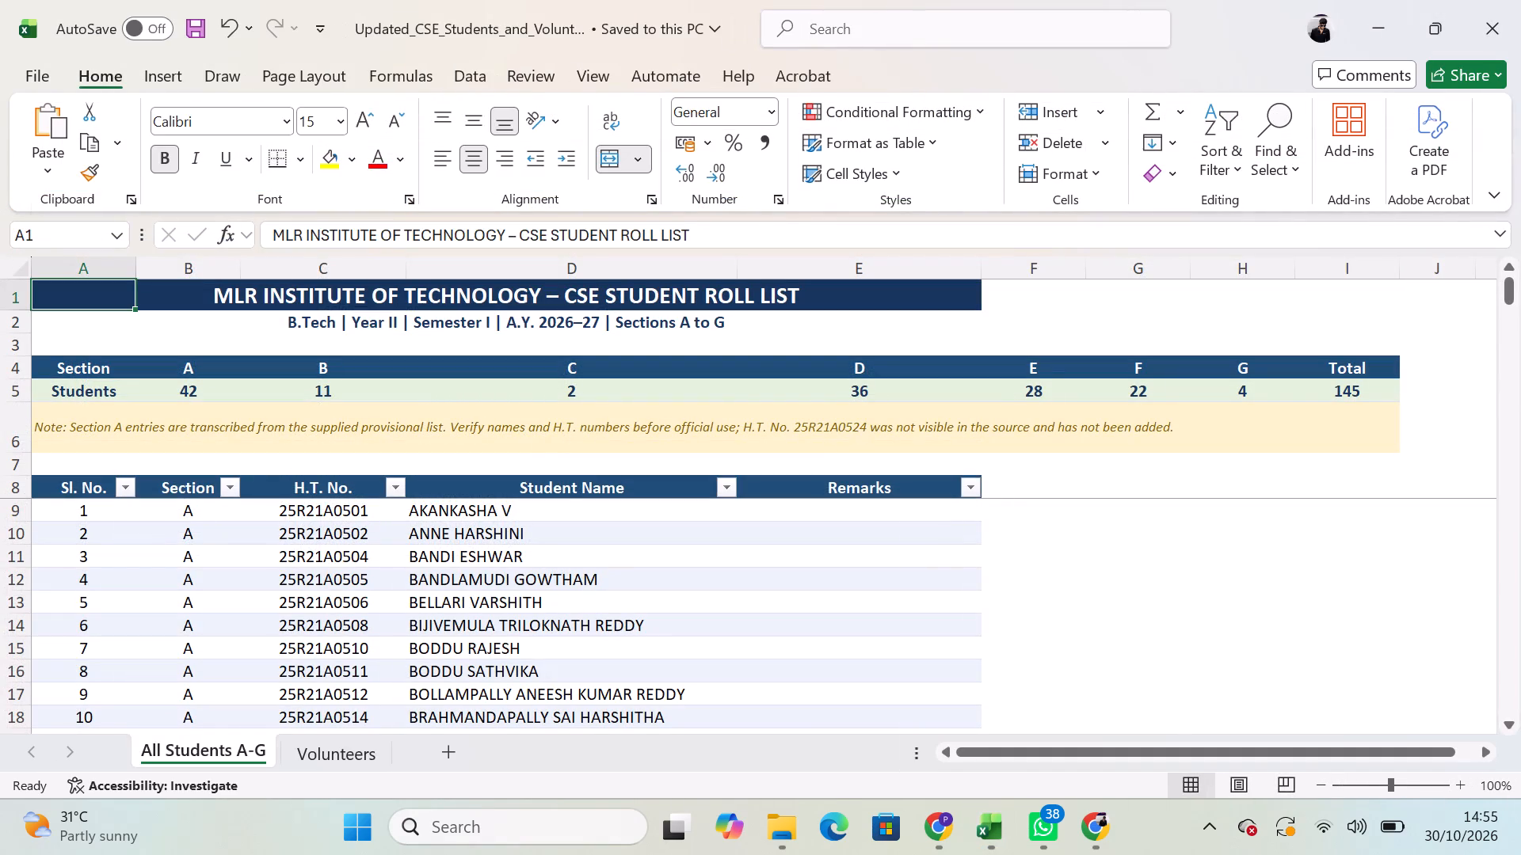
left_click(848, 436)
key("BackSpace")
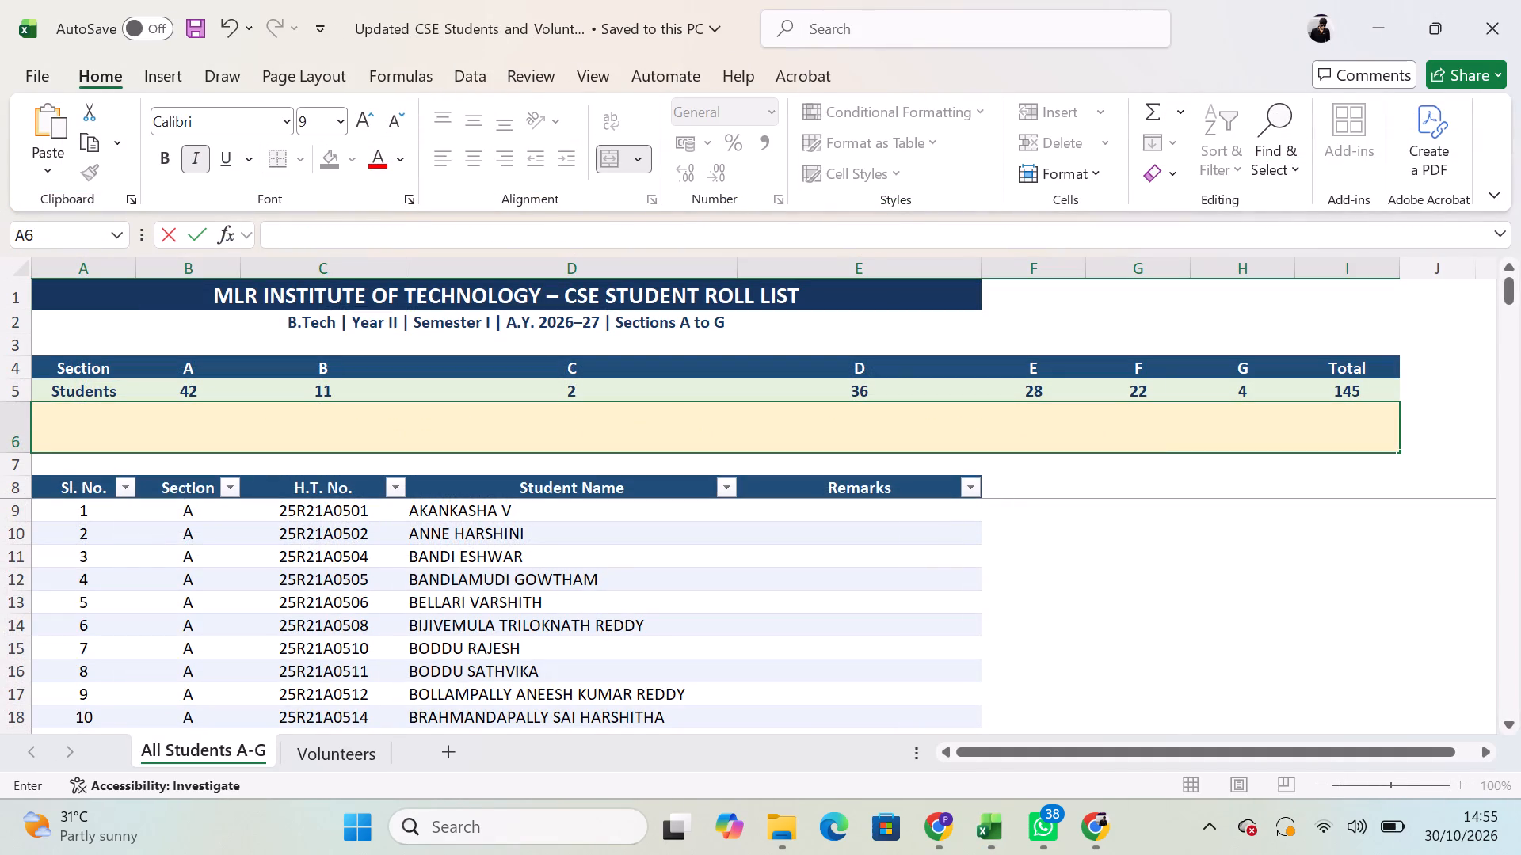
Clear the subtitle "B.Tech | Year II | Semester I | A.Y. 2026–27 | Sections A to G" from row 2.
left_click(699, 323)
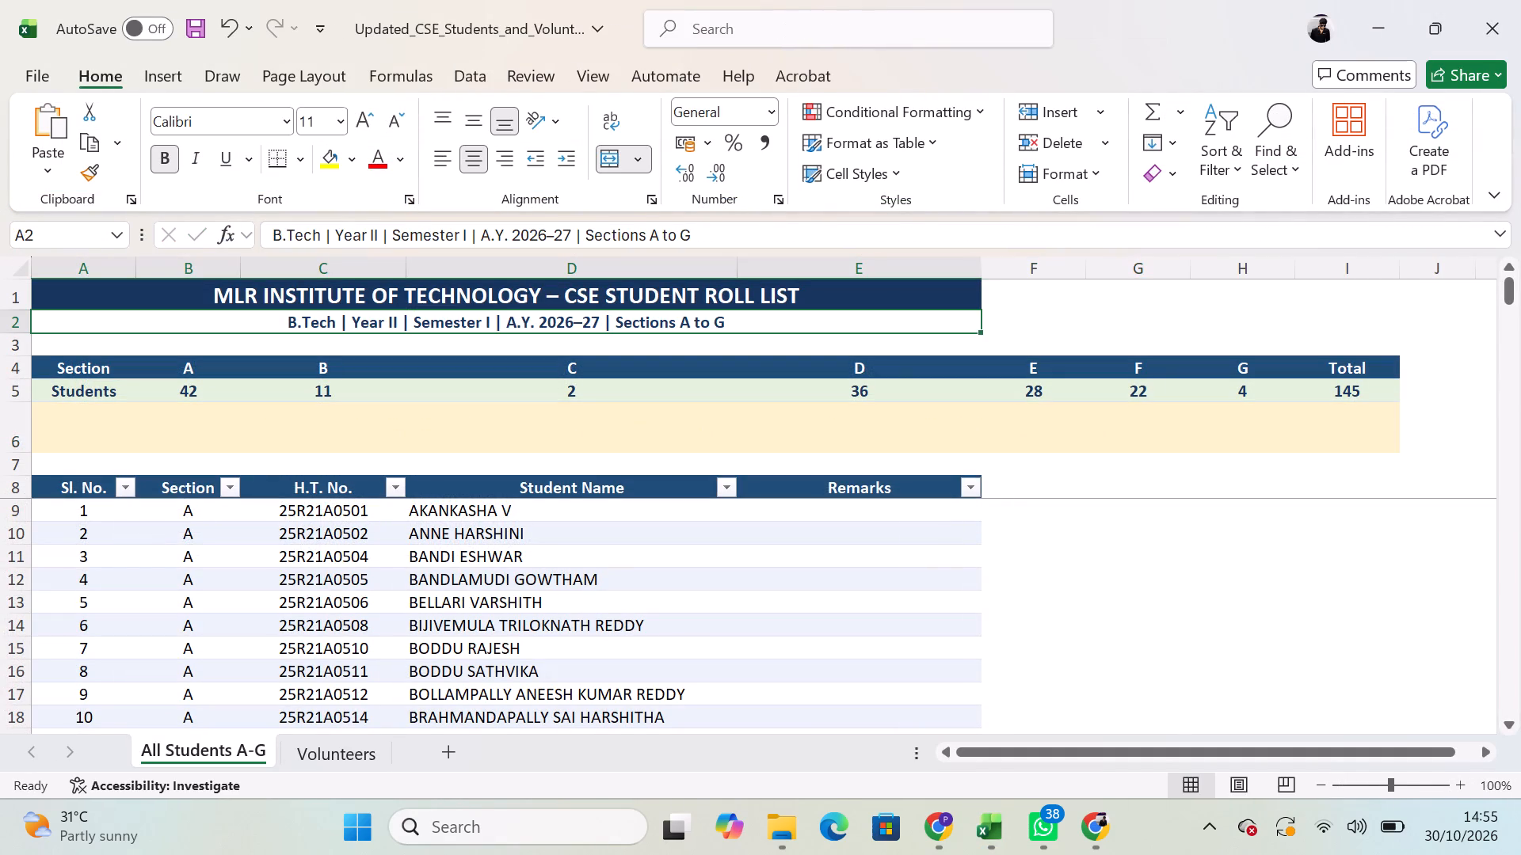
key("BackSpace")
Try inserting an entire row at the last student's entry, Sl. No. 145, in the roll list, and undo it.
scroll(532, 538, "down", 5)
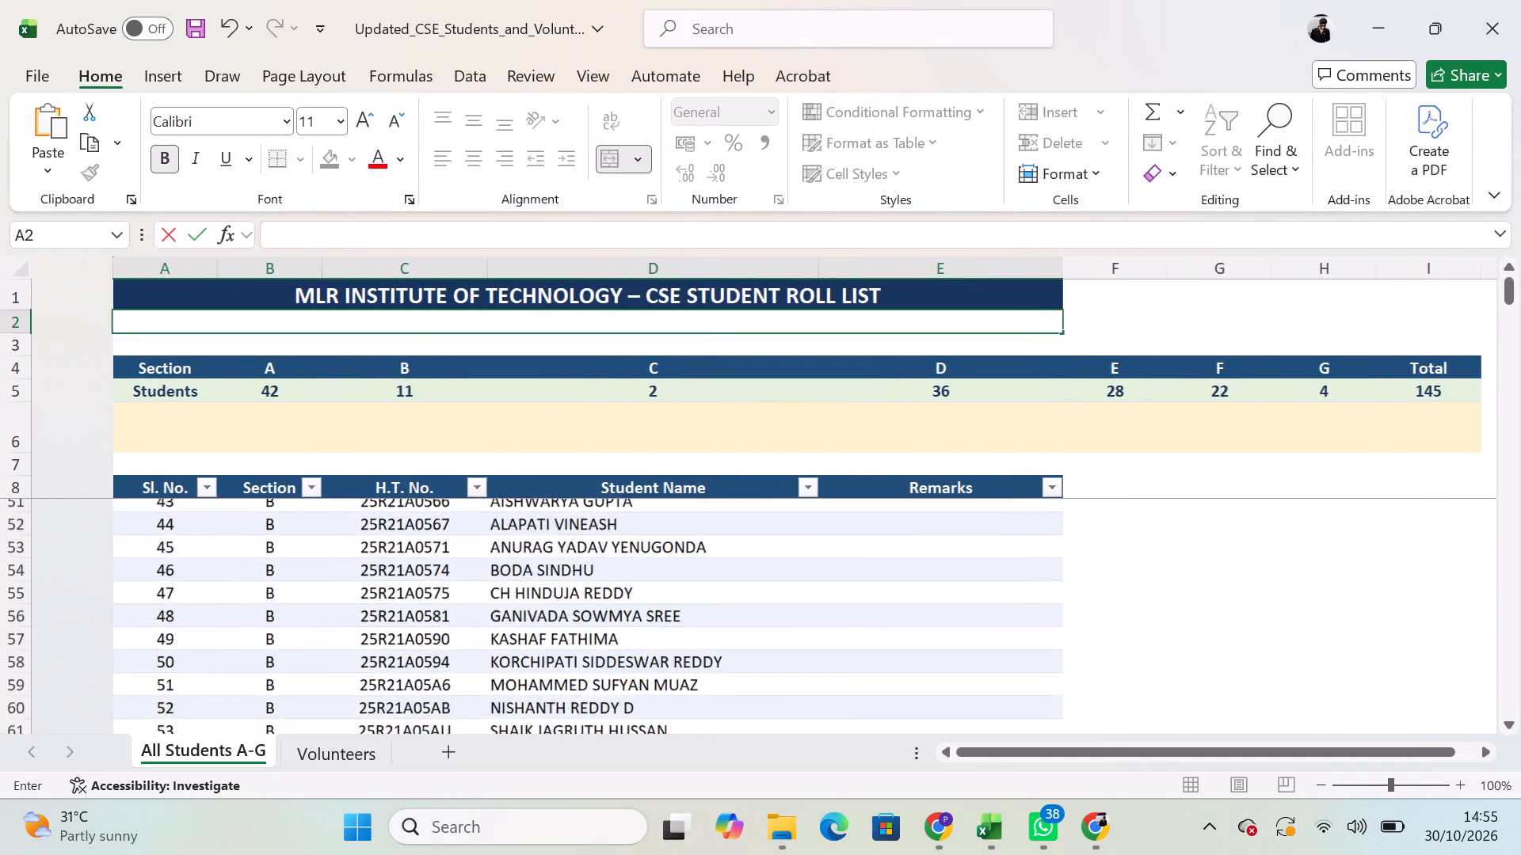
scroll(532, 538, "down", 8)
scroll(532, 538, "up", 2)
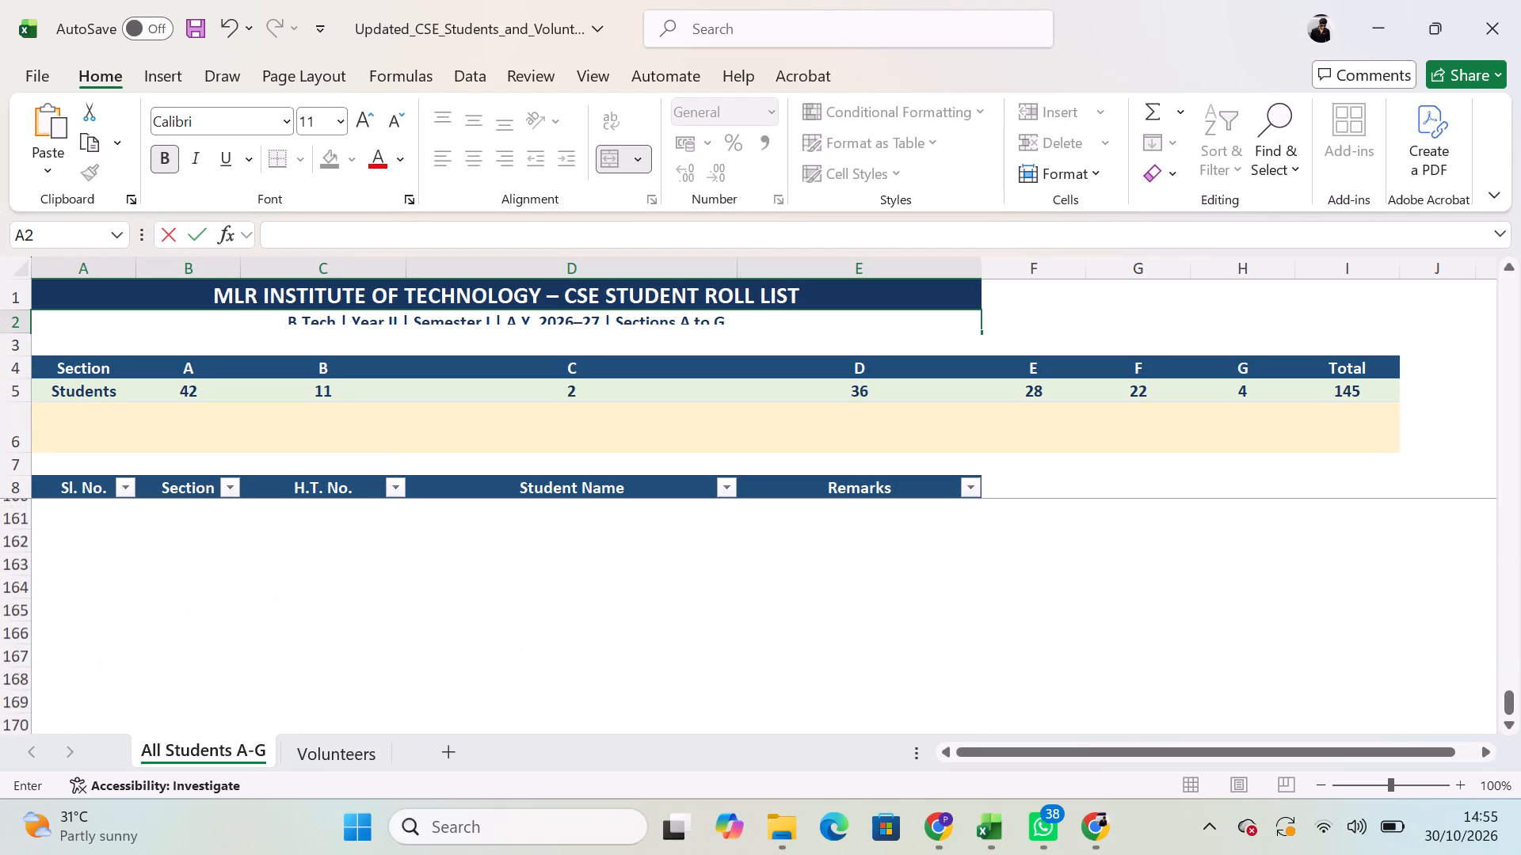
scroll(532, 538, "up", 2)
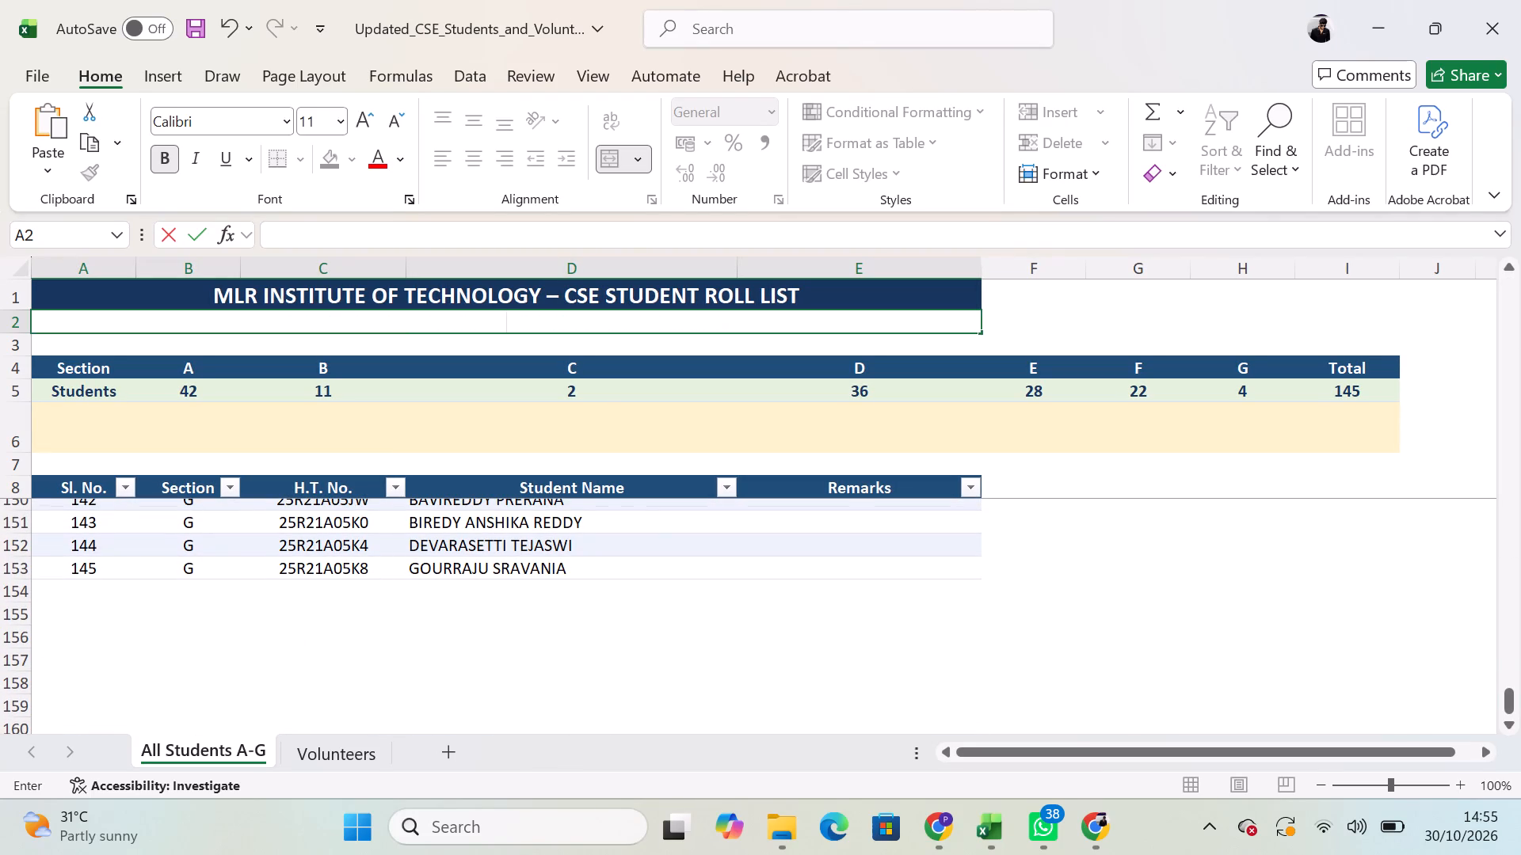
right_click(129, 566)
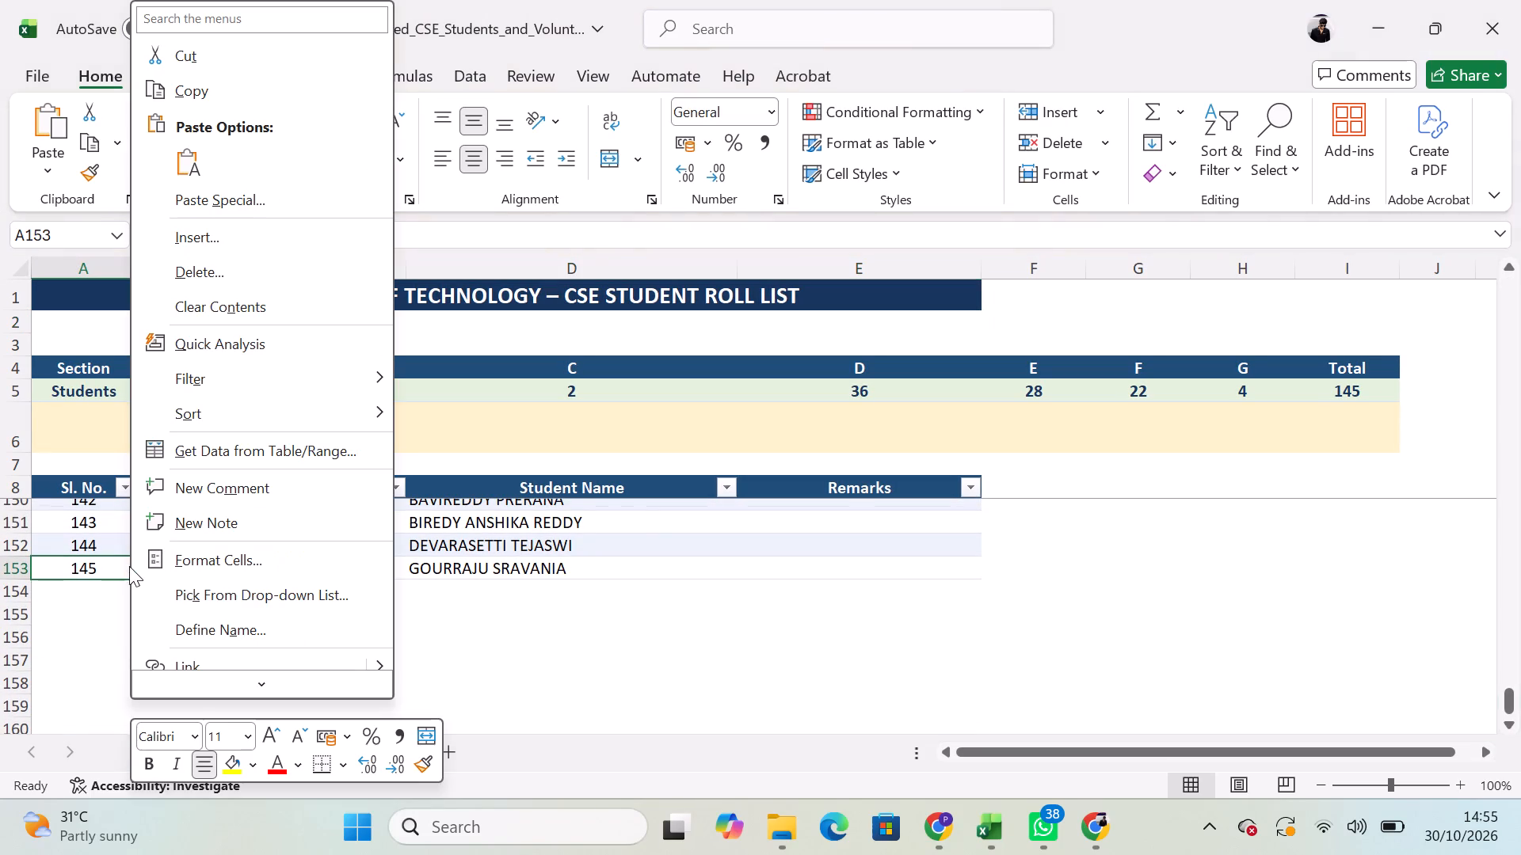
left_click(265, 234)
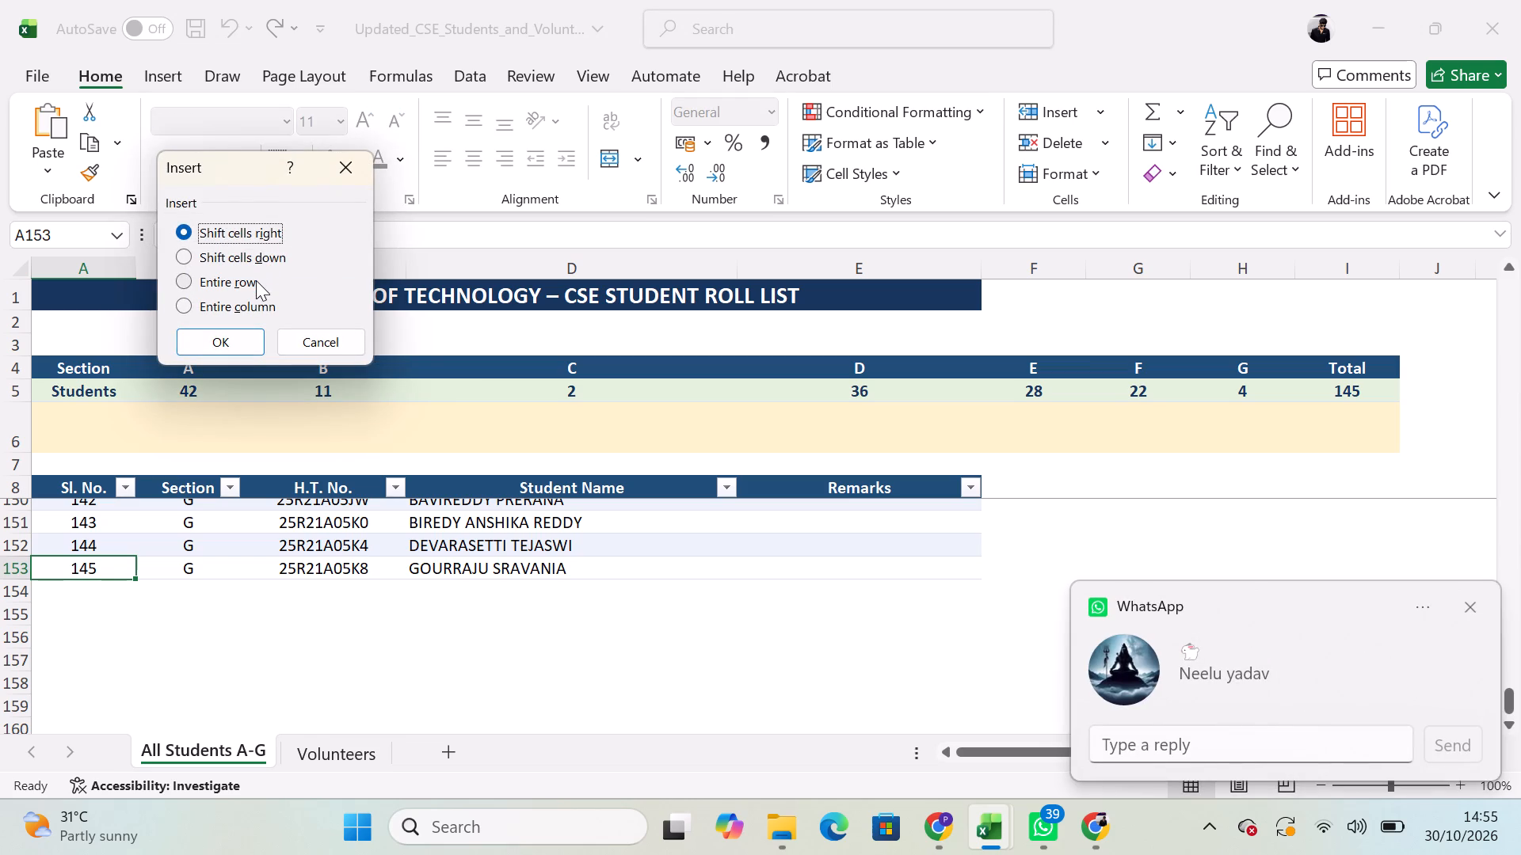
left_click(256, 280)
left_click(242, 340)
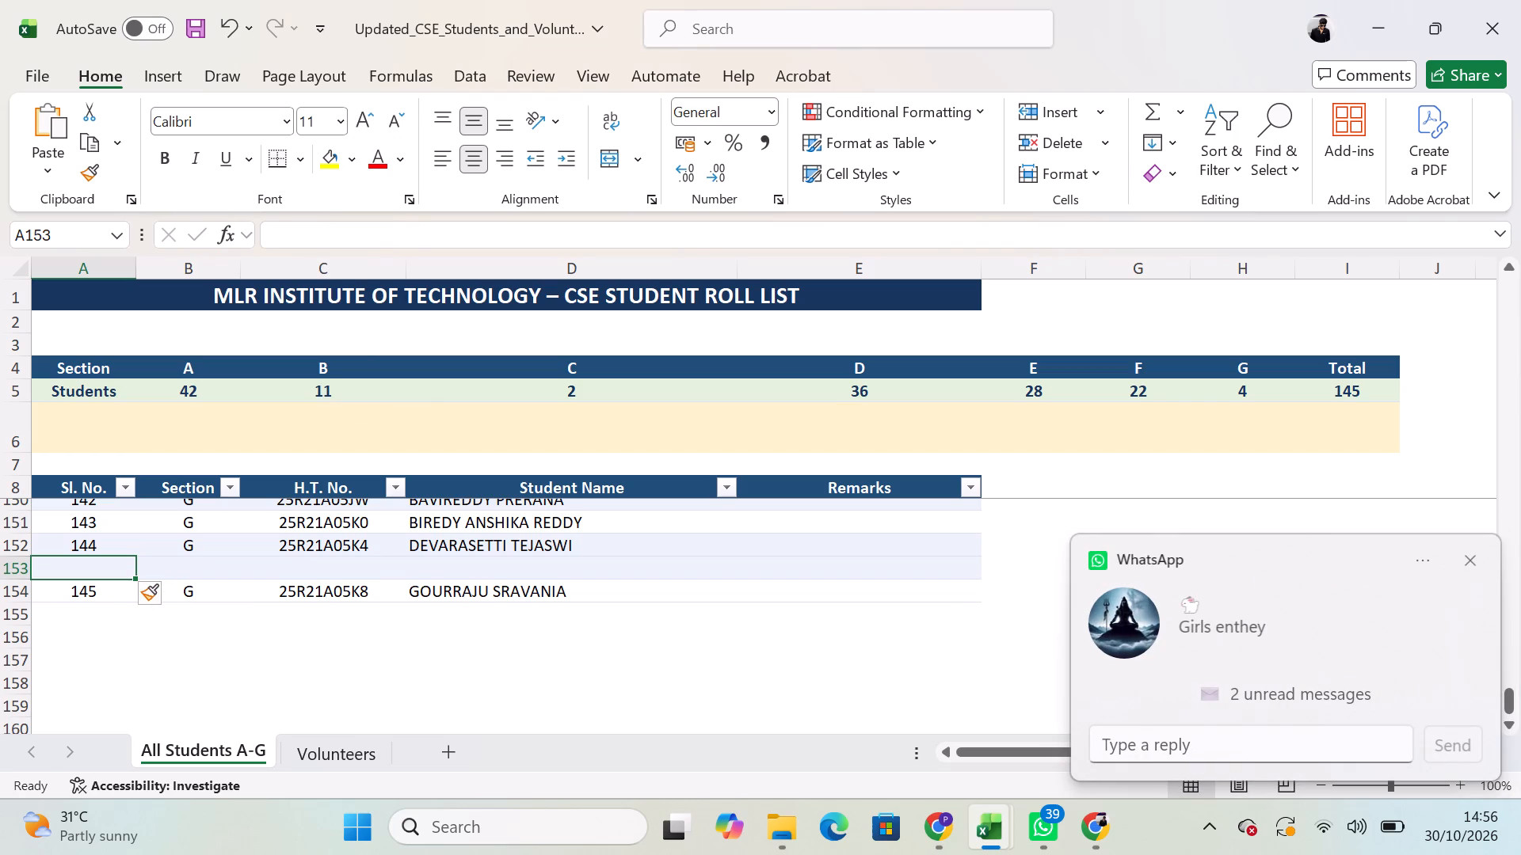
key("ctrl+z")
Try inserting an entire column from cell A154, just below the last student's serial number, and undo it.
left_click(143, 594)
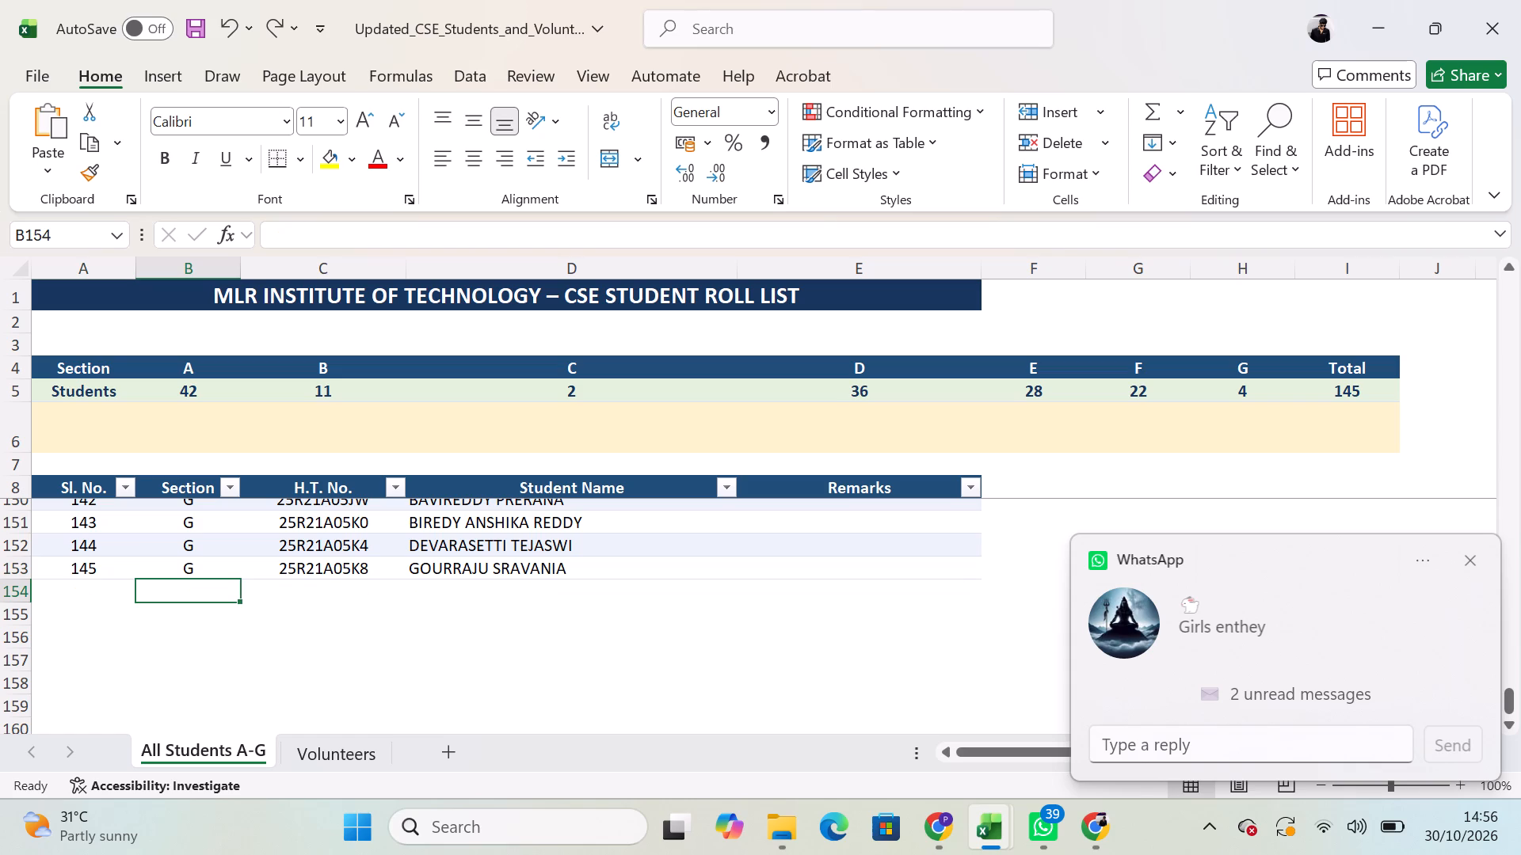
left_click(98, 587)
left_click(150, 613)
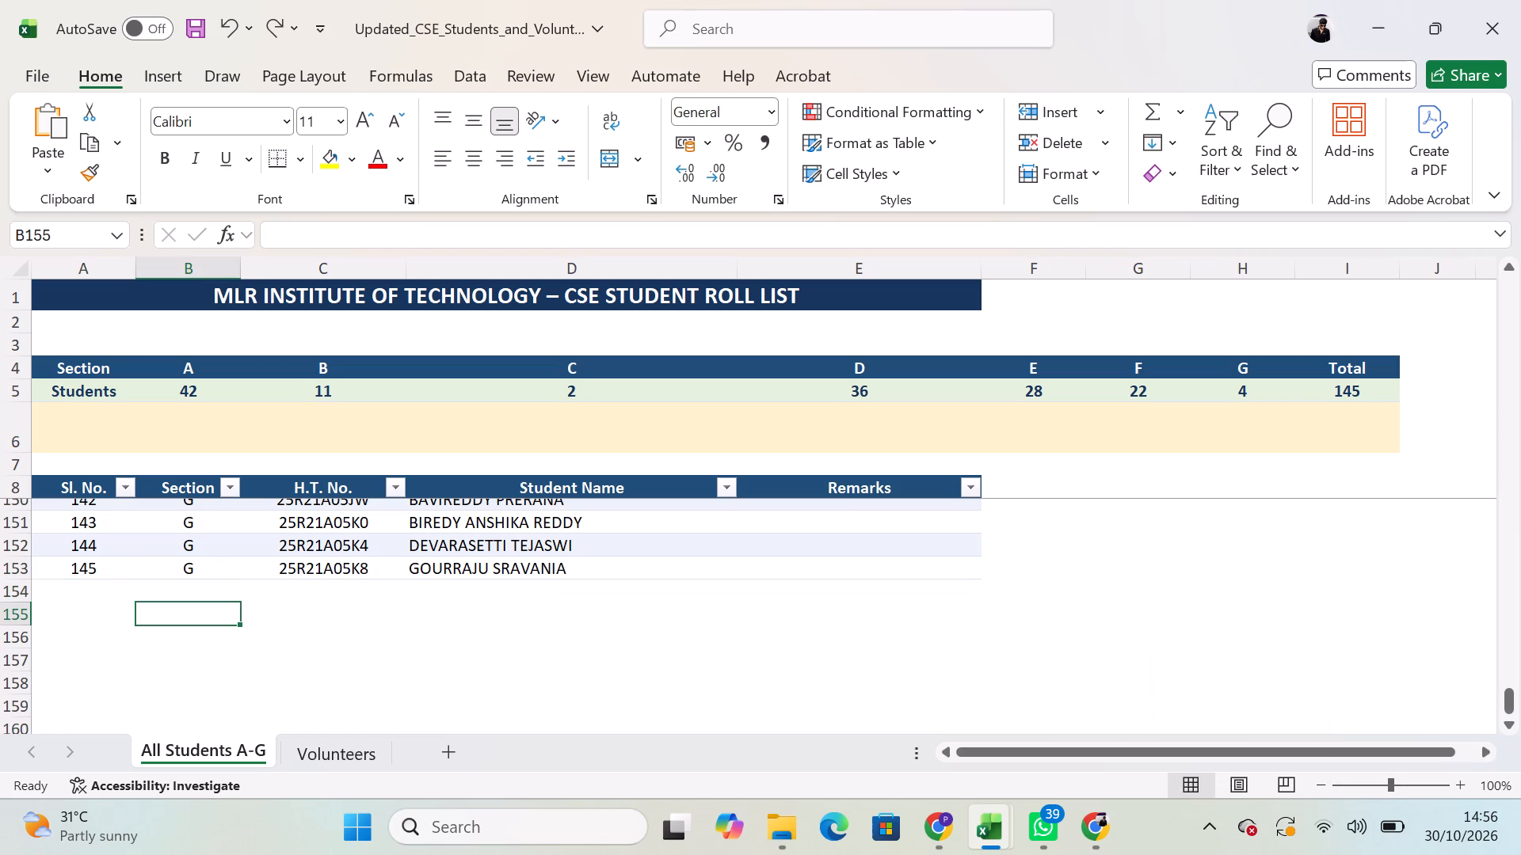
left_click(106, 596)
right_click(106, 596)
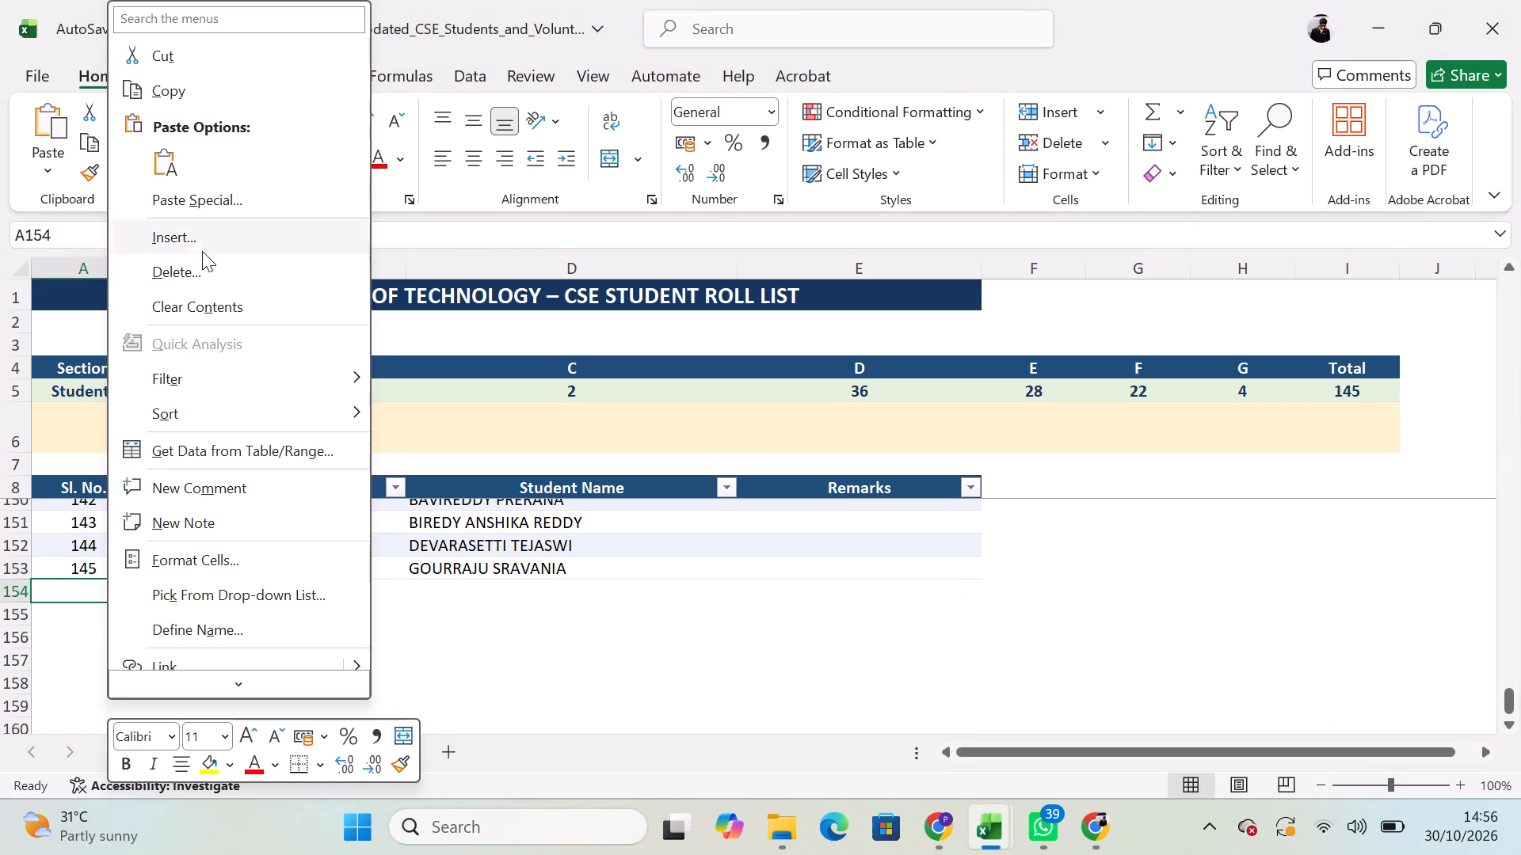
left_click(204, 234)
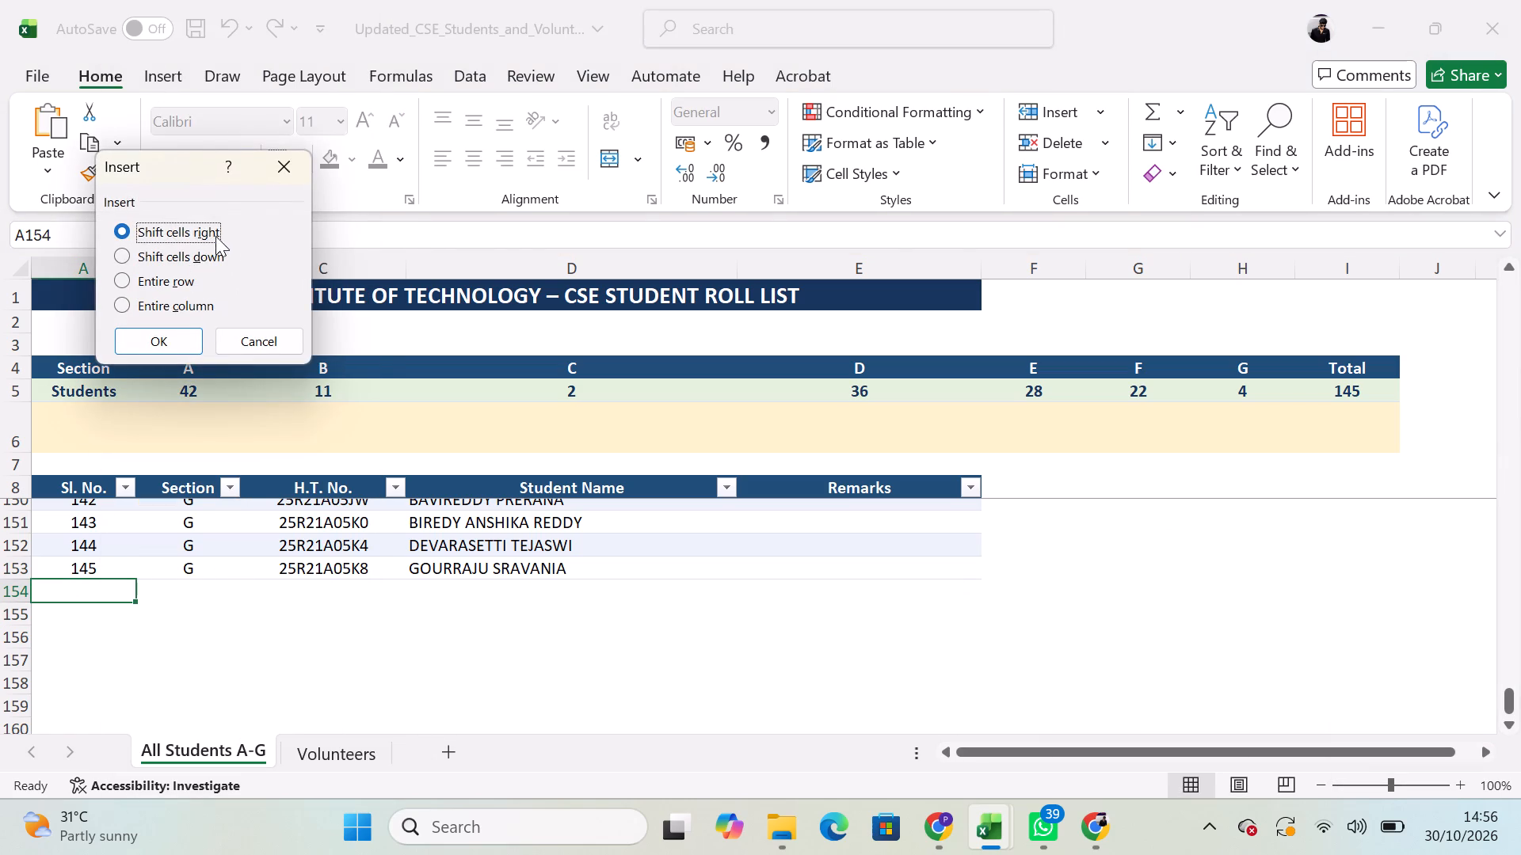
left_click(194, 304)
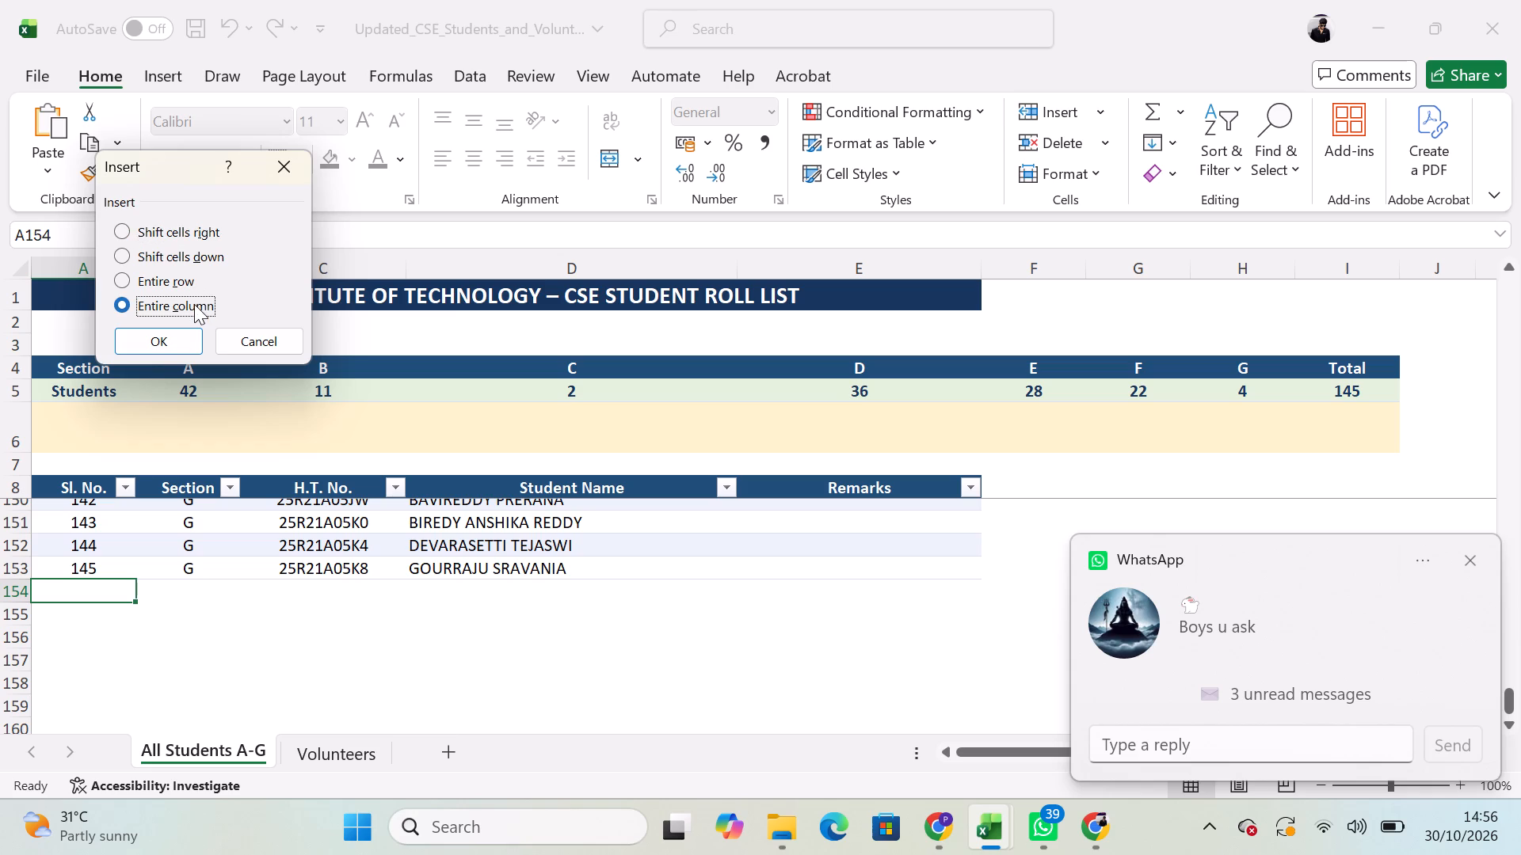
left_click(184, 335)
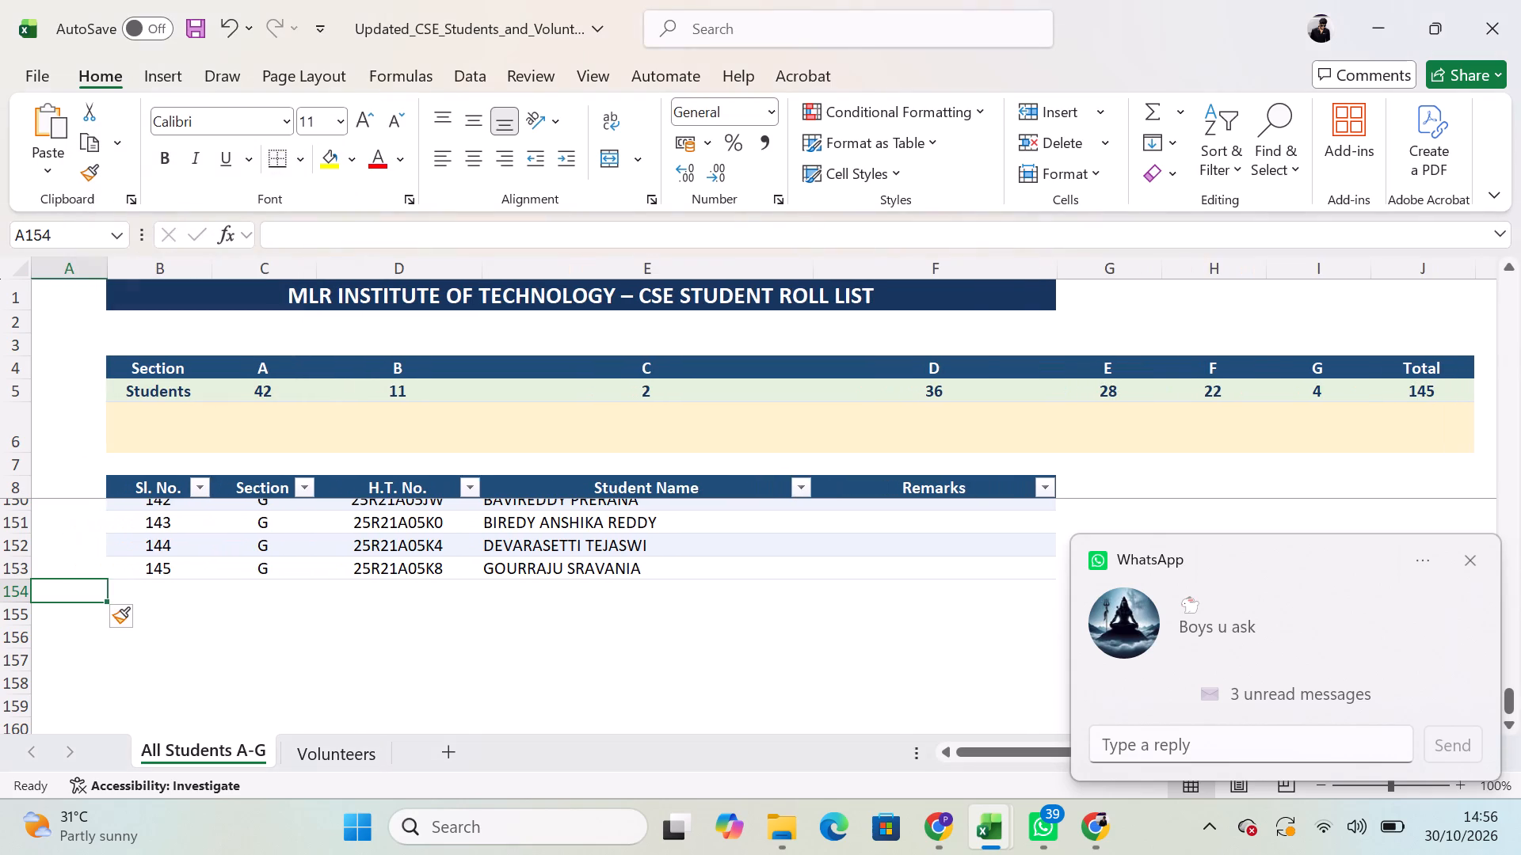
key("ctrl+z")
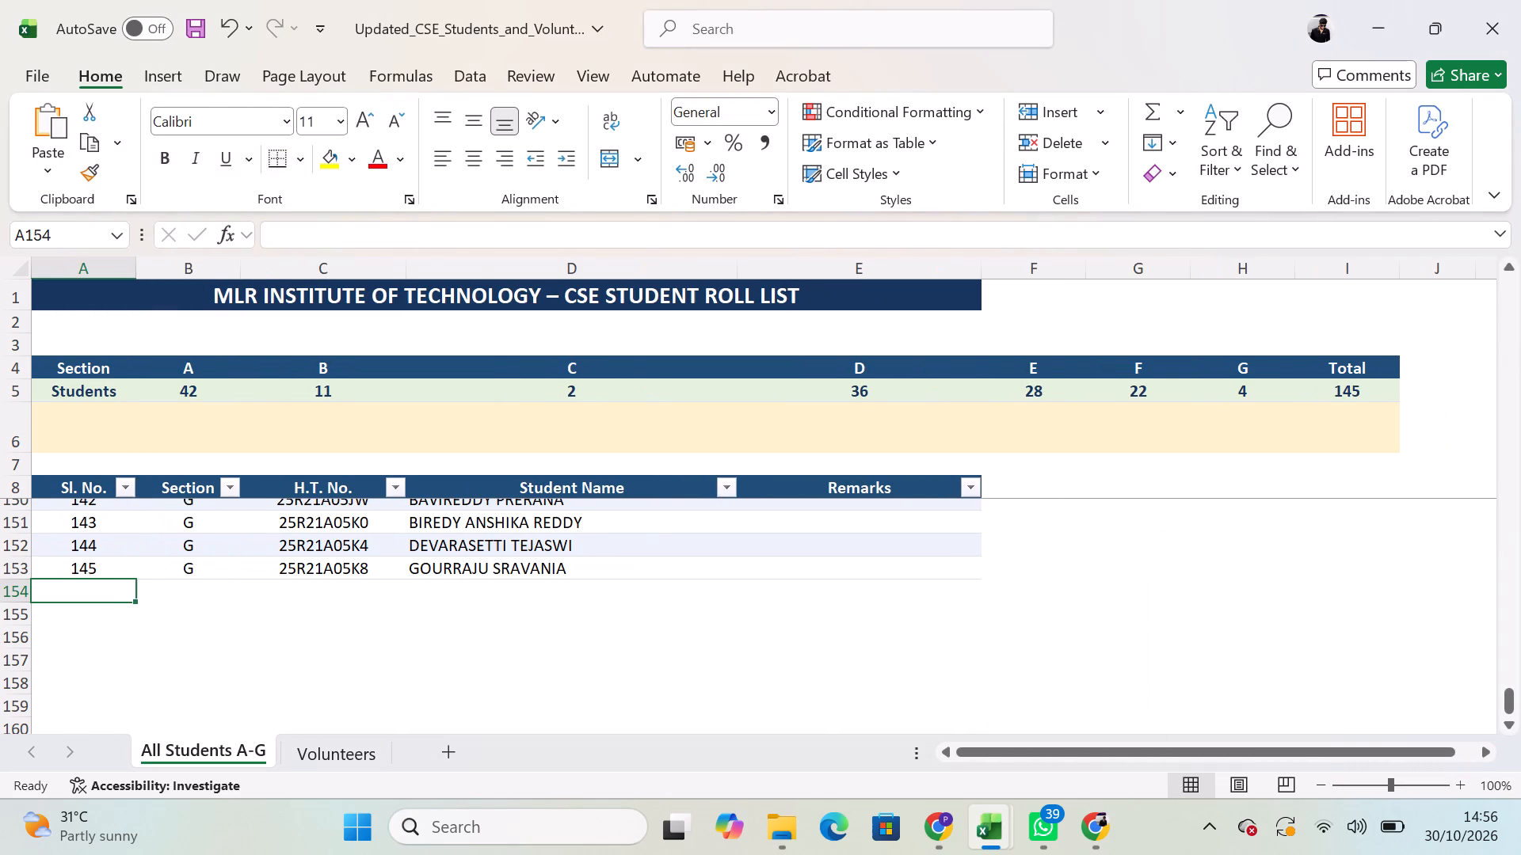
Insert a blank cell at A154 below the last serial number, shifting cells down.
right_click(98, 591)
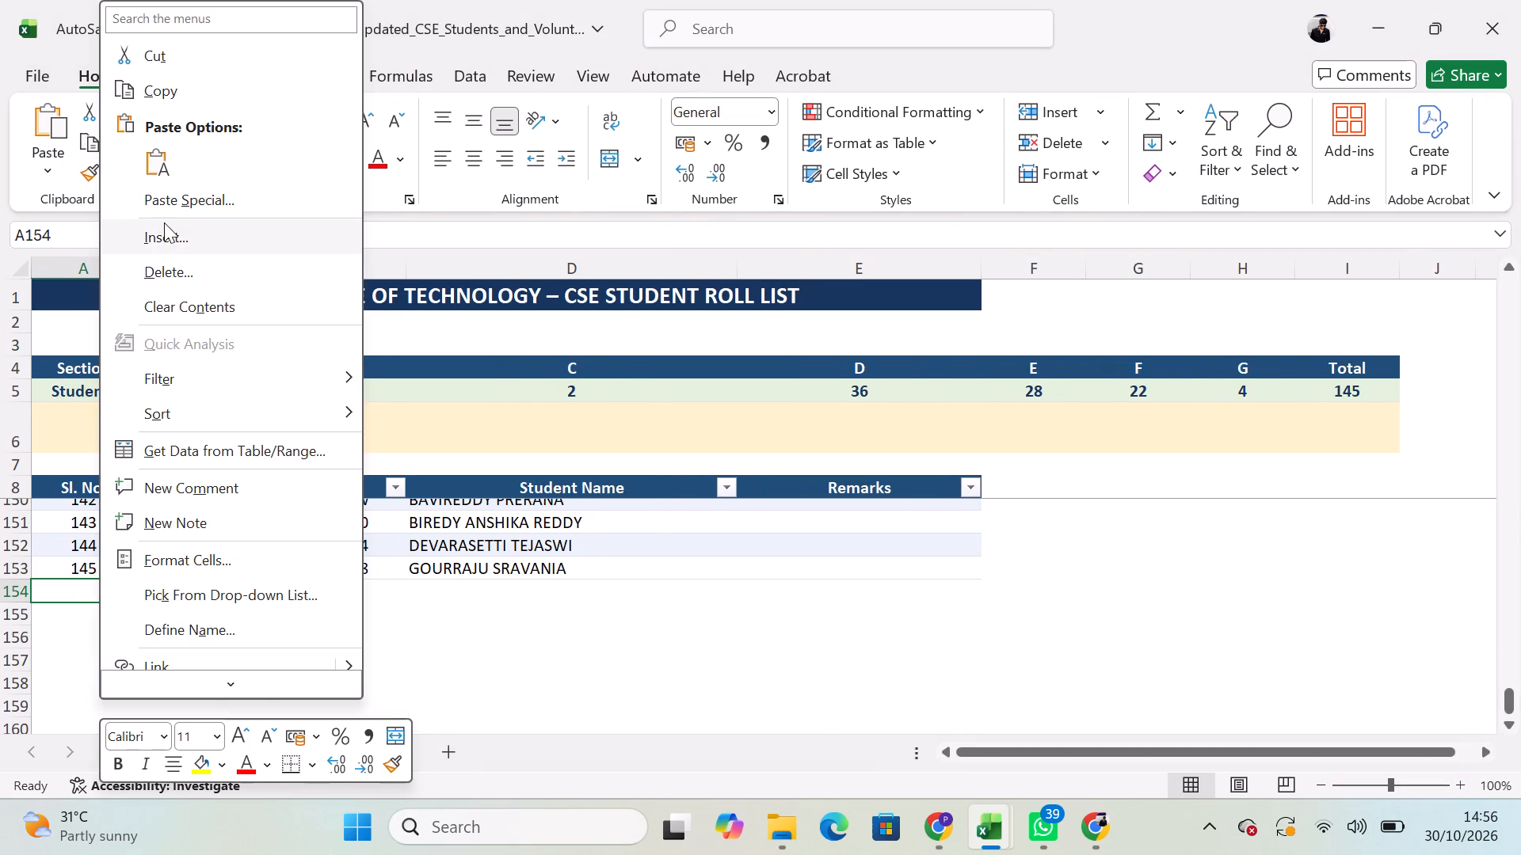
left_click(164, 229)
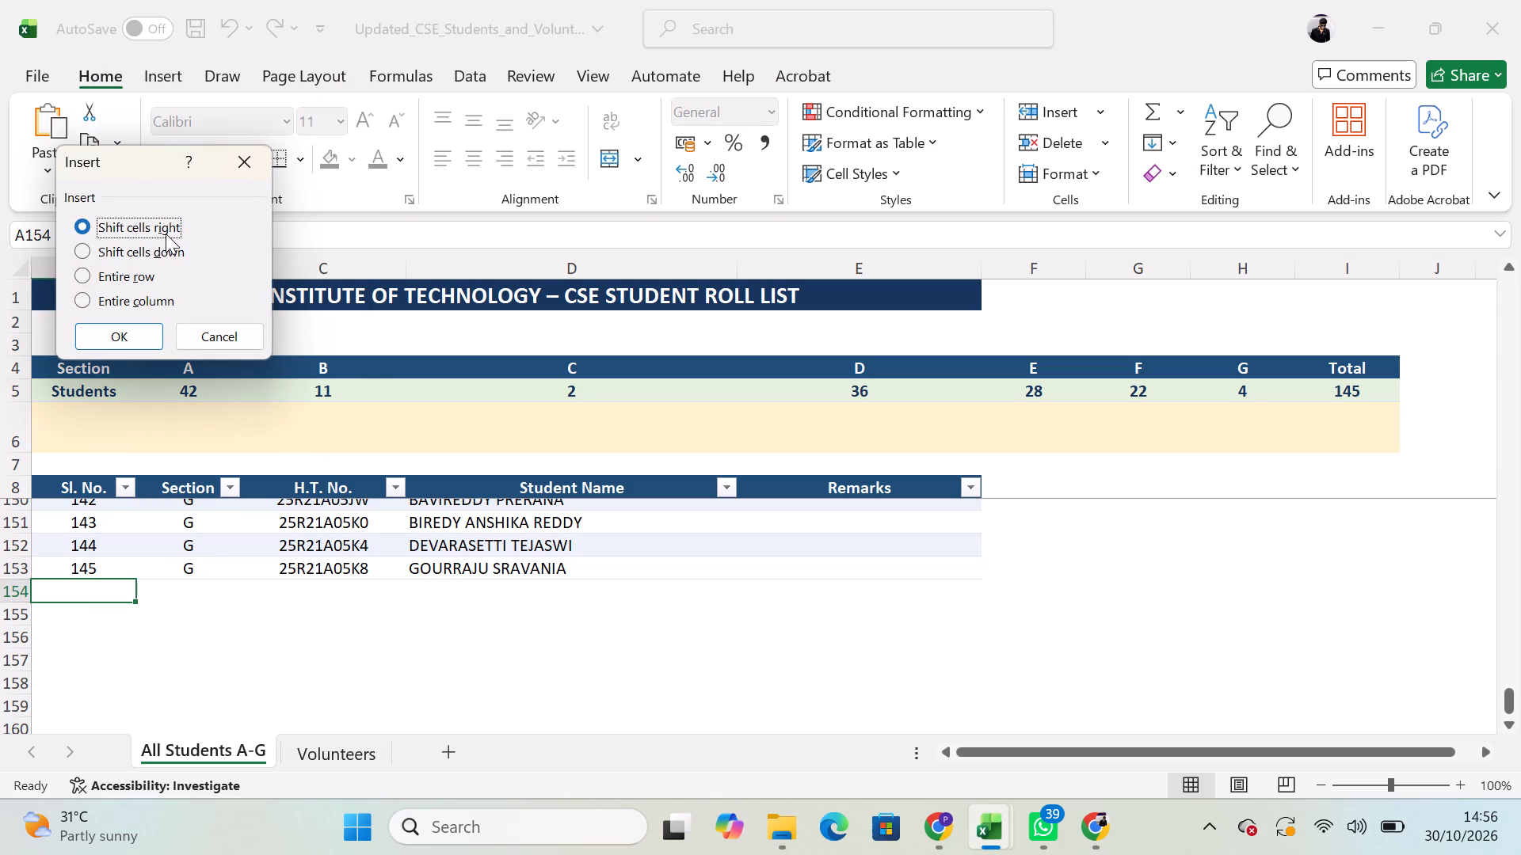
left_click(165, 253)
left_click(128, 327)
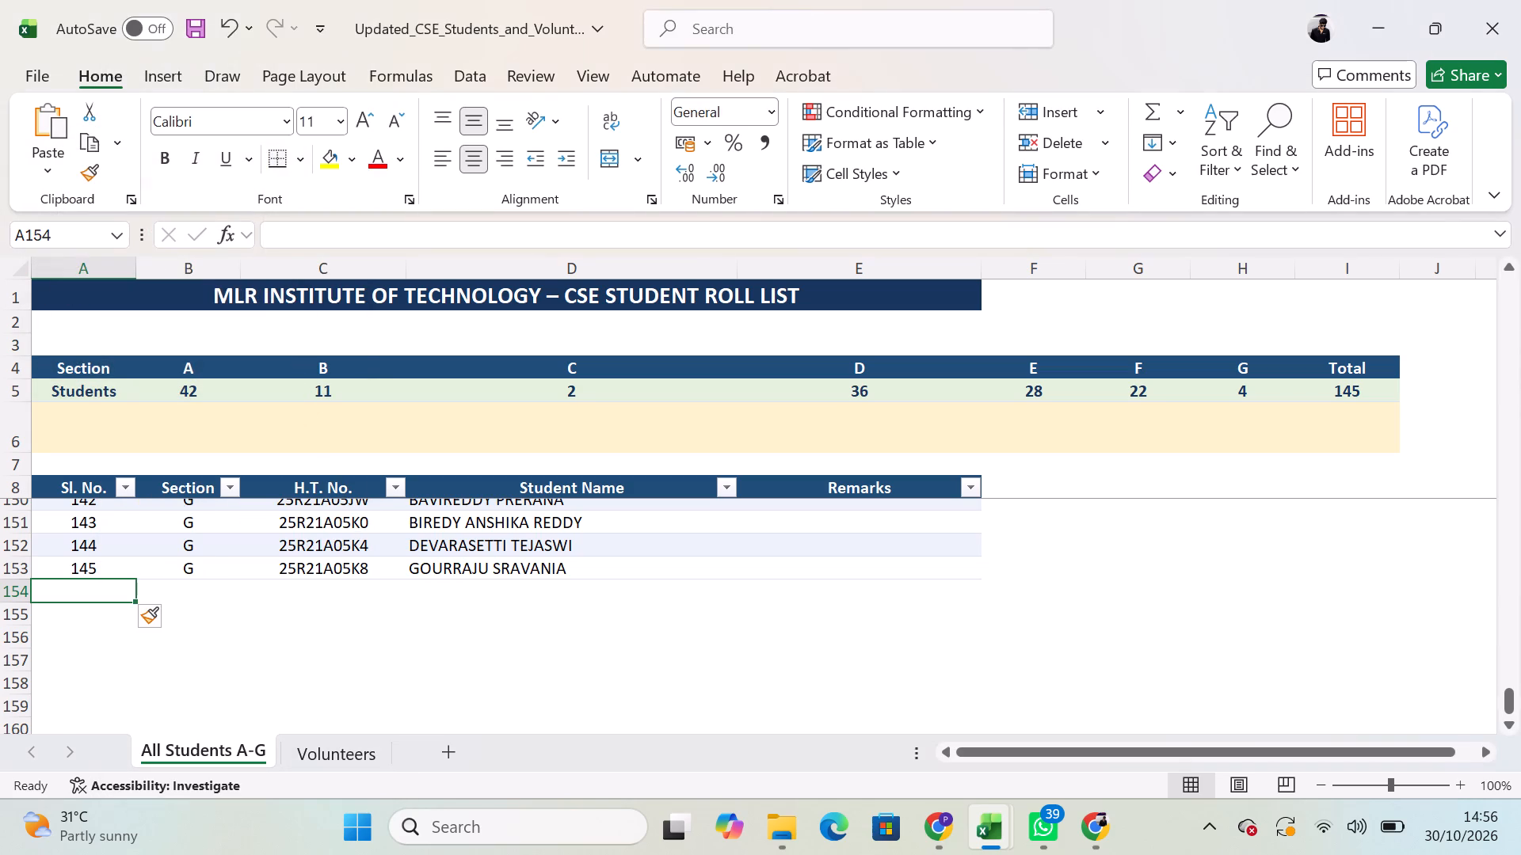
Fill the blank cell A154 across to D154 below the last section G student.
left_click_drag(138, 601, 616, 697)
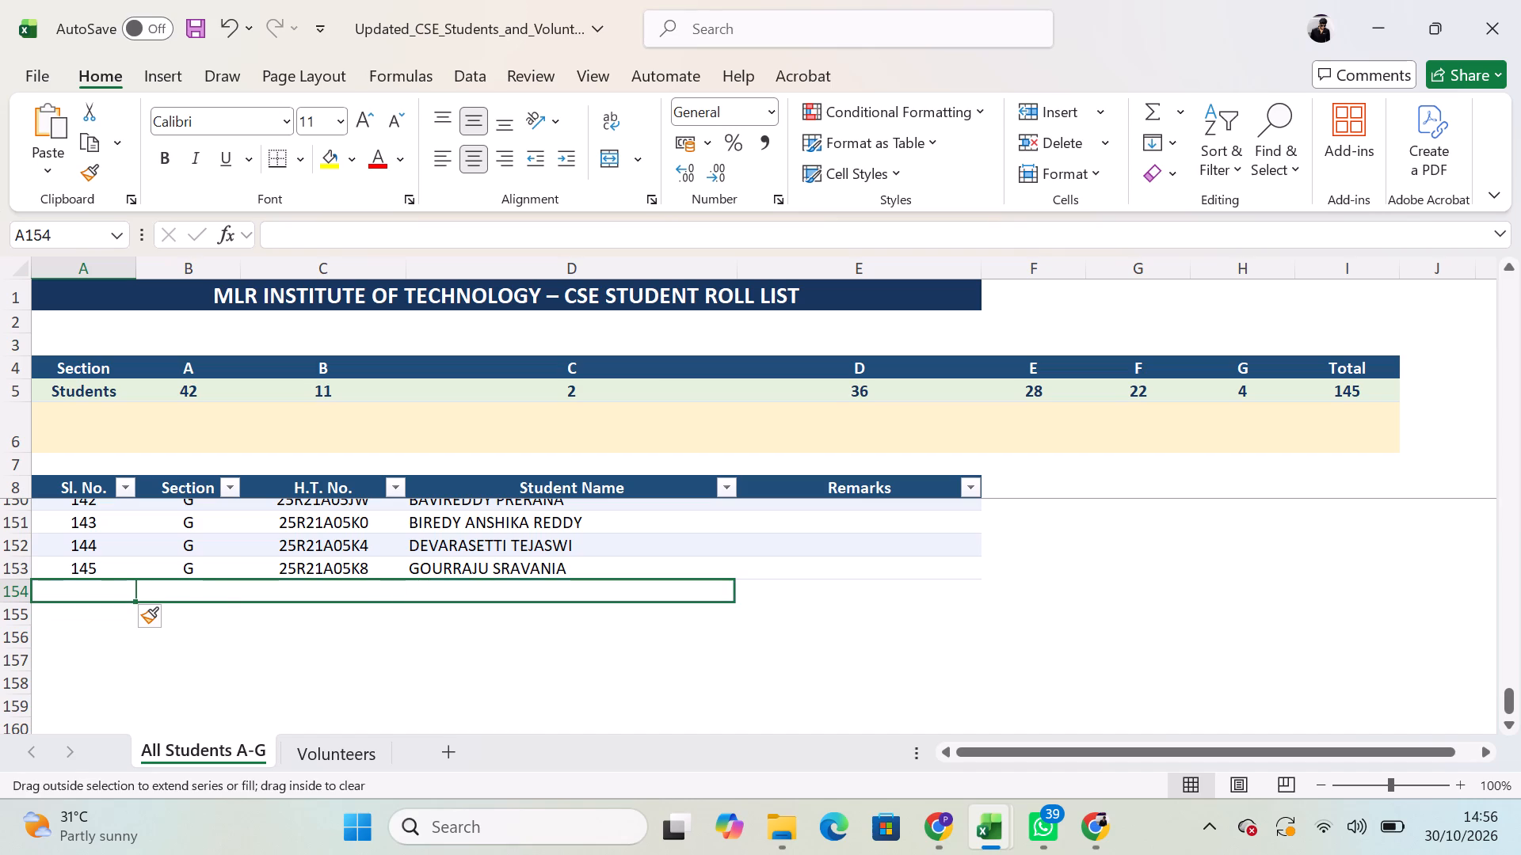
left_click_drag(616, 697, 719, 697)
scroll(719, 697, "right", 1)
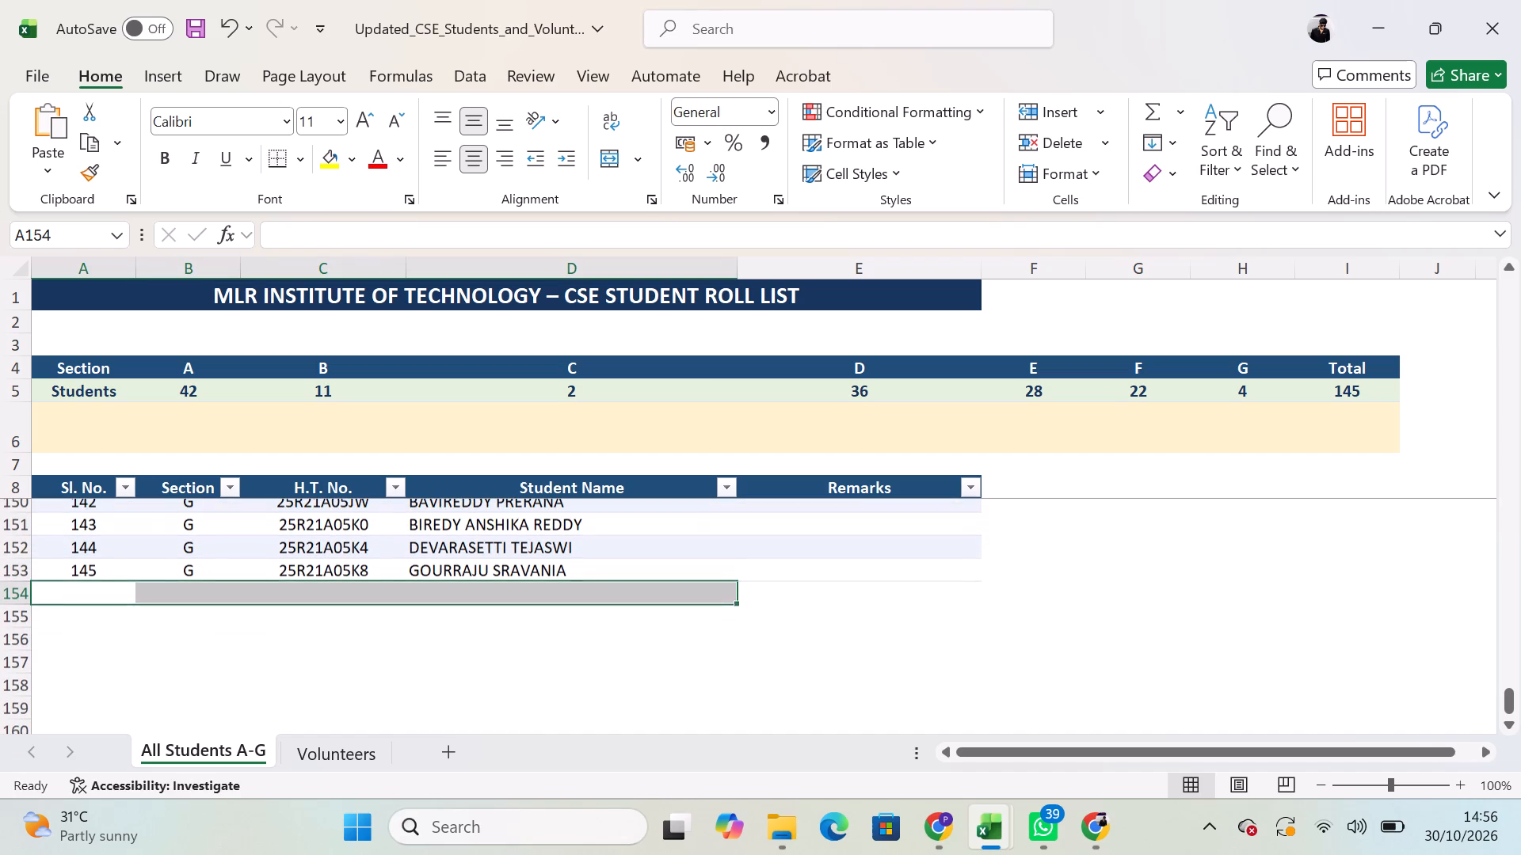
left_click(753, 666)
left_click(600, 619)
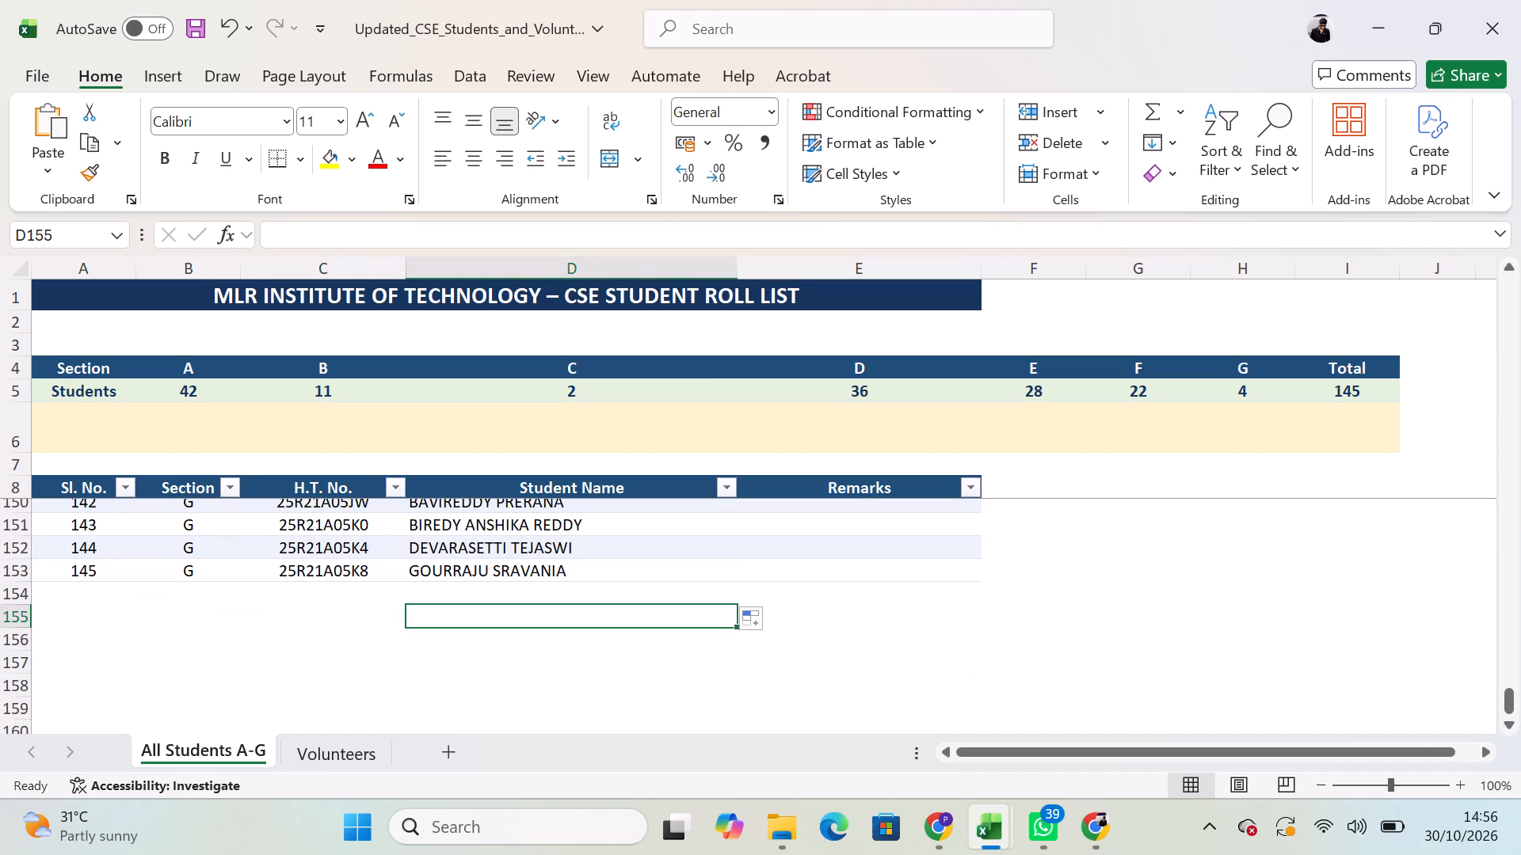
Fill the blank cell A154 across to E154 below the last section G student.
left_click(282, 608)
left_click(184, 600)
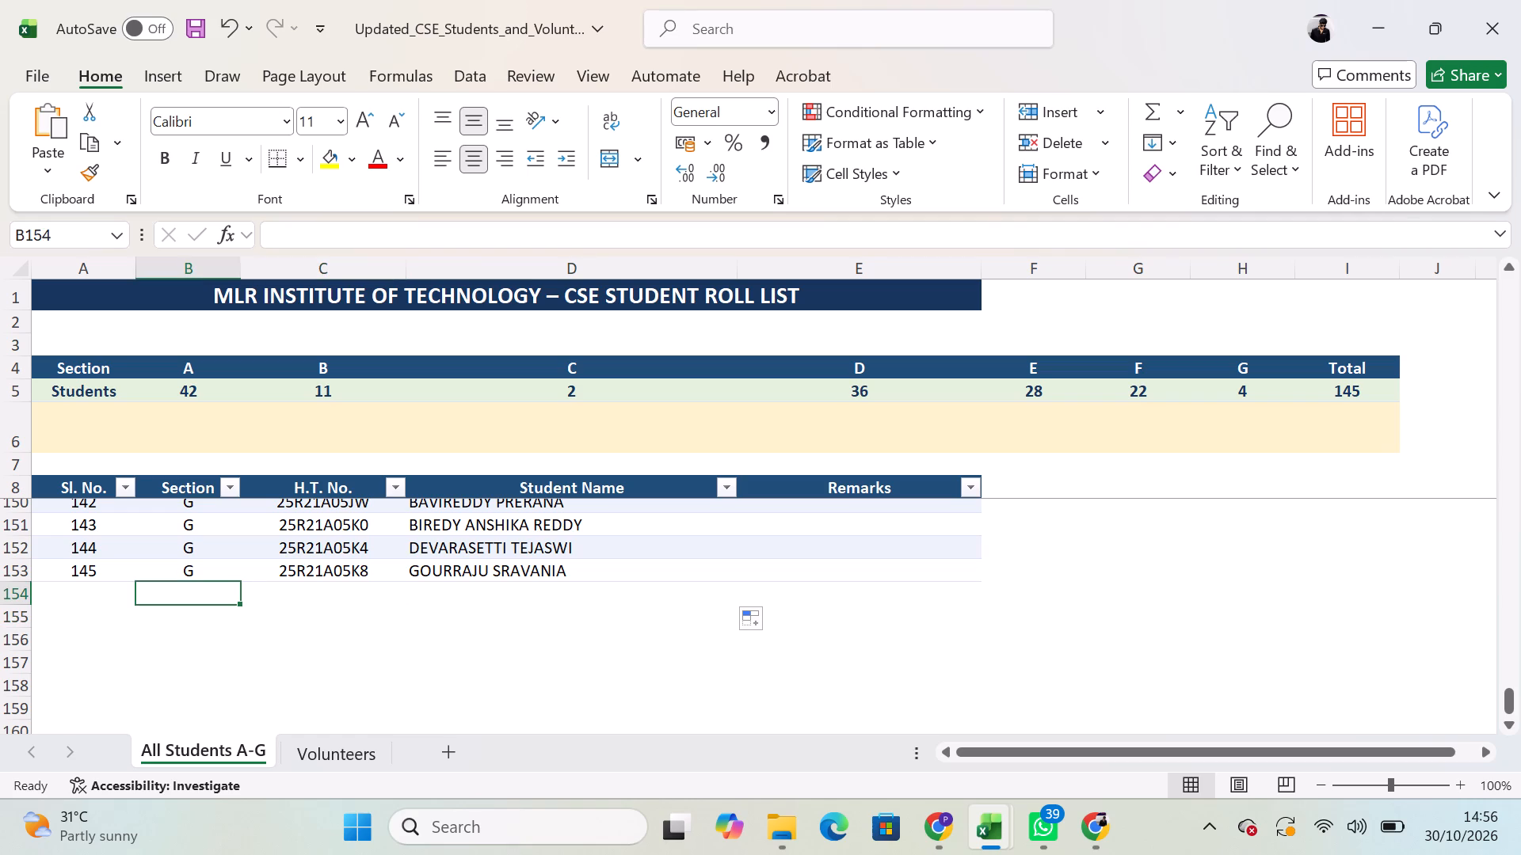
left_click(66, 595)
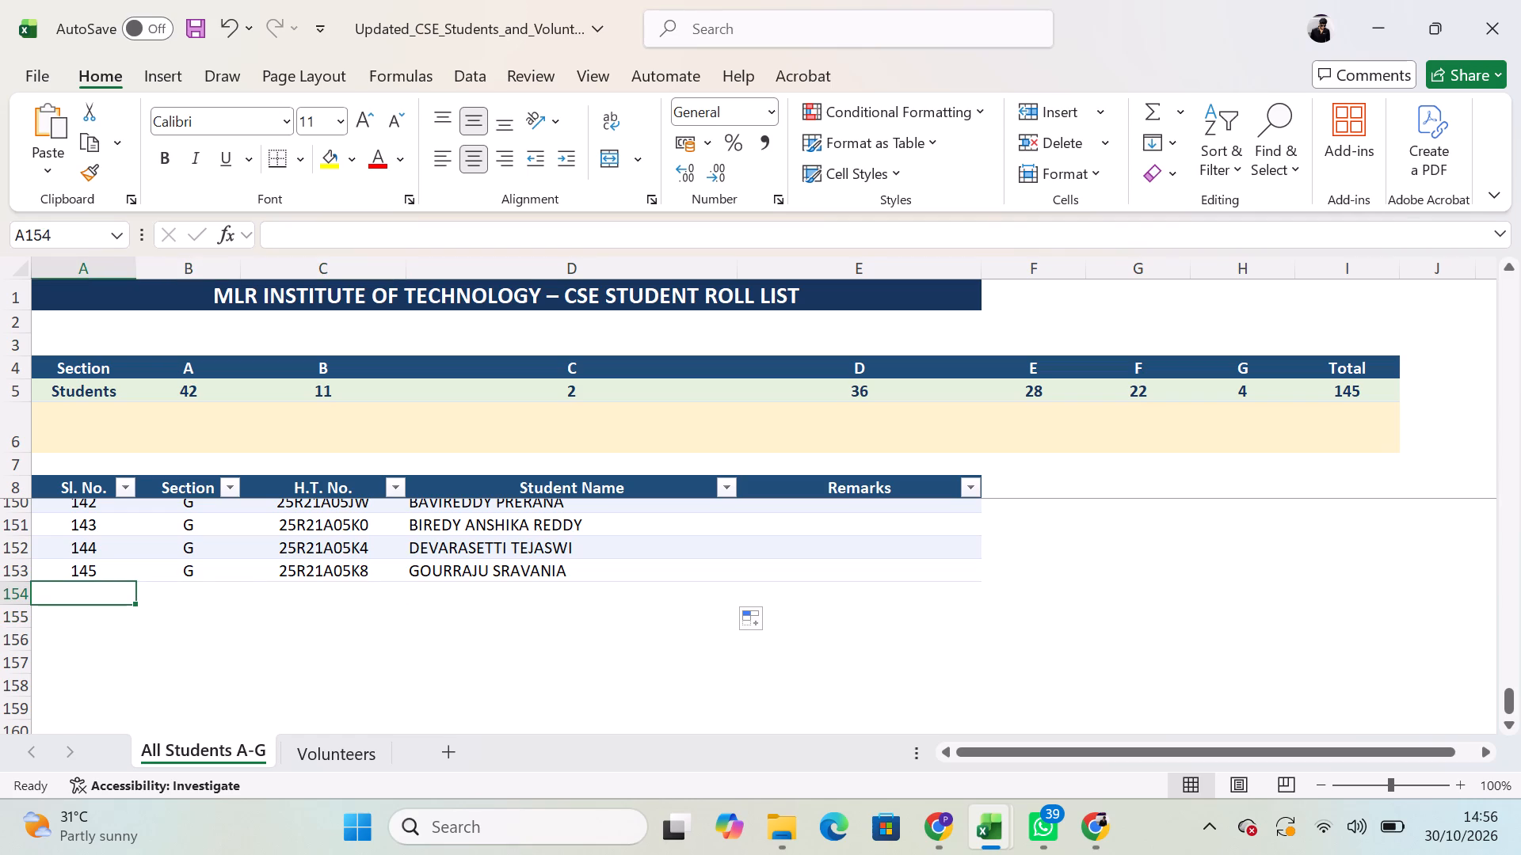
left_click_drag(132, 604, 589, 722)
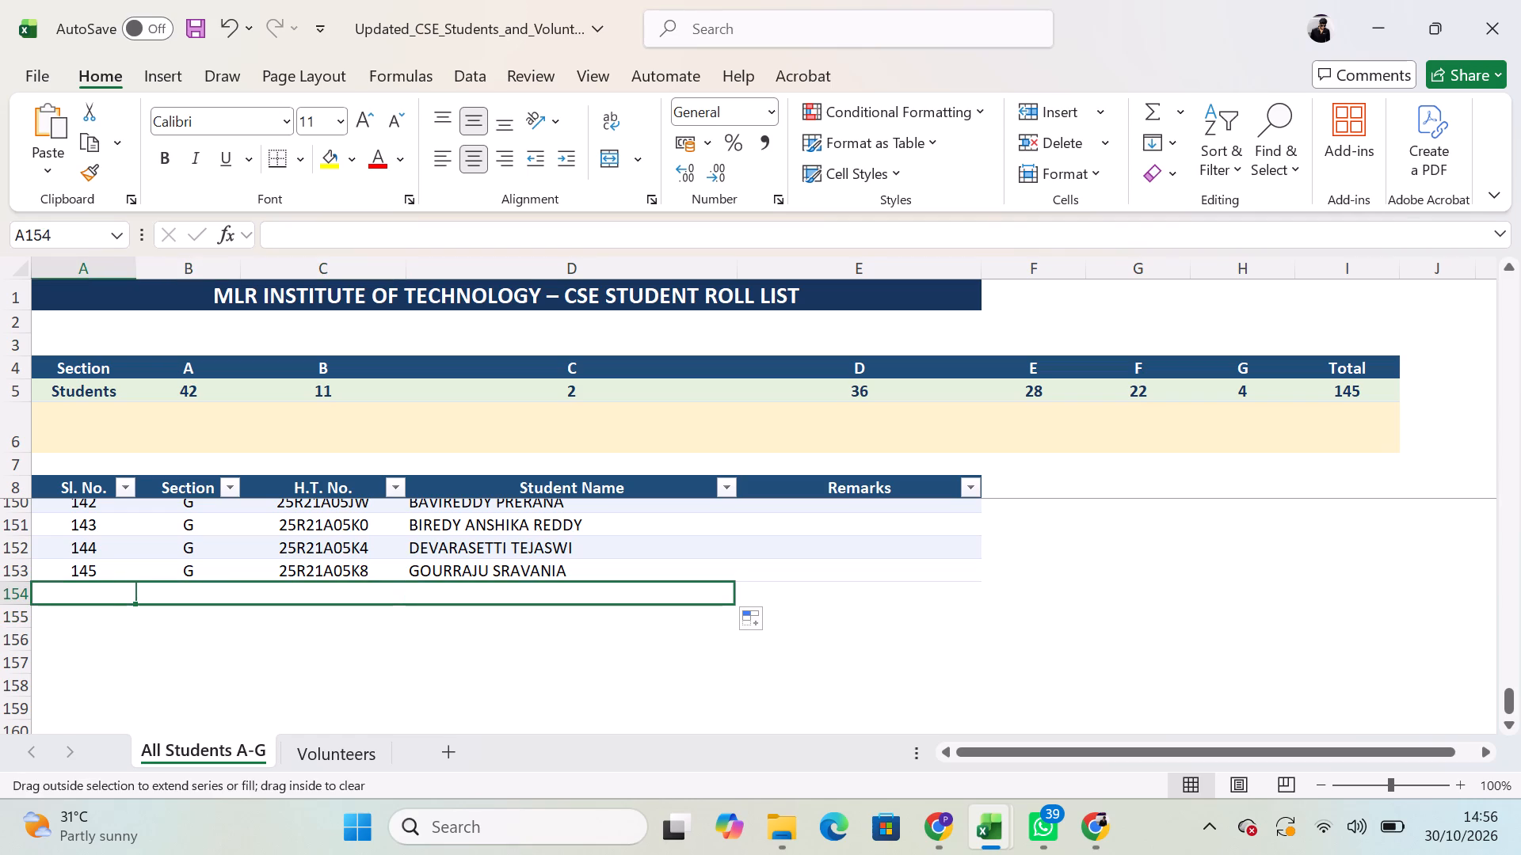
left_click_drag(589, 722, 112, 604)
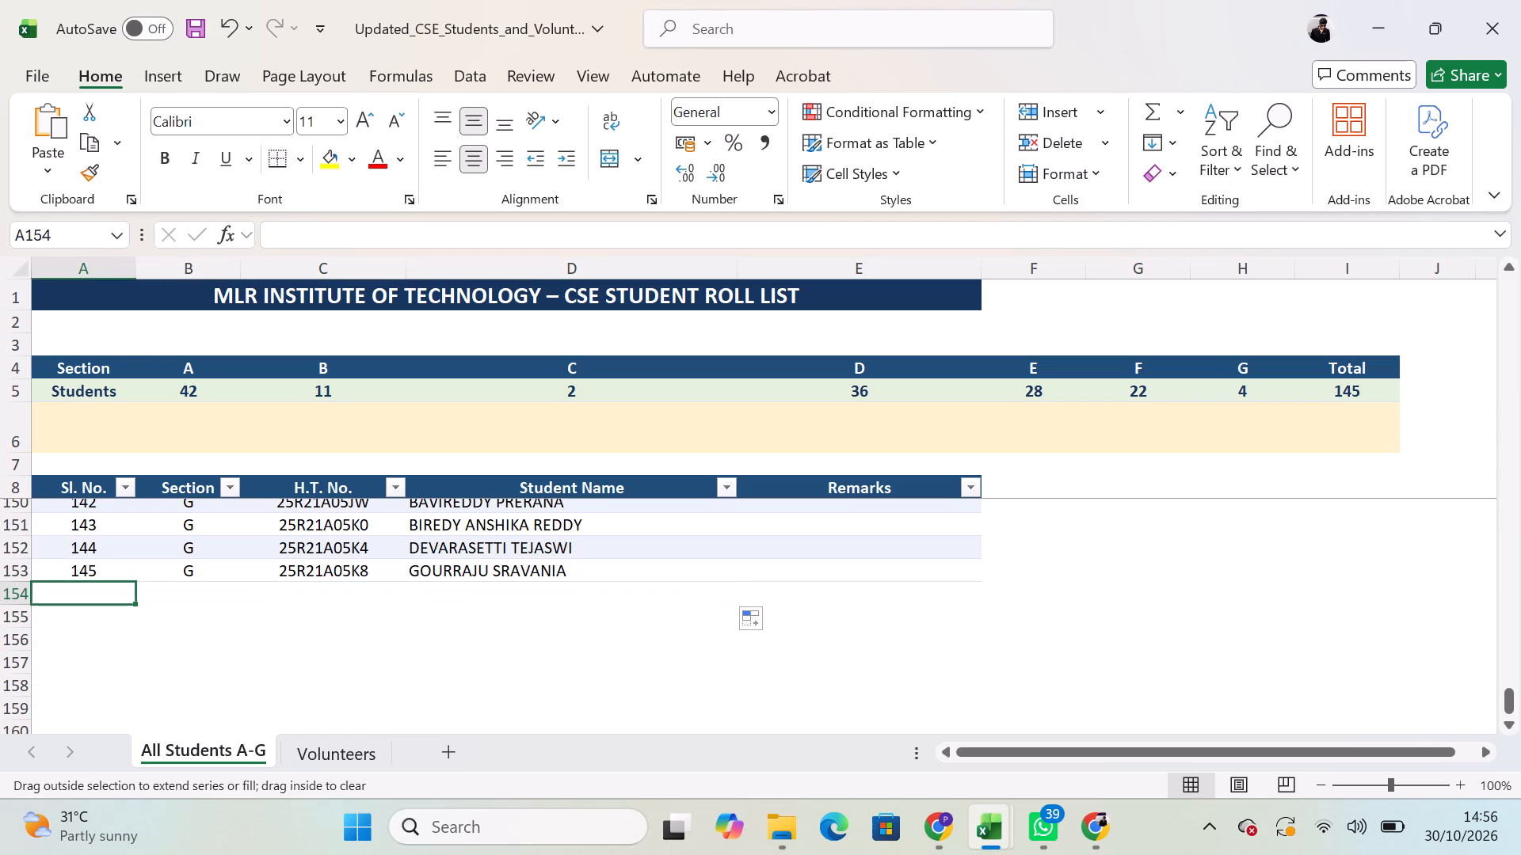
left_click_drag(112, 604, 476, 663)
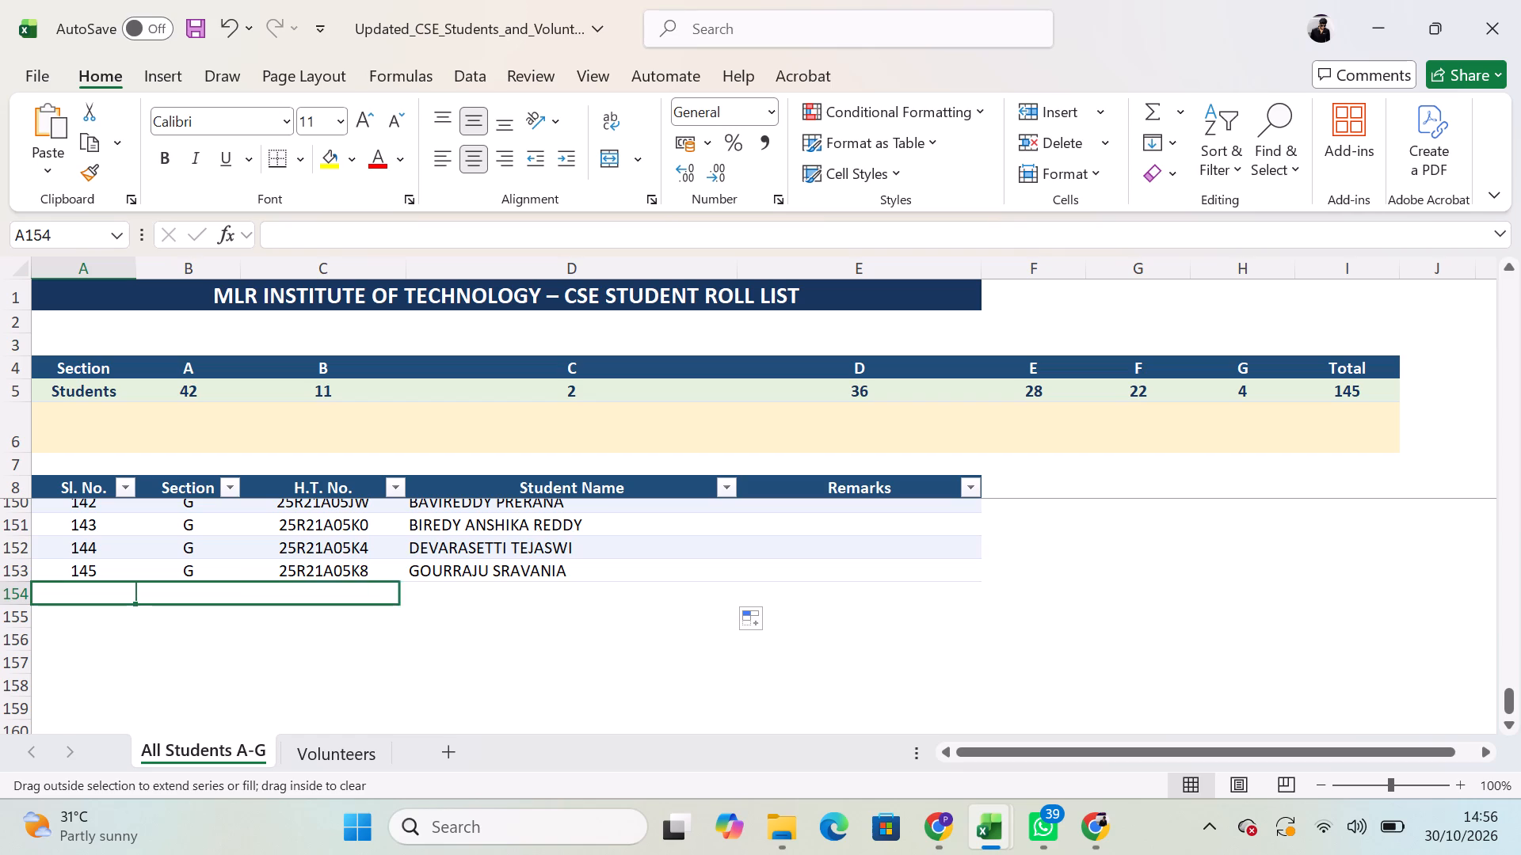
left_click_drag(476, 663, 833, 637)
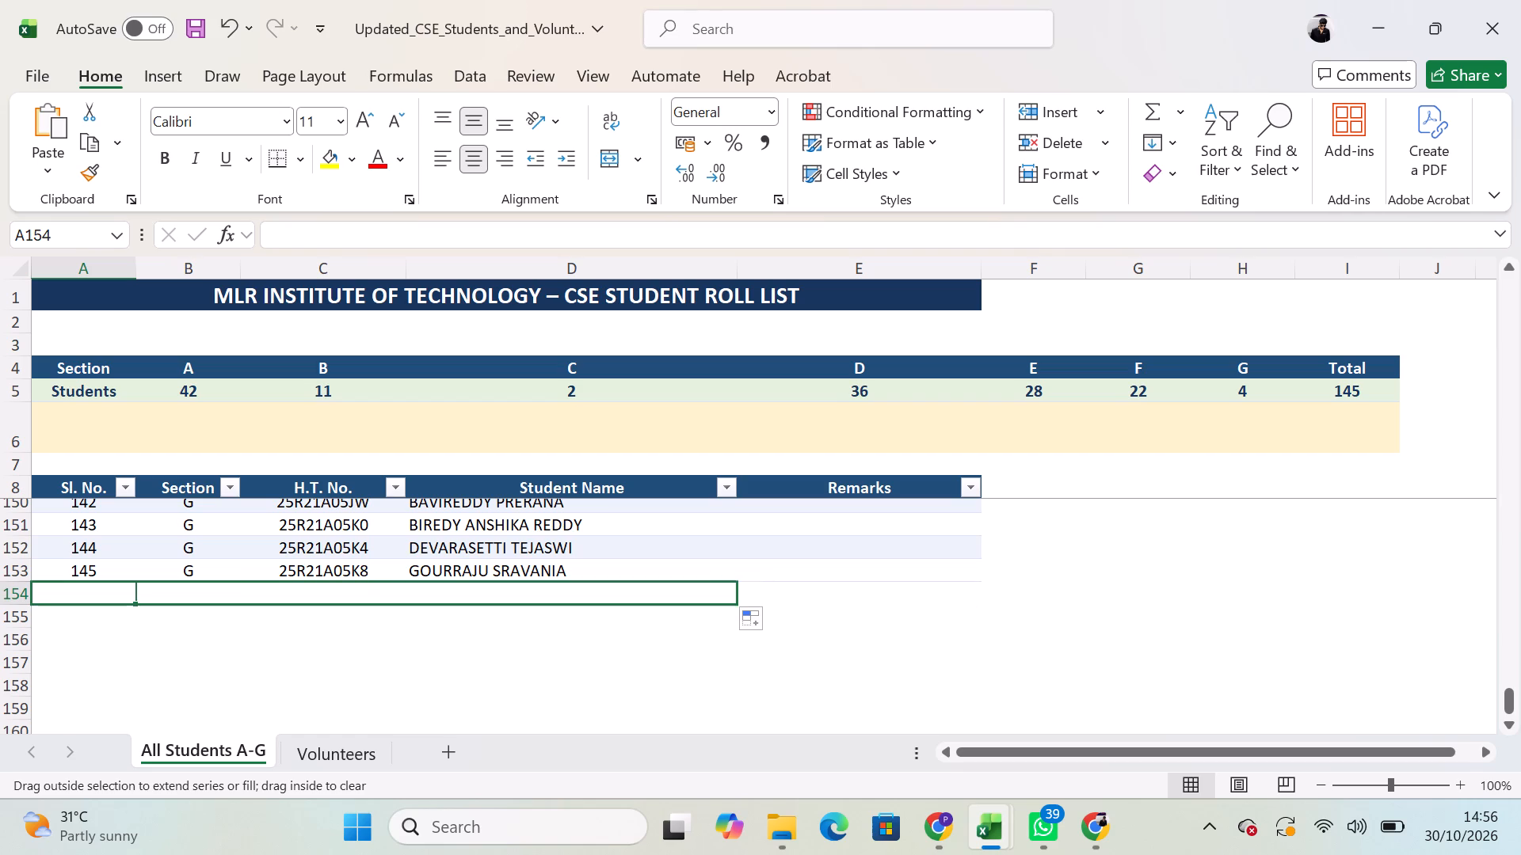
left_click_drag(833, 637, 1031, 638)
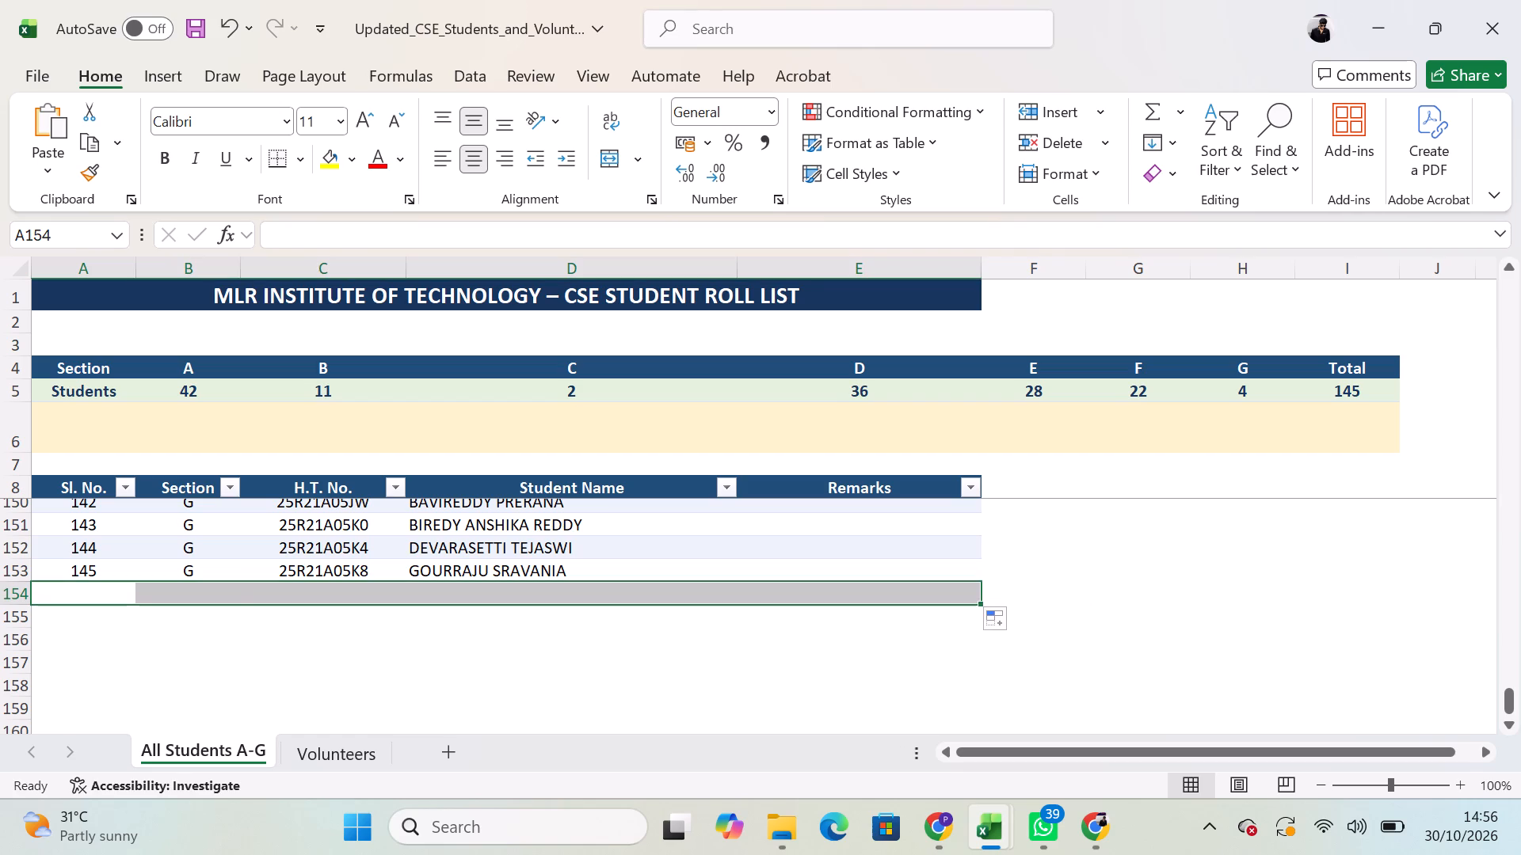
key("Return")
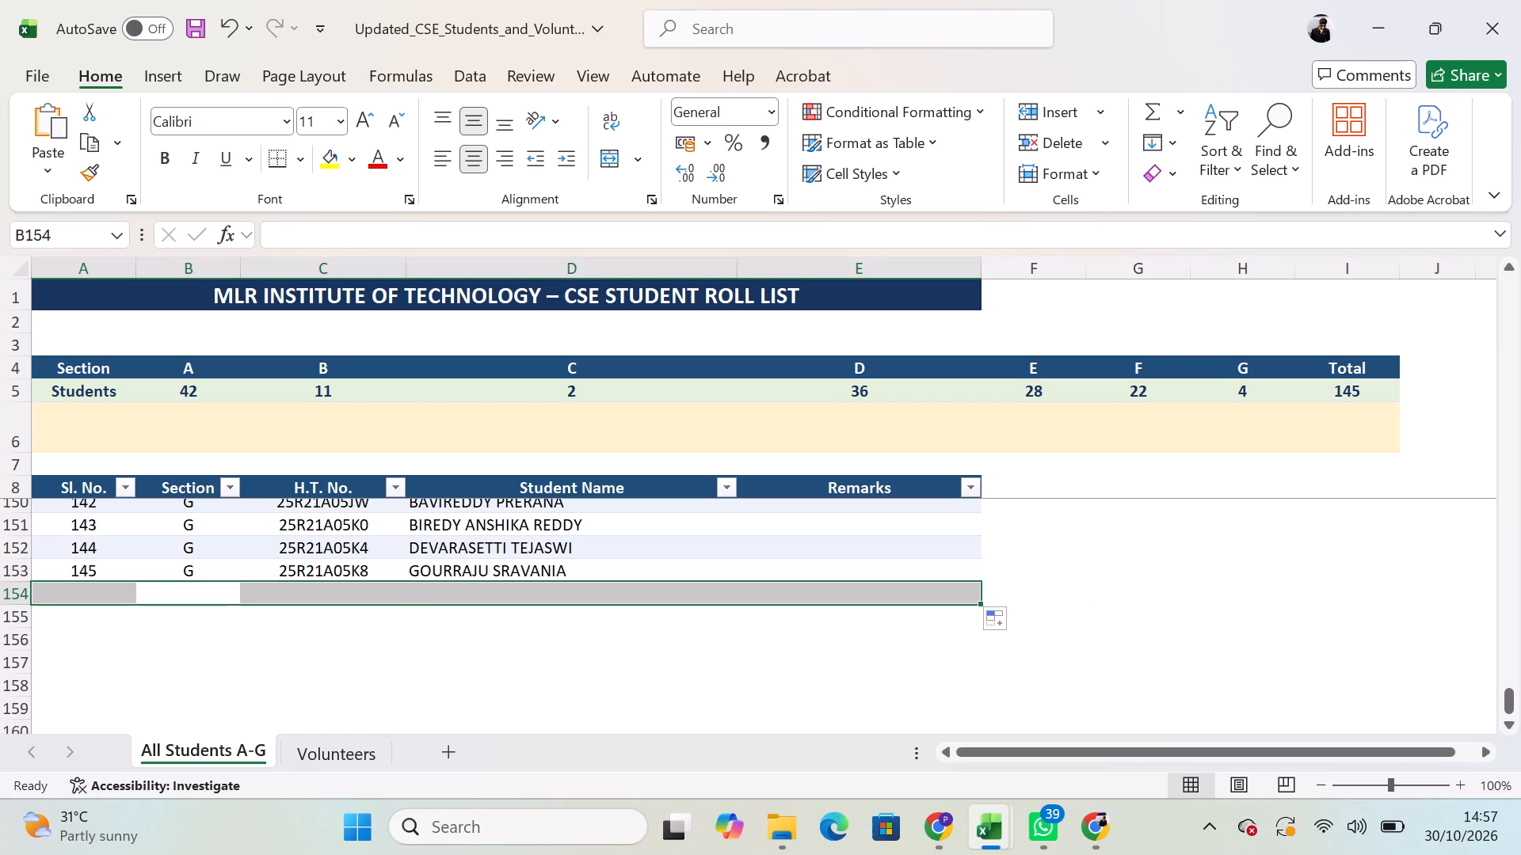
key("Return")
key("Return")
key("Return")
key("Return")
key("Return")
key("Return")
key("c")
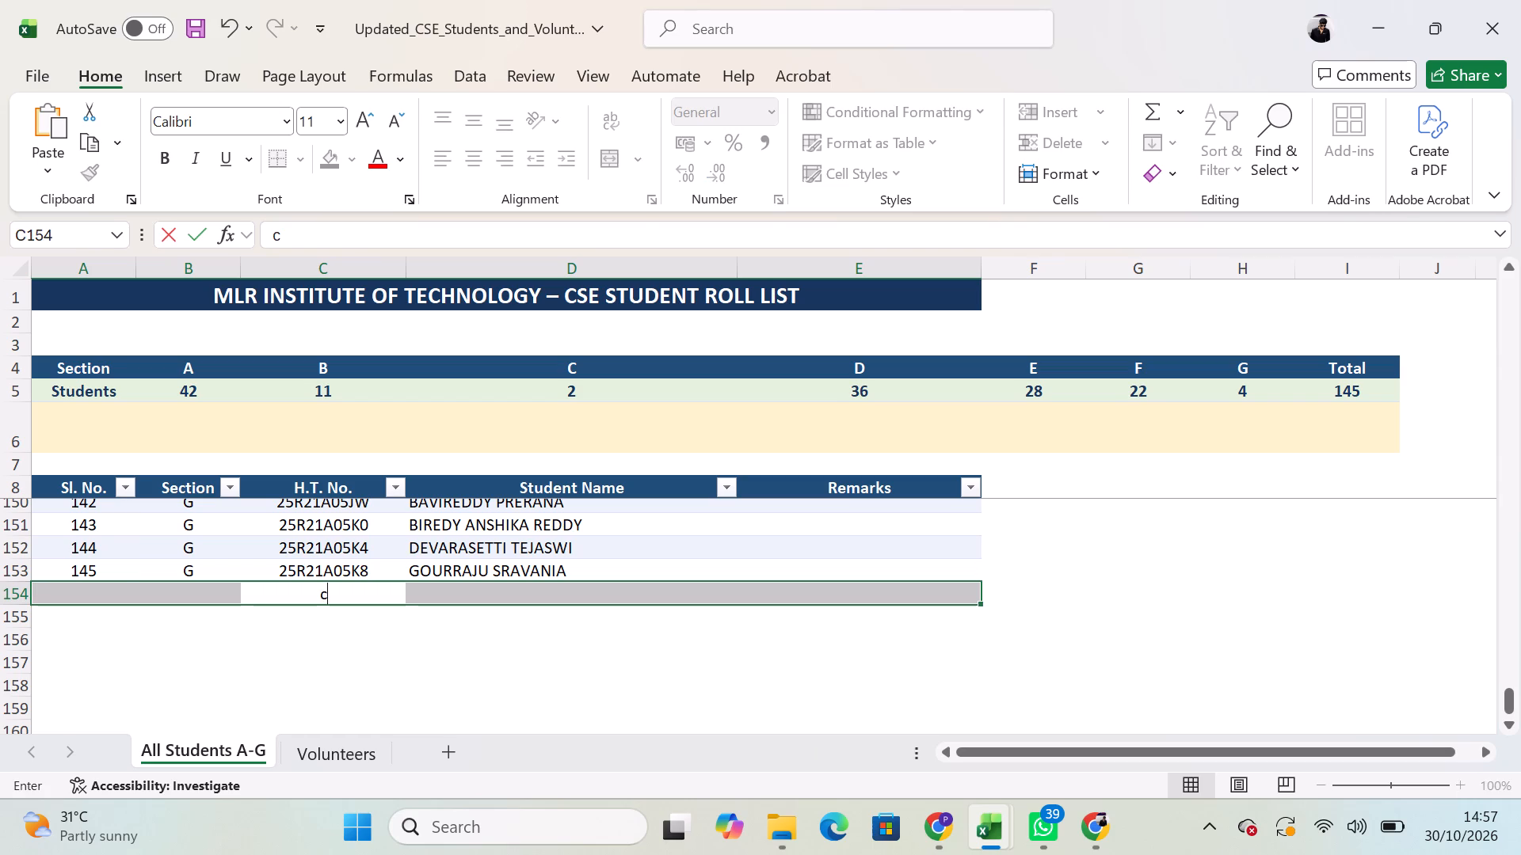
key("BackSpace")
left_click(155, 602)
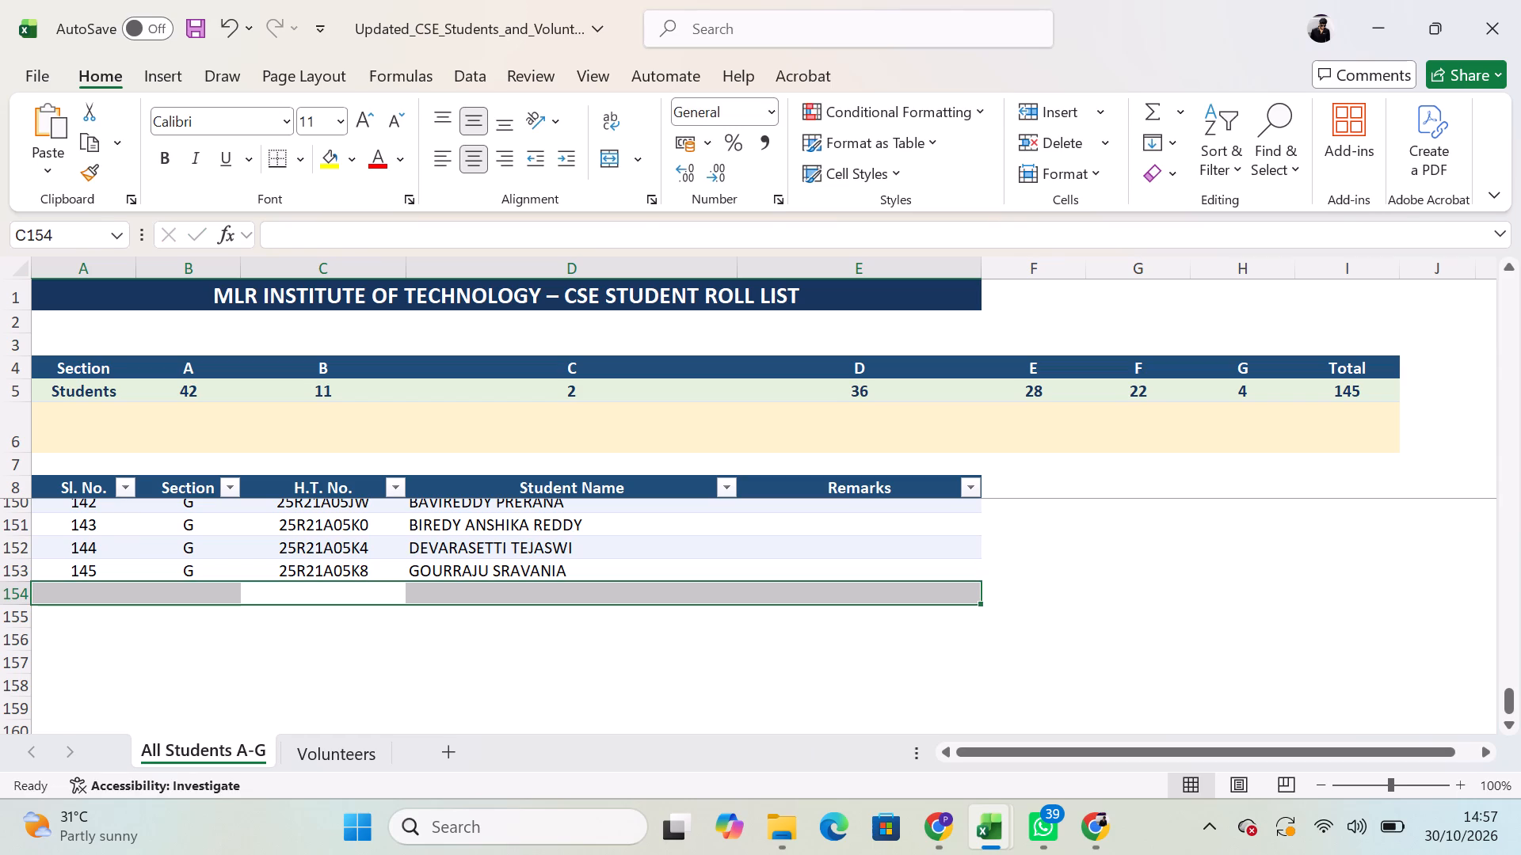
Enter serial numbers 146 through 150 in cells A154 to A158, below the last section G student.
left_click(109, 602)
double_click(99, 597)
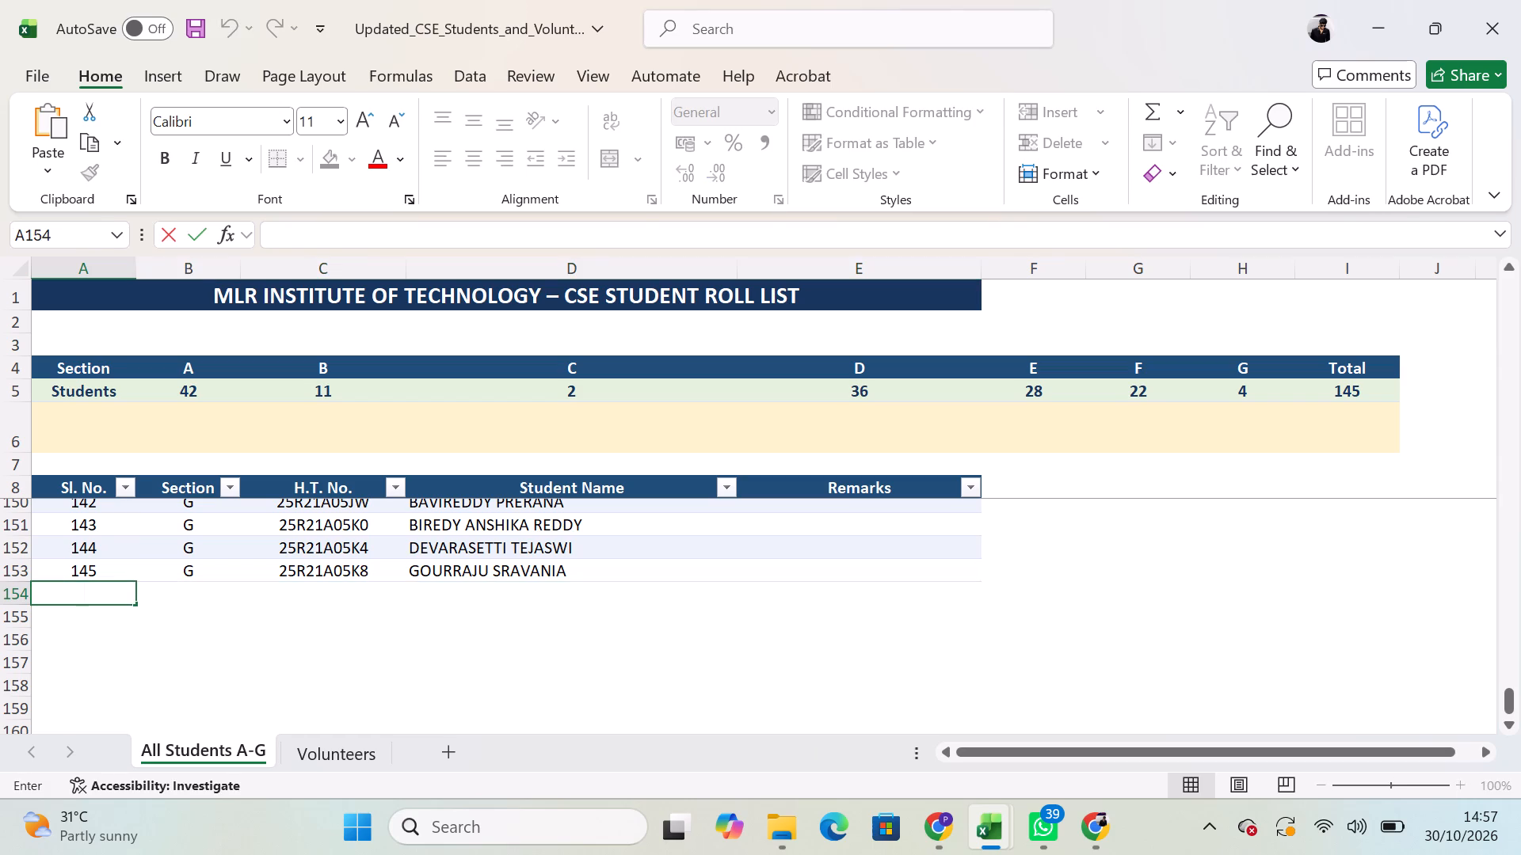
type("146")
key("Return")
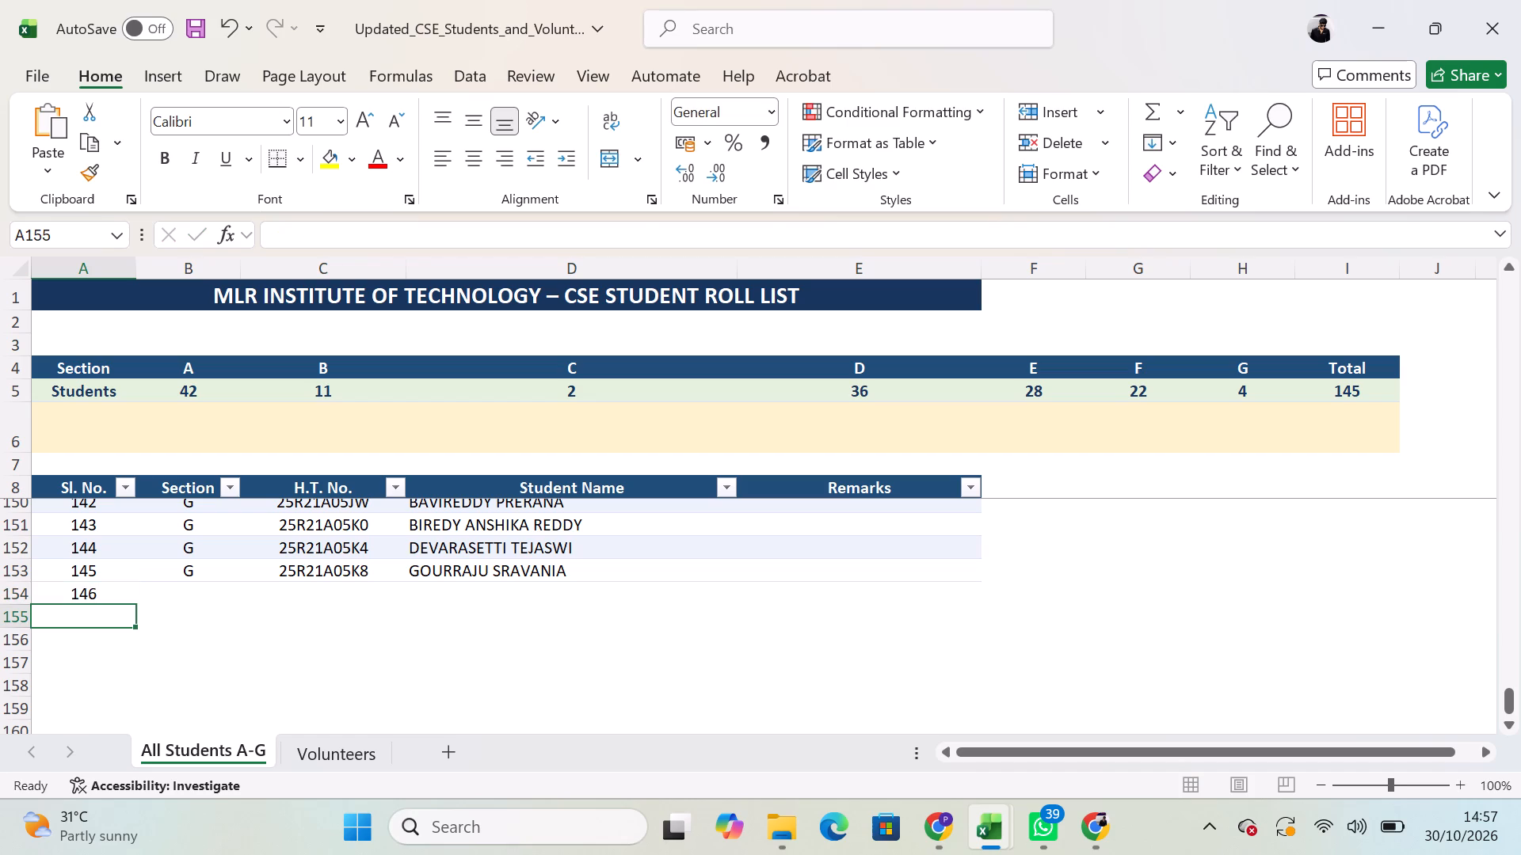
type("147")
key("Return")
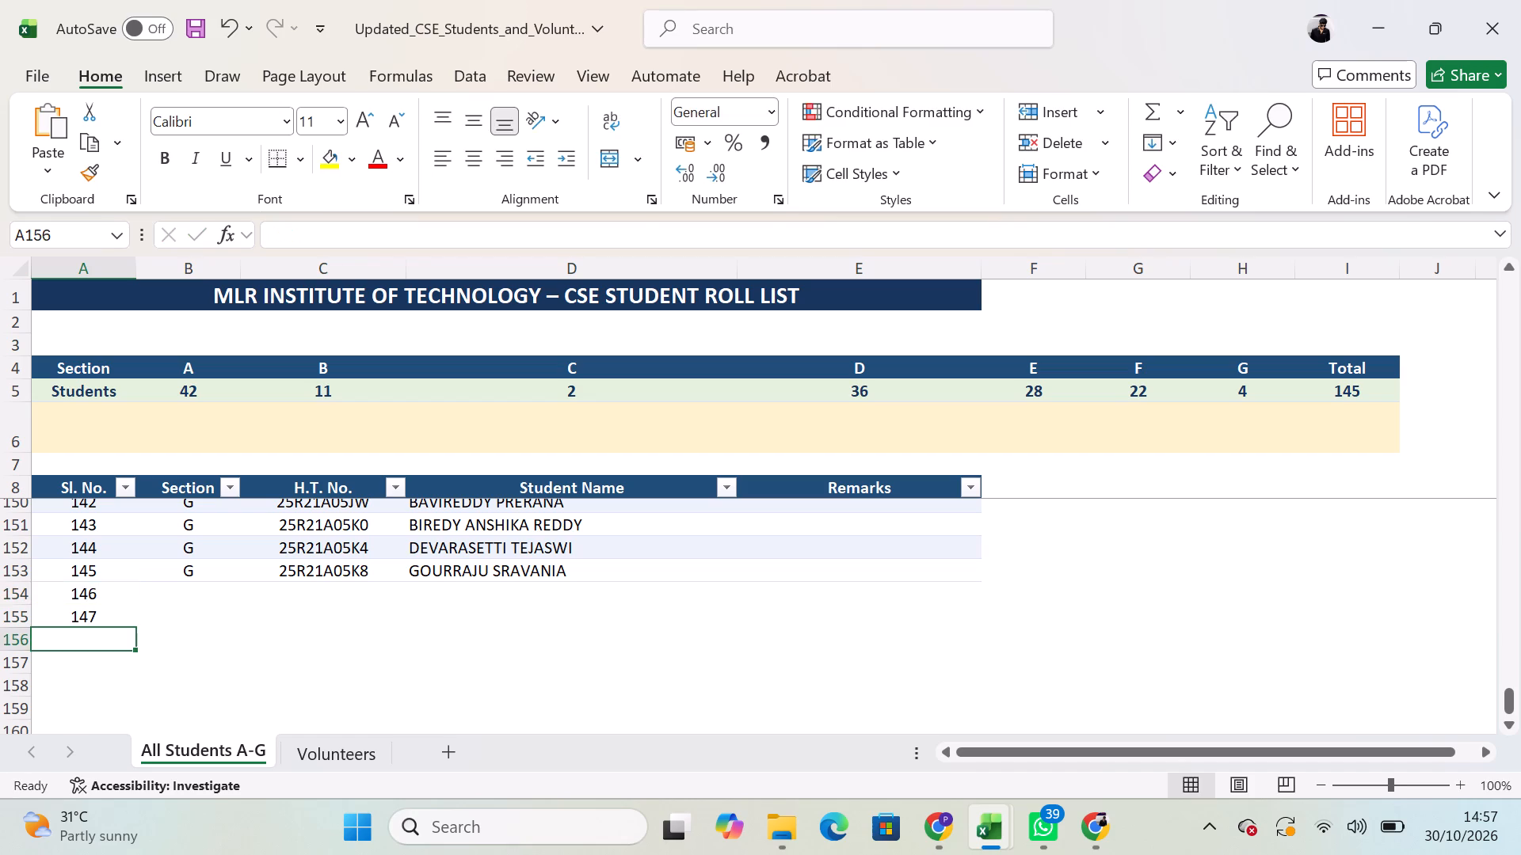
type("148")
key("Return")
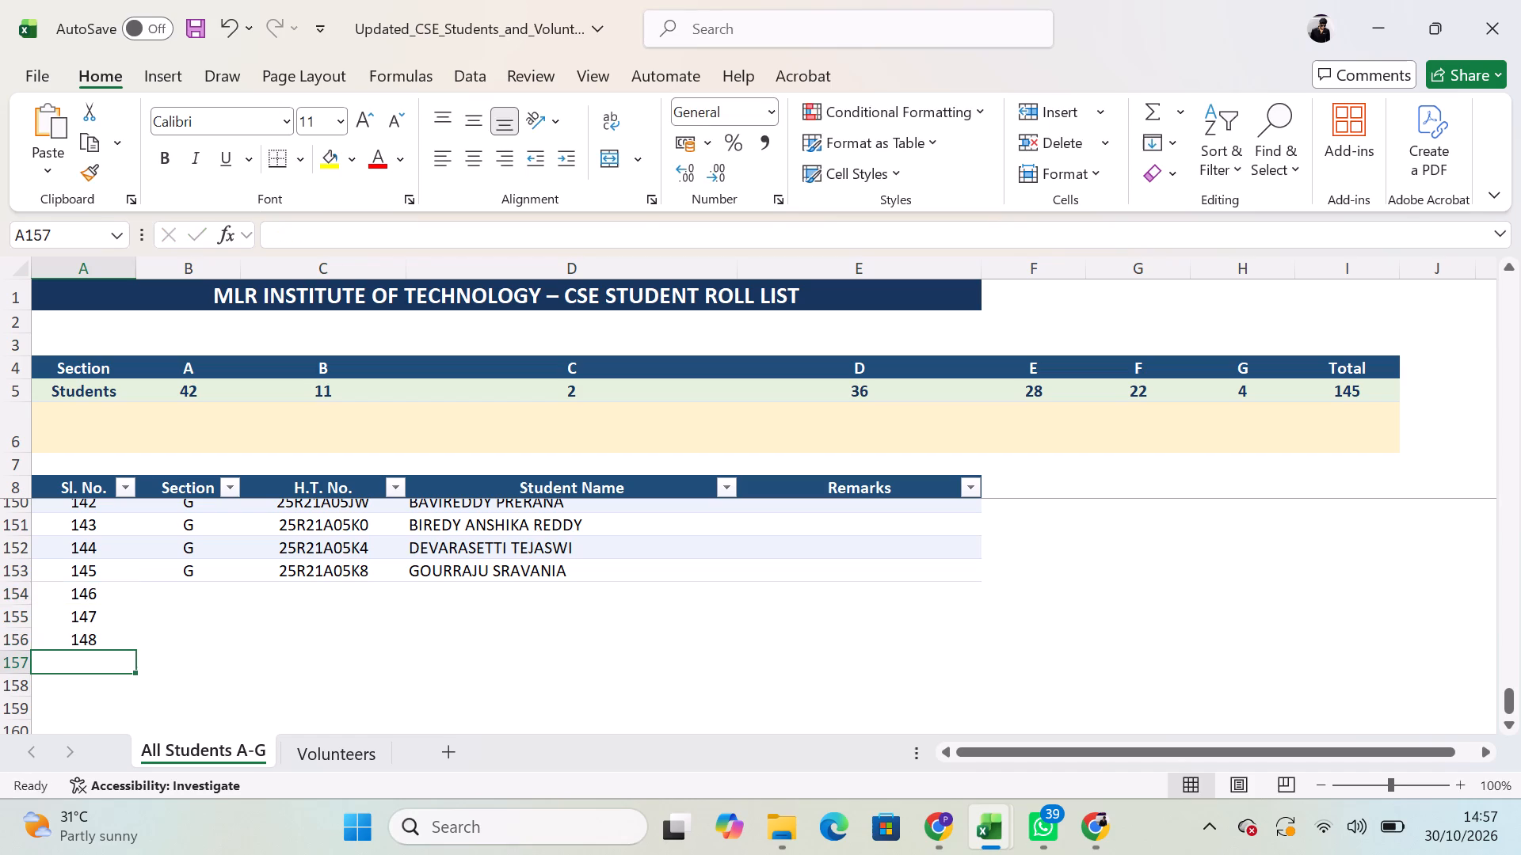
key("1")
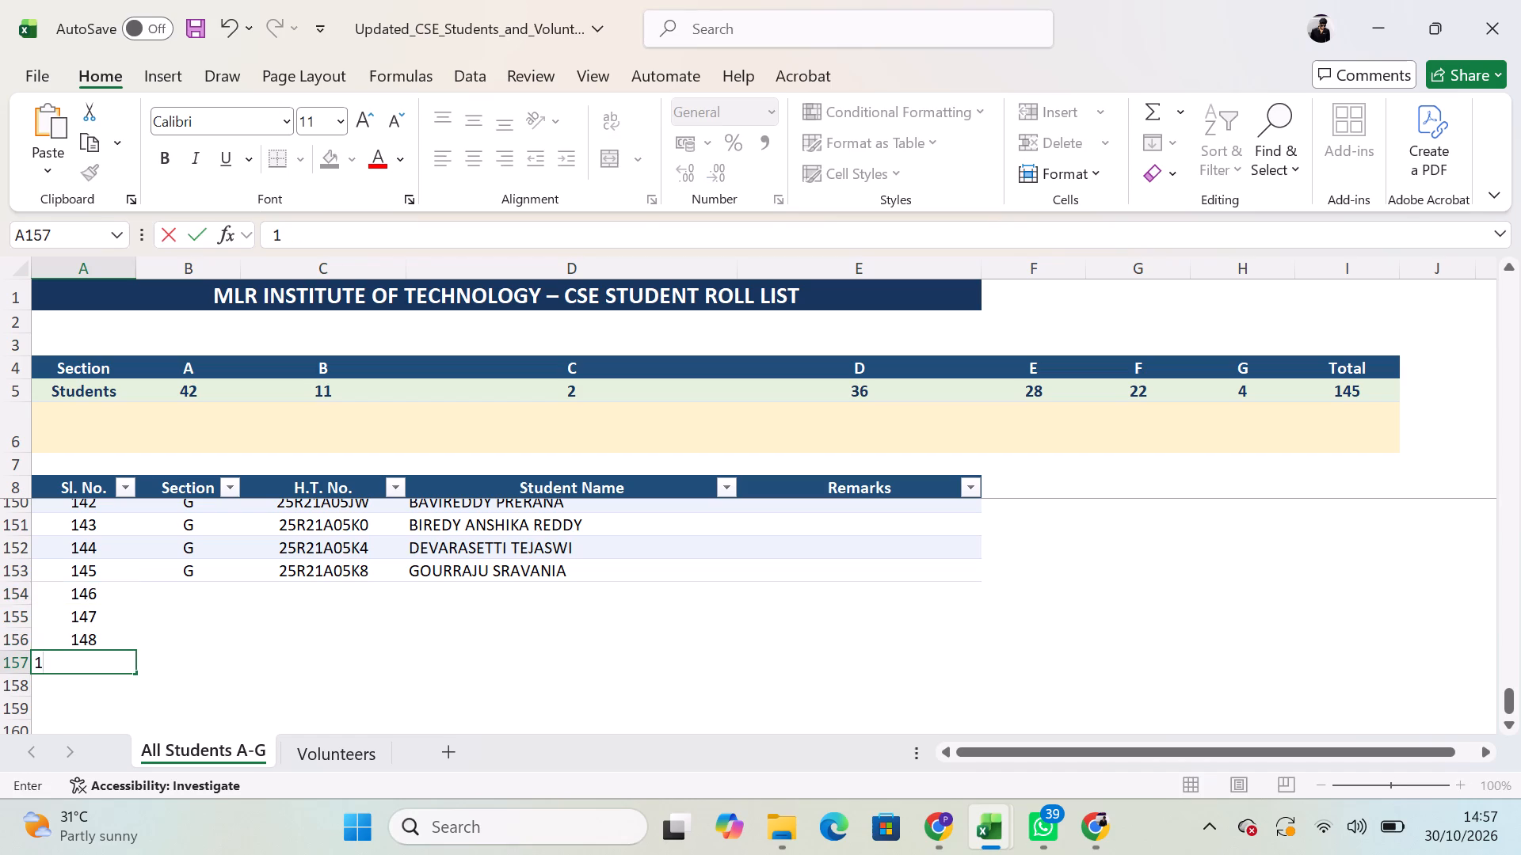
type("49")
key("Return")
key("1")
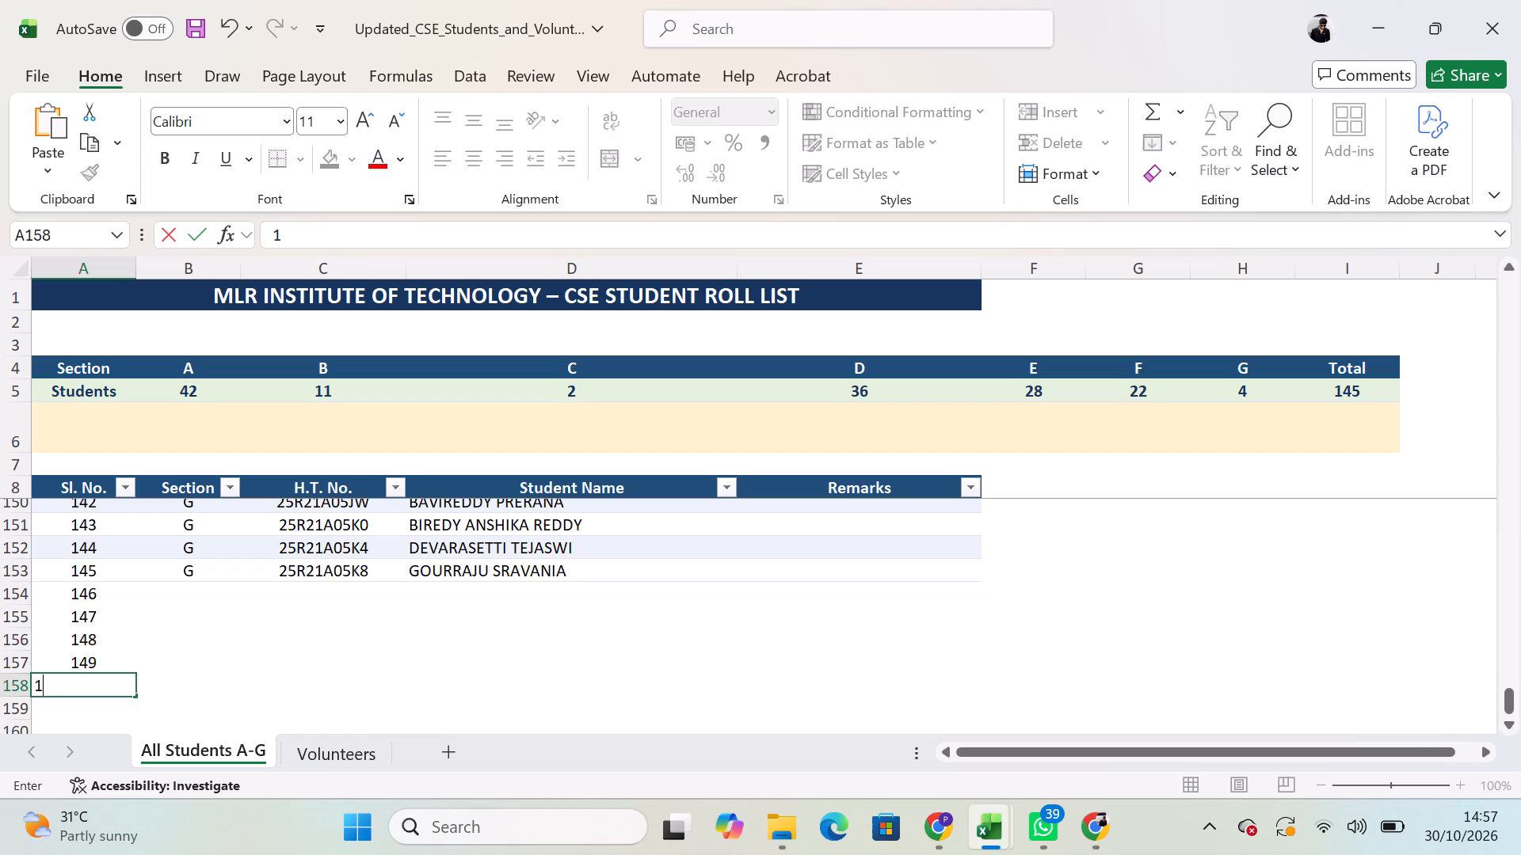
type("50")
key("Return")
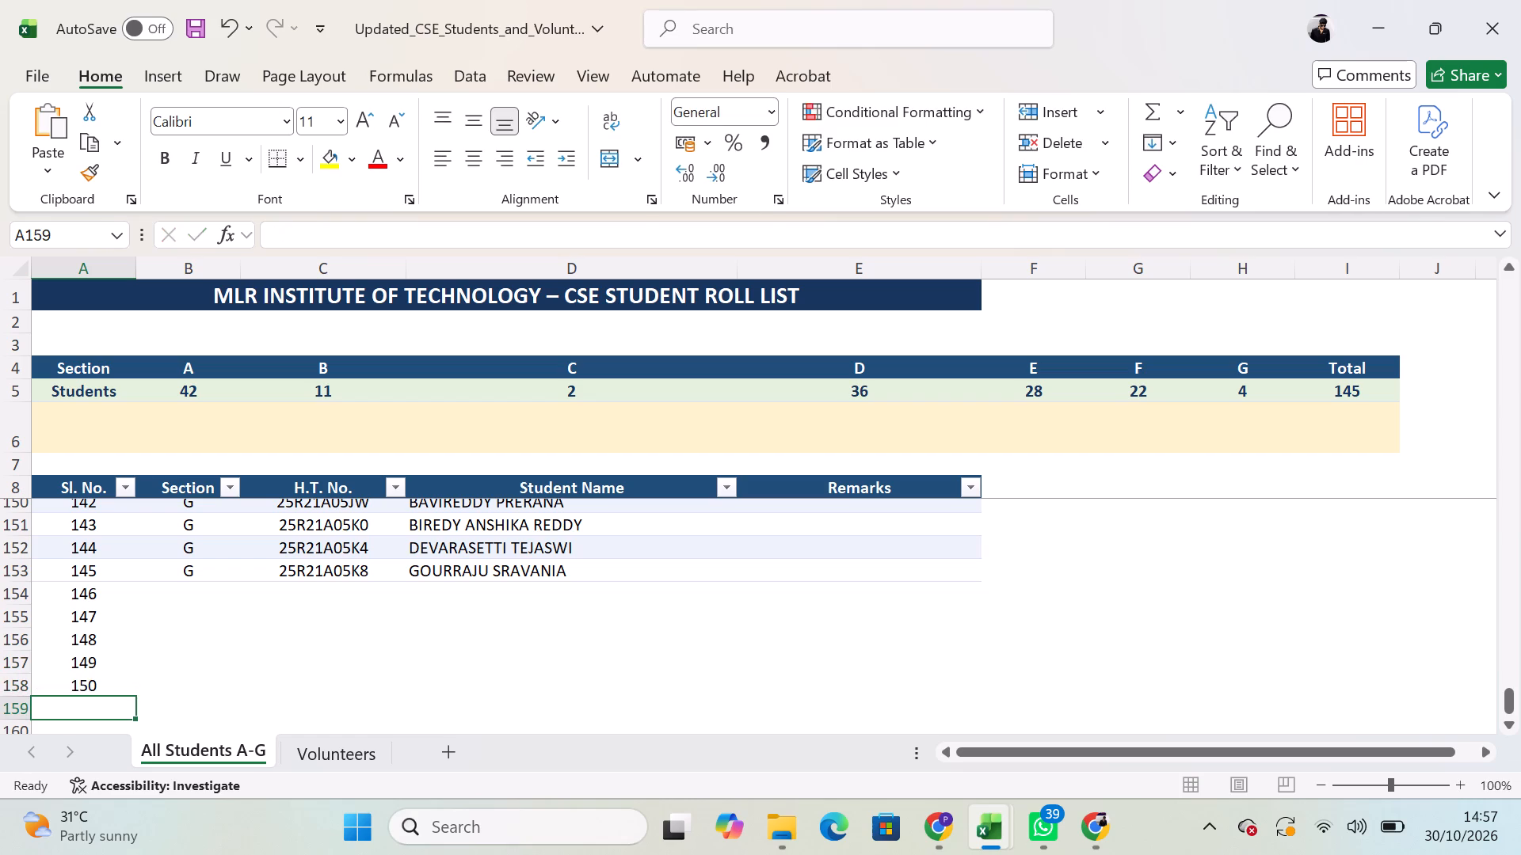
Continue the serial numbers from 151 through 157 in cells A159 to A165.
type("151")
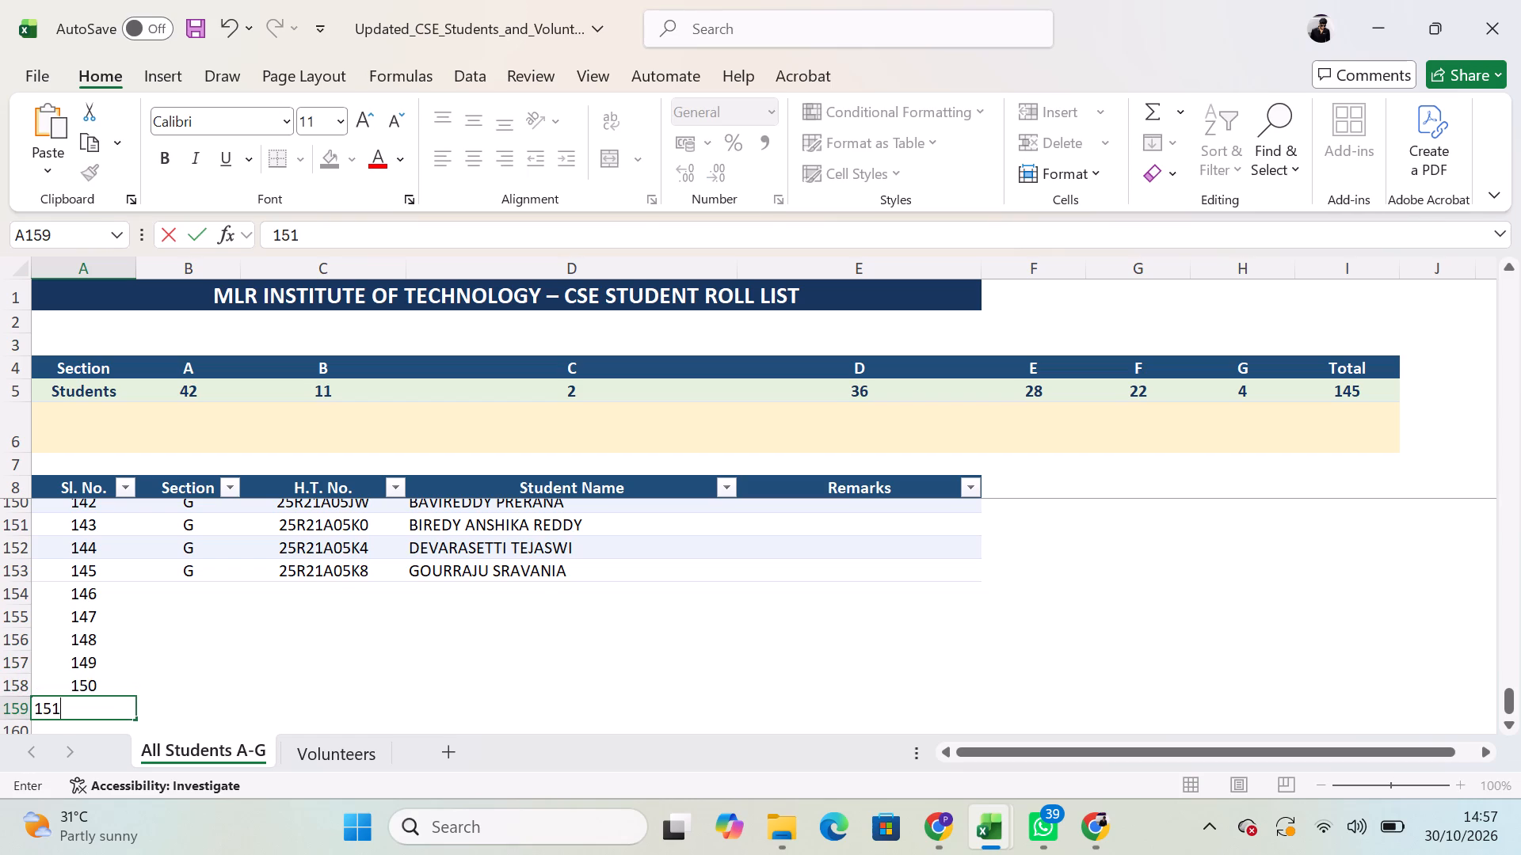
key("Return")
type("152")
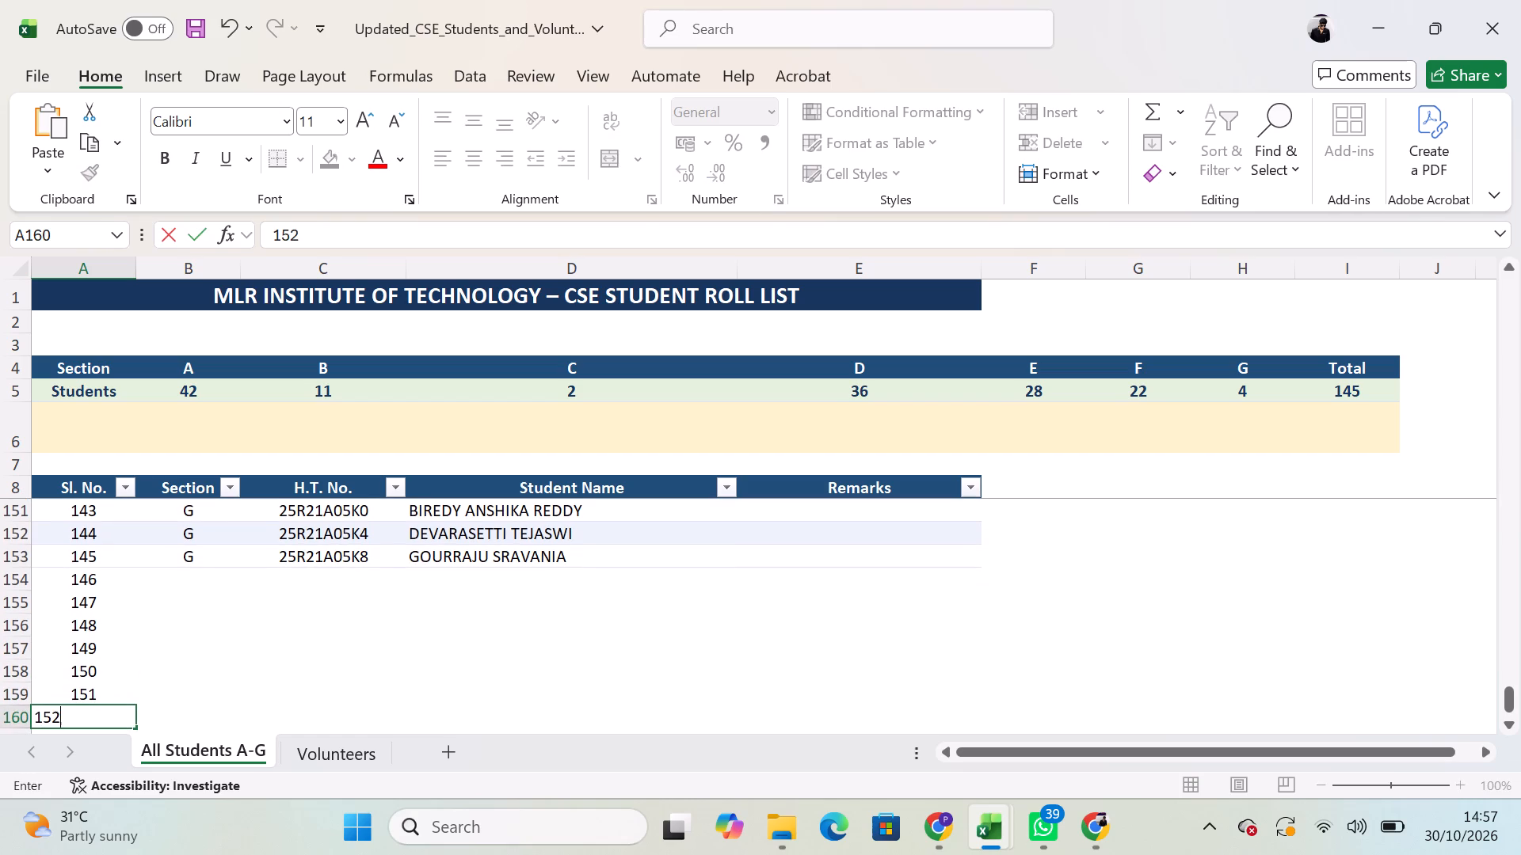
key("Return")
type("153")
key("Return")
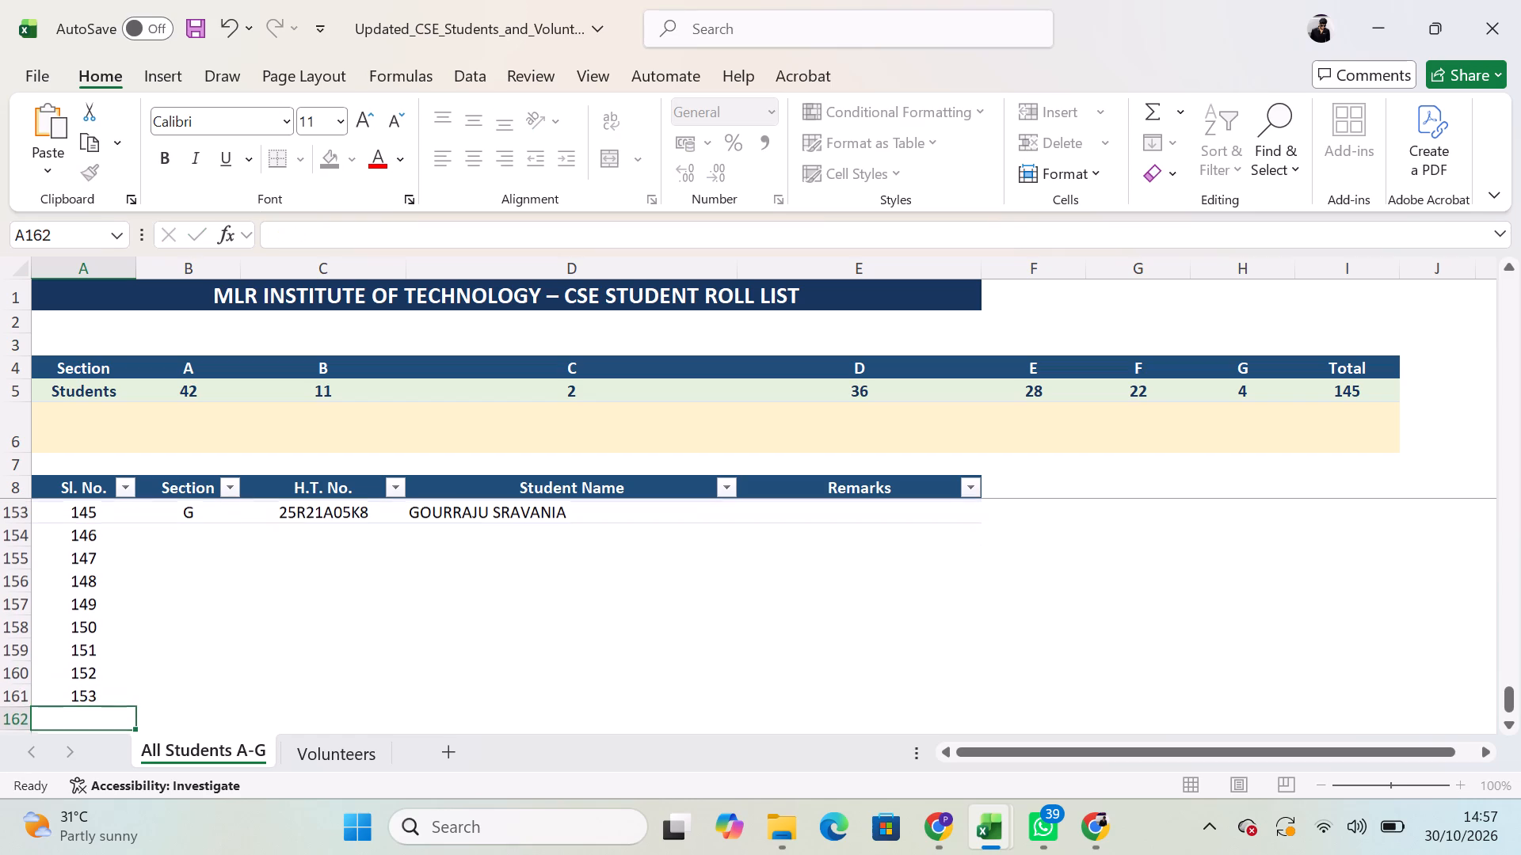
type("154")
key("Return")
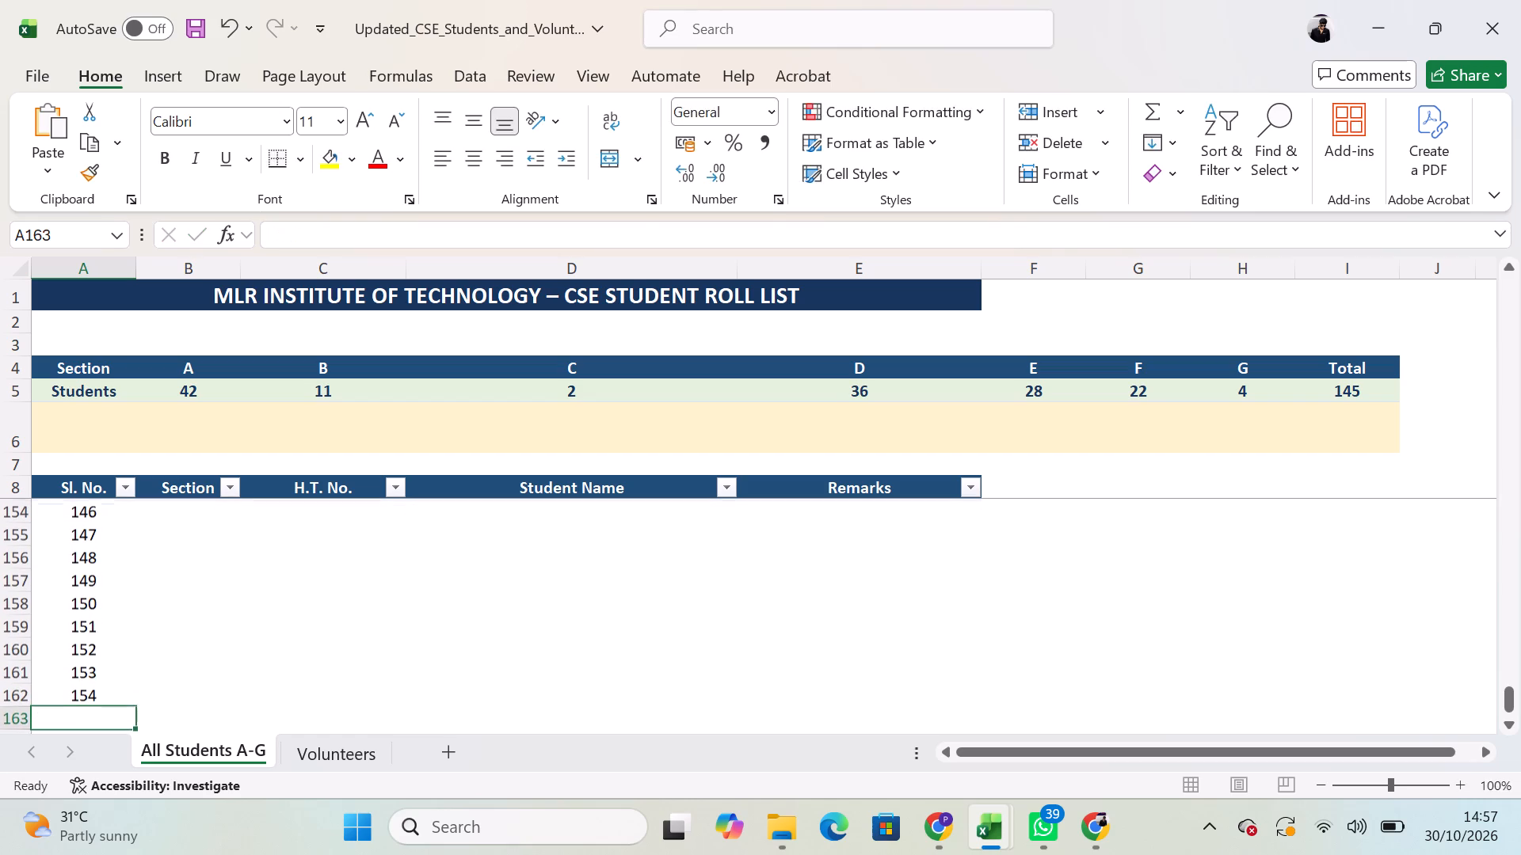
type("155")
key("Return")
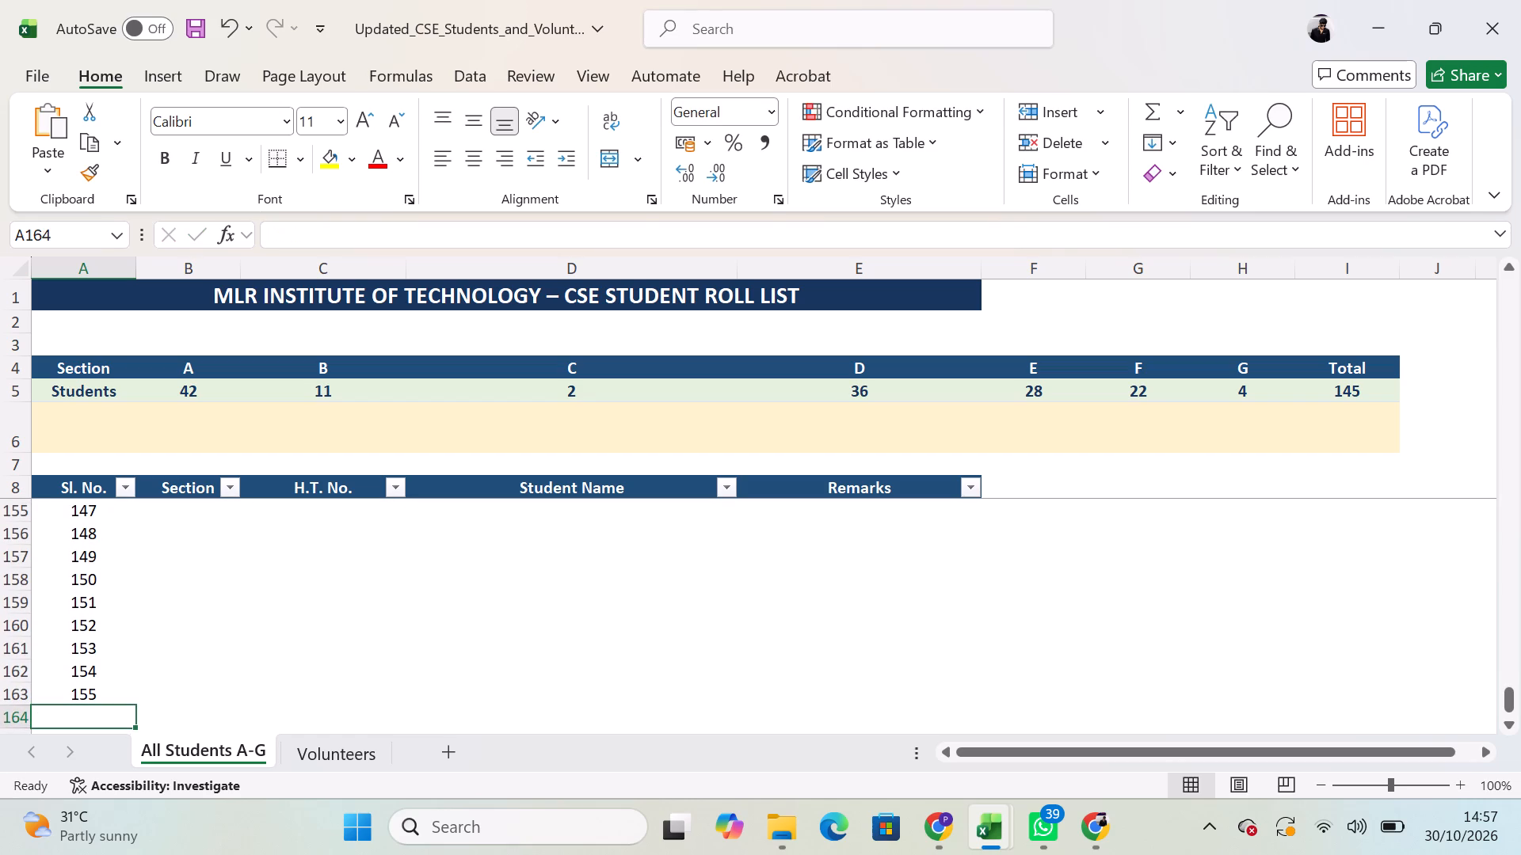
key("1")
type("56")
key("Return")
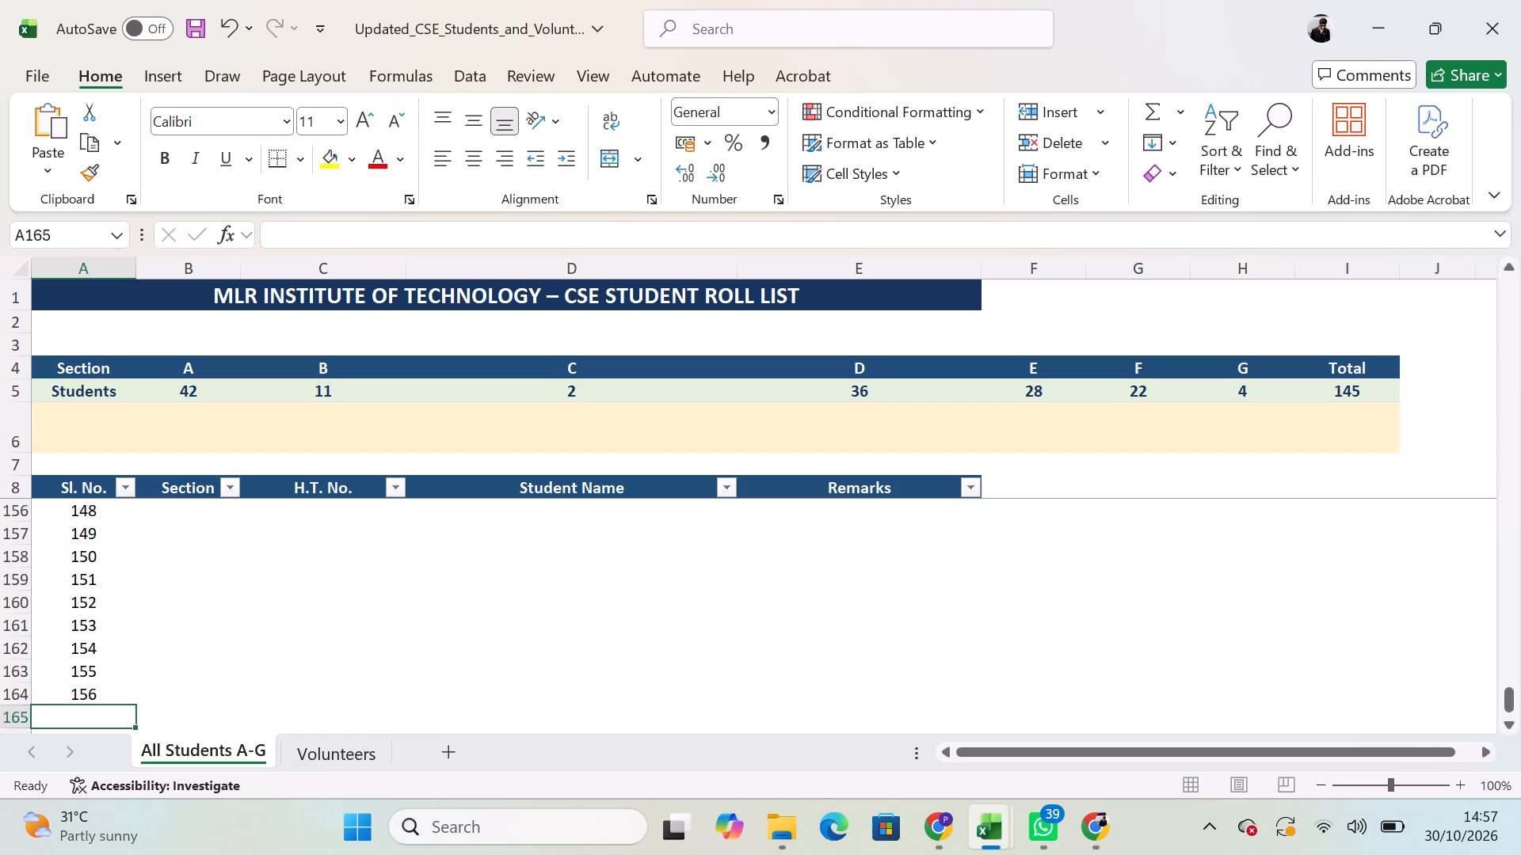
key("1")
type("57")
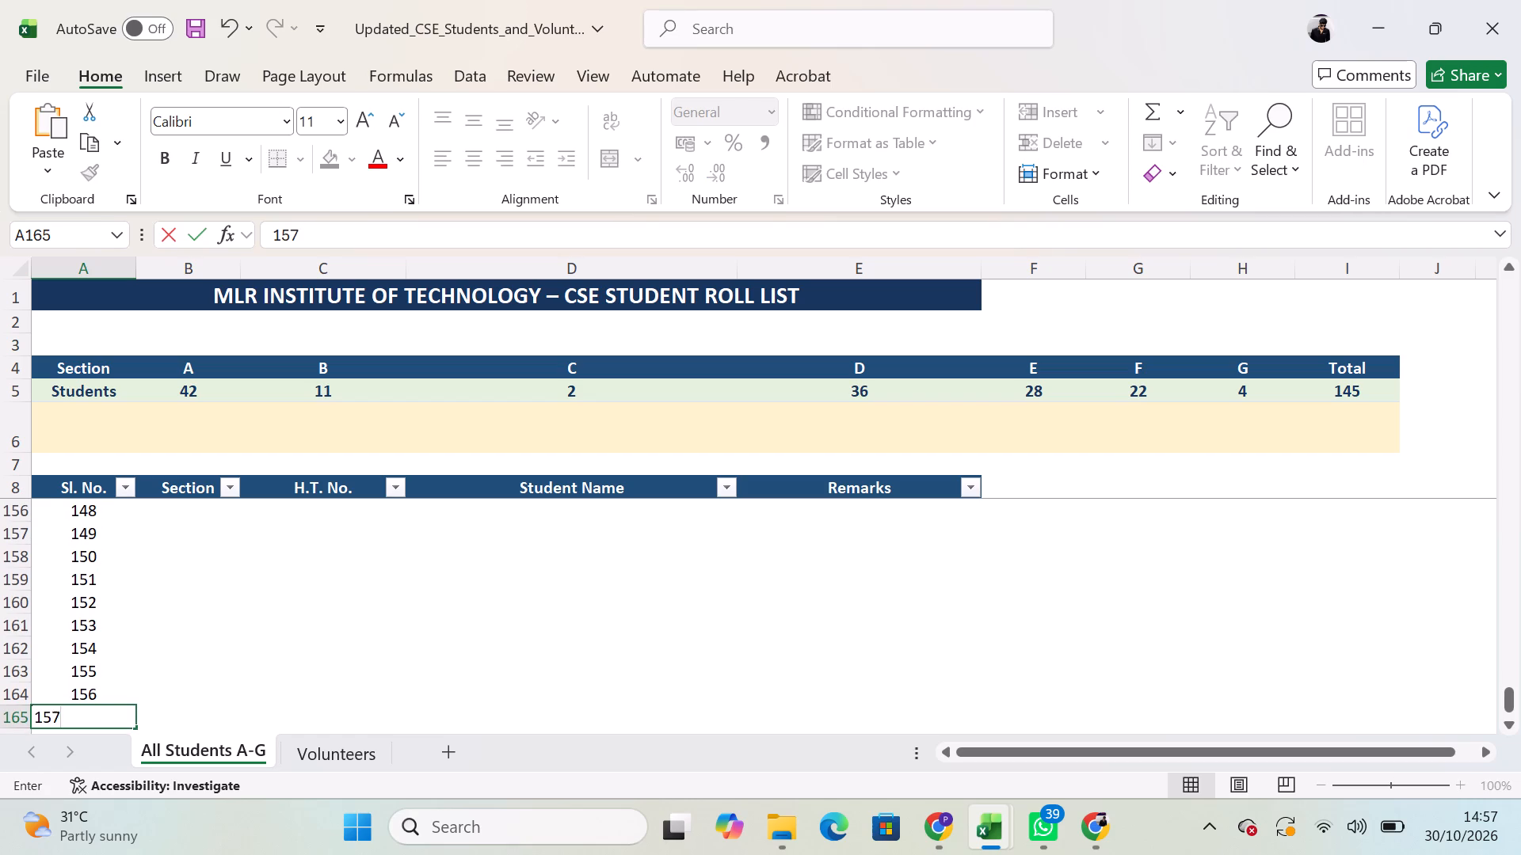
key("Return")
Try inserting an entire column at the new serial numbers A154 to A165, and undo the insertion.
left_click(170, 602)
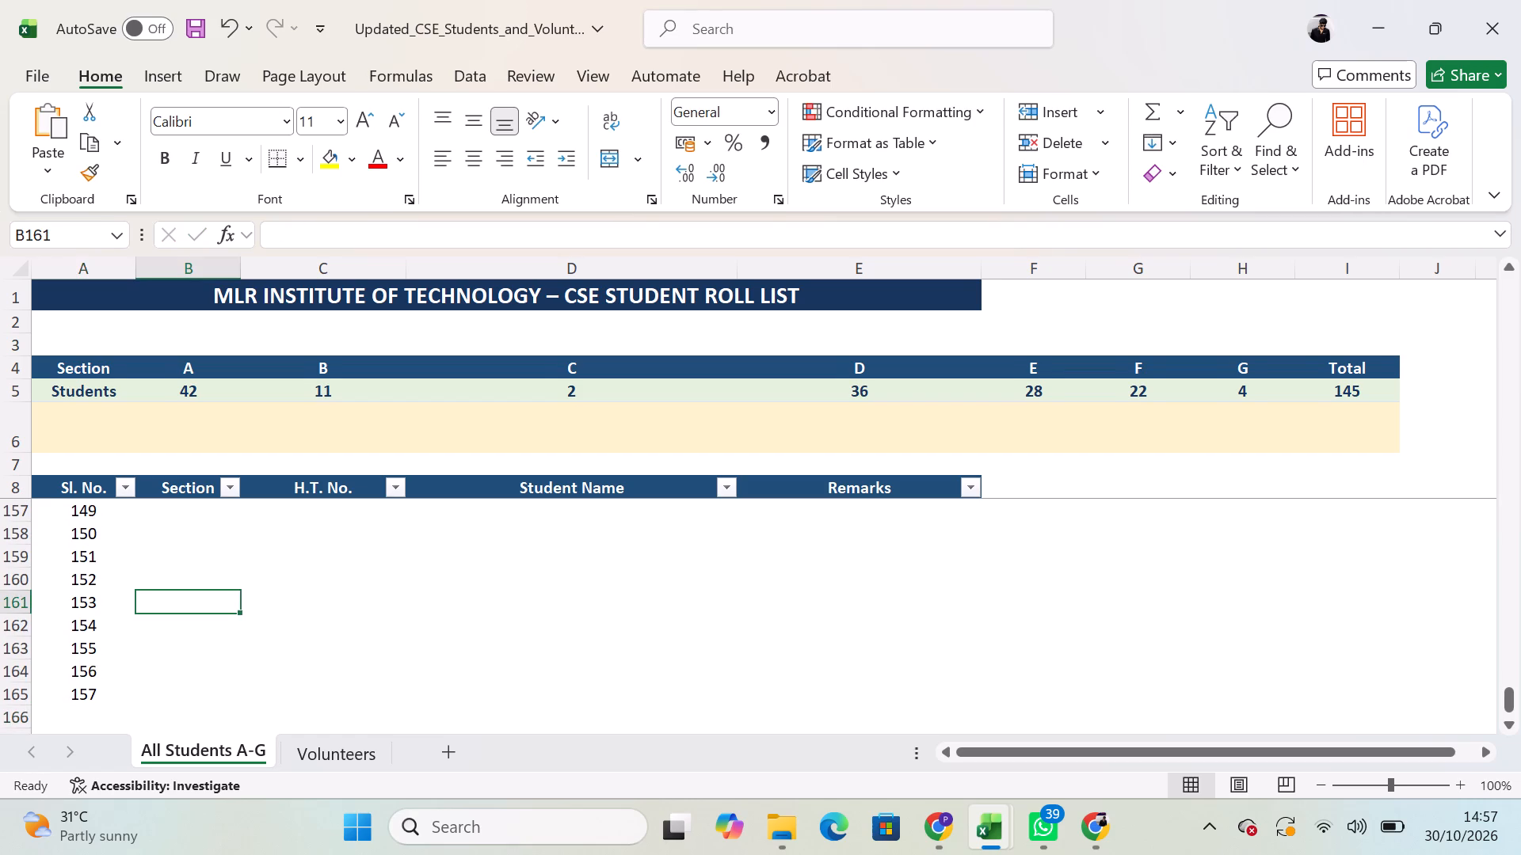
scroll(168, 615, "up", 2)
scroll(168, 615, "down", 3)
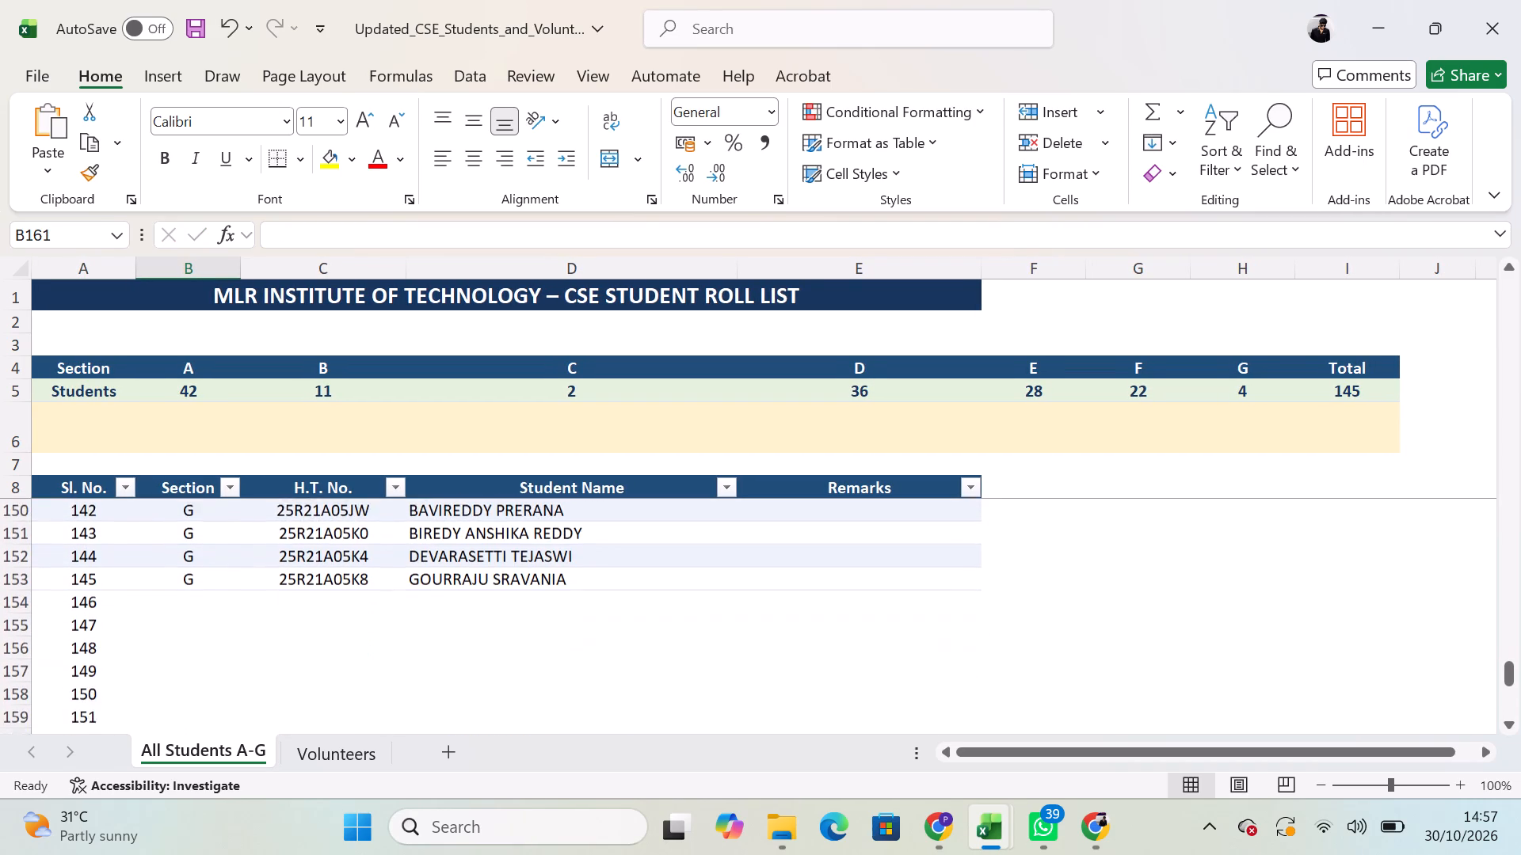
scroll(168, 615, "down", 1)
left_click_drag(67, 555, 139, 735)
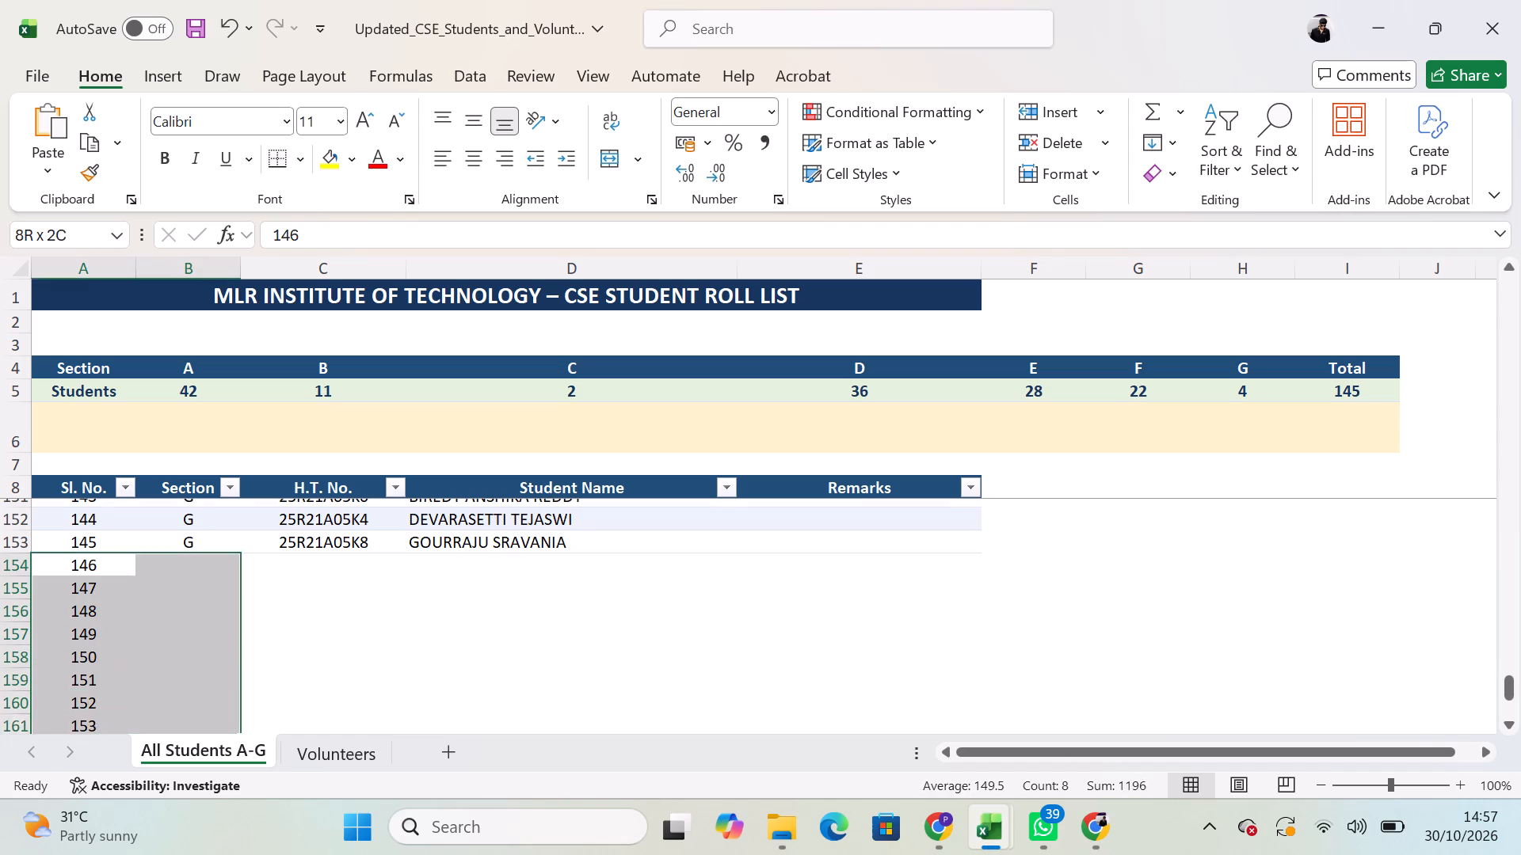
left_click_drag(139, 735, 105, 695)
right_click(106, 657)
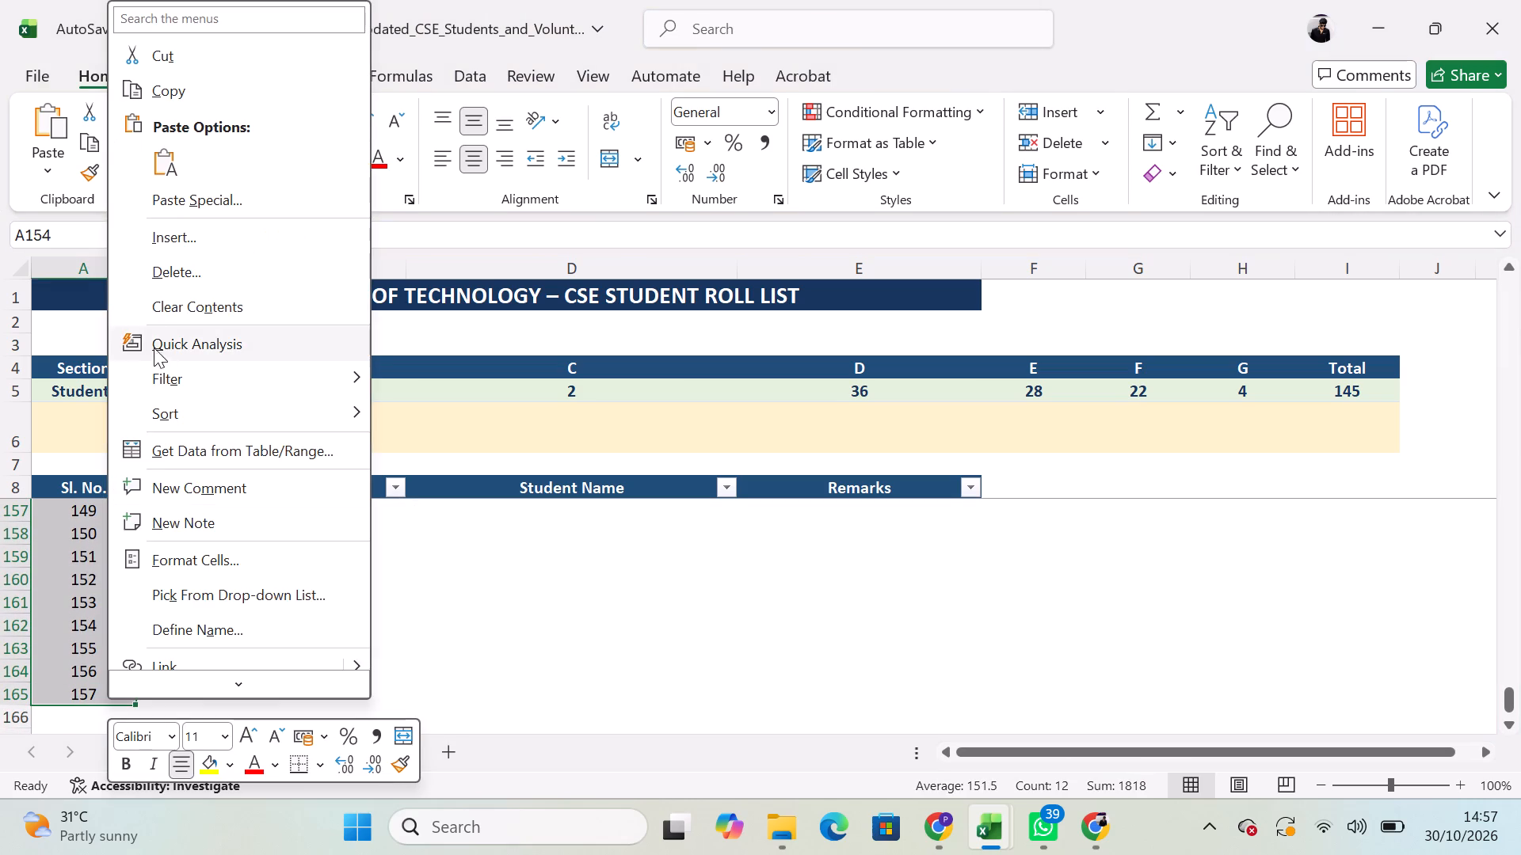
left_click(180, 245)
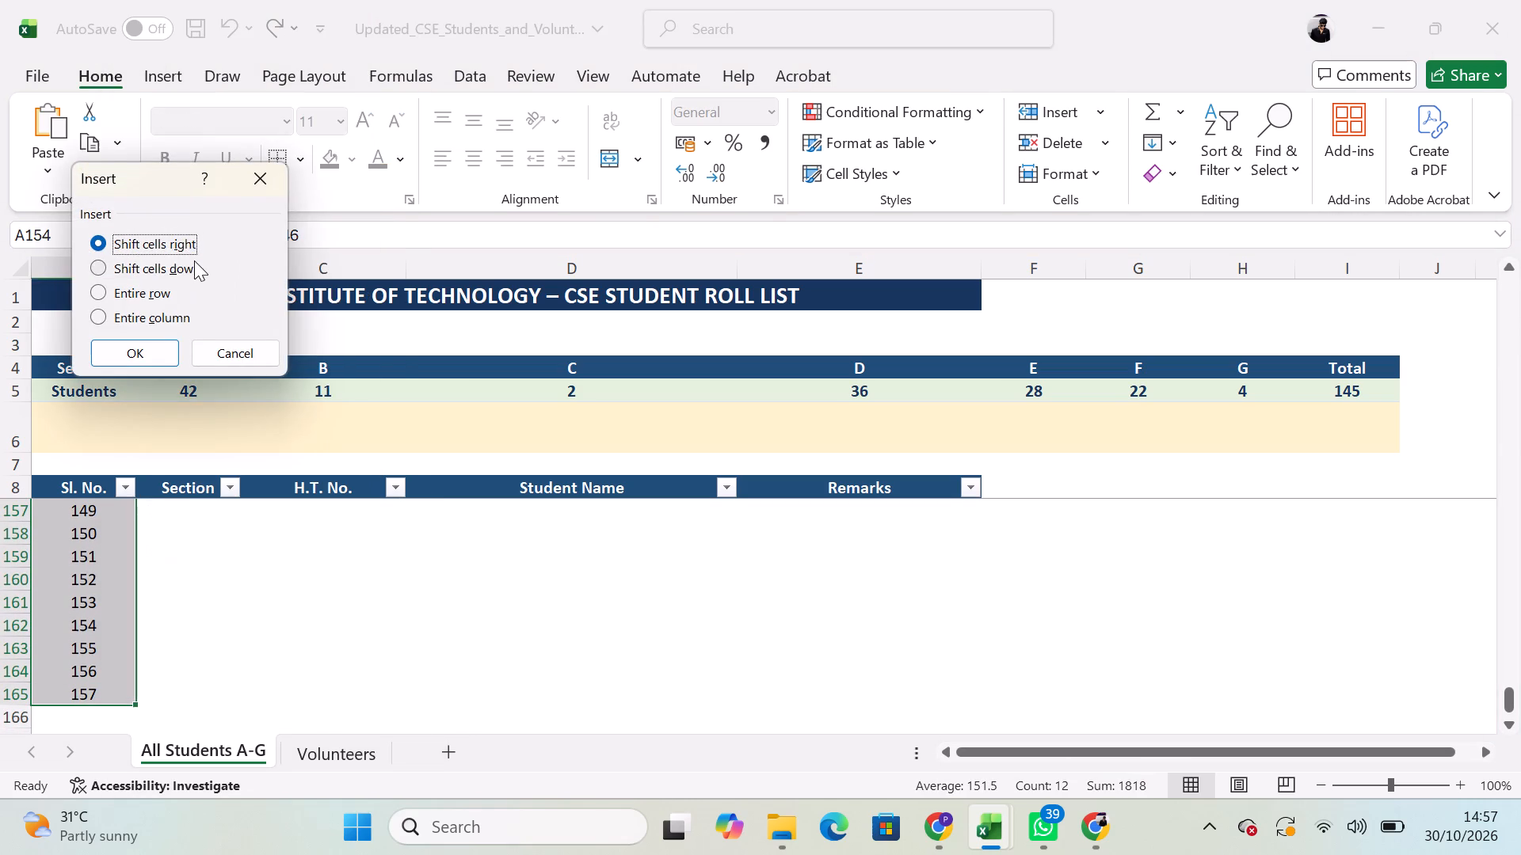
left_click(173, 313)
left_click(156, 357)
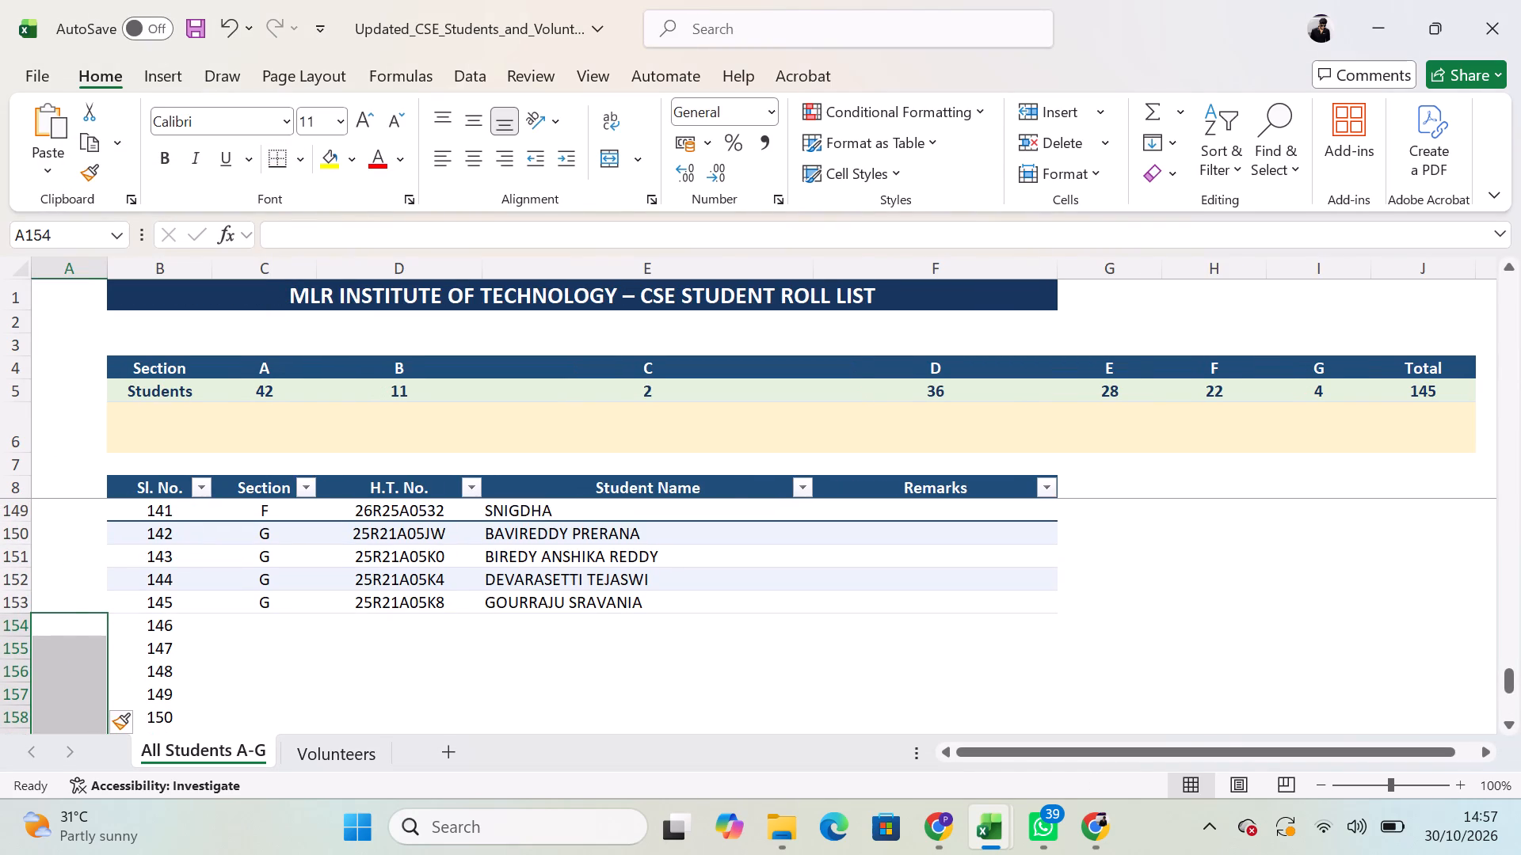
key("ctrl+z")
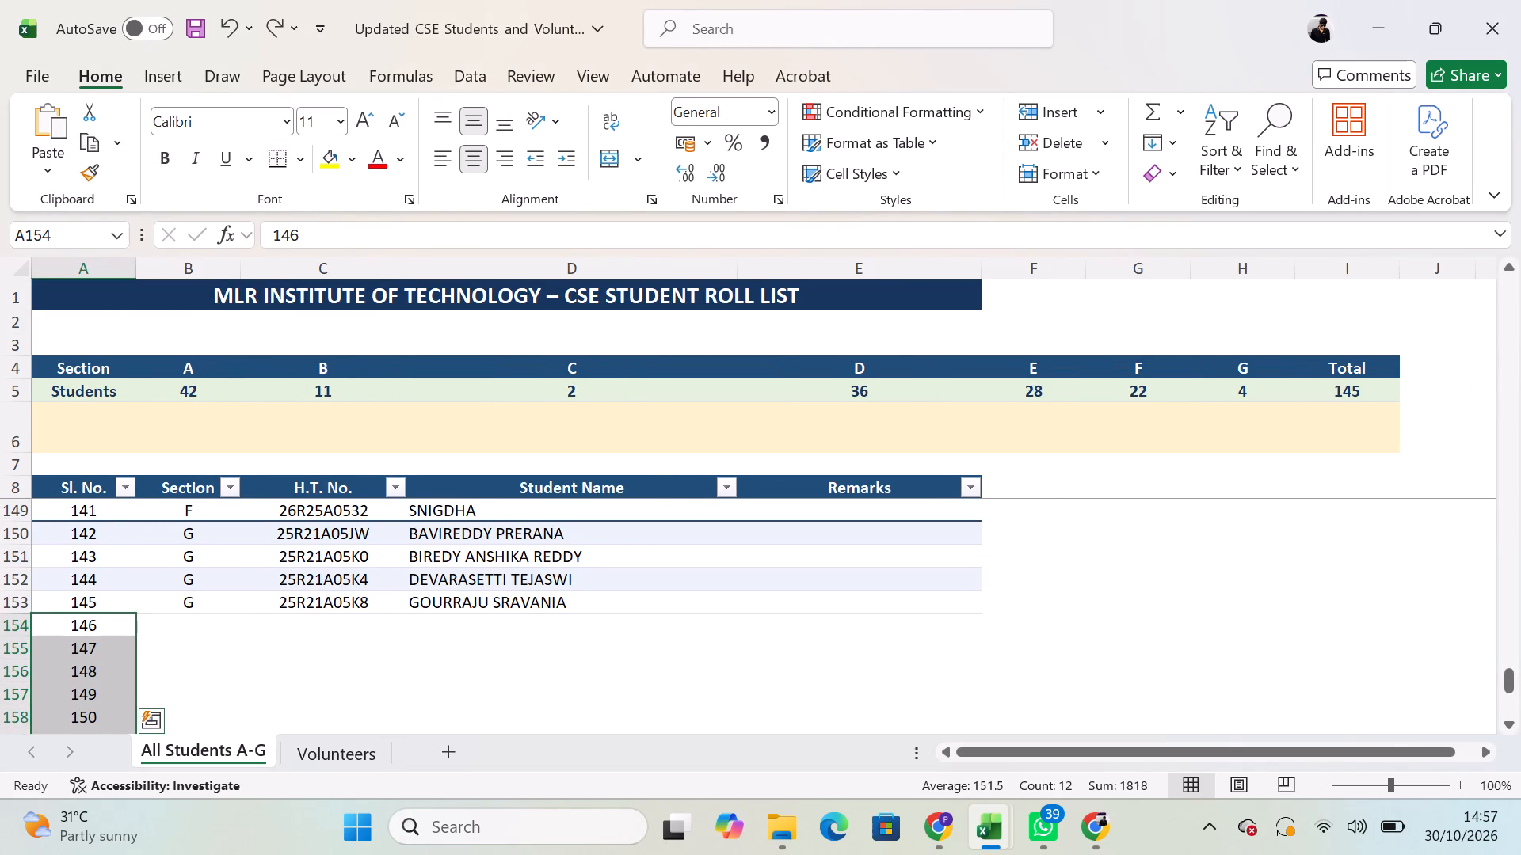
Apply Color Scale conditional formatting to the new serial numbers 146 to 157 in A154 to A165.
left_click(149, 716)
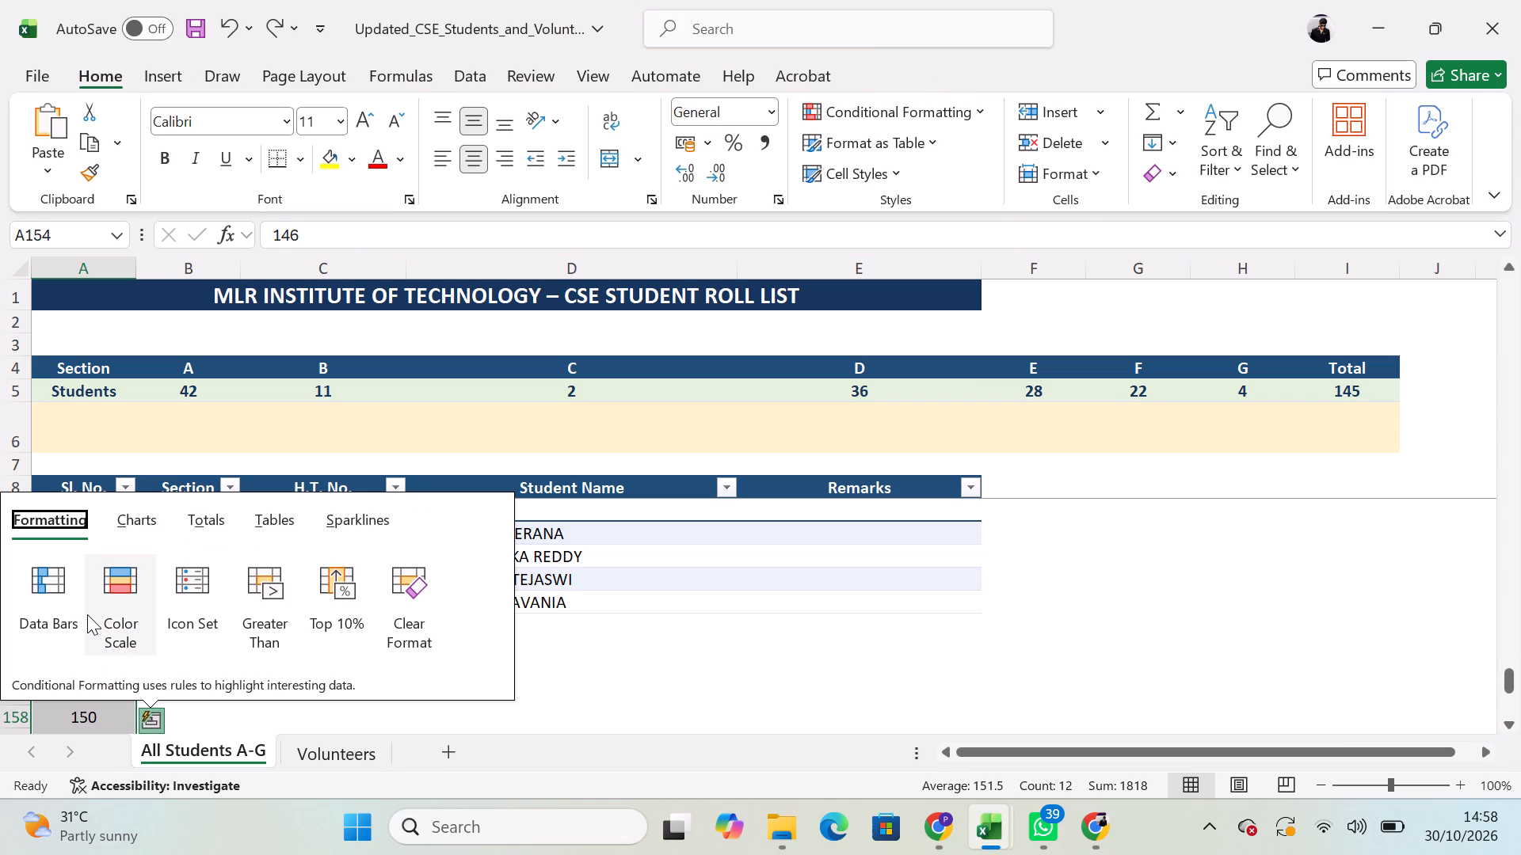
left_click(126, 583)
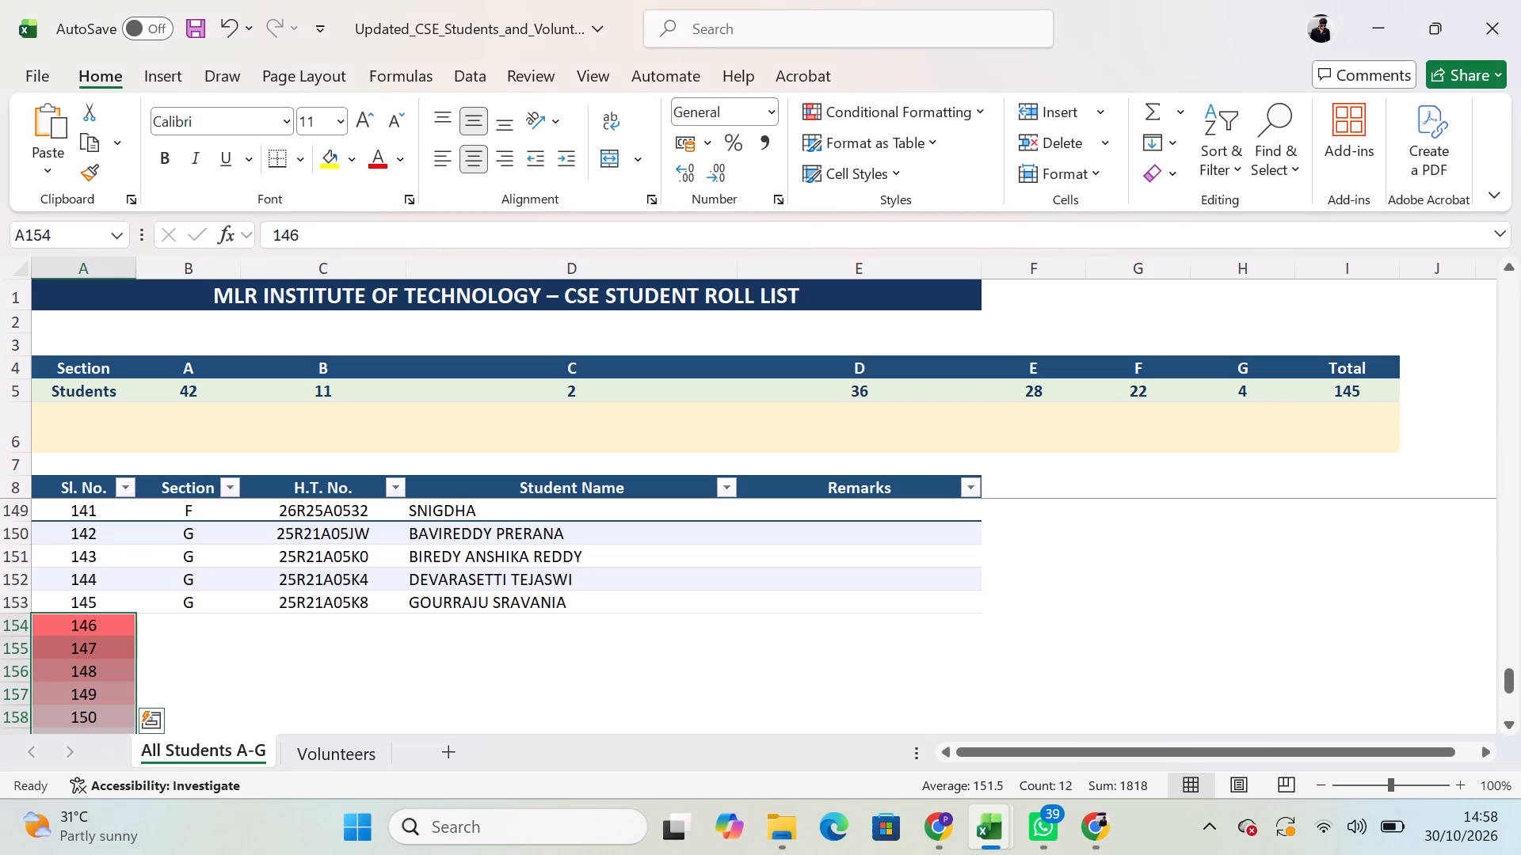
left_click(227, 657)
scroll(227, 657, "right", 1)
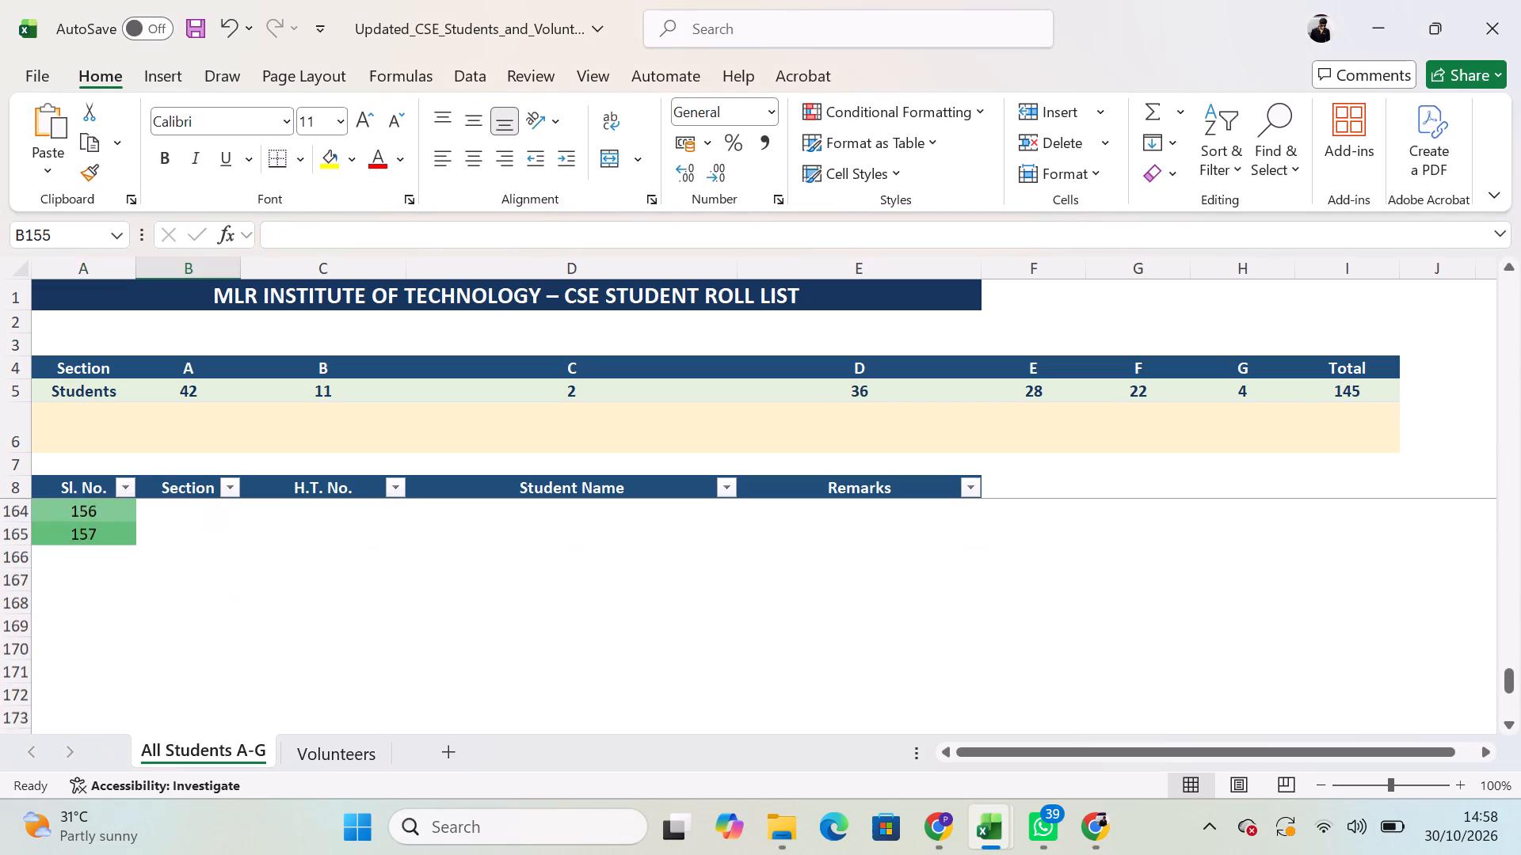
Undo the Color Scale formatting on serial numbers 146 to 157, and clear the conditional formatting from A154 to A165.
scroll(227, 657, "right", 1)
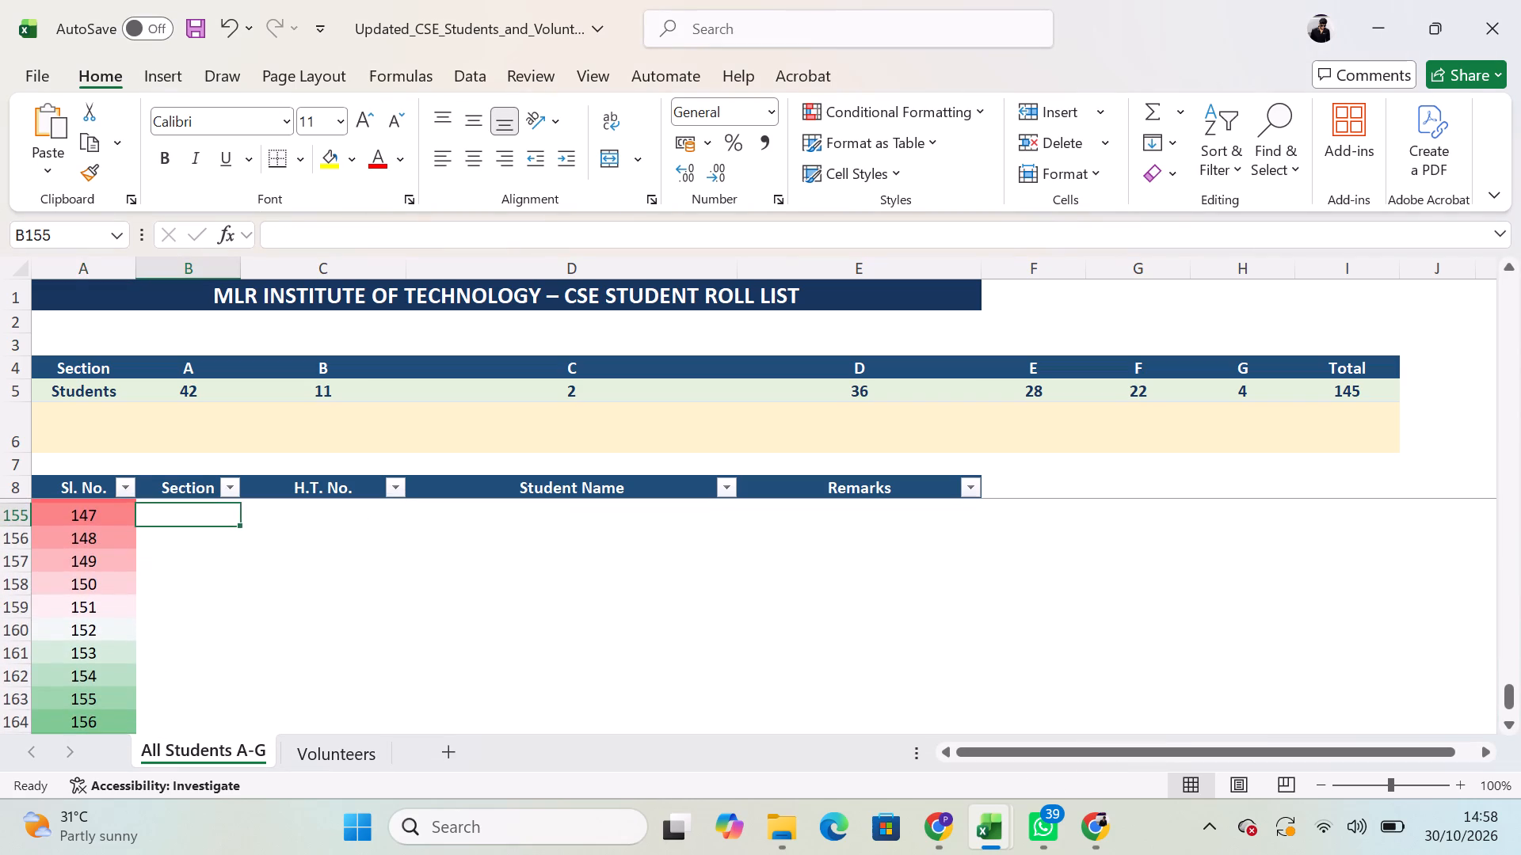
key("ctrl+z")
right_click(96, 560)
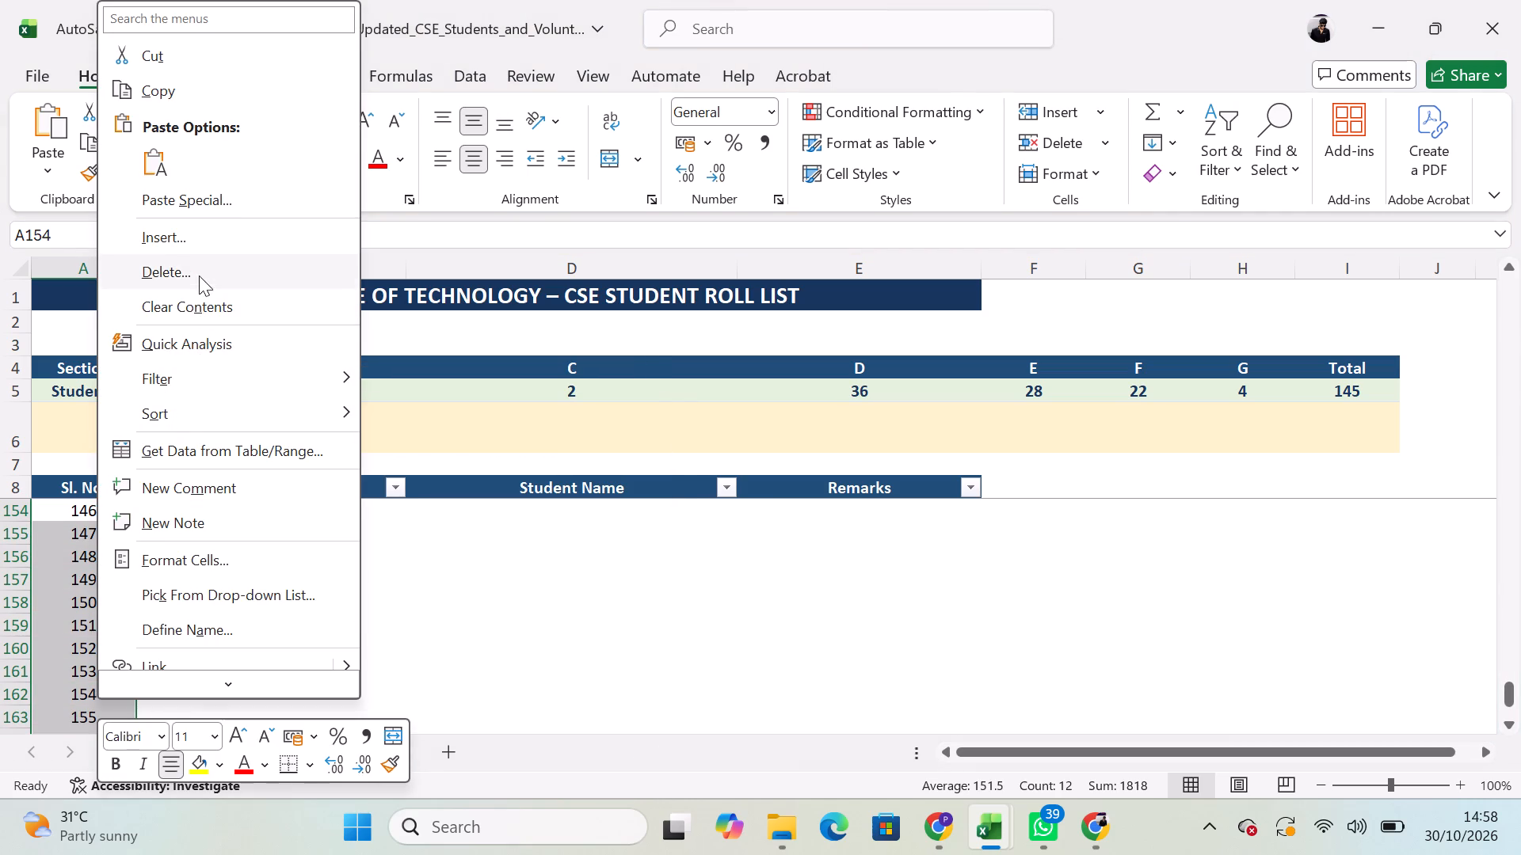
left_click(202, 342)
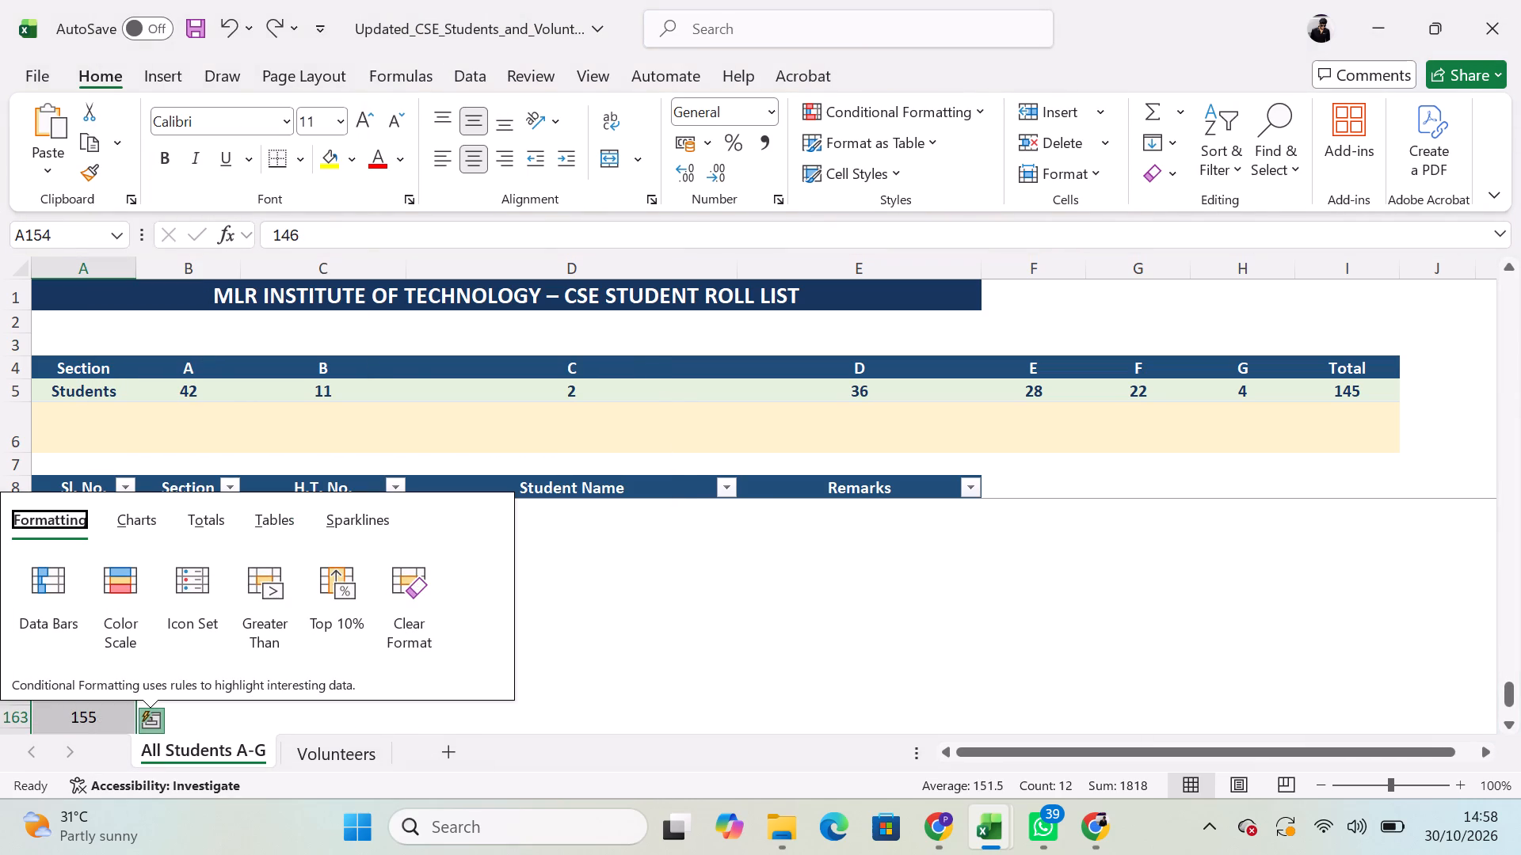
left_click(394, 643)
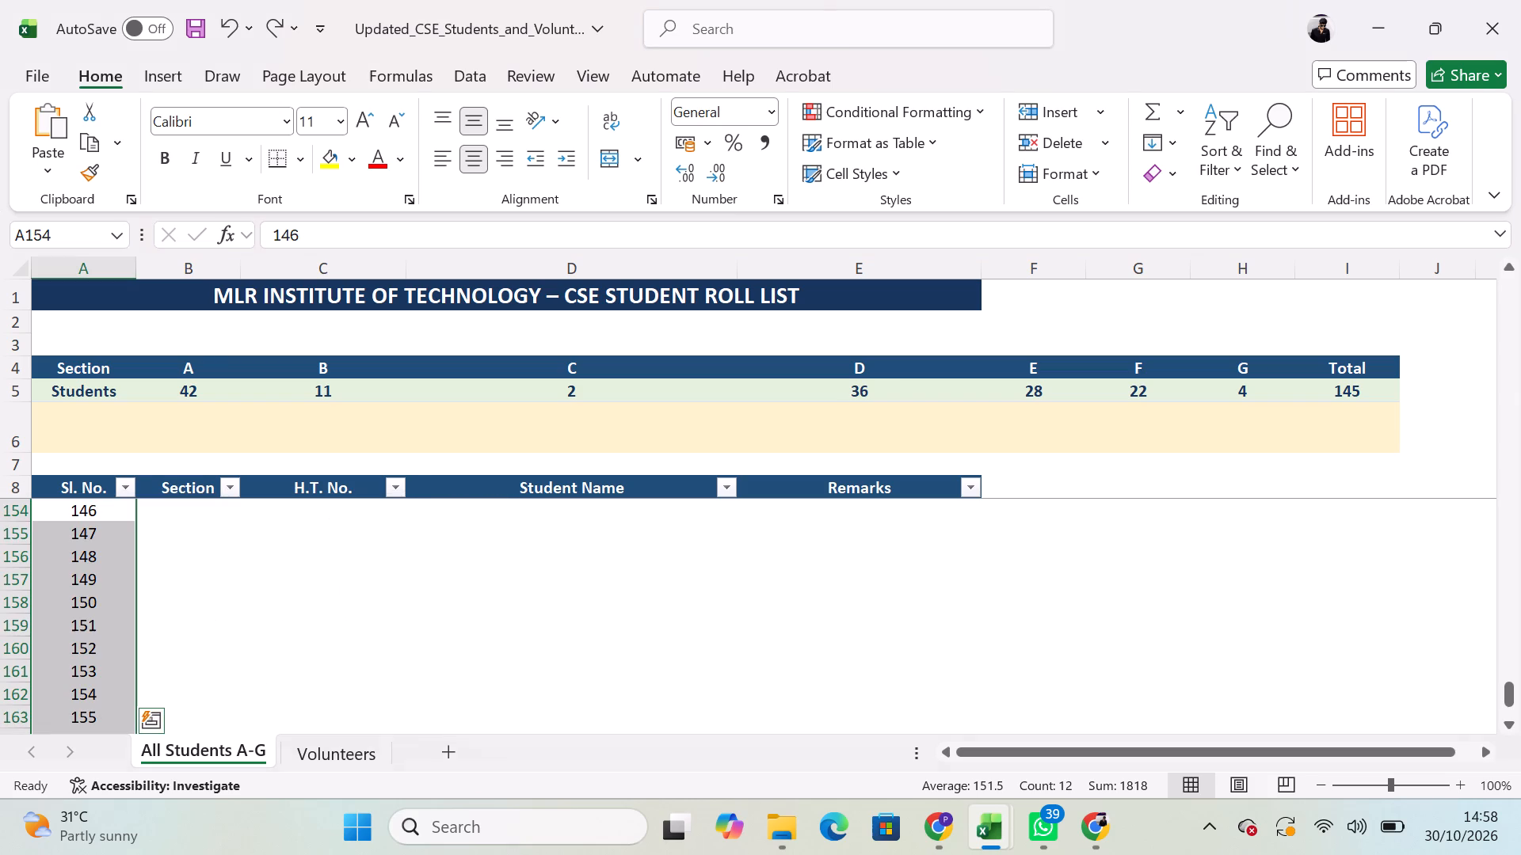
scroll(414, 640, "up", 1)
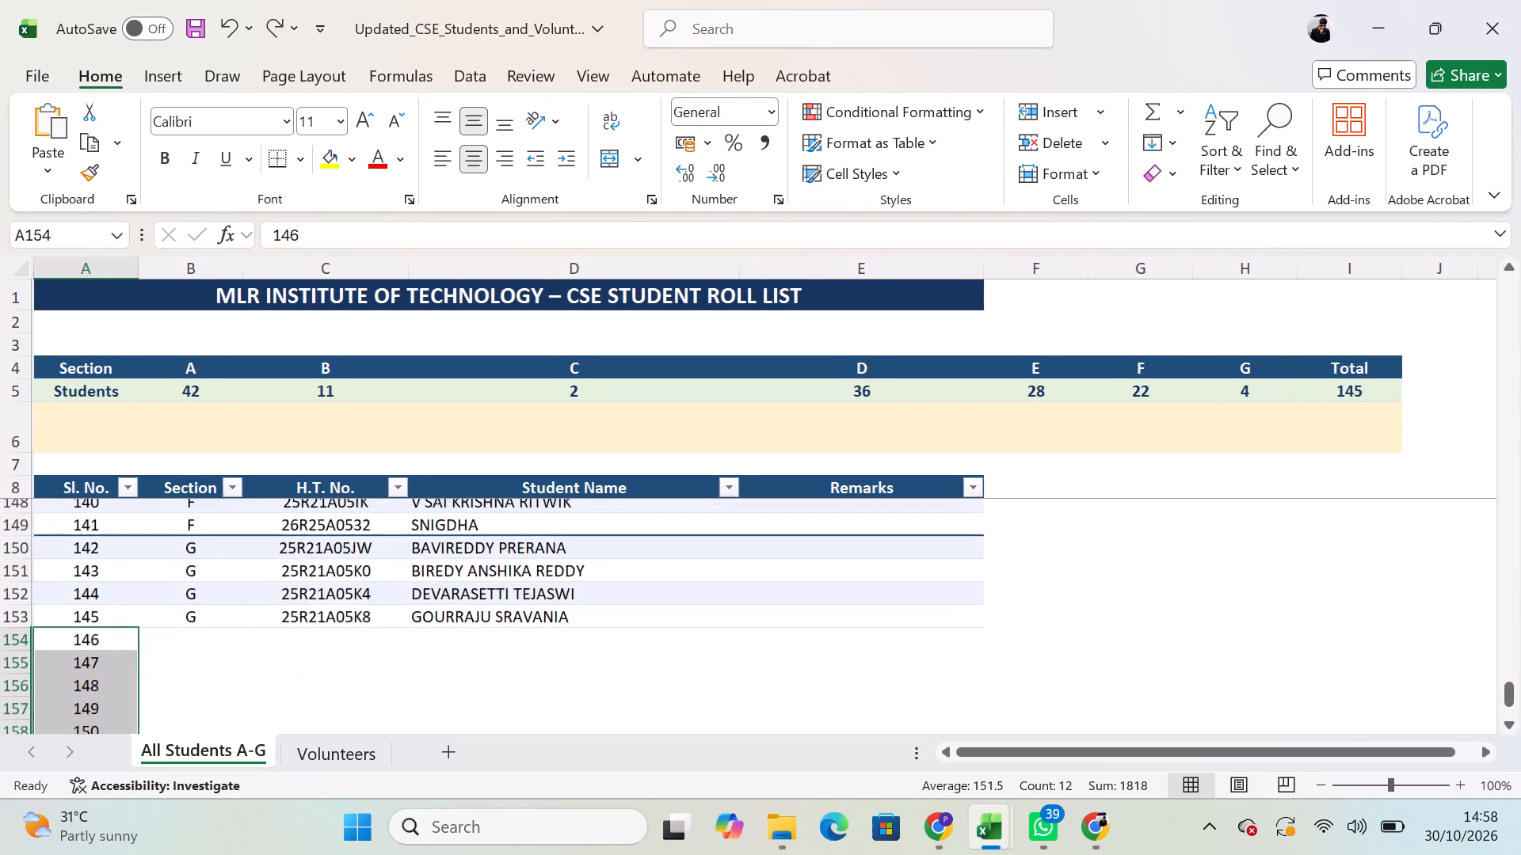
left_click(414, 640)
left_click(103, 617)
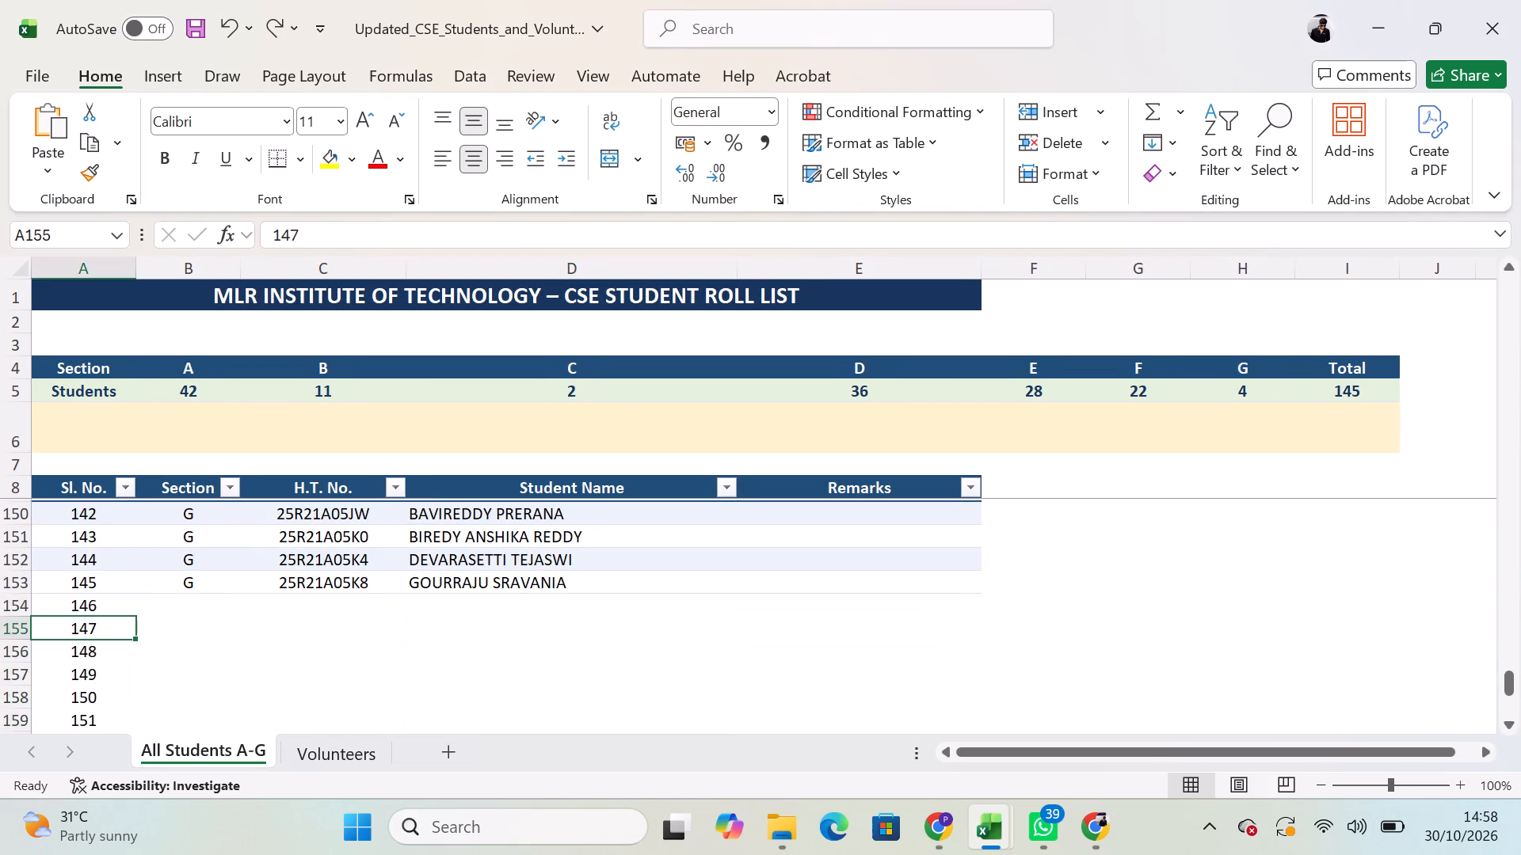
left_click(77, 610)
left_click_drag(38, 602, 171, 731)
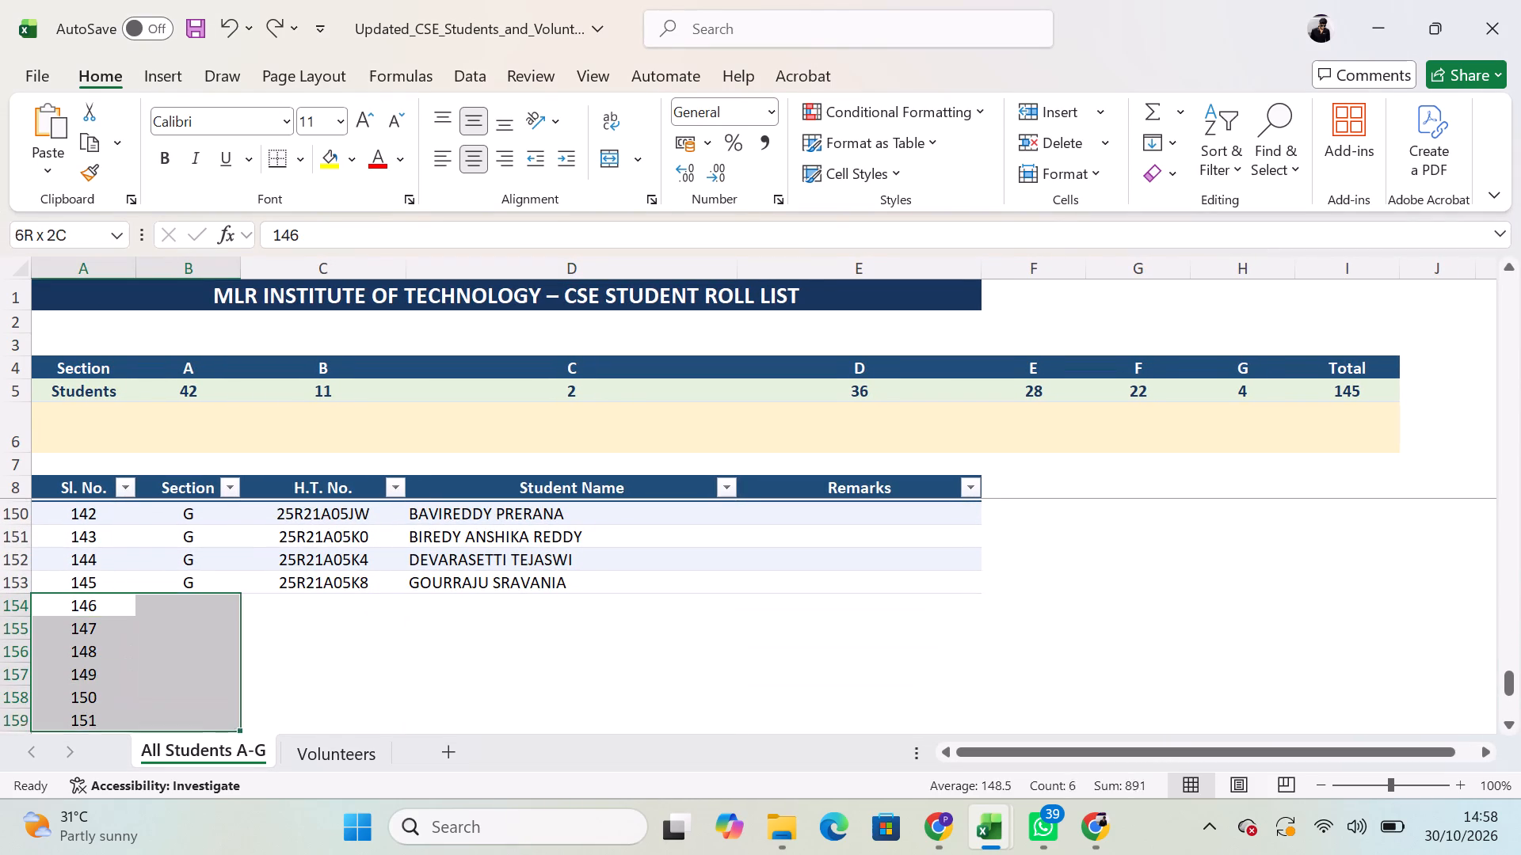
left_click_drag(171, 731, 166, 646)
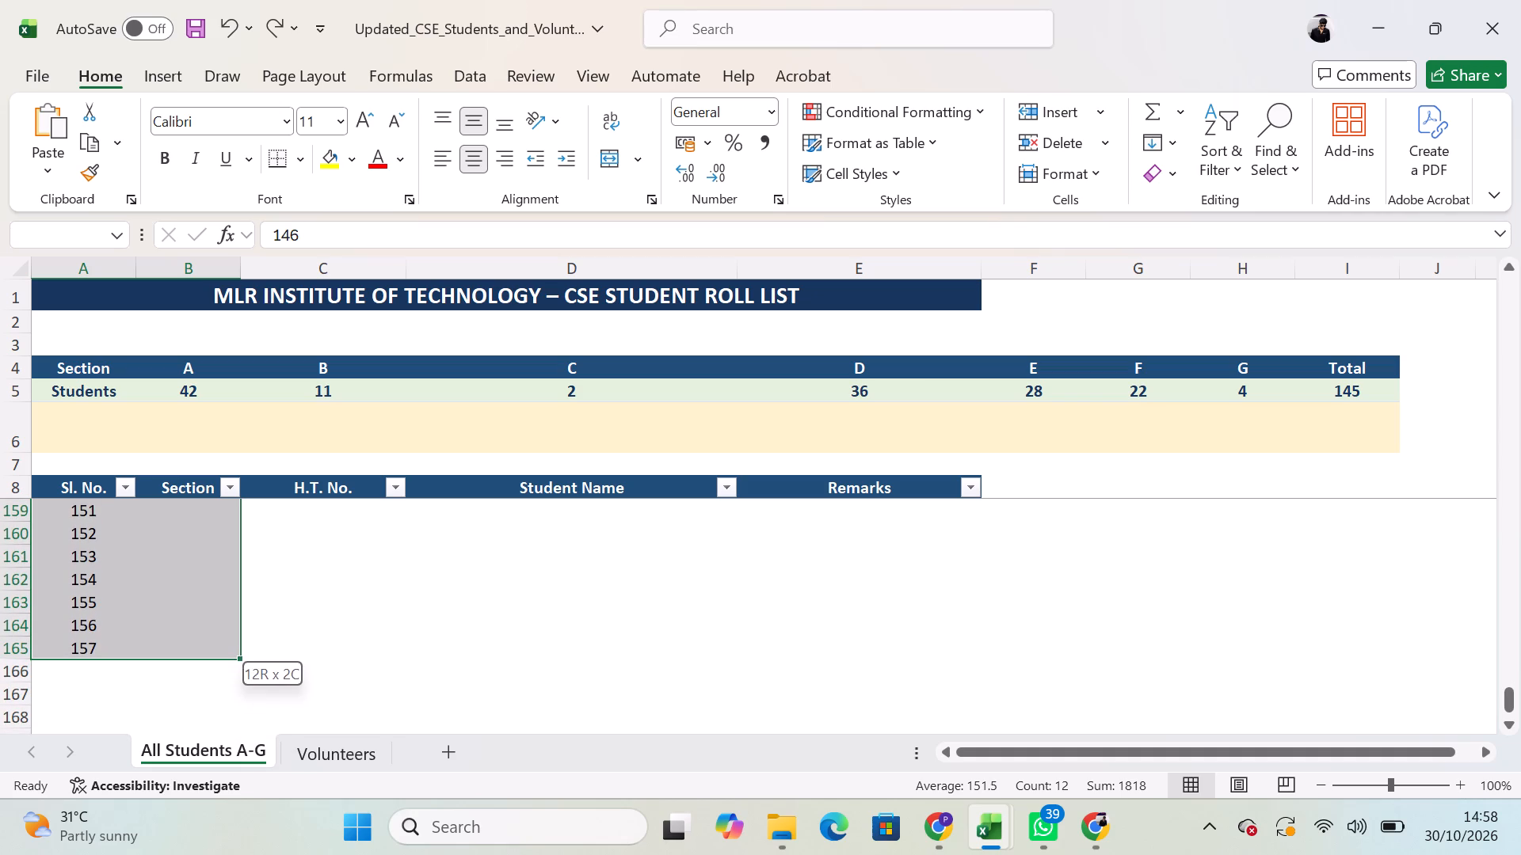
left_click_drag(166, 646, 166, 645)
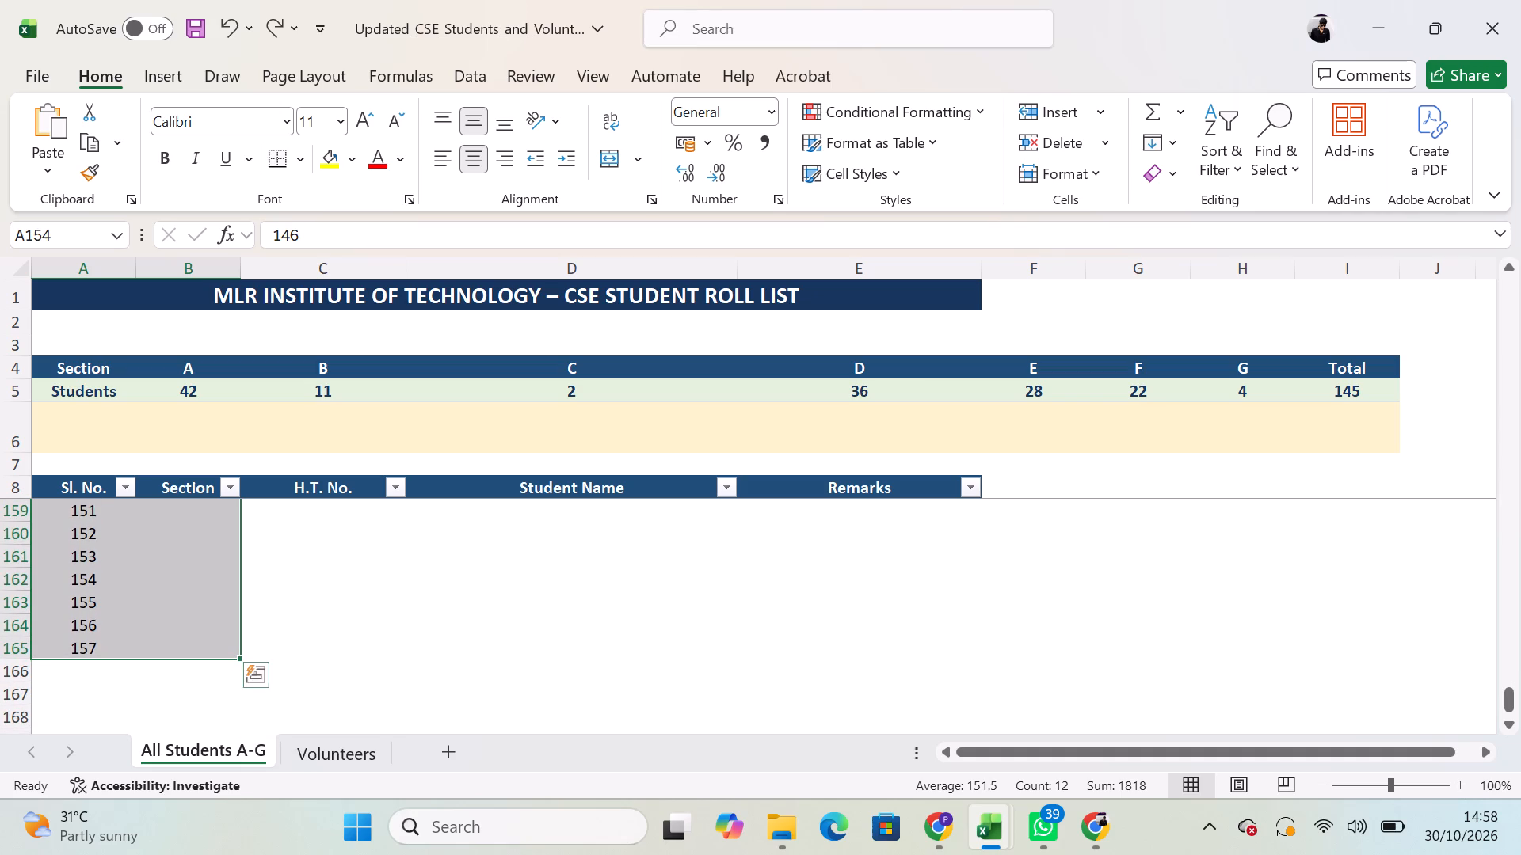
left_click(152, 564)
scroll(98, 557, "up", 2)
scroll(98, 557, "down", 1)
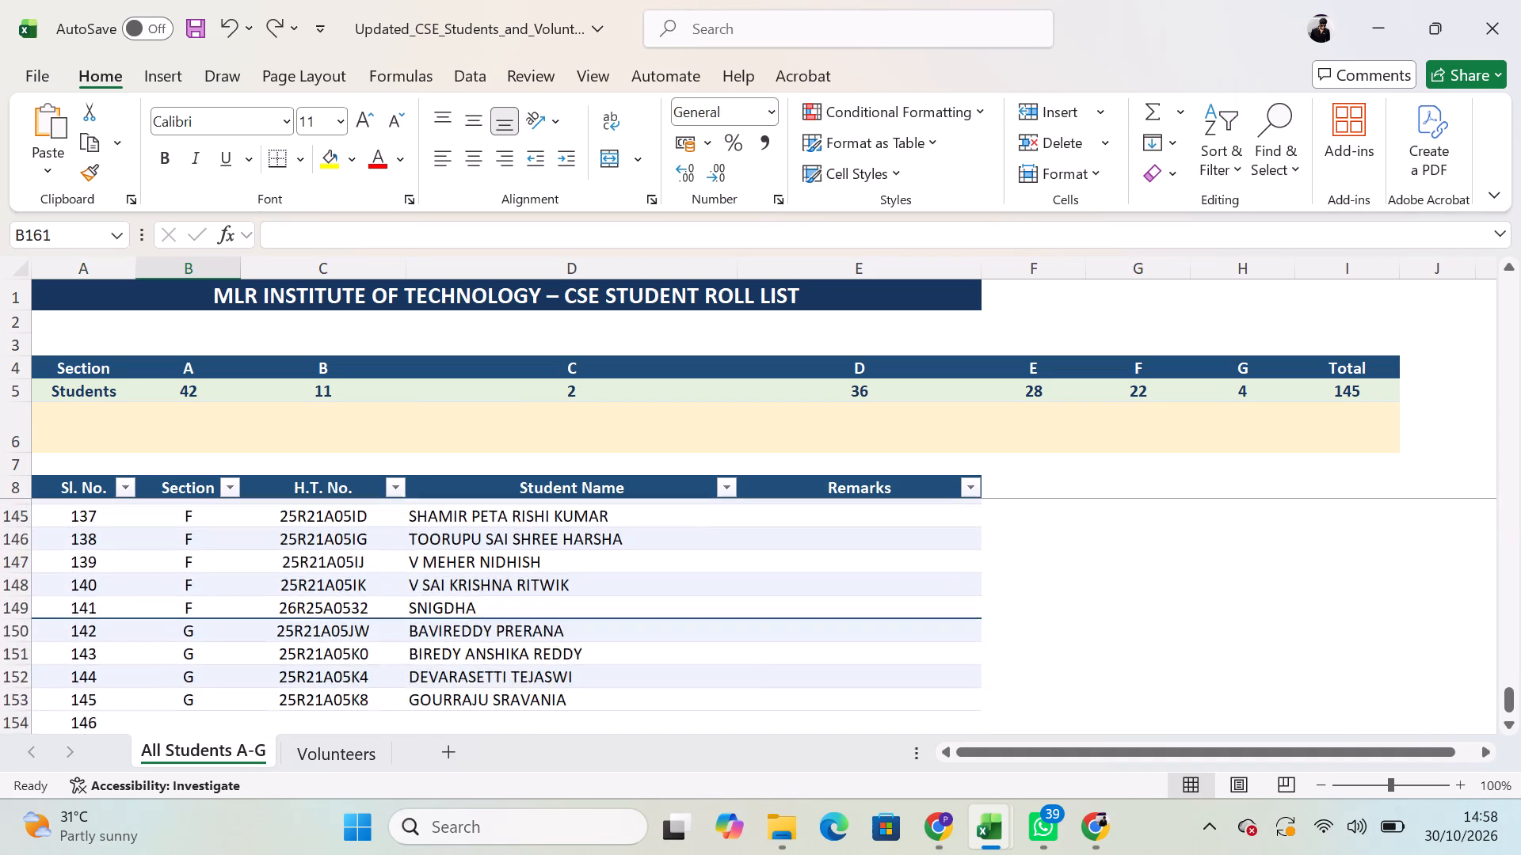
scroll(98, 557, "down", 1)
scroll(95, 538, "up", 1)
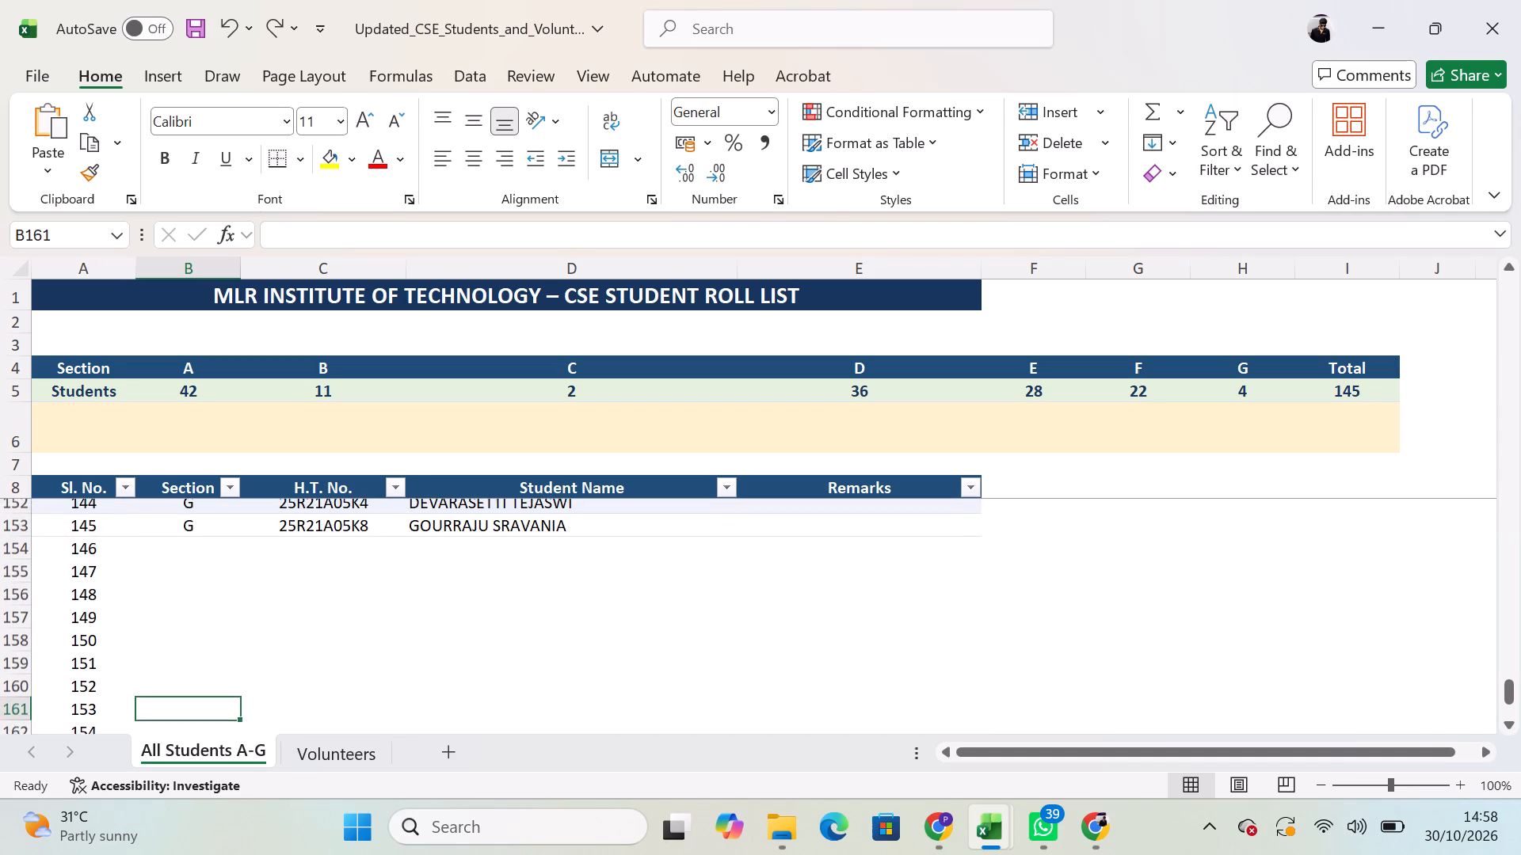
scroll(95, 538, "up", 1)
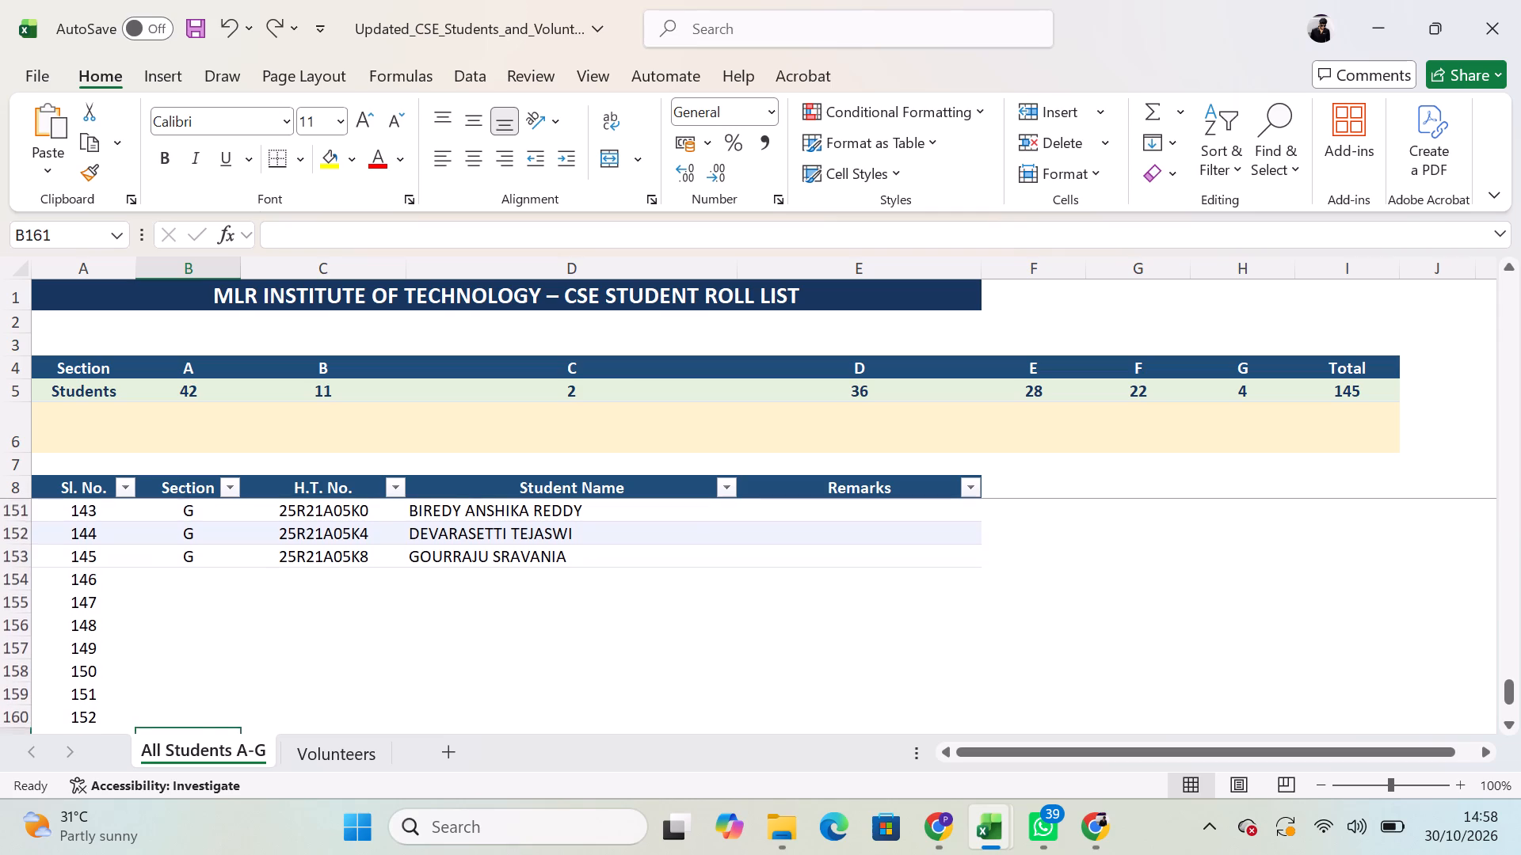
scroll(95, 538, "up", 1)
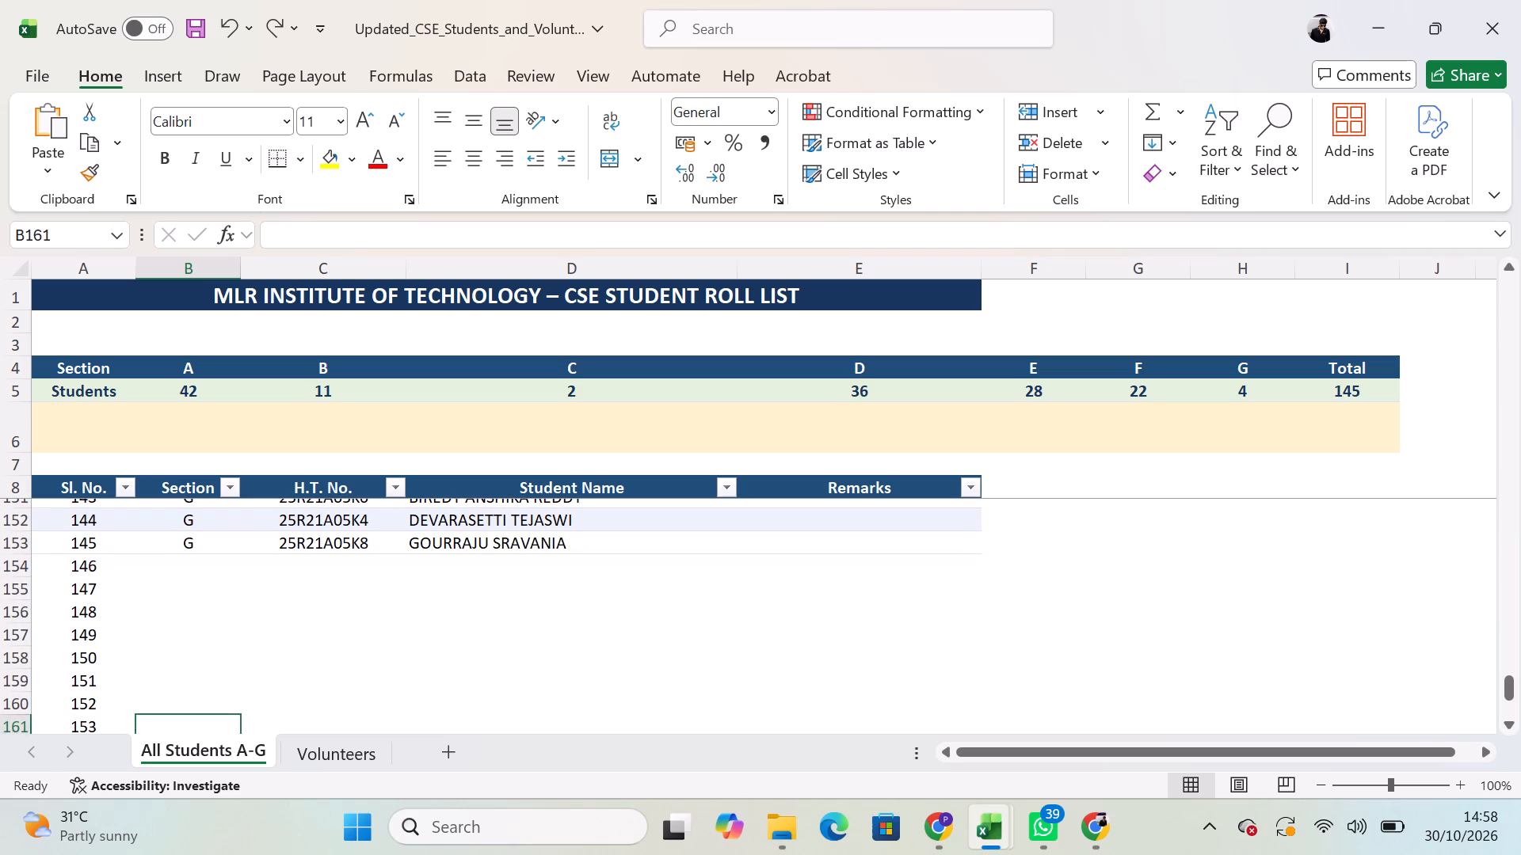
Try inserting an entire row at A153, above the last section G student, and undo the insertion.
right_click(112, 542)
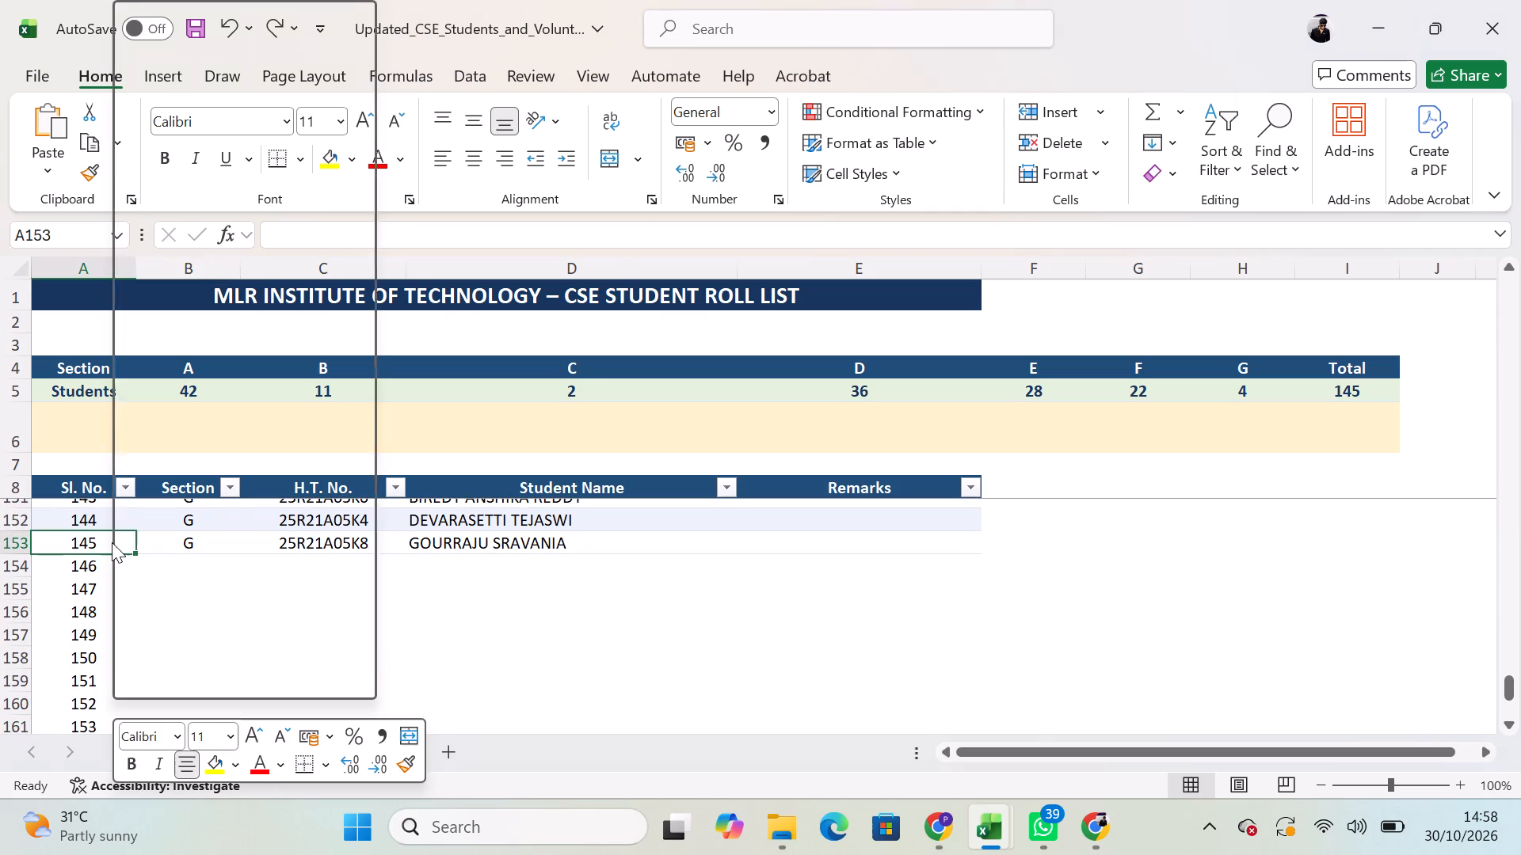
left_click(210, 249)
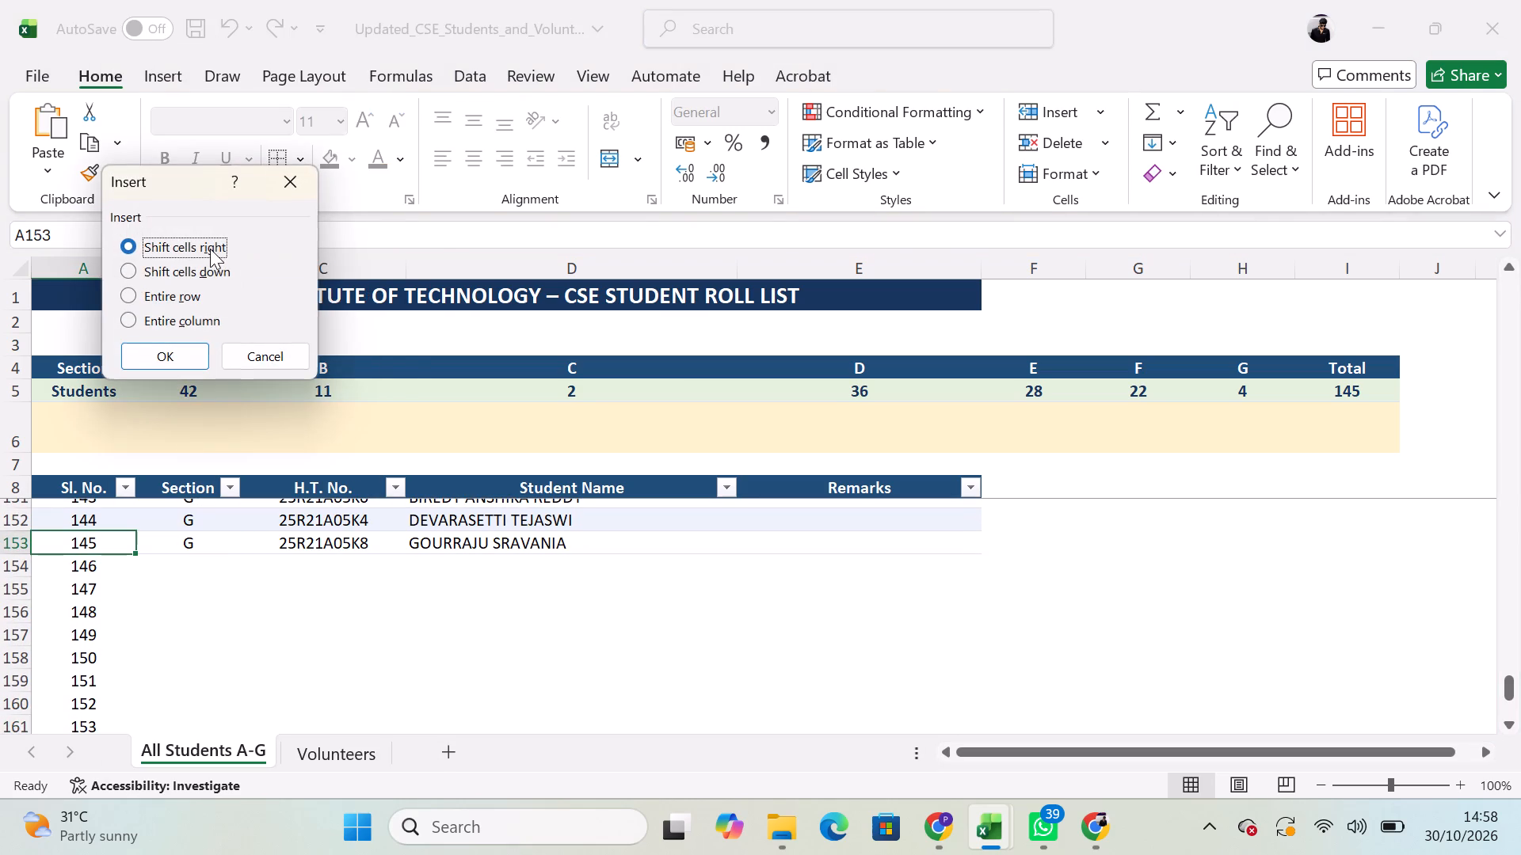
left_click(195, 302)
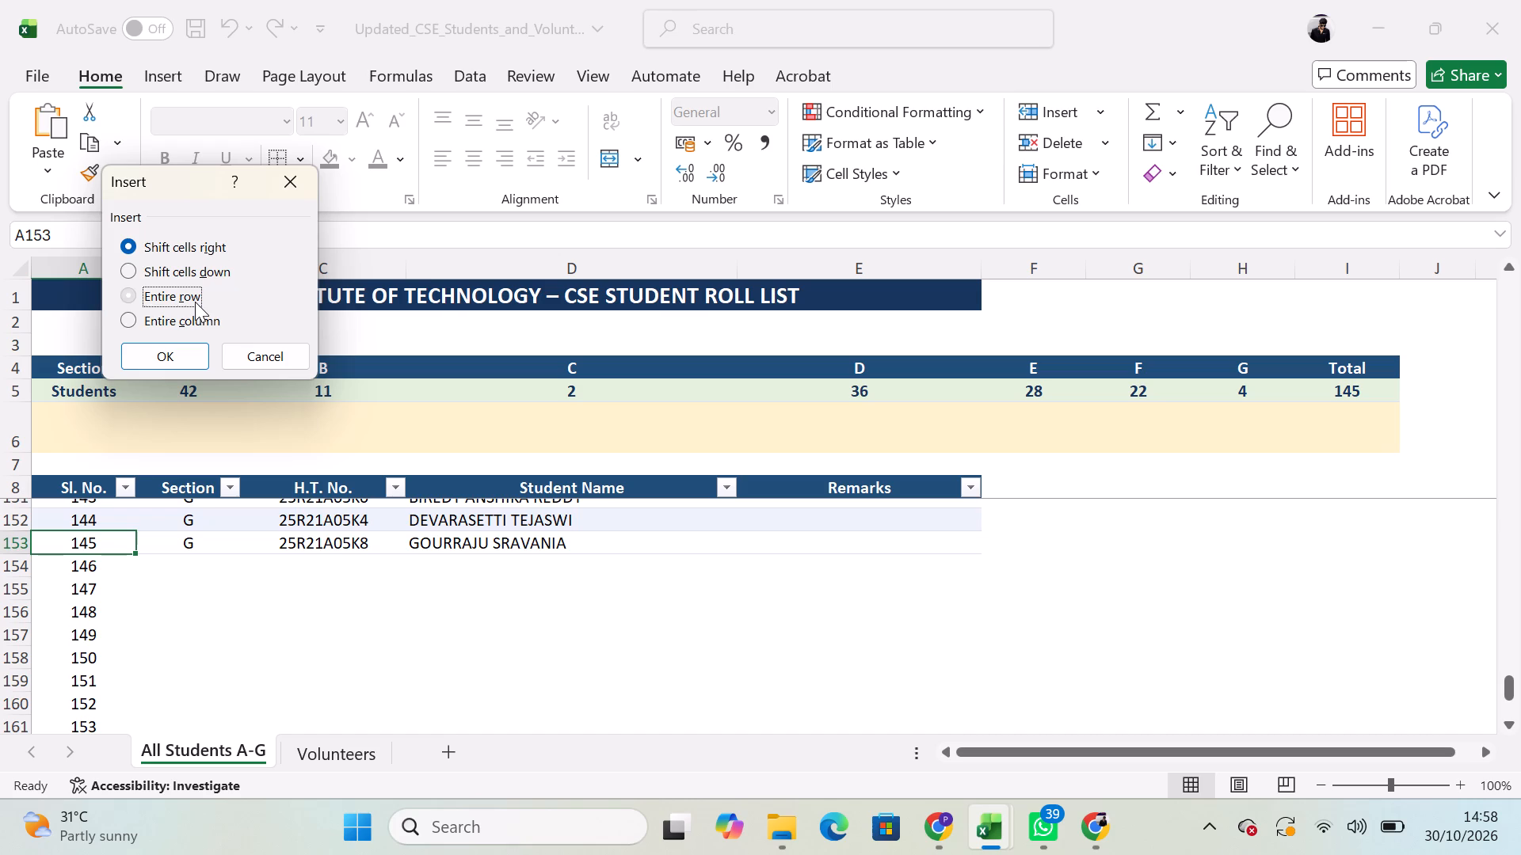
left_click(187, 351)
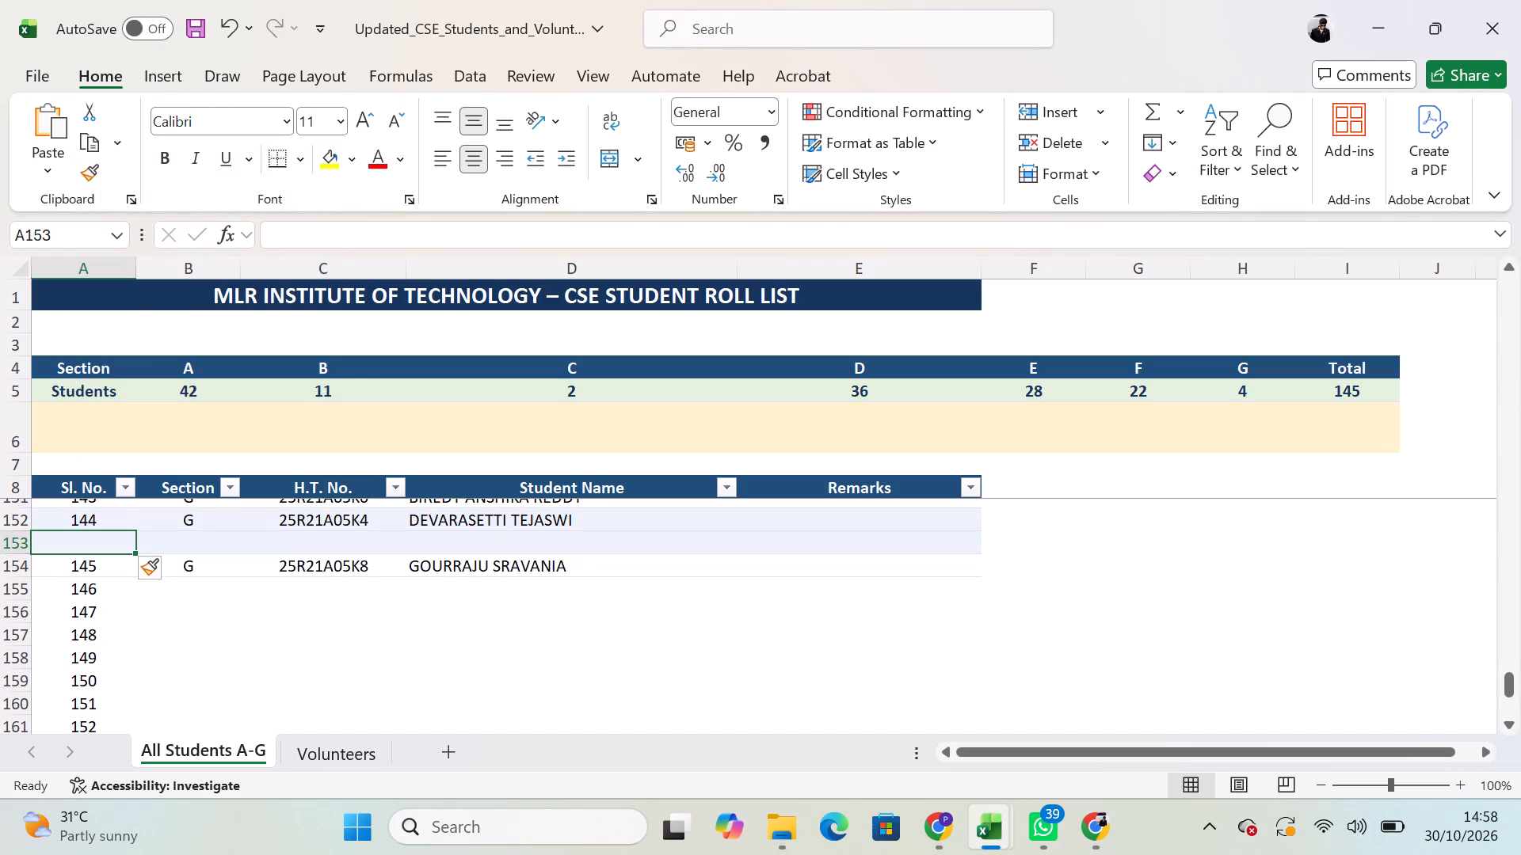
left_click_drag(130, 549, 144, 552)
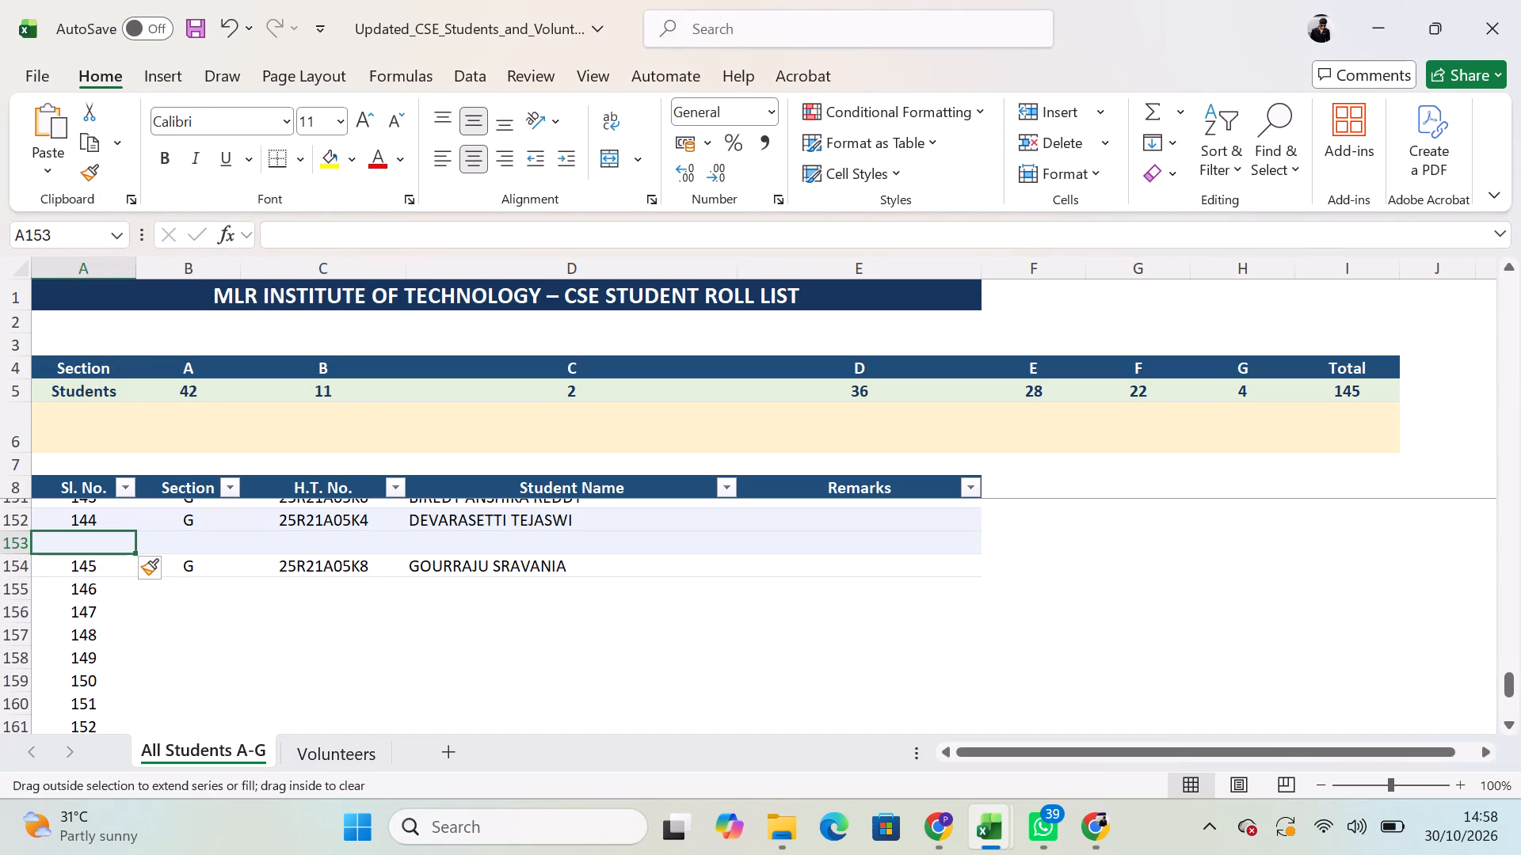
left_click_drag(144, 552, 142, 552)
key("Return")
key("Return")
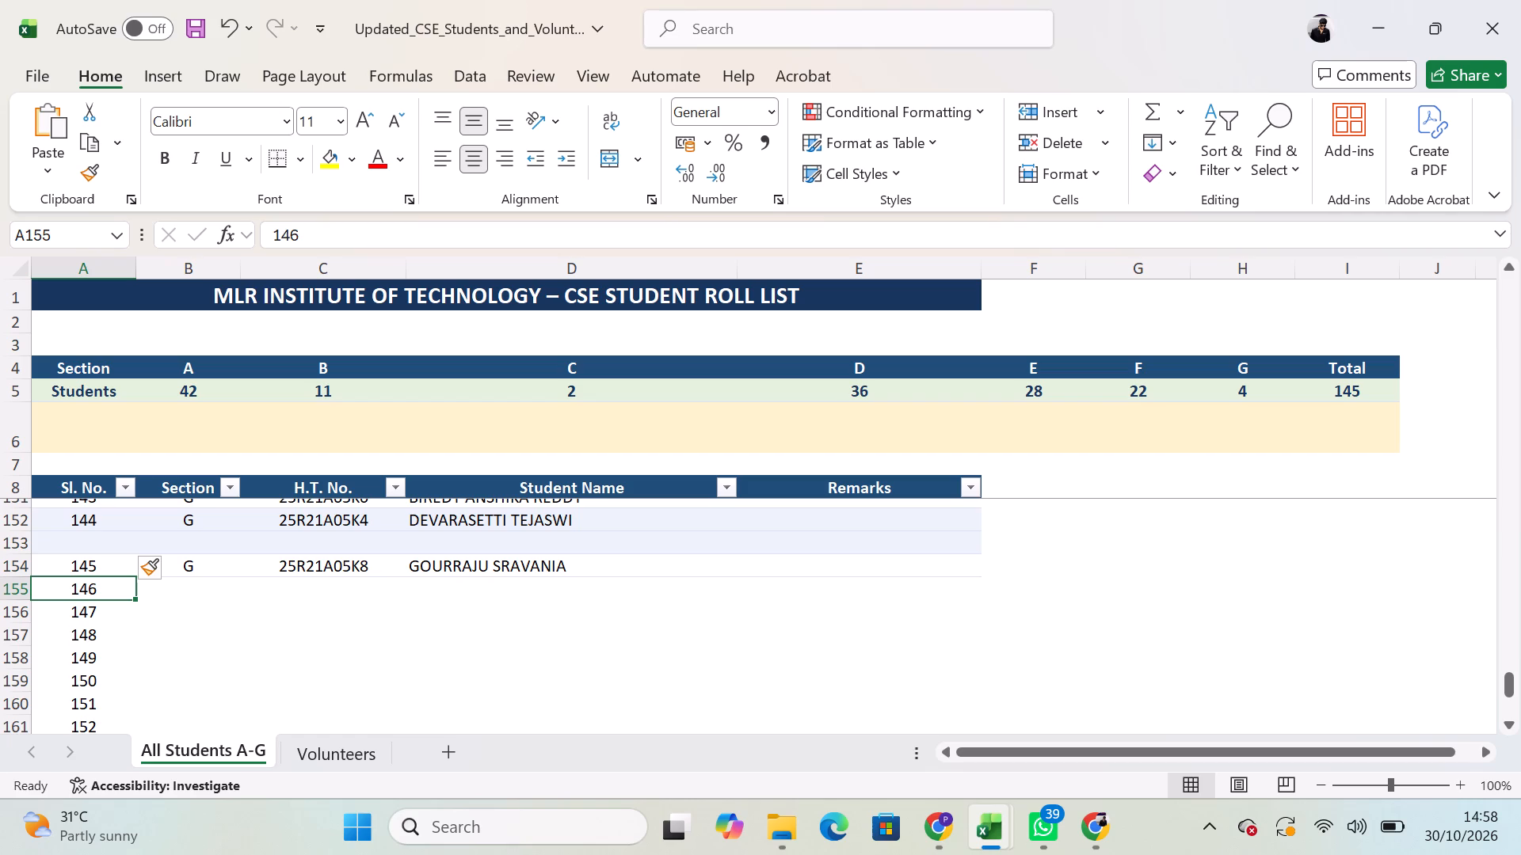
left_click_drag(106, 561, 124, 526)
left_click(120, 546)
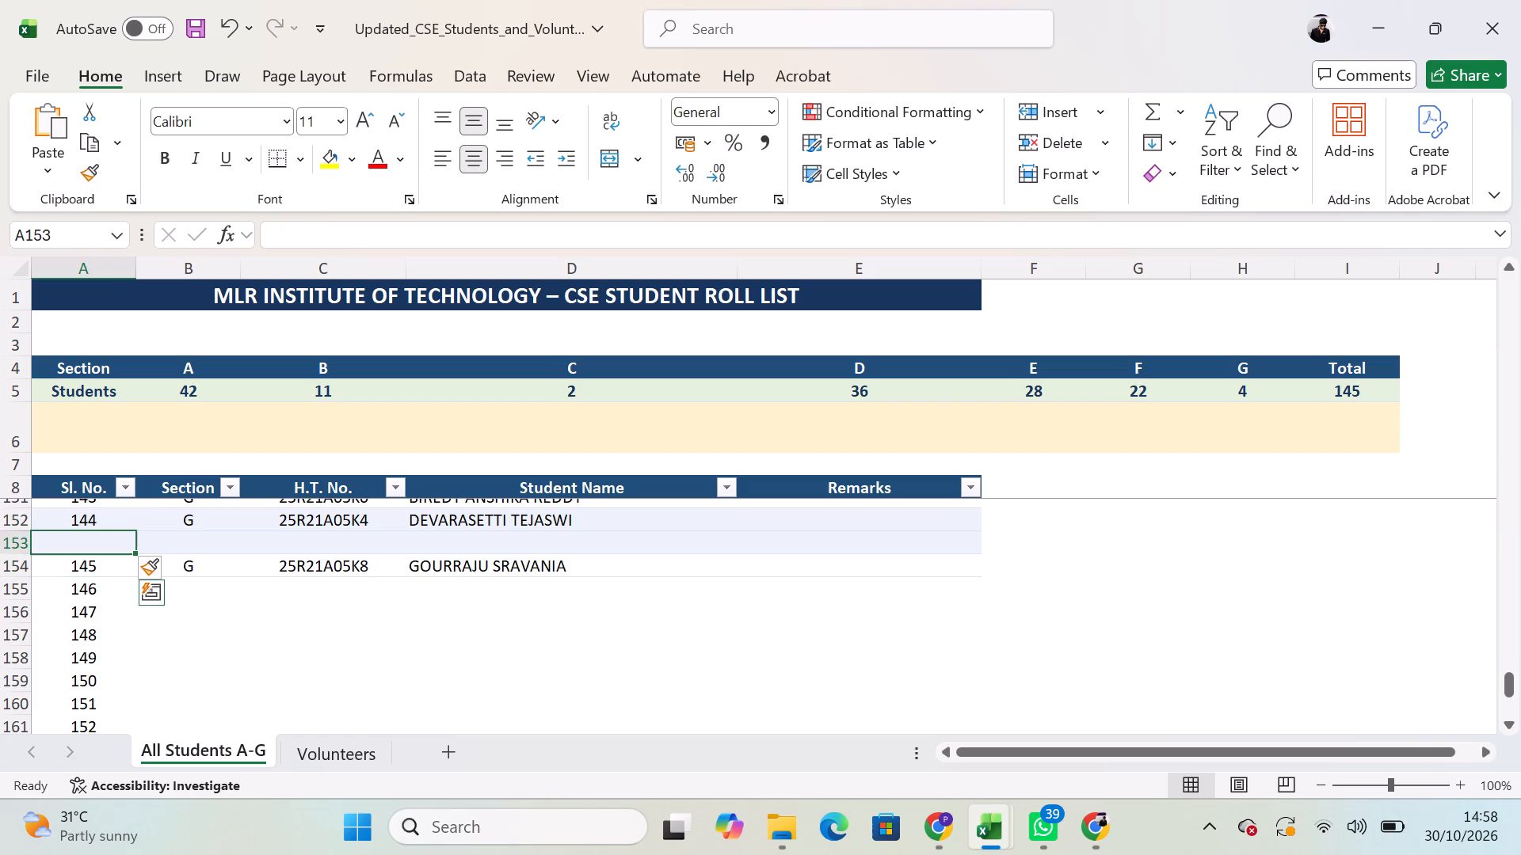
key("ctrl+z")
Select the empty Student Name cells D154 to D166 beside the new serial numbers.
left_click(213, 577)
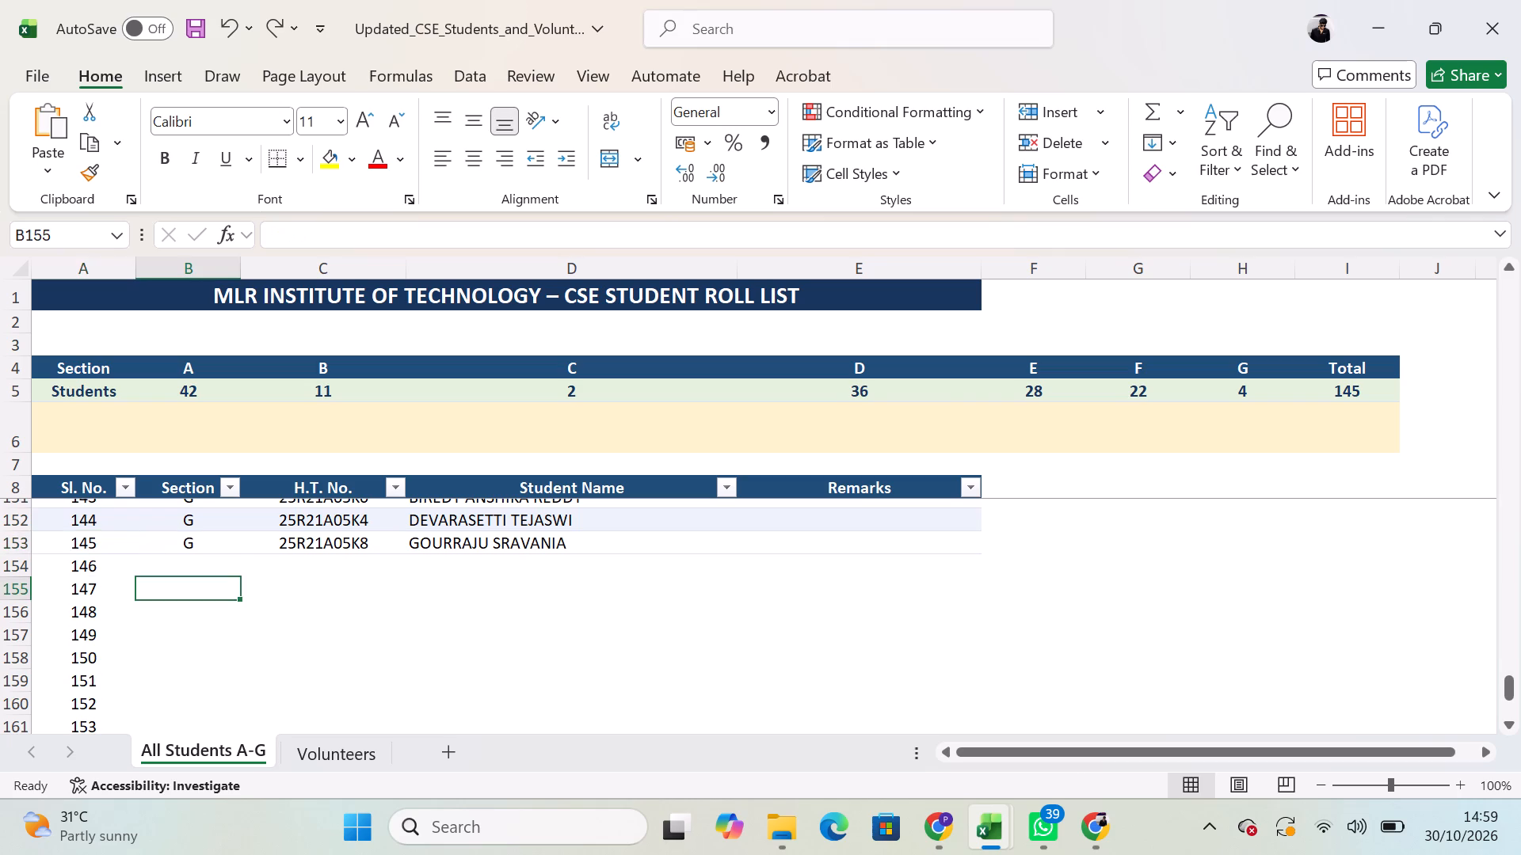
left_click(278, 564)
left_click(416, 569)
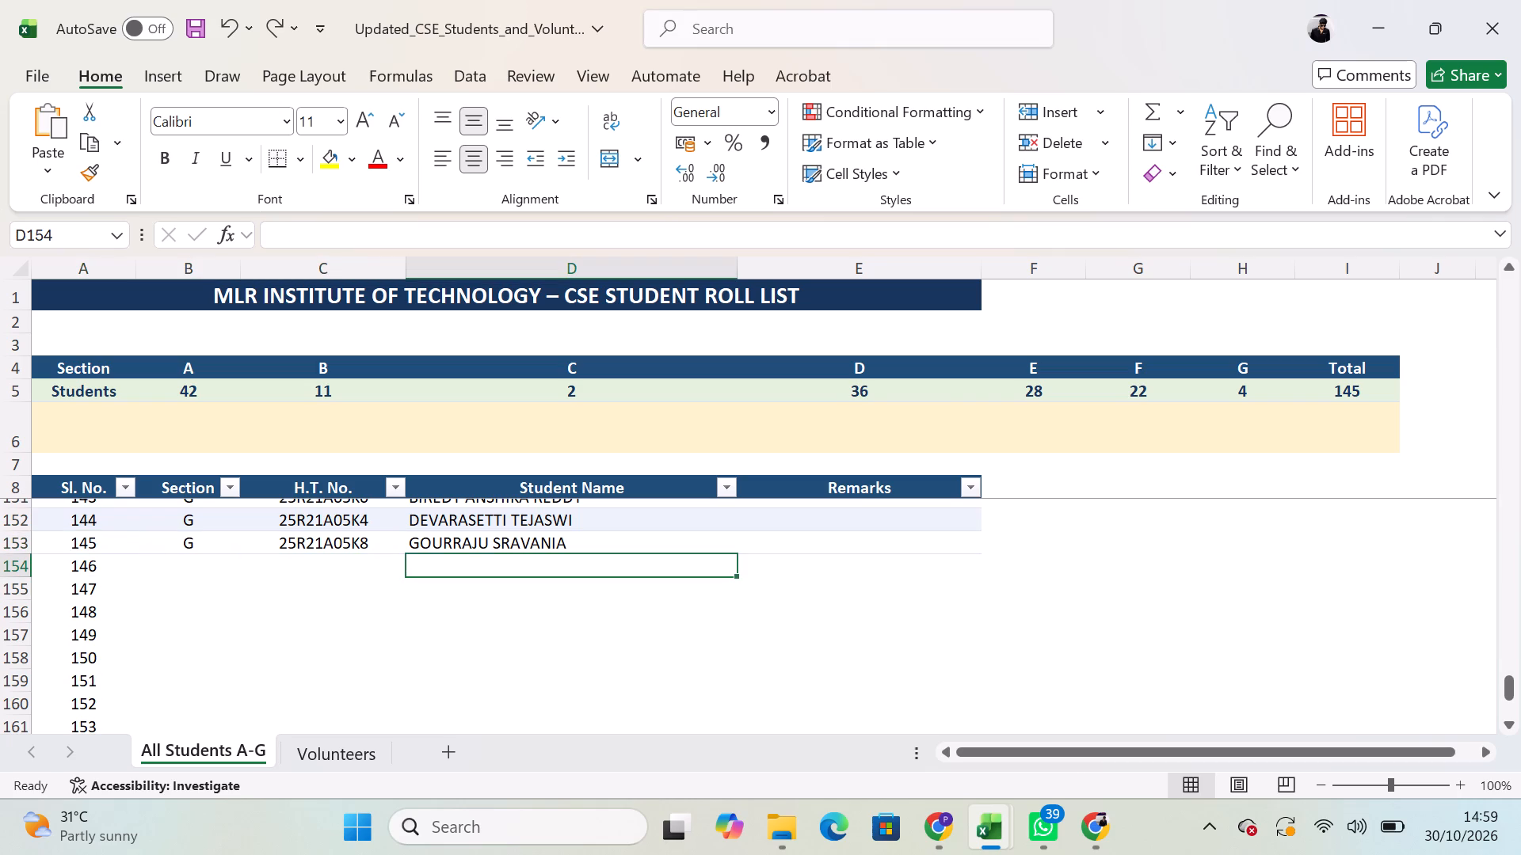
left_click_drag(416, 569, 456, 736)
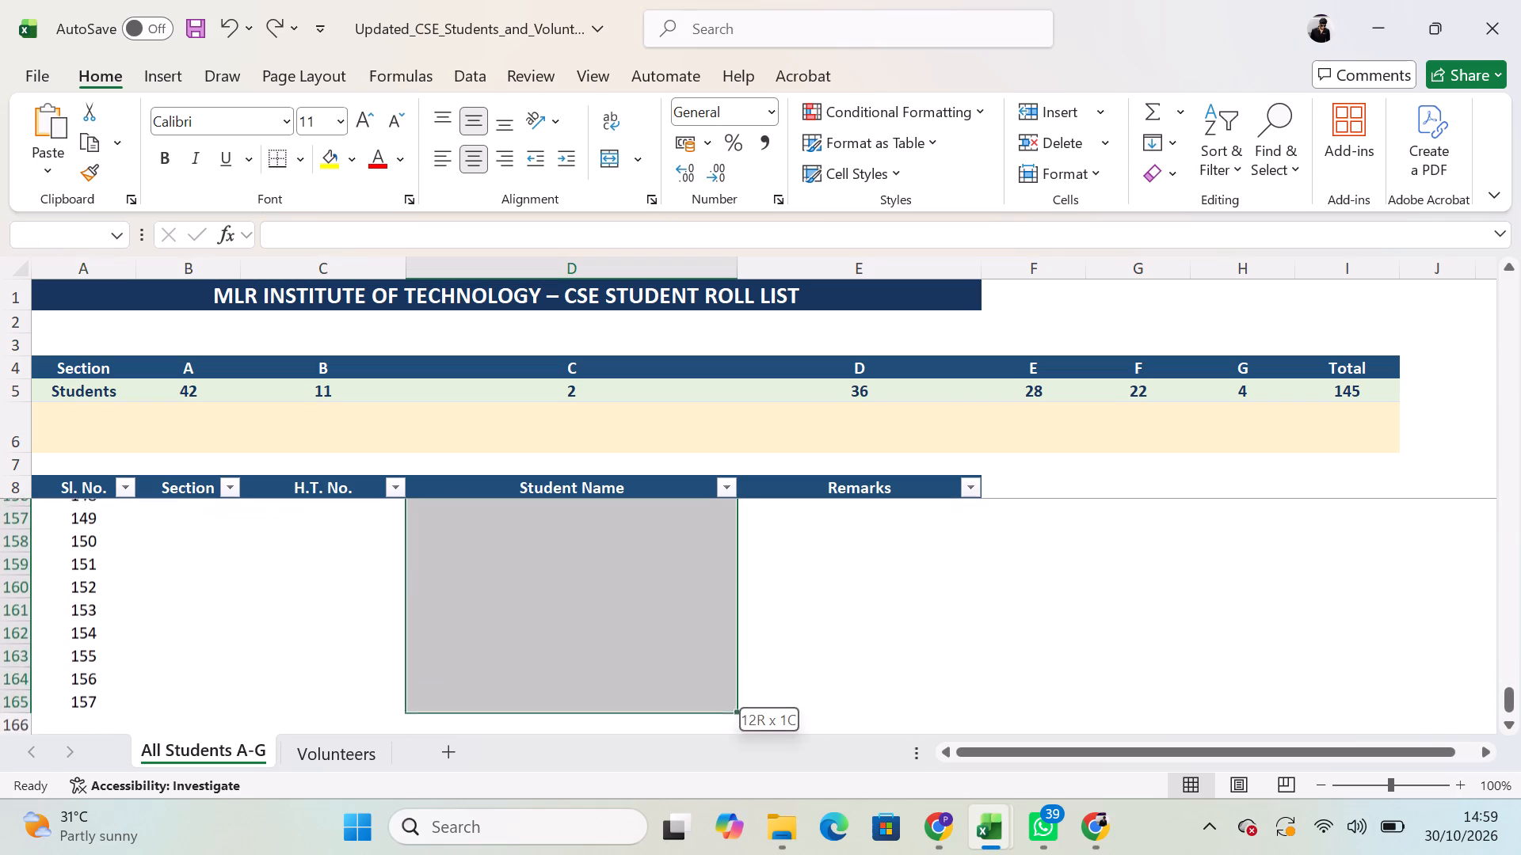
left_click_drag(456, 736, 463, 708)
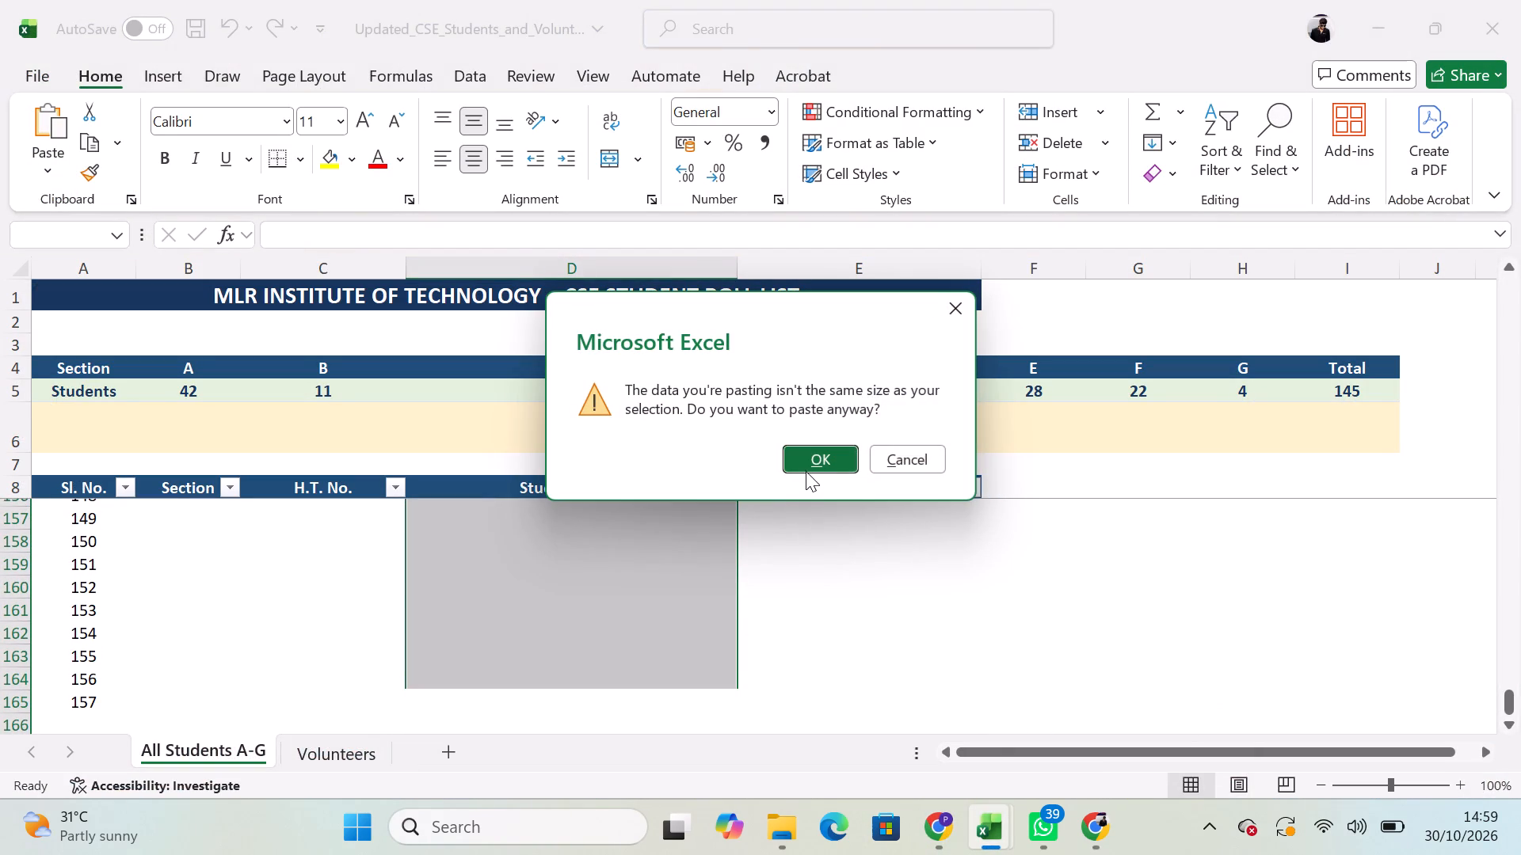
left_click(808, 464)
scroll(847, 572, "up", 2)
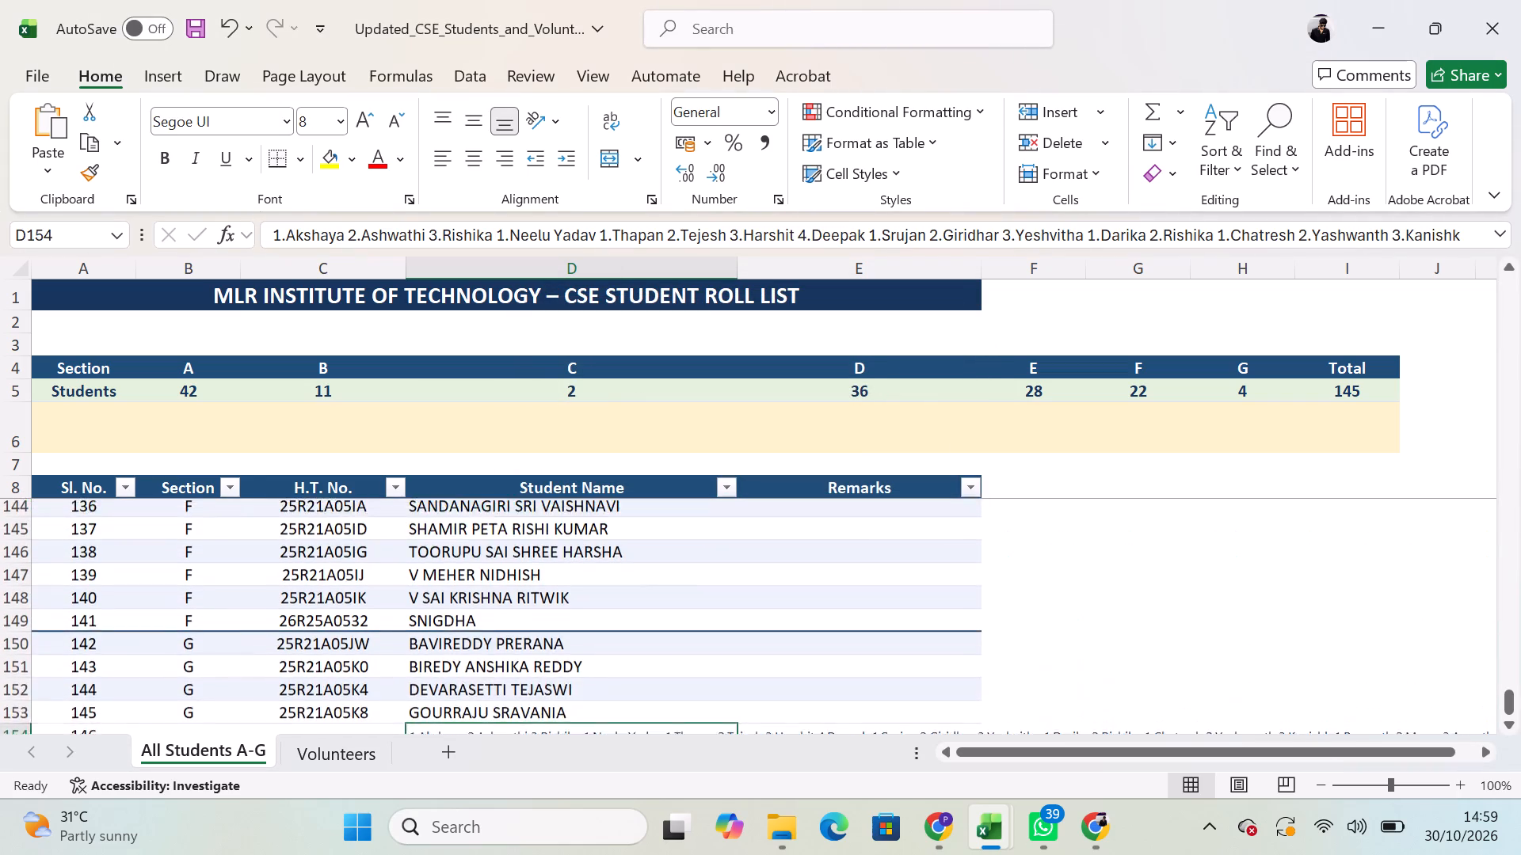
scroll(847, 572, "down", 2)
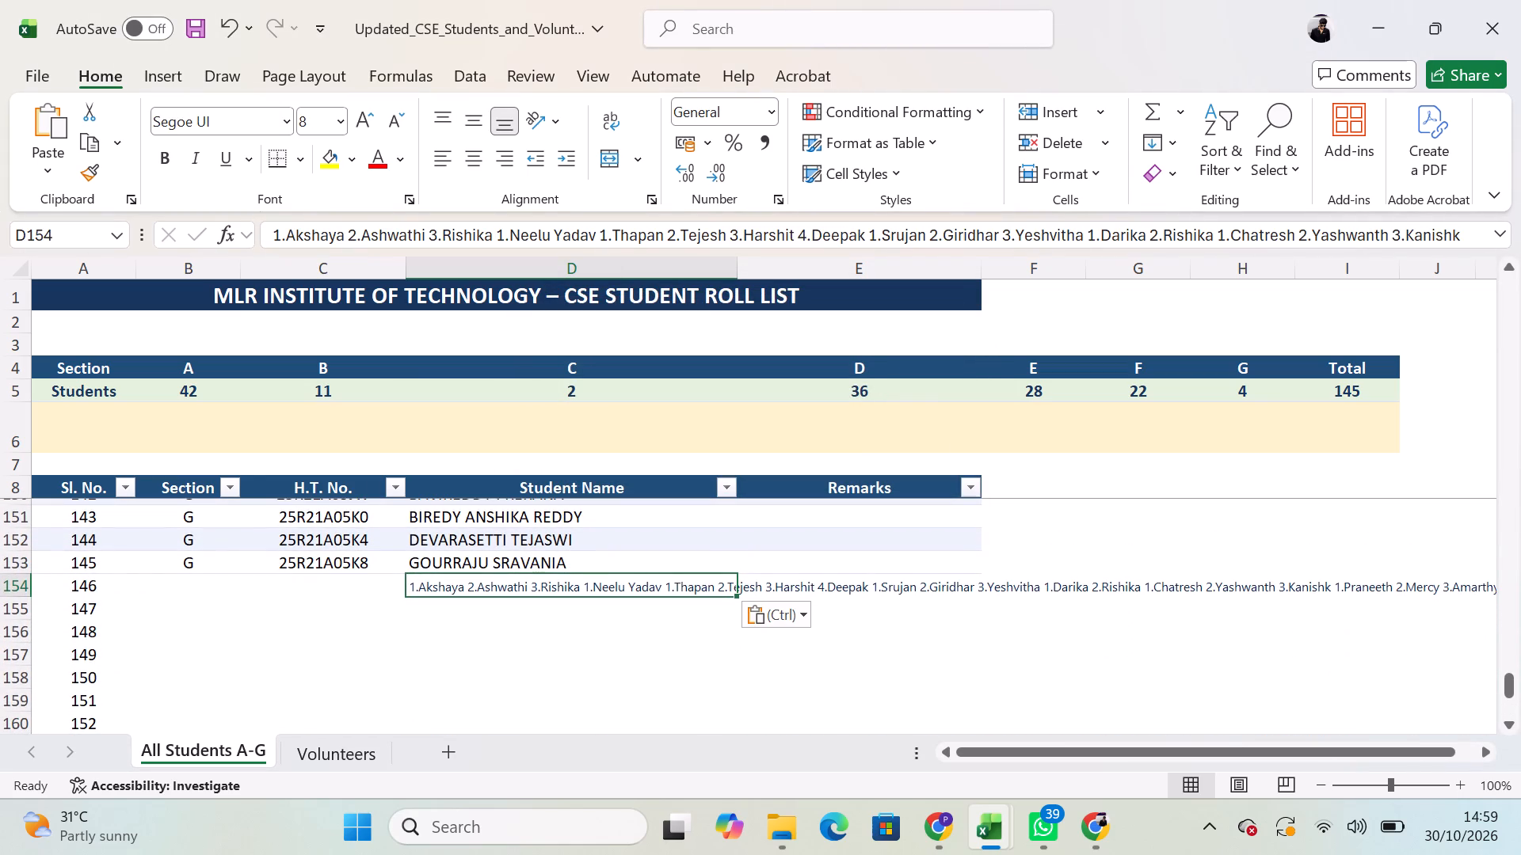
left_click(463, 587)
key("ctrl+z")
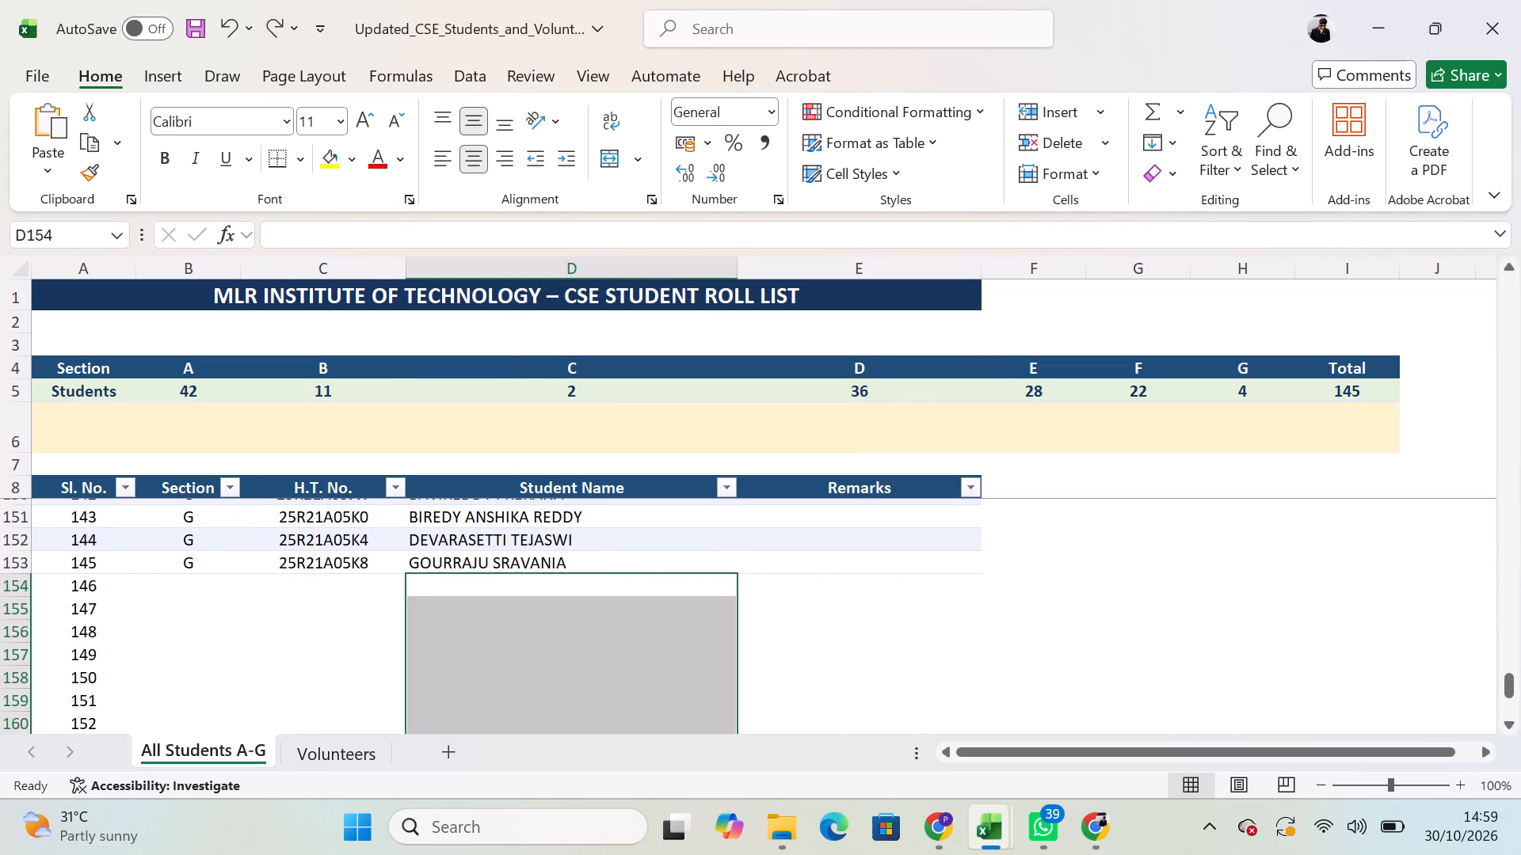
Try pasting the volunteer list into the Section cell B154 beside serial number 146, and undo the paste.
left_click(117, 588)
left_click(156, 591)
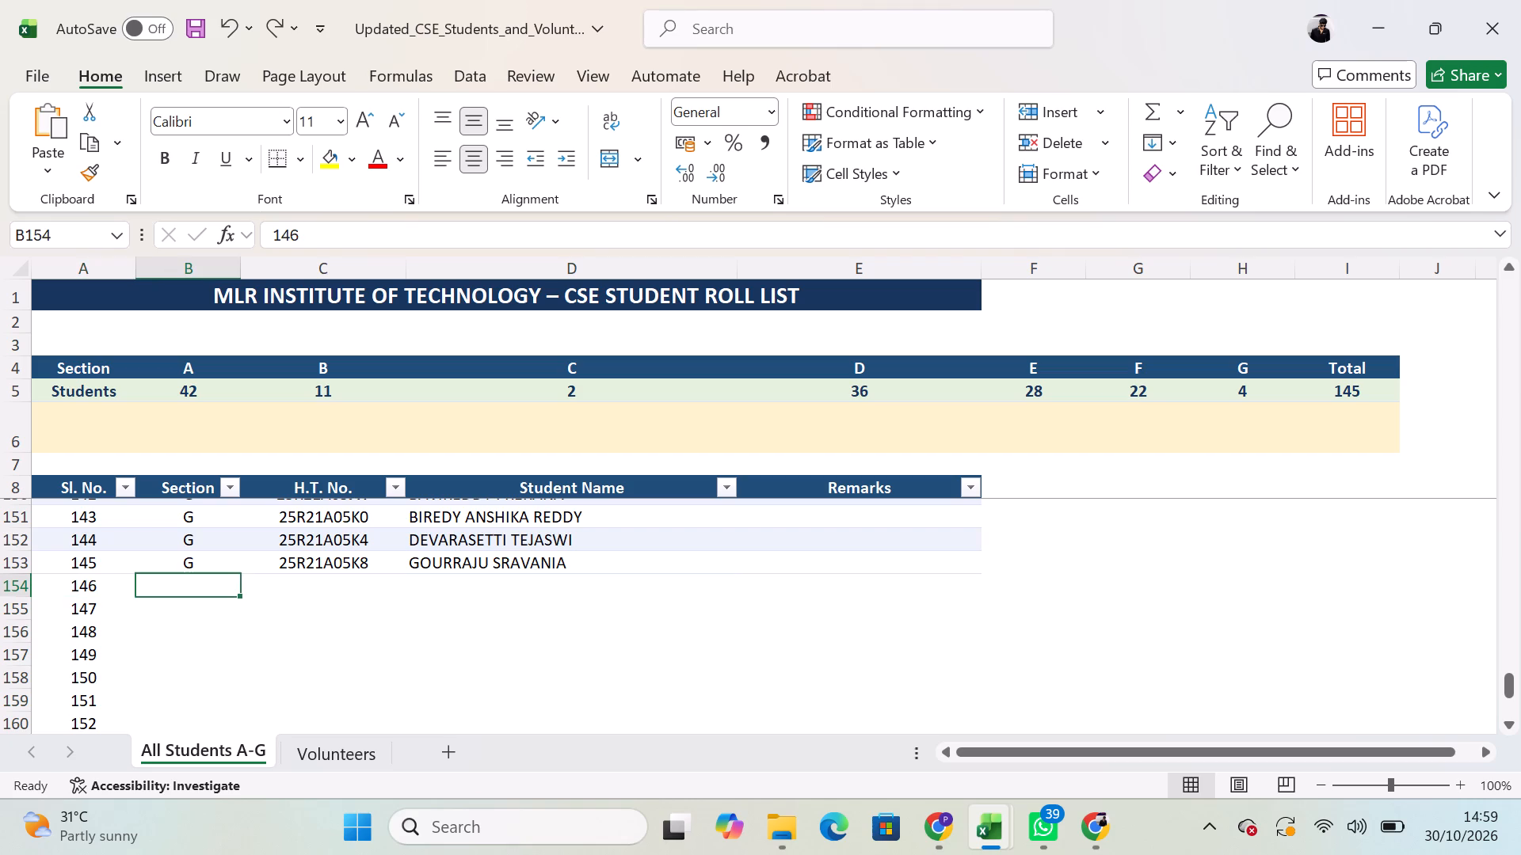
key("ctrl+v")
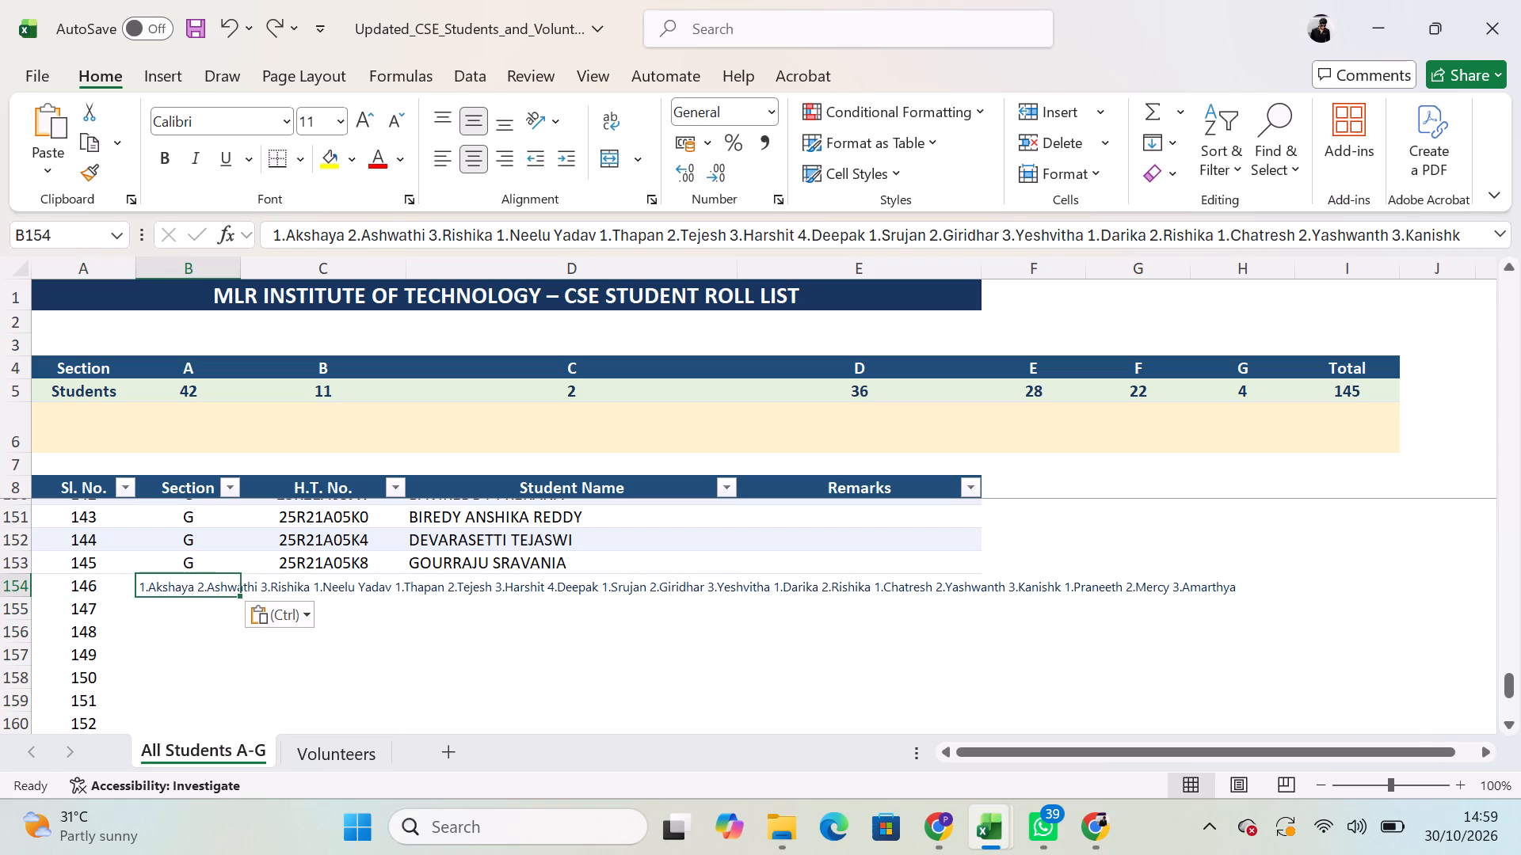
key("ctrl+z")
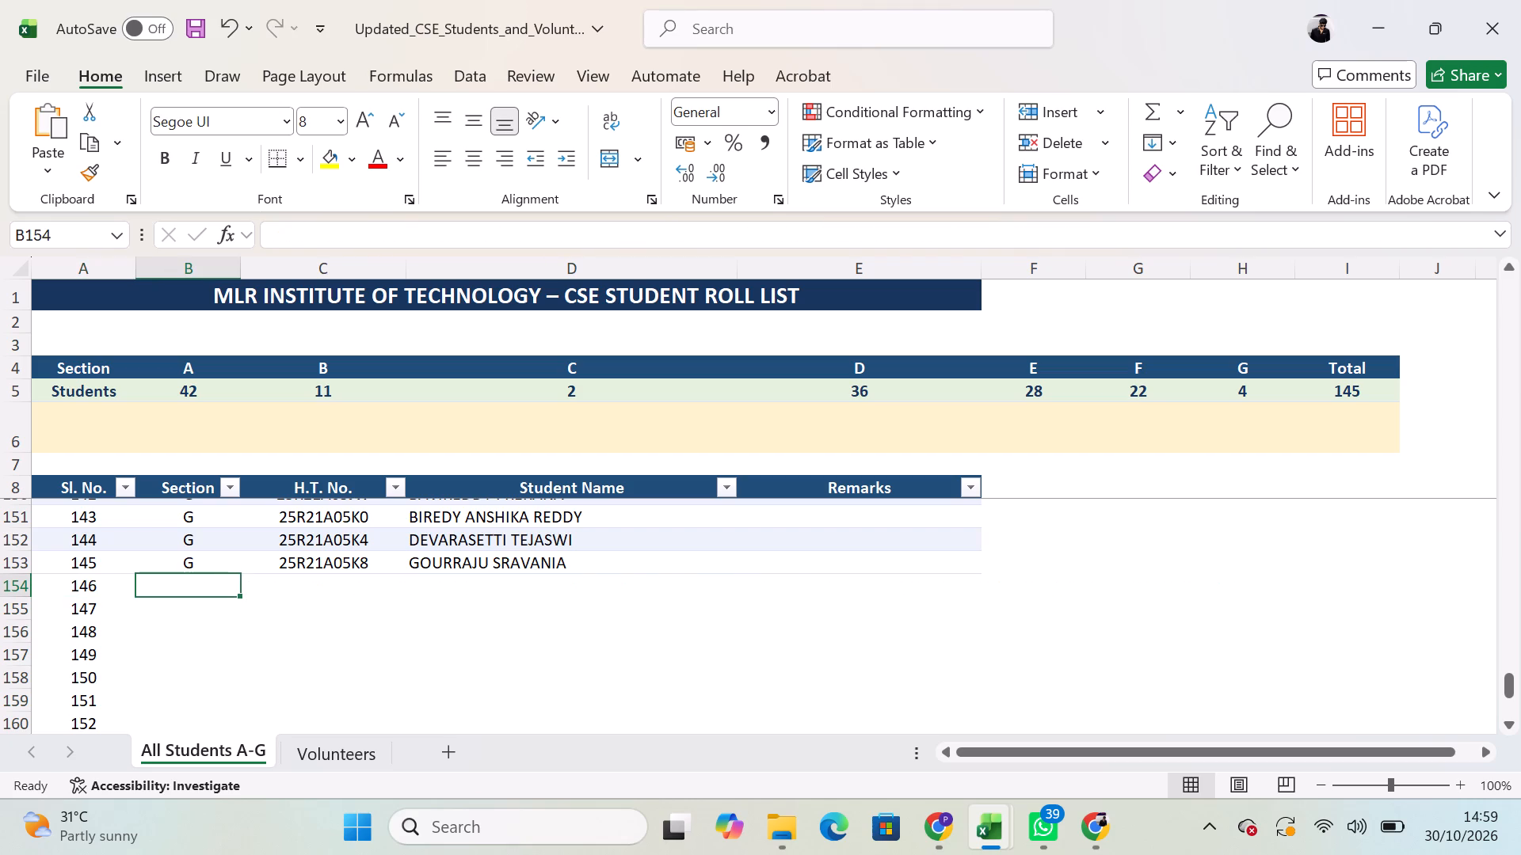
Paste the copied volunteer list into the single Student Name cell D154, beside serial number 146.
left_click(169, 588)
left_click(114, 587)
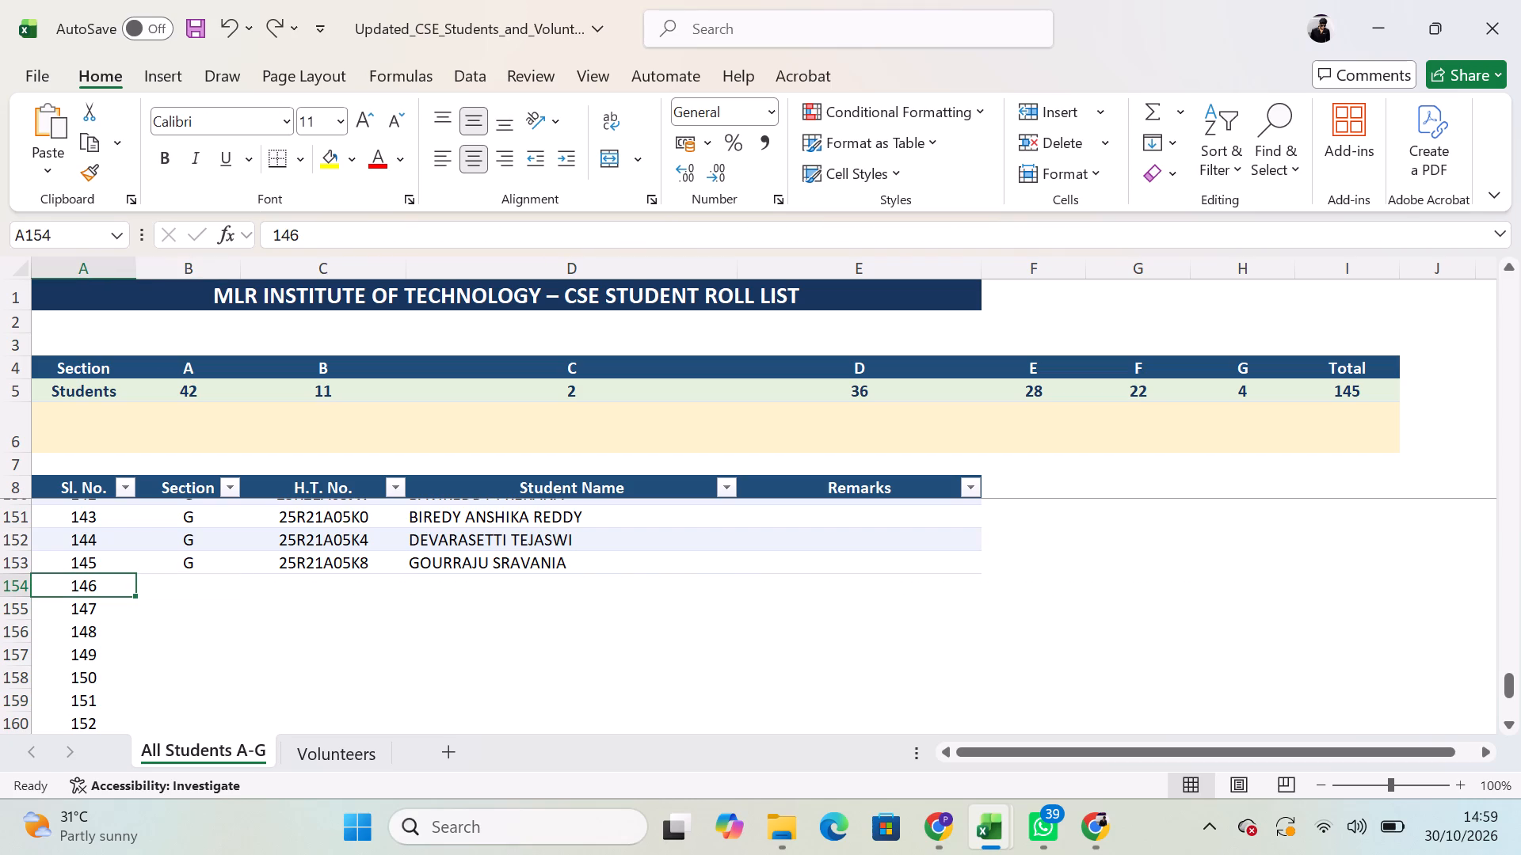
left_click(268, 593)
left_click(271, 591)
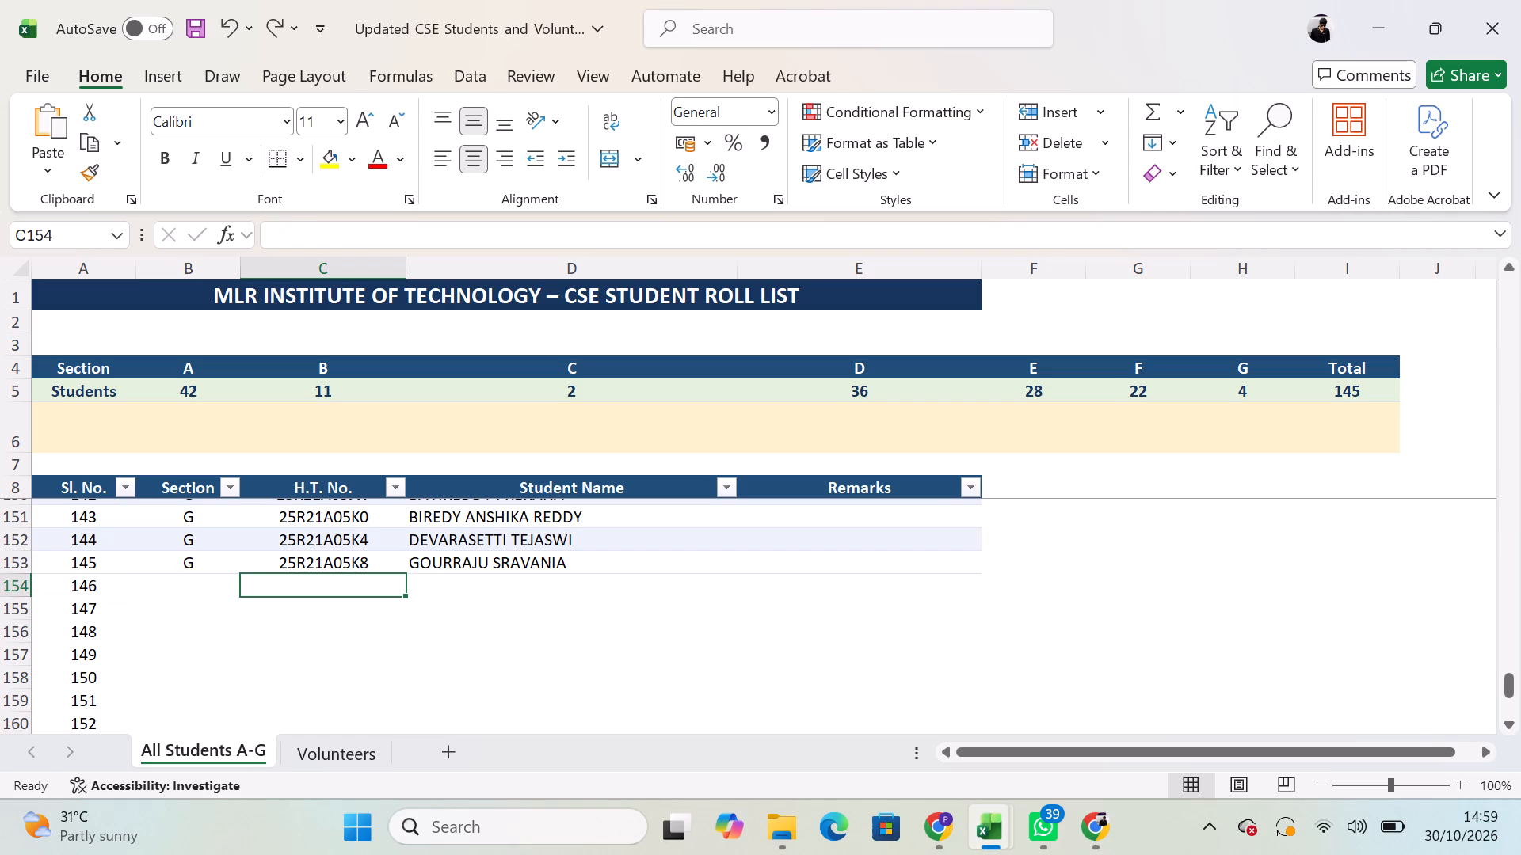
left_click(531, 572)
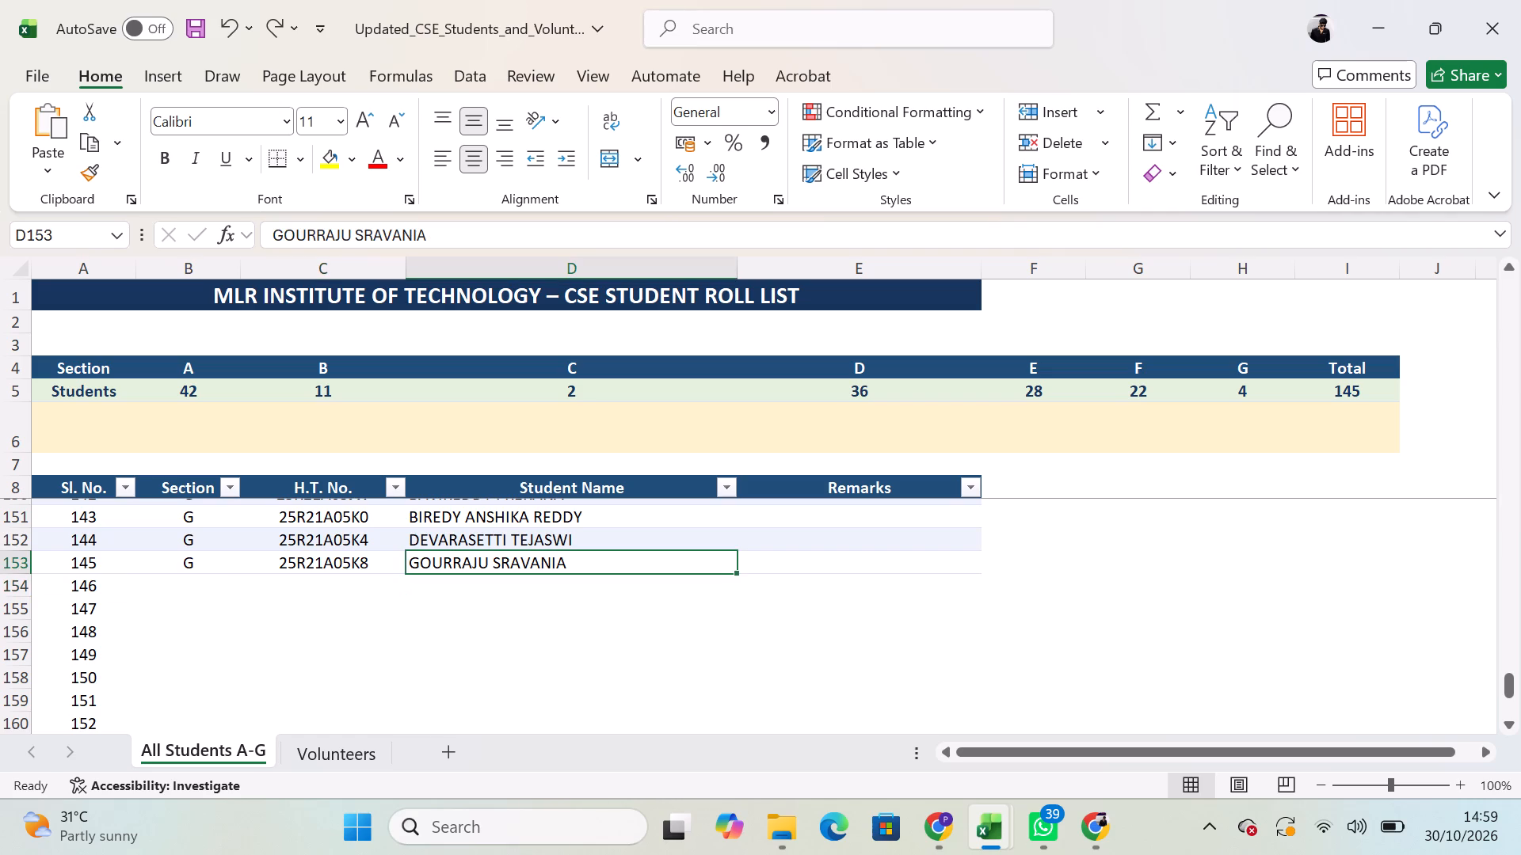
key("Return")
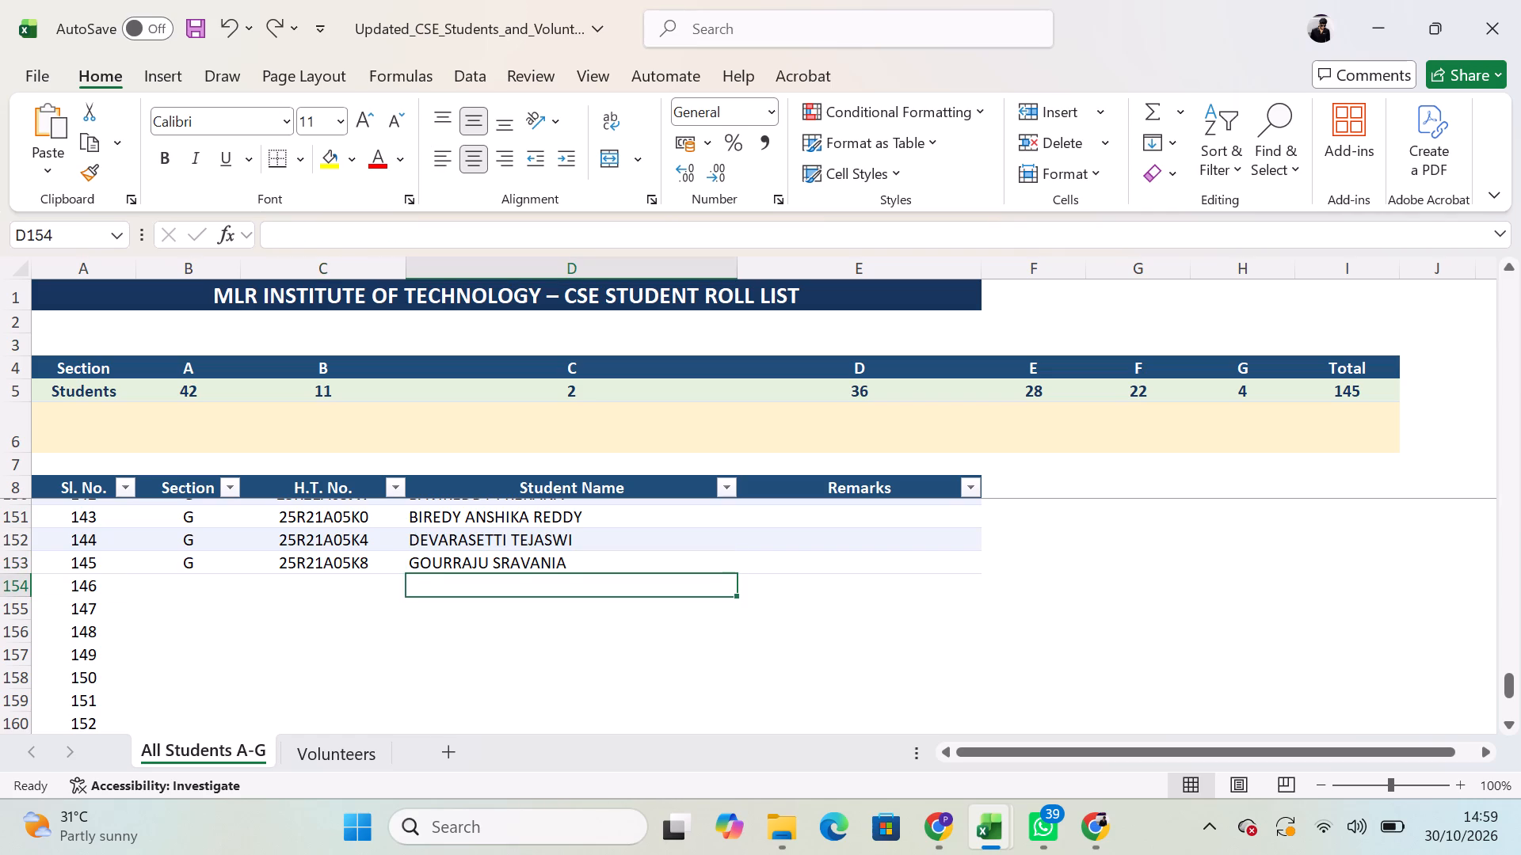
key("ctrl+v")
key("Return")
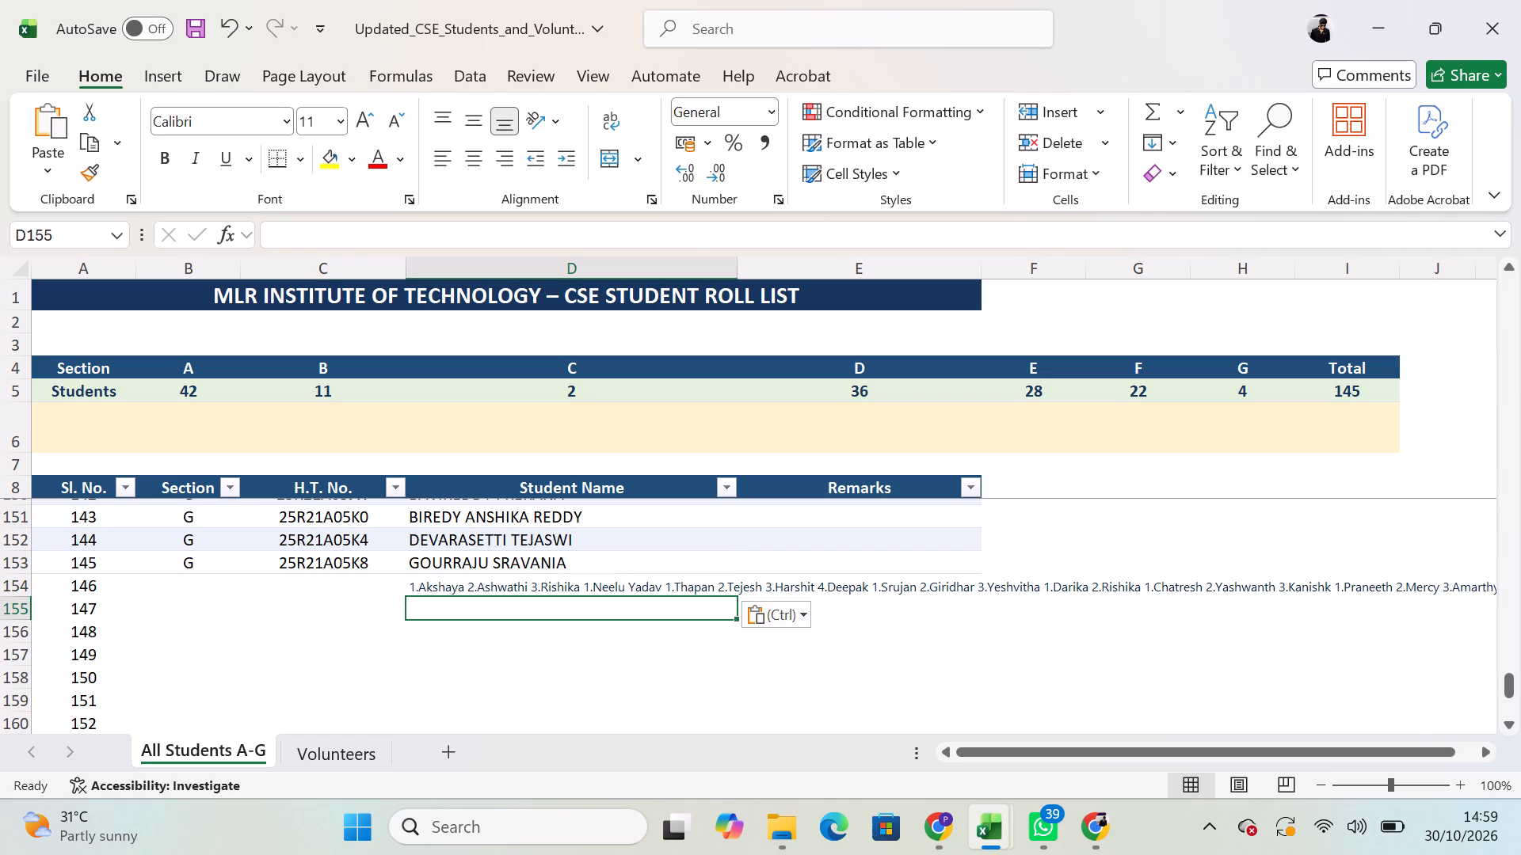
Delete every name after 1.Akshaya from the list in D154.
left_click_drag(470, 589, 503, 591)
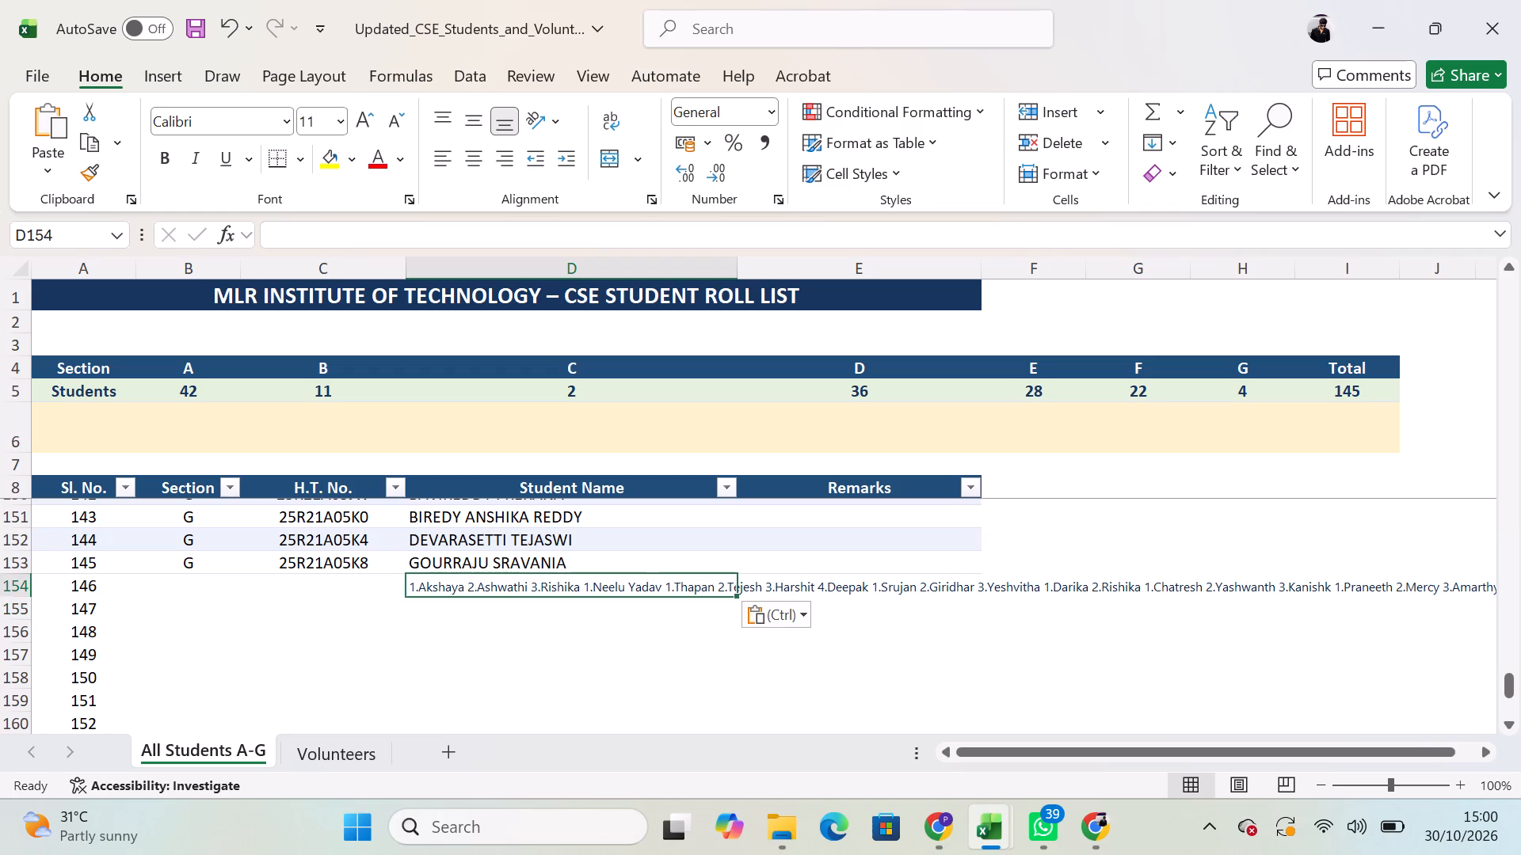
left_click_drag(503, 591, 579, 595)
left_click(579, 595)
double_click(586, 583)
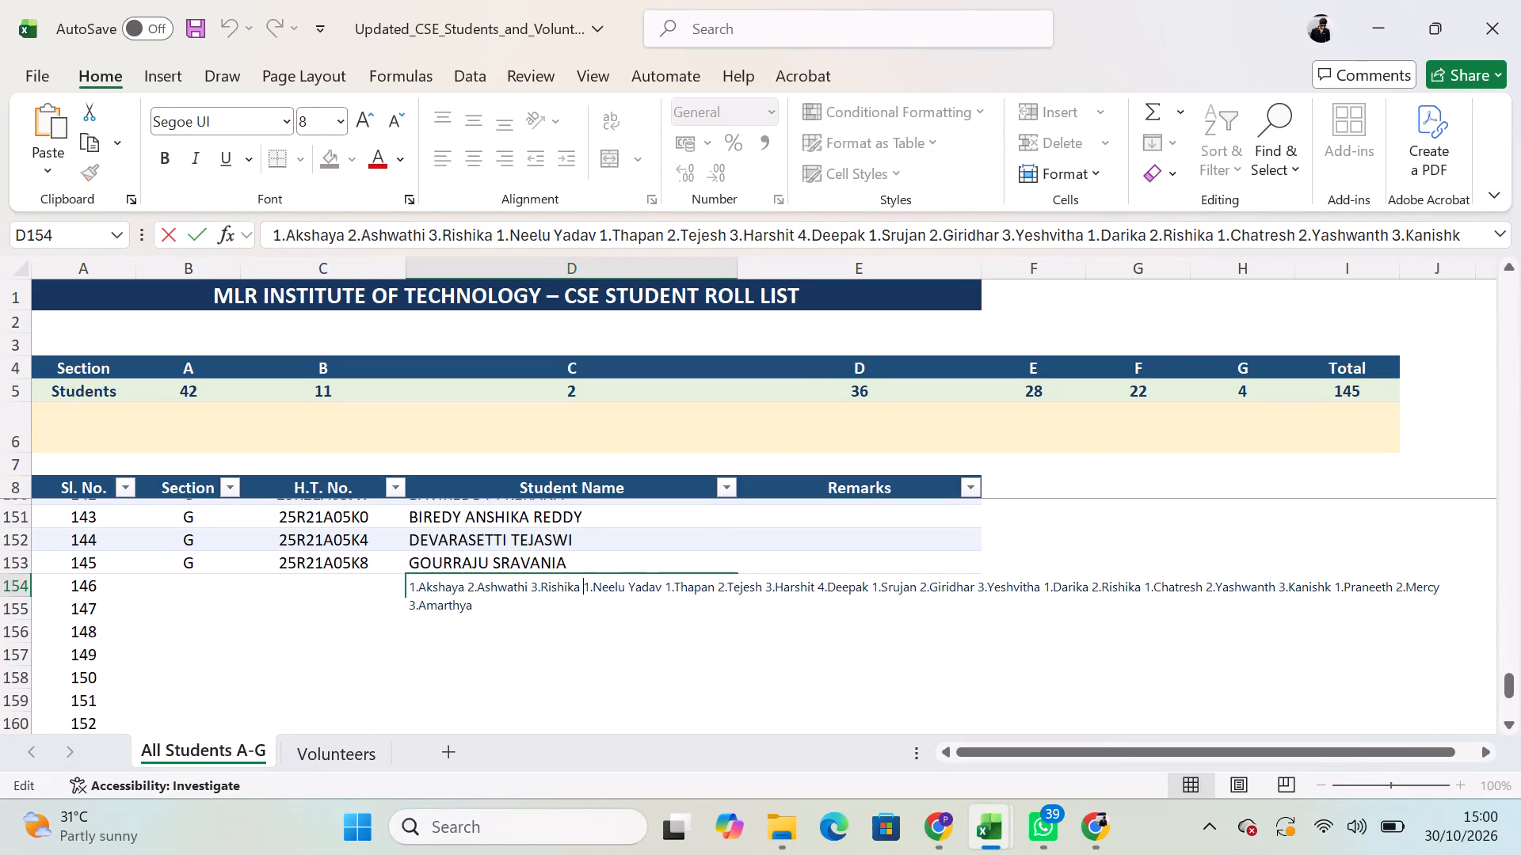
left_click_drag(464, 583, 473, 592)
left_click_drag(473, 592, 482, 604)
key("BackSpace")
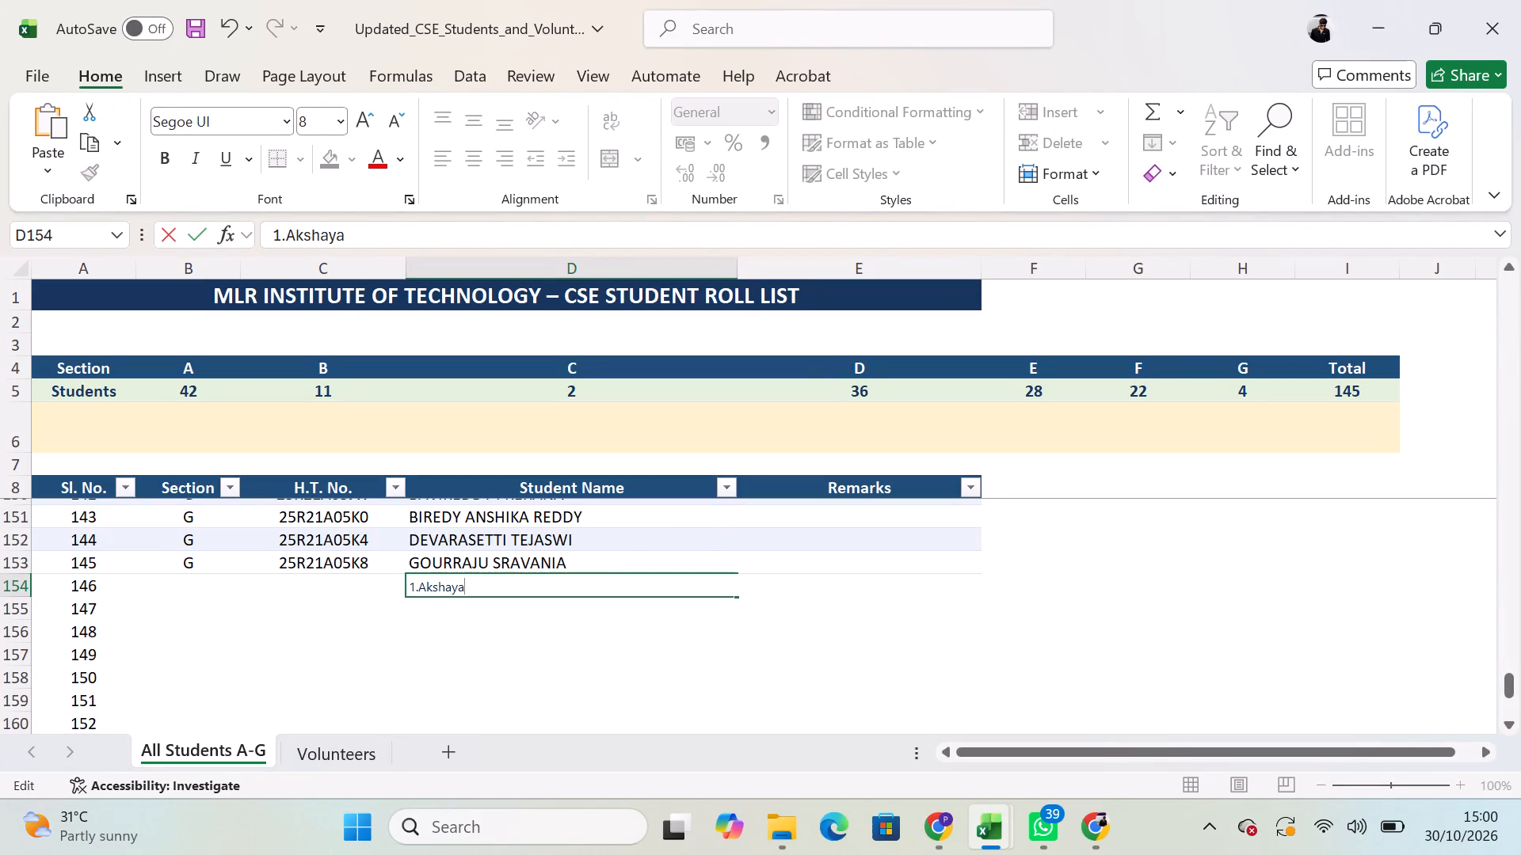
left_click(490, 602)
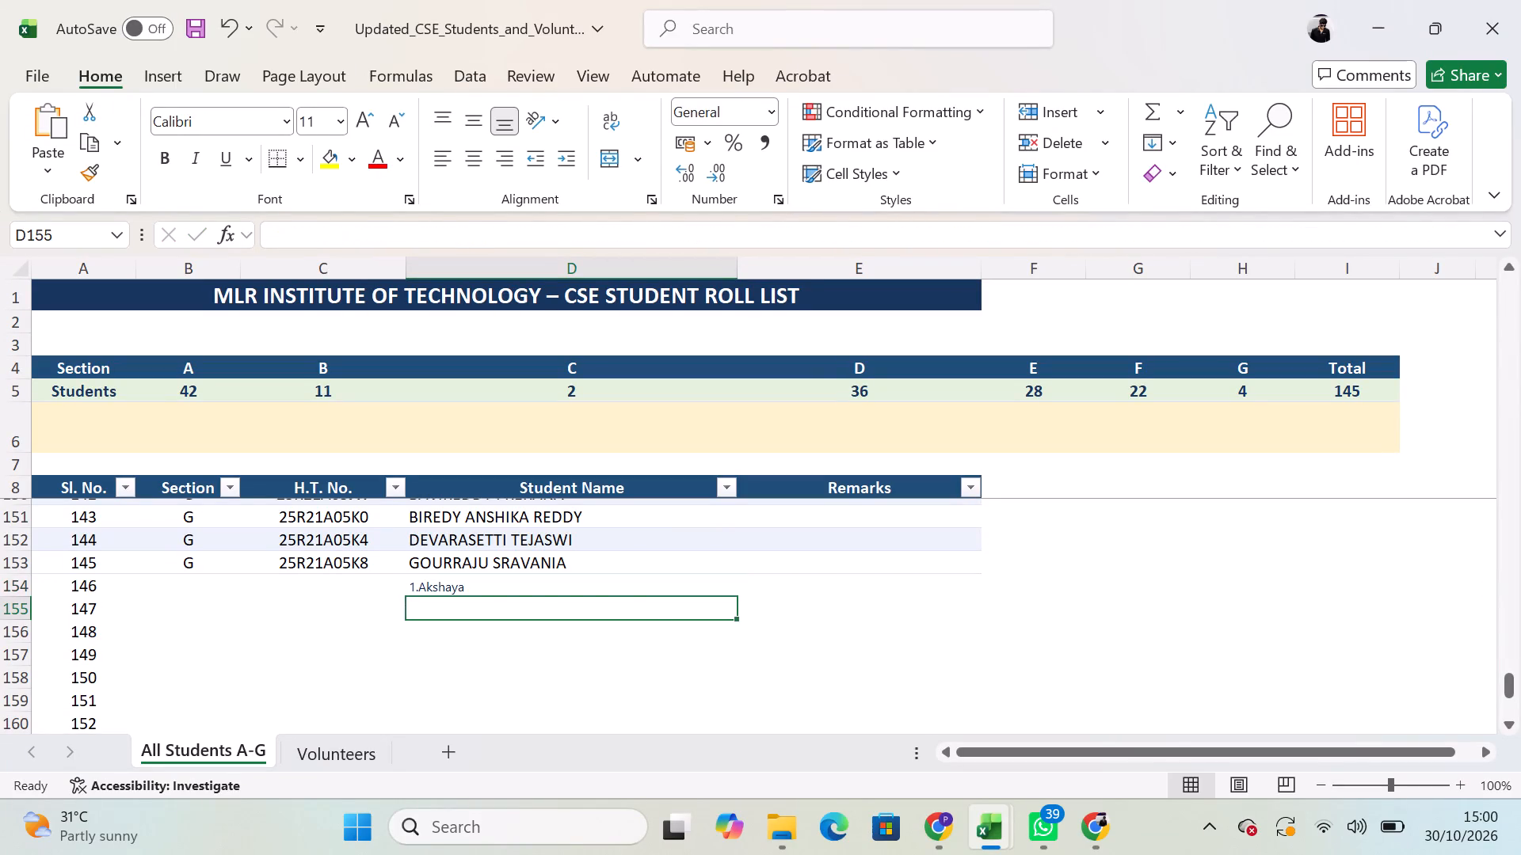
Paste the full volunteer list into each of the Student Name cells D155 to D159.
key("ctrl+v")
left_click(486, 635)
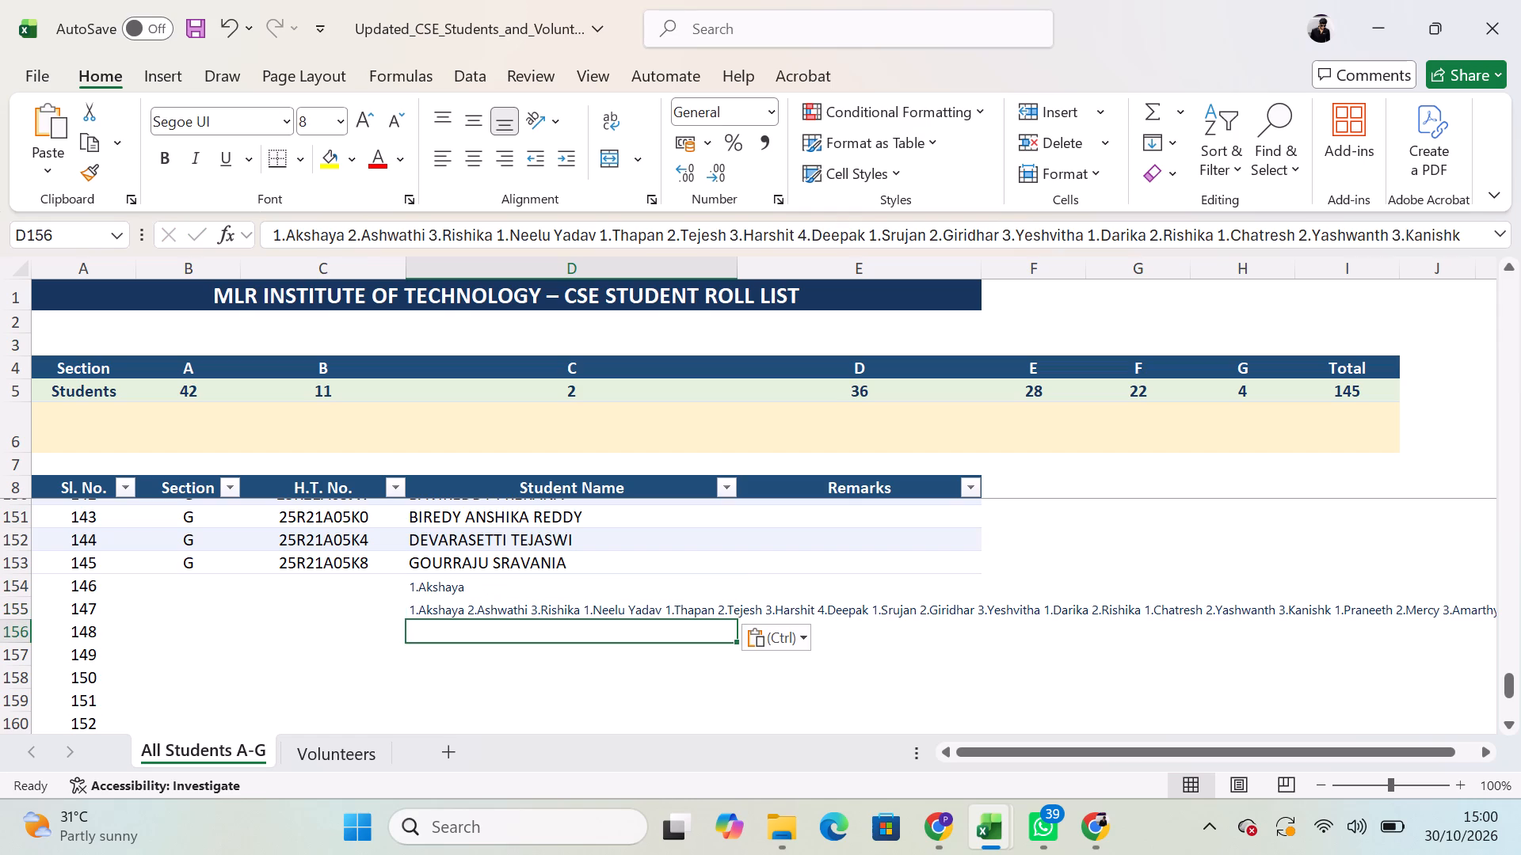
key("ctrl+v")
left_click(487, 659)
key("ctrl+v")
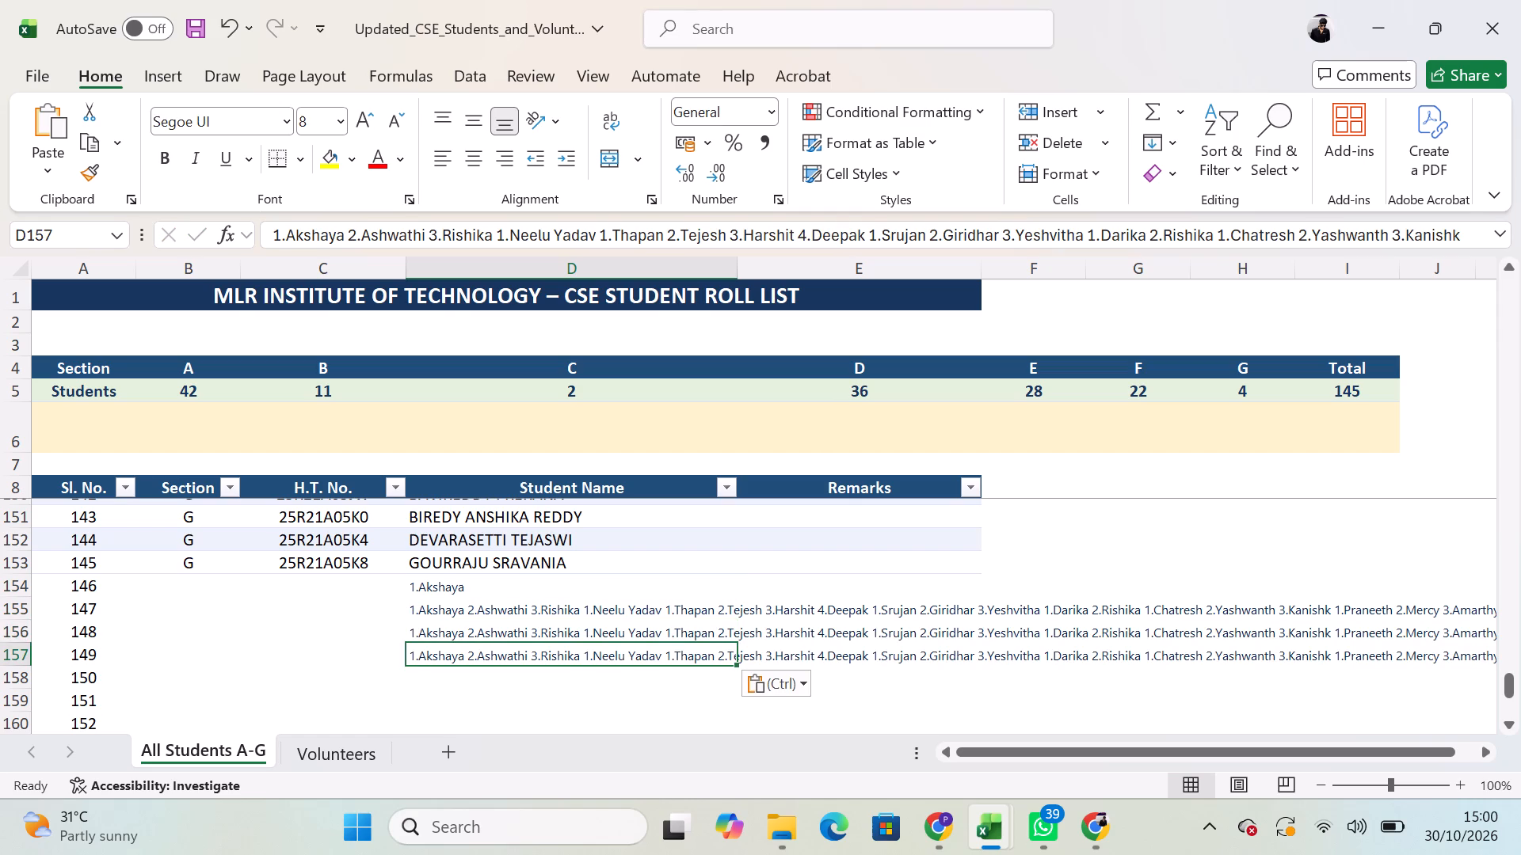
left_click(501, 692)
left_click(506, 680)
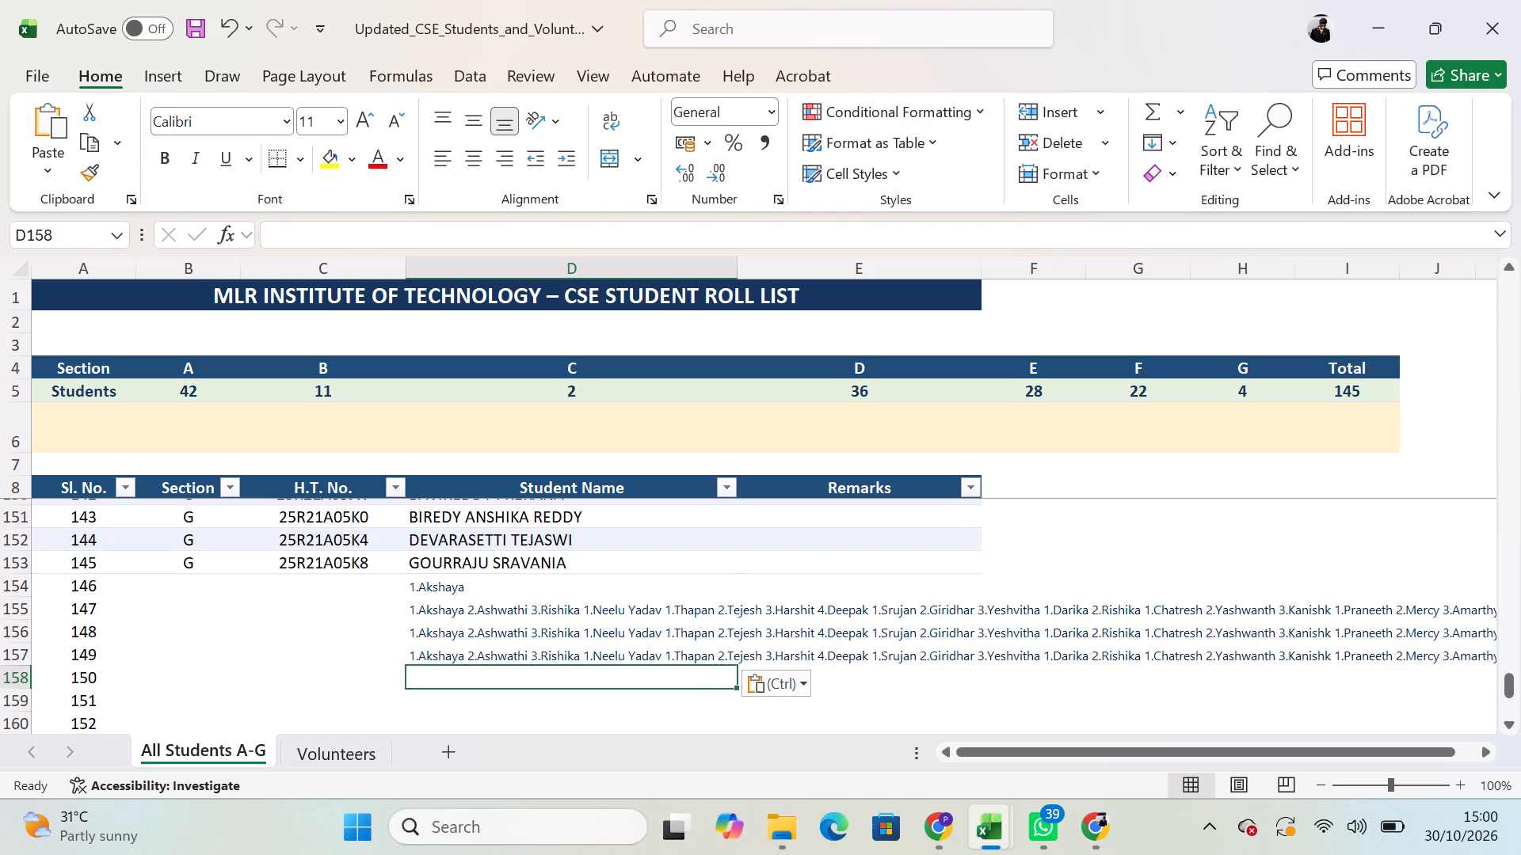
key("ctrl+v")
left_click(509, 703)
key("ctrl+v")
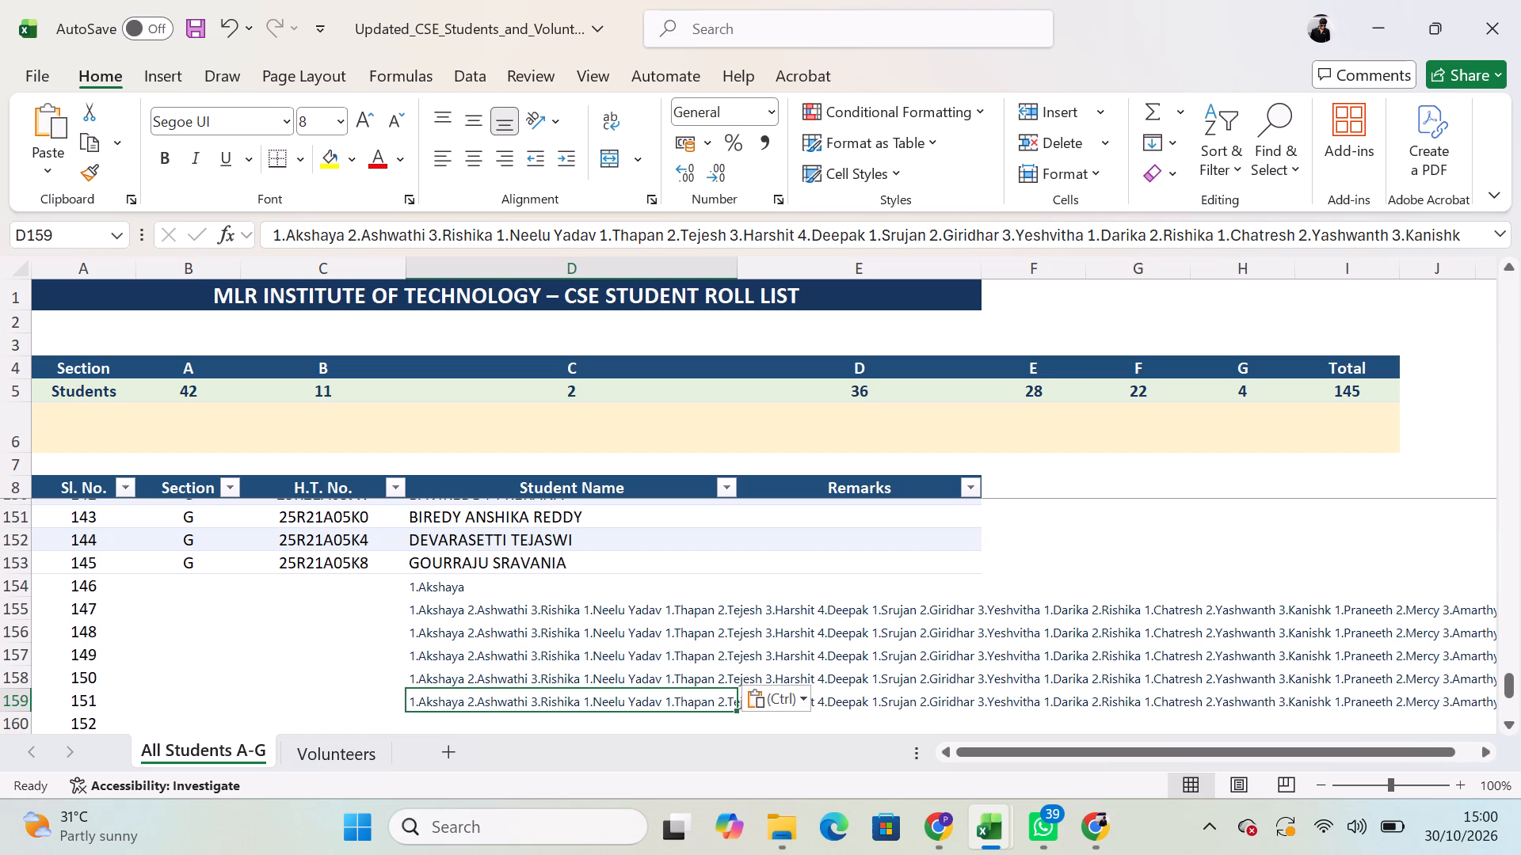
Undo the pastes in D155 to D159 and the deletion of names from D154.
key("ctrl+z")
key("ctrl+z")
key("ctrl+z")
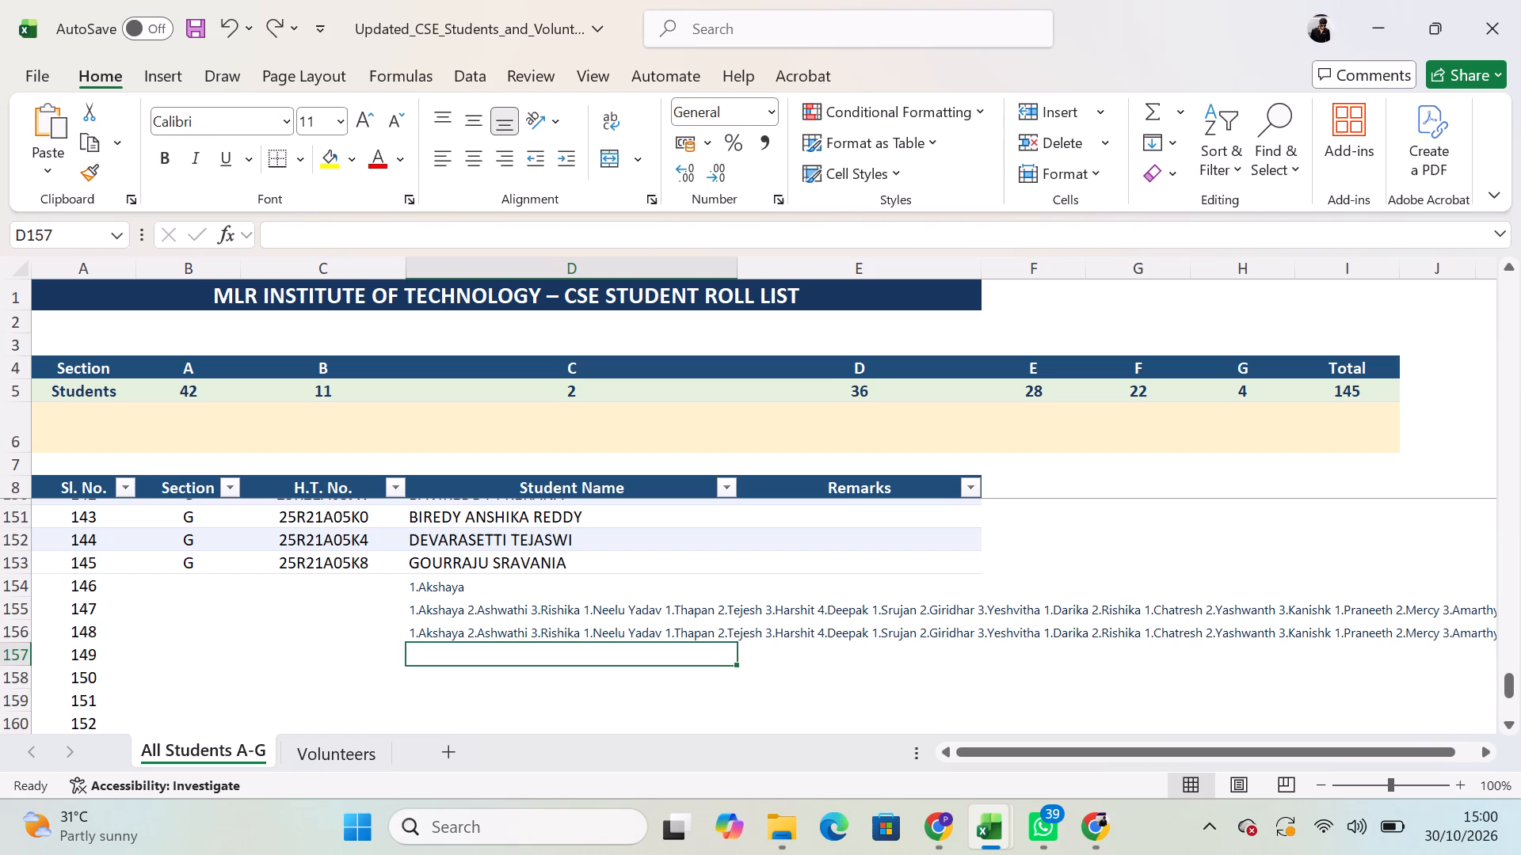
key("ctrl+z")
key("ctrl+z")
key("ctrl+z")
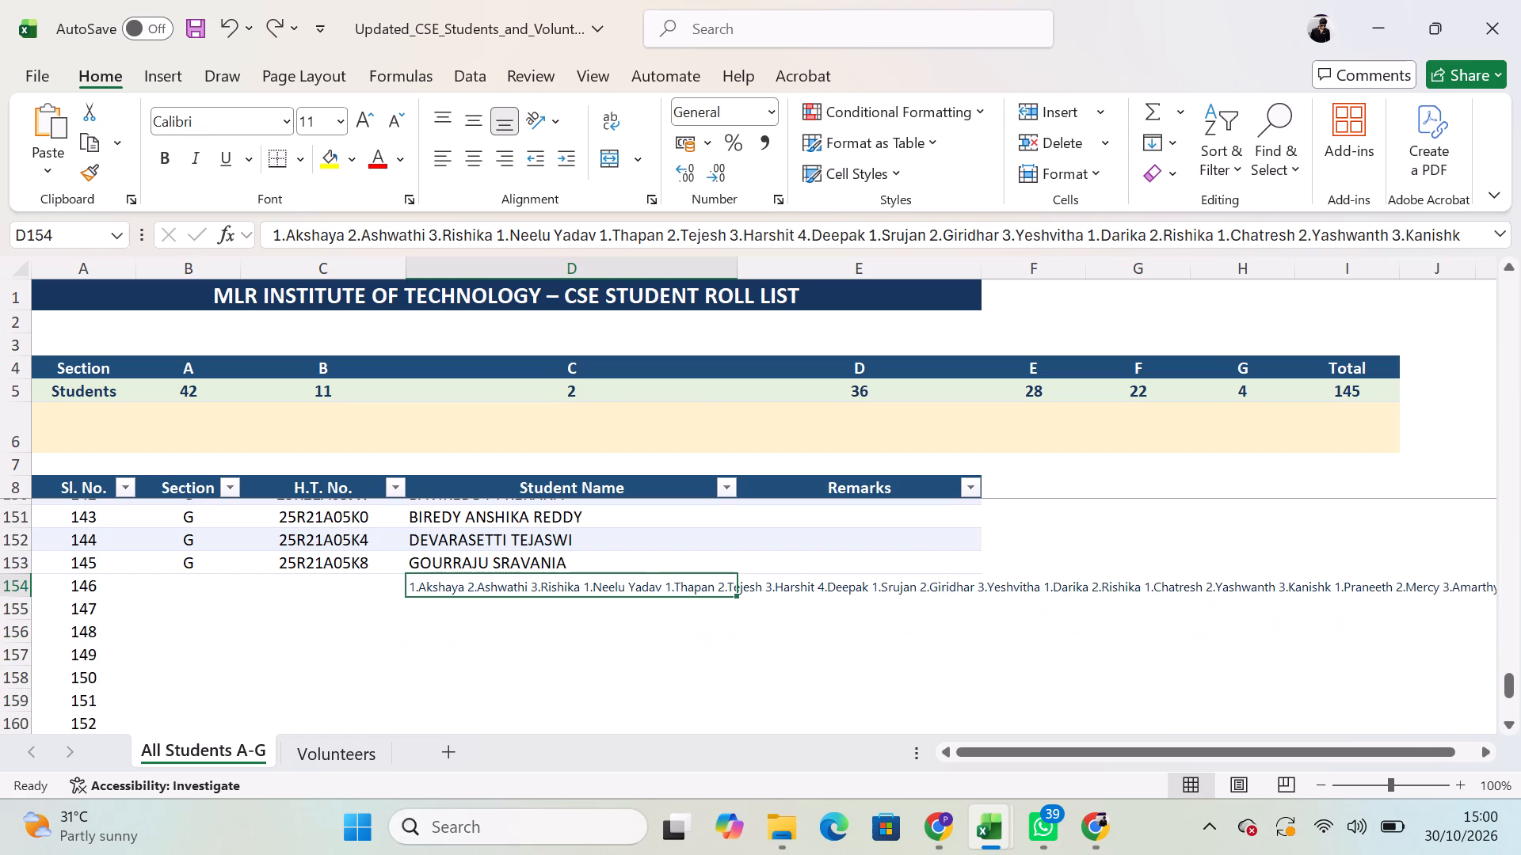
In D154, copy all names following 1.Akshaya and delete them so the cell holds only 1.Akshaya.
left_click(469, 582)
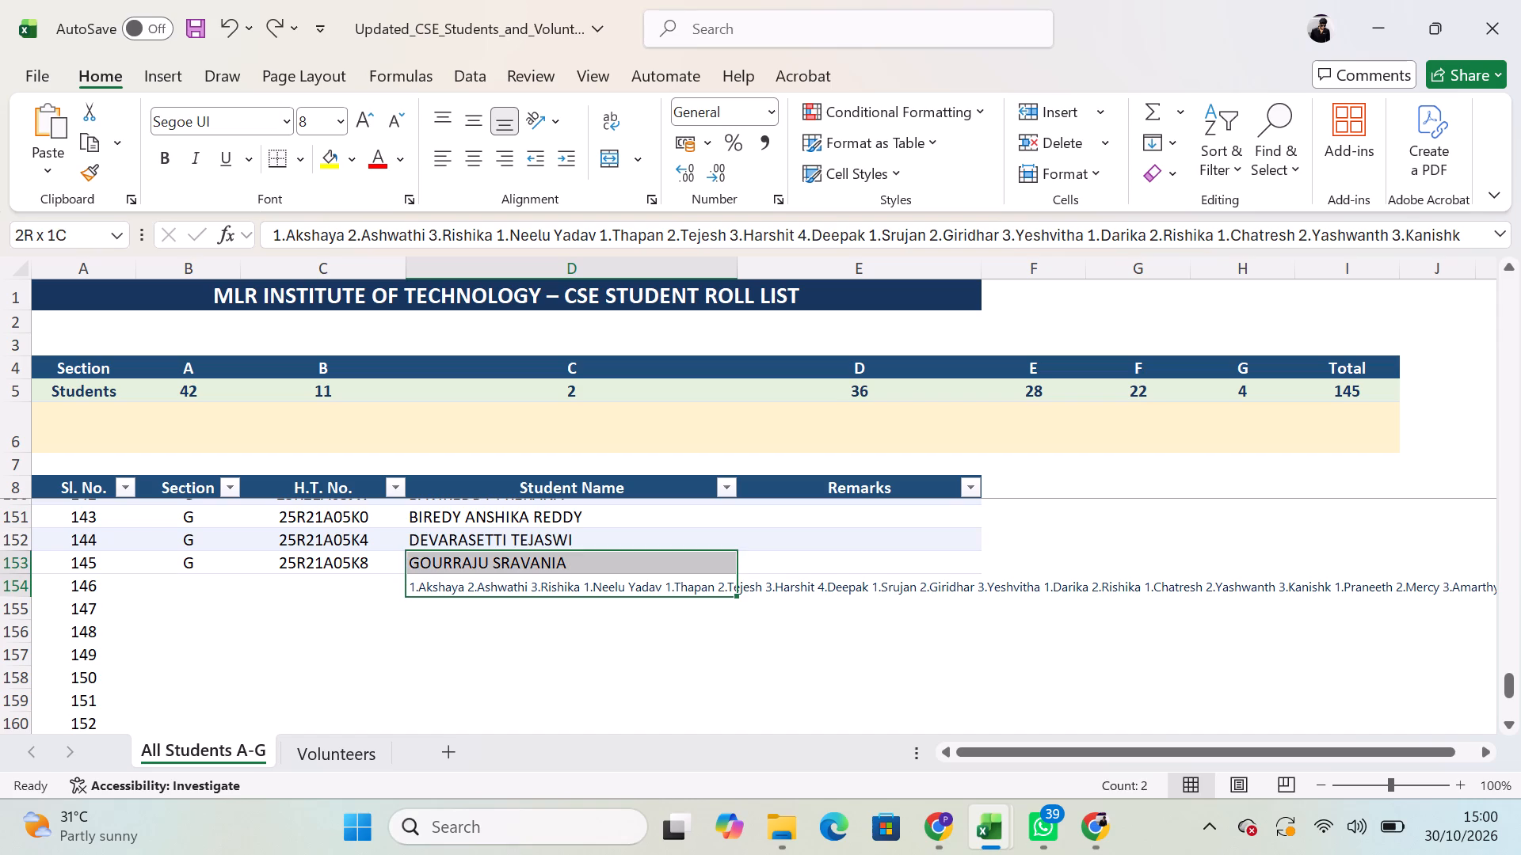
left_click(467, 584)
left_click(473, 585)
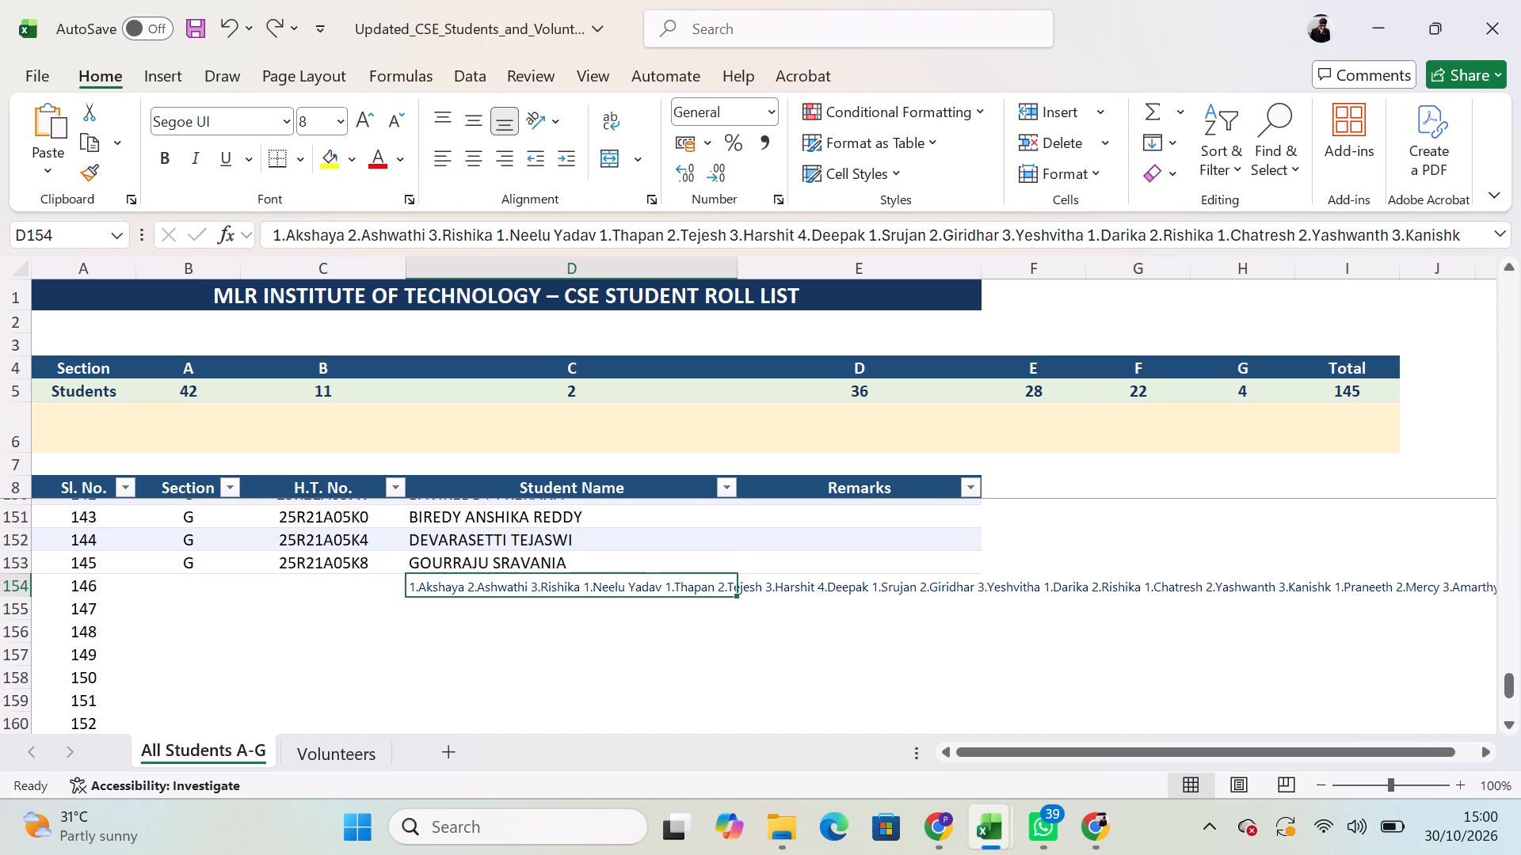
left_click(470, 584)
left_click_drag(470, 584, 819, 613)
key("ctrl+c")
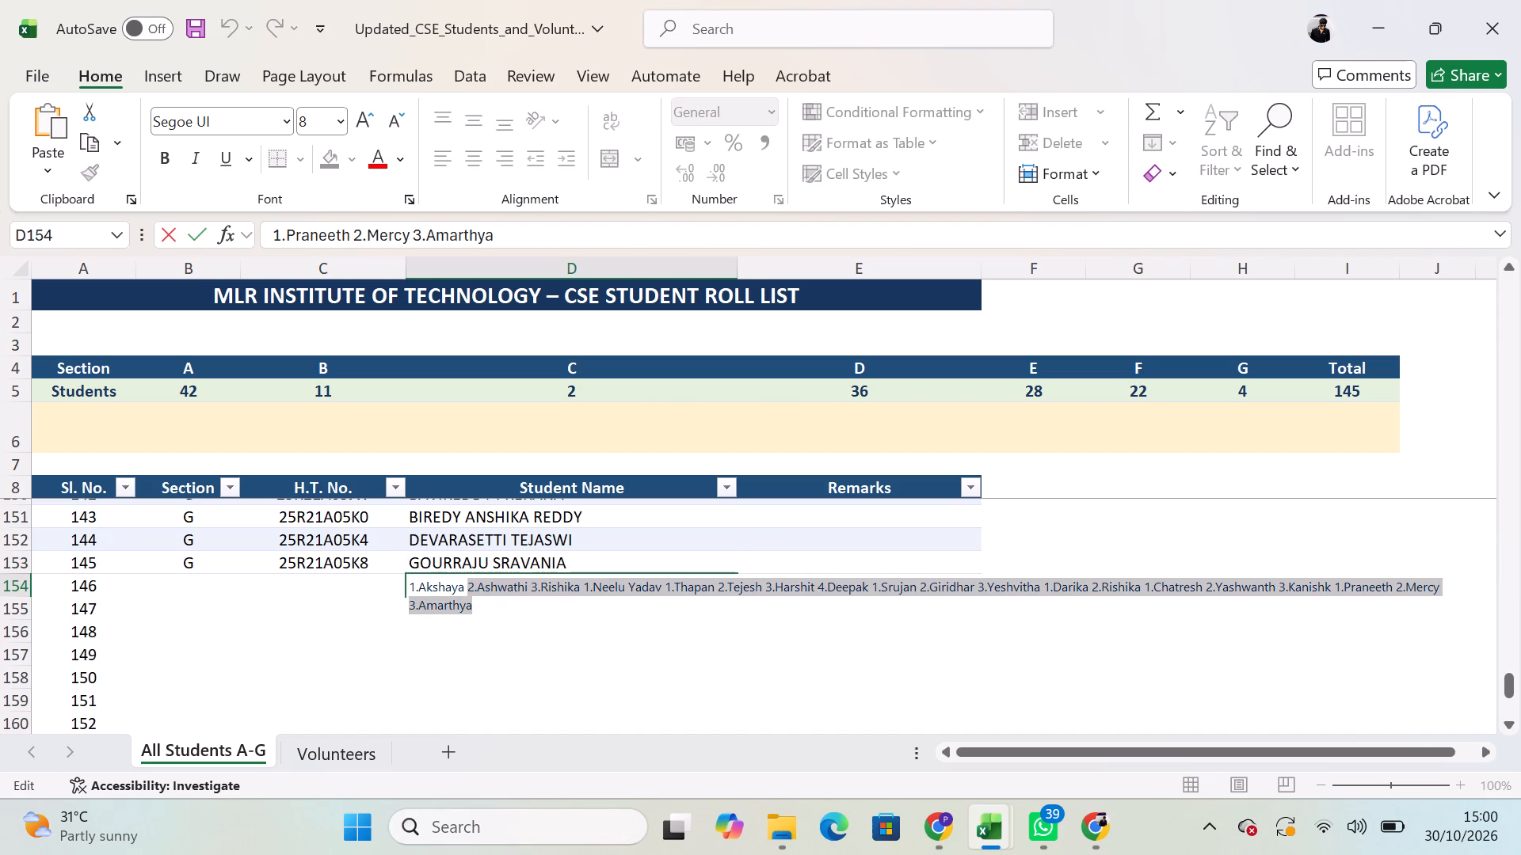
key("BackSpace")
key("Return")
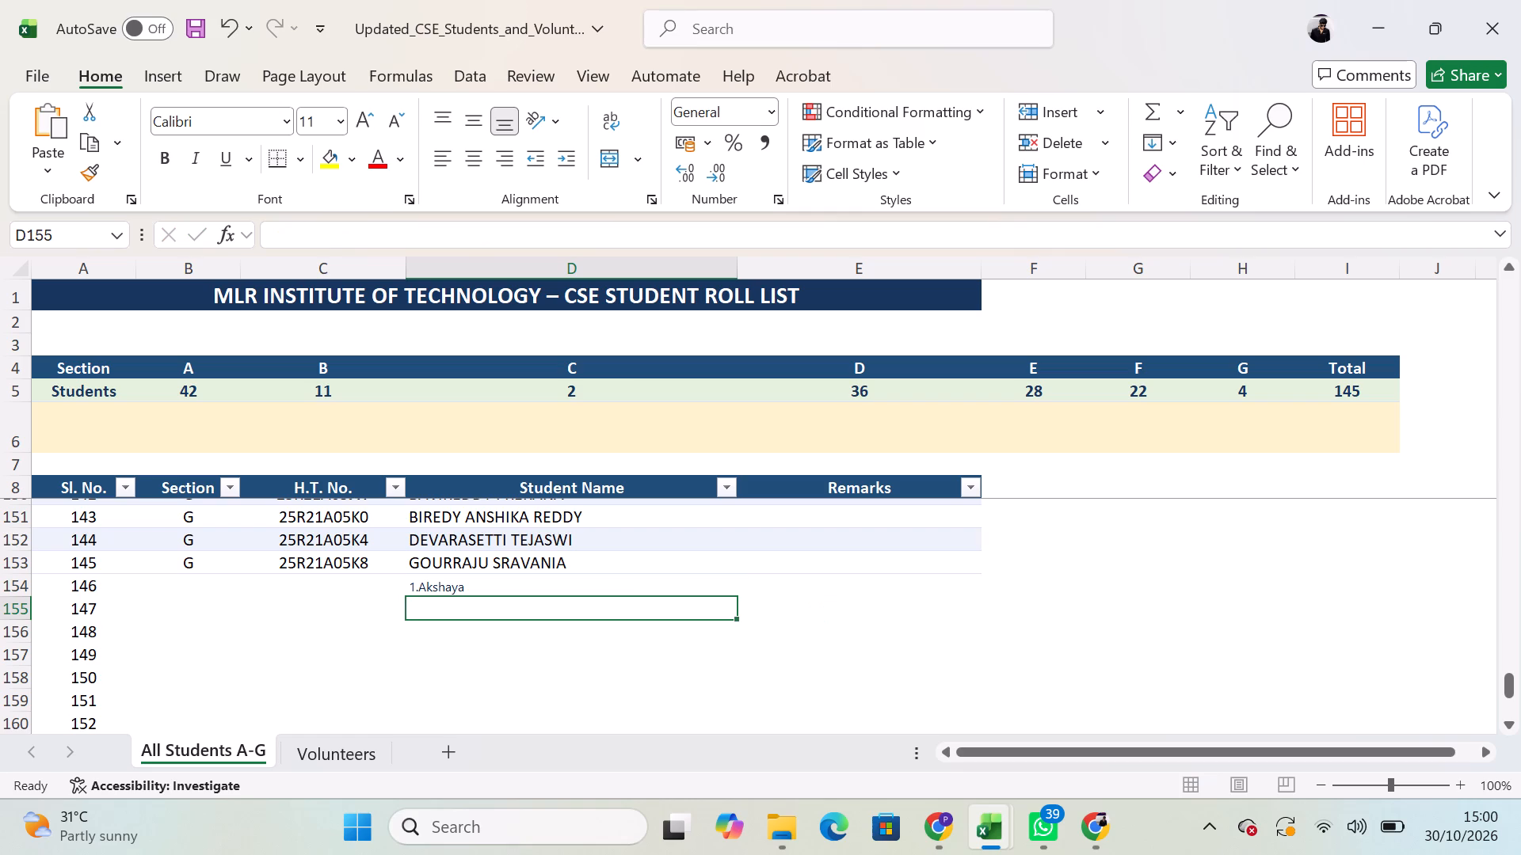
Paste the remaining names into D155, copy everything after 2.Ashwathi, and delete it so the cell holds only 2.Ashwathi.
key("ctrl+v")
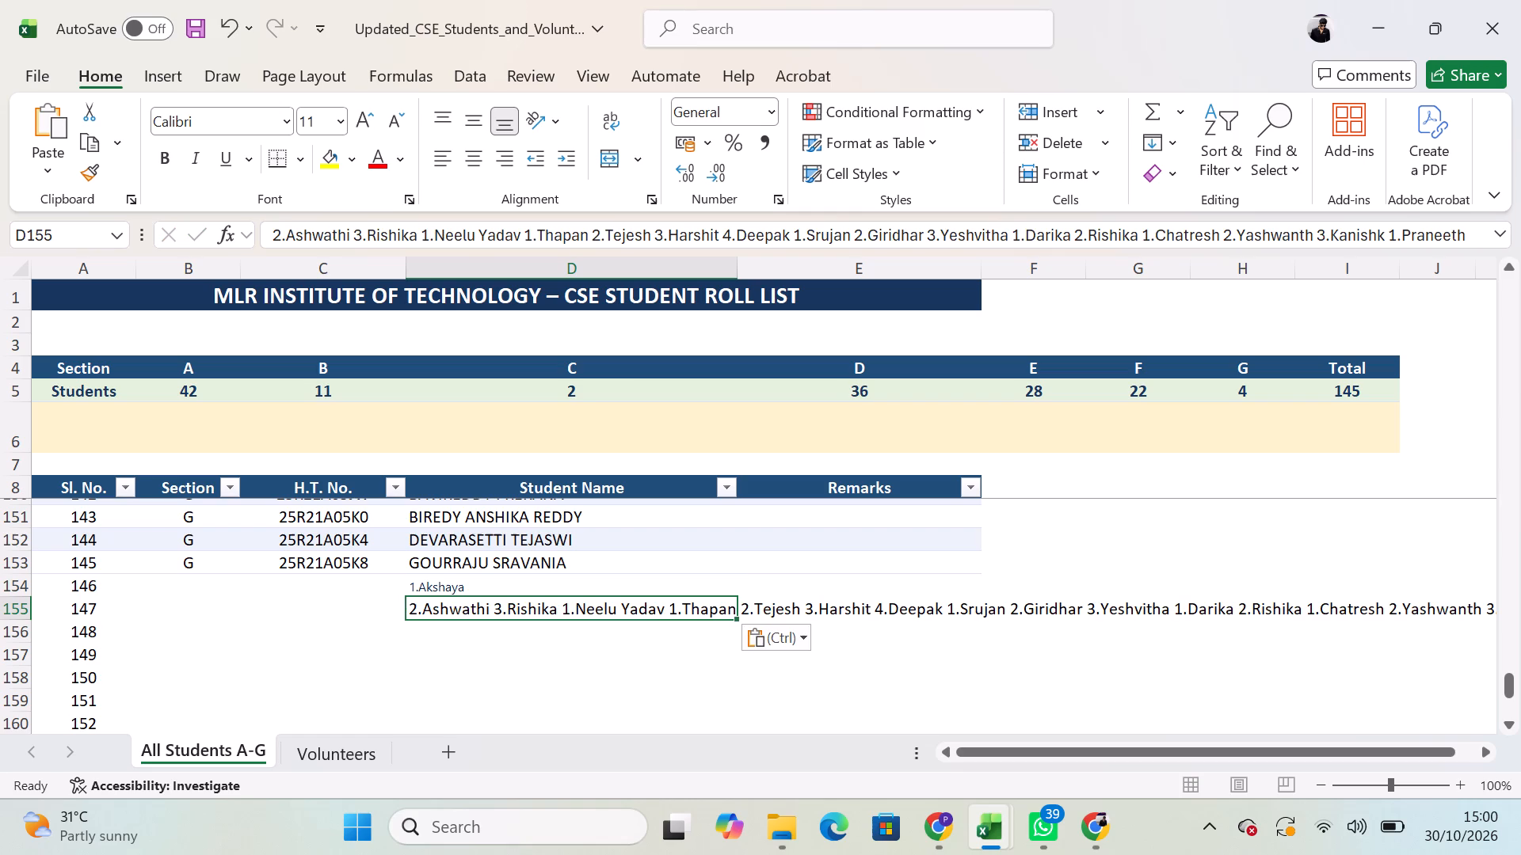
left_click(499, 607)
left_click(493, 610)
left_click_drag(493, 610, 728, 648)
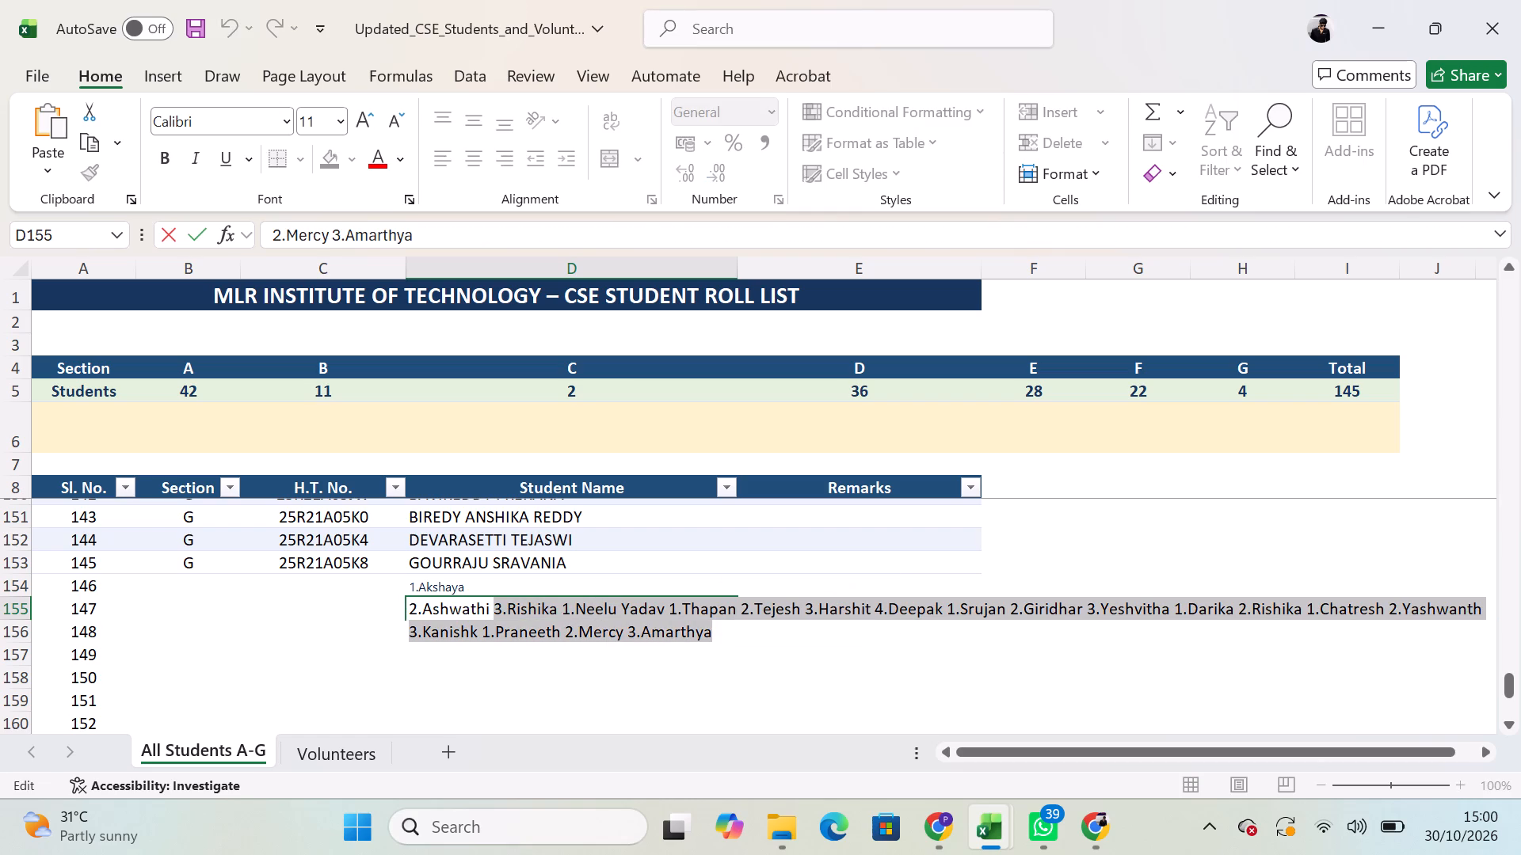
key("ctrl+c")
key("BackSpace")
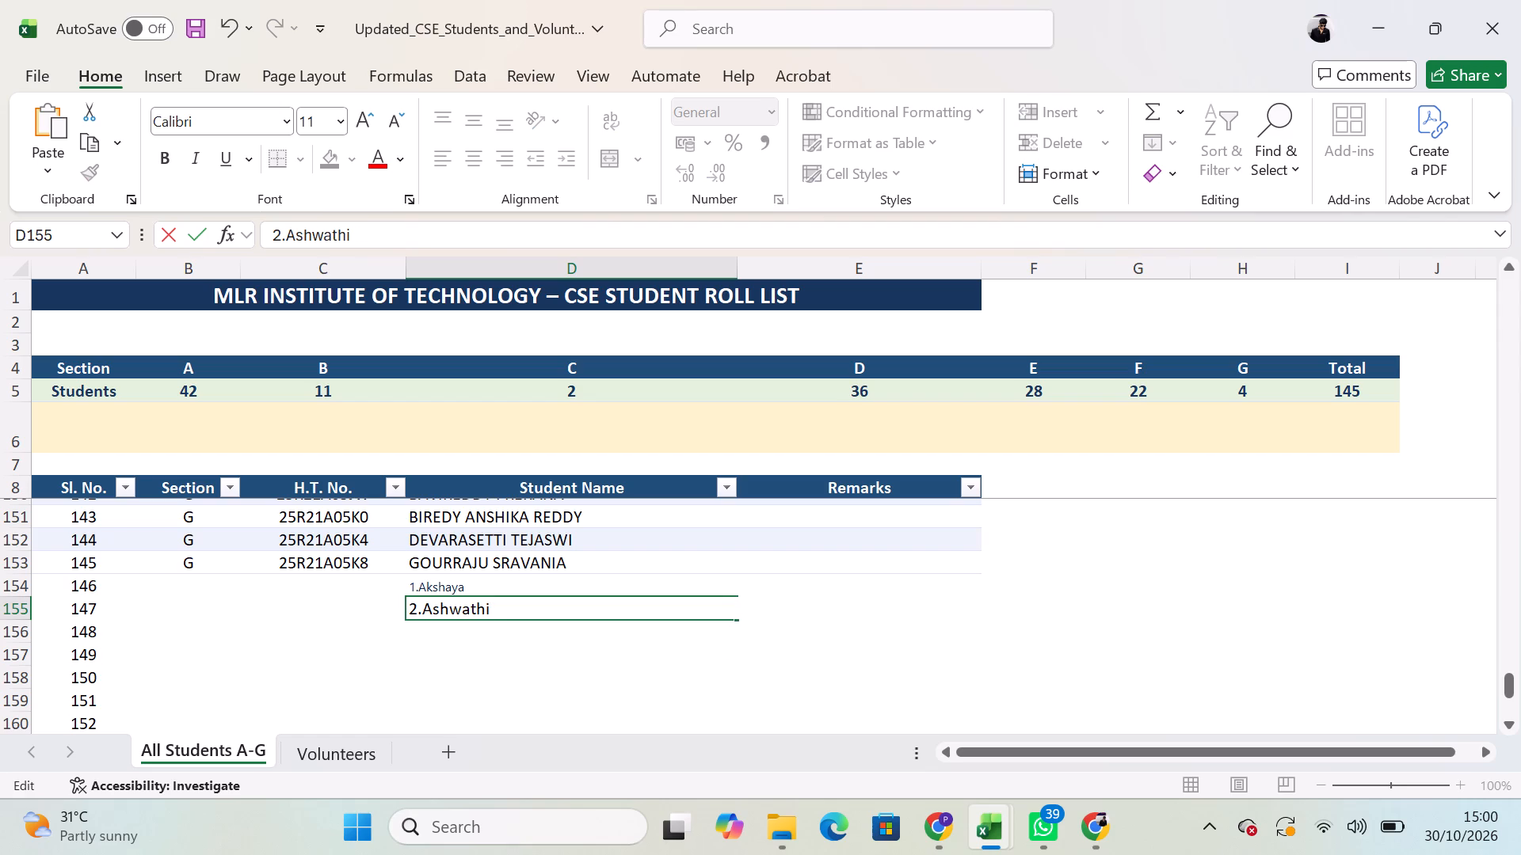
key("Return")
Paste the remaining names into D156, copy everything after 3.Rishika, and delete it so the cell holds only 3.Rishika.
key("ctrl+v")
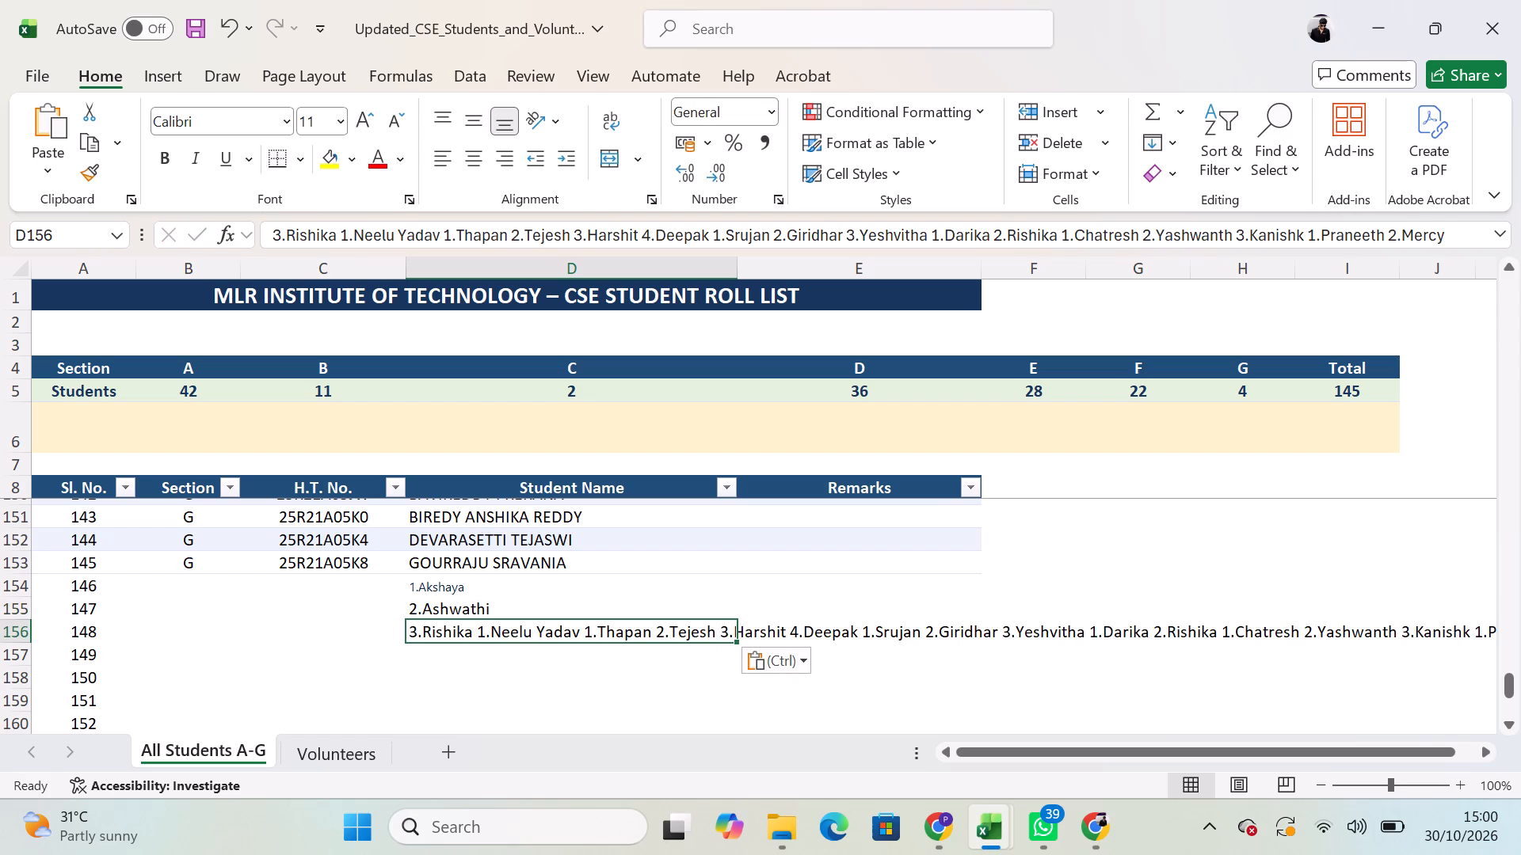
left_click(479, 637)
left_click_drag(479, 637, 654, 638)
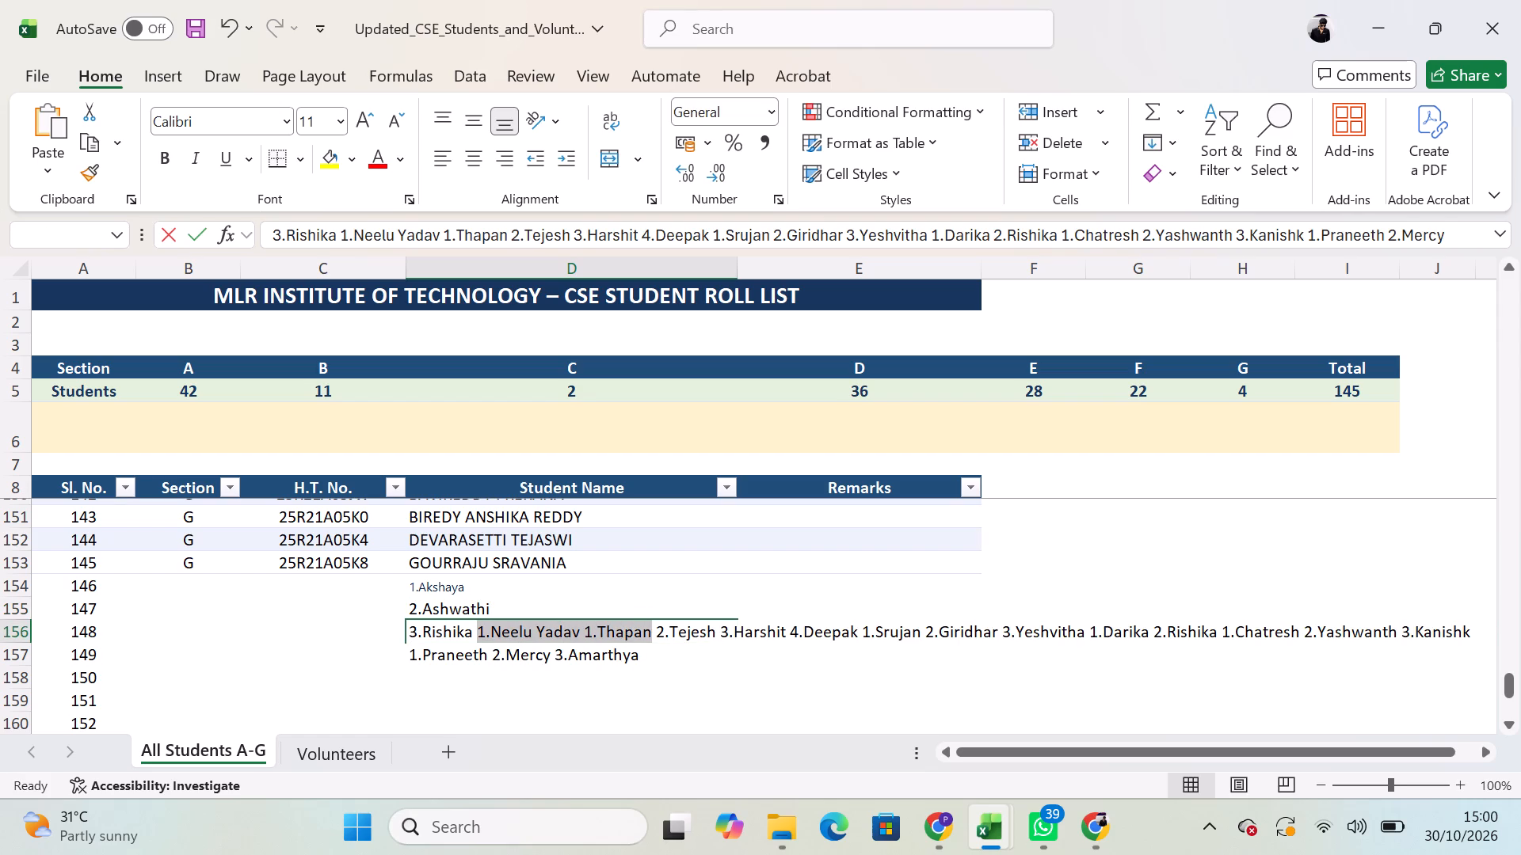
left_click_drag(654, 638, 664, 652)
key("ctrl+c")
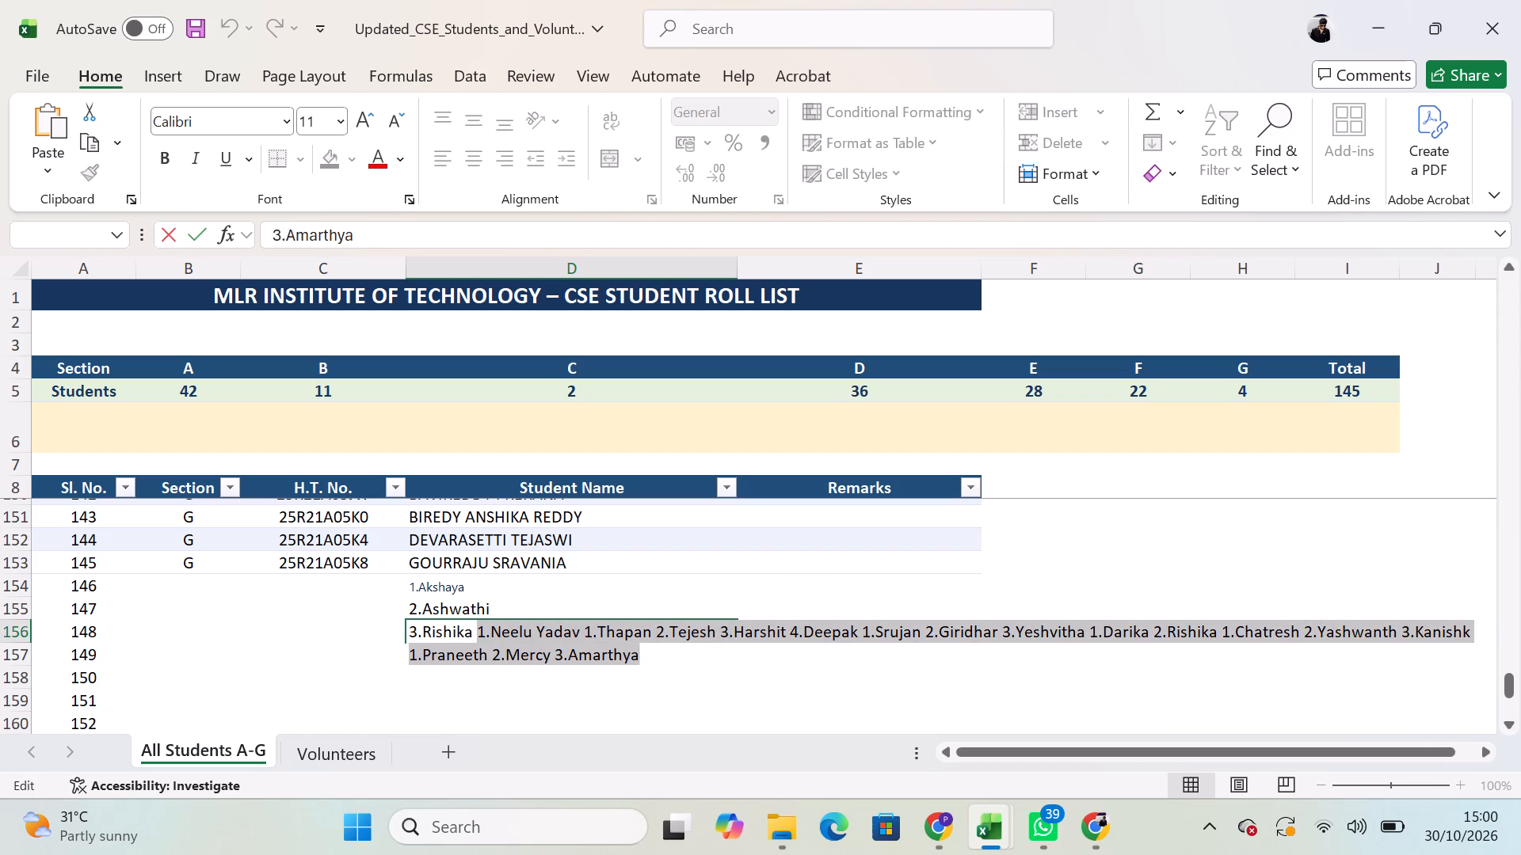
key("BackSpace")
key("Return")
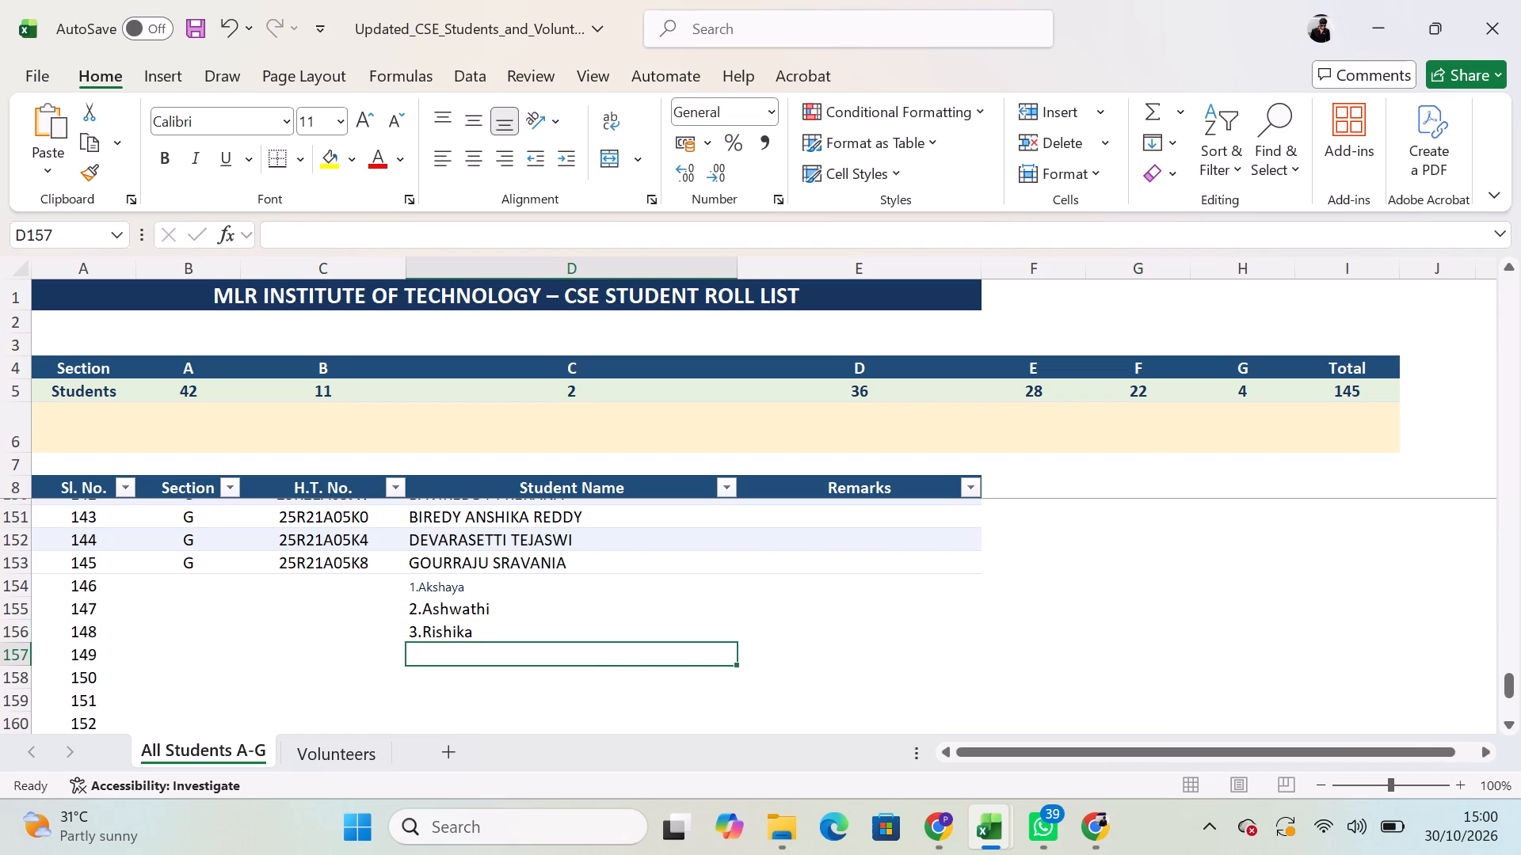
Paste the remaining names into D157, copy everything after the first entry, and delete it so only that first volunteer stays.
key("ctrl+v")
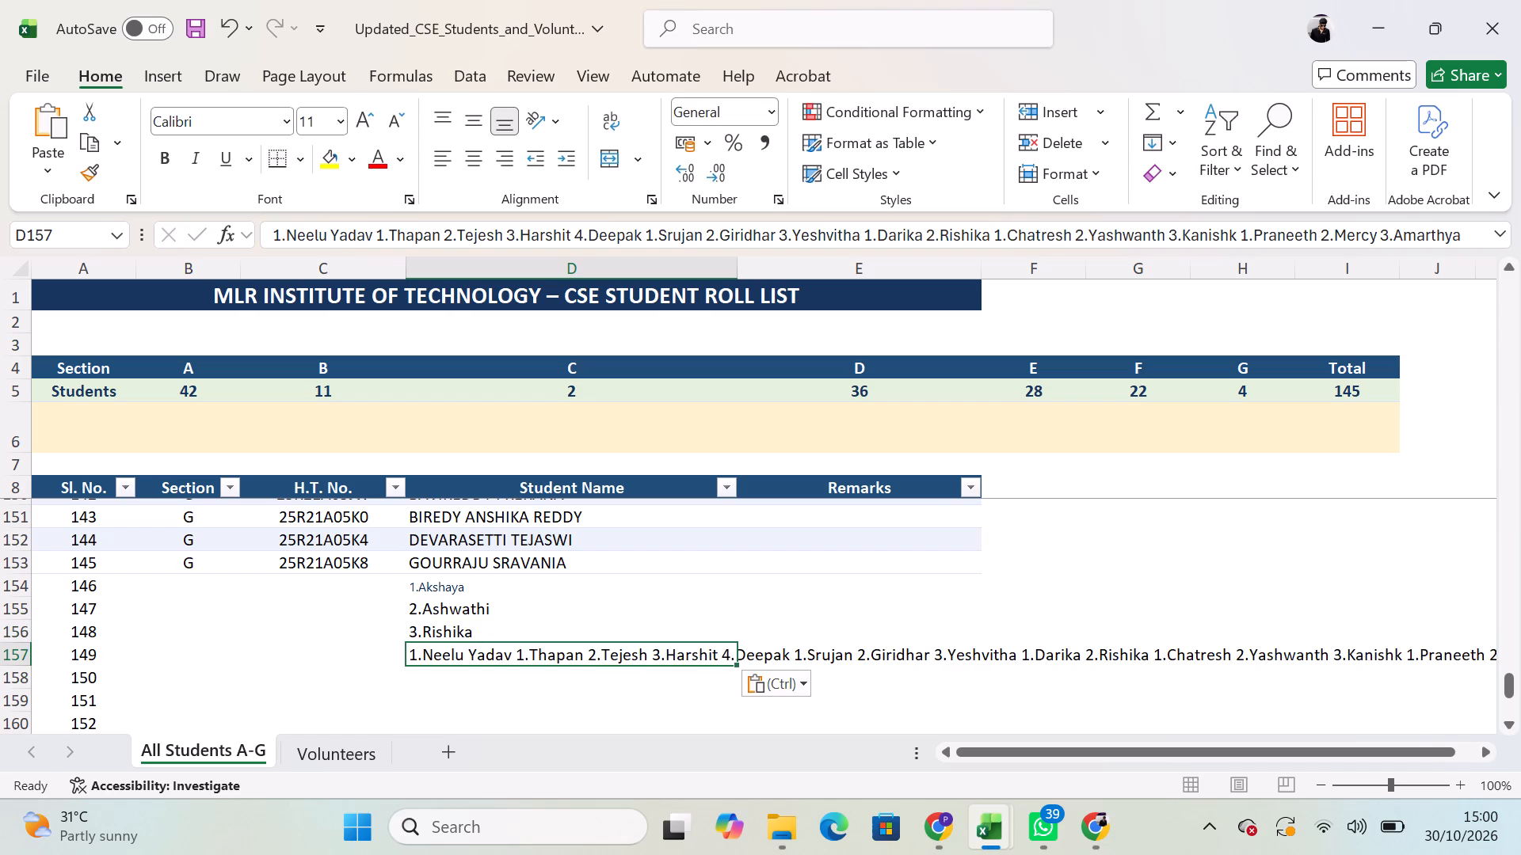
left_click(519, 658)
left_click_drag(519, 658, 616, 673)
key("ctrl+c")
key("BackSpace")
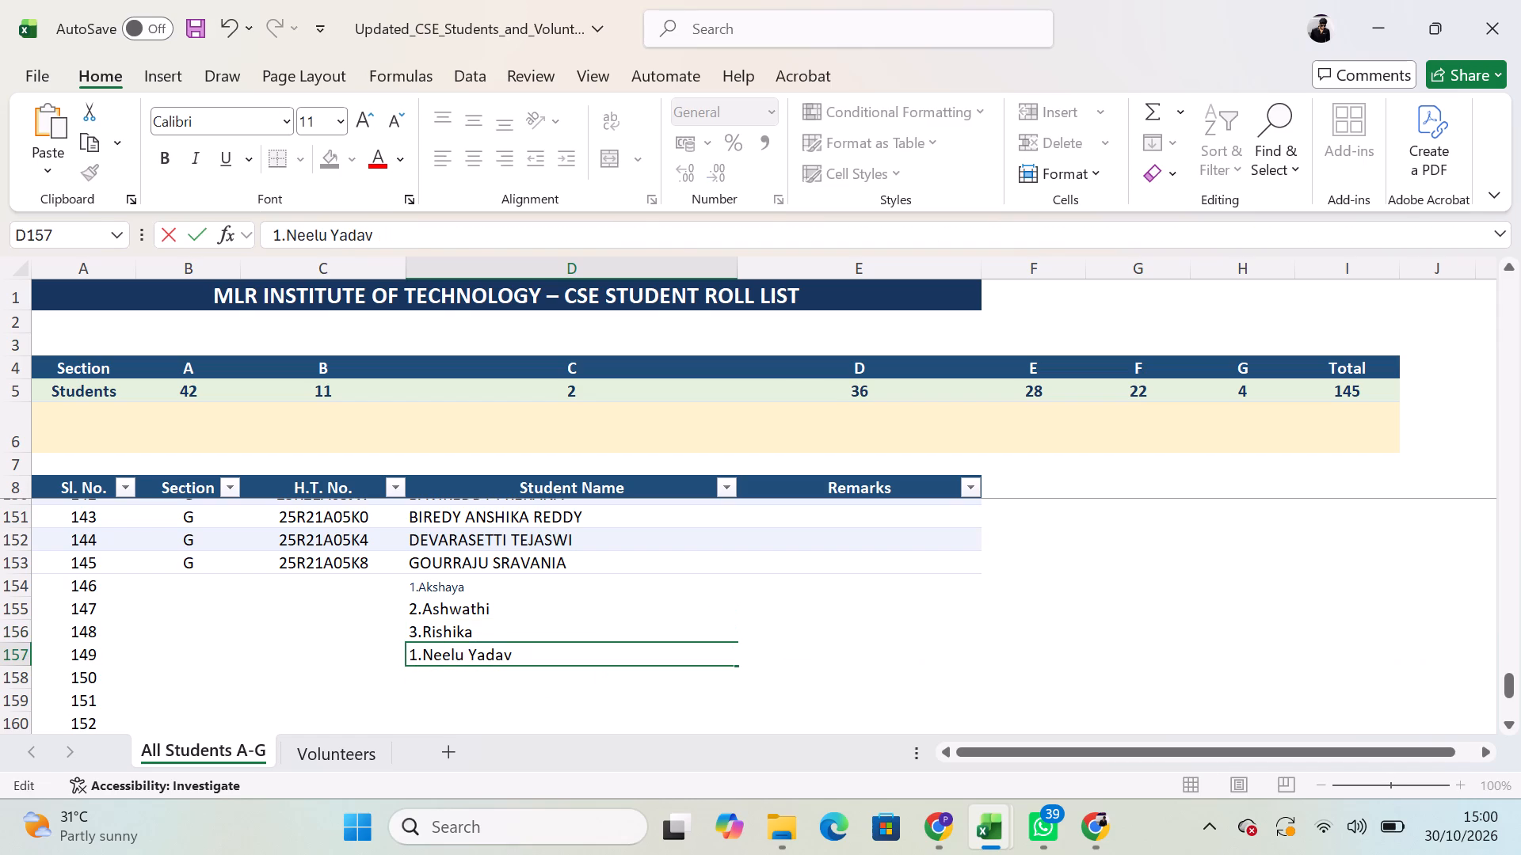
key("Return")
Paste the remaining names into D158 and copy everything after 1.Thapan into D159.
key("ctrl+v")
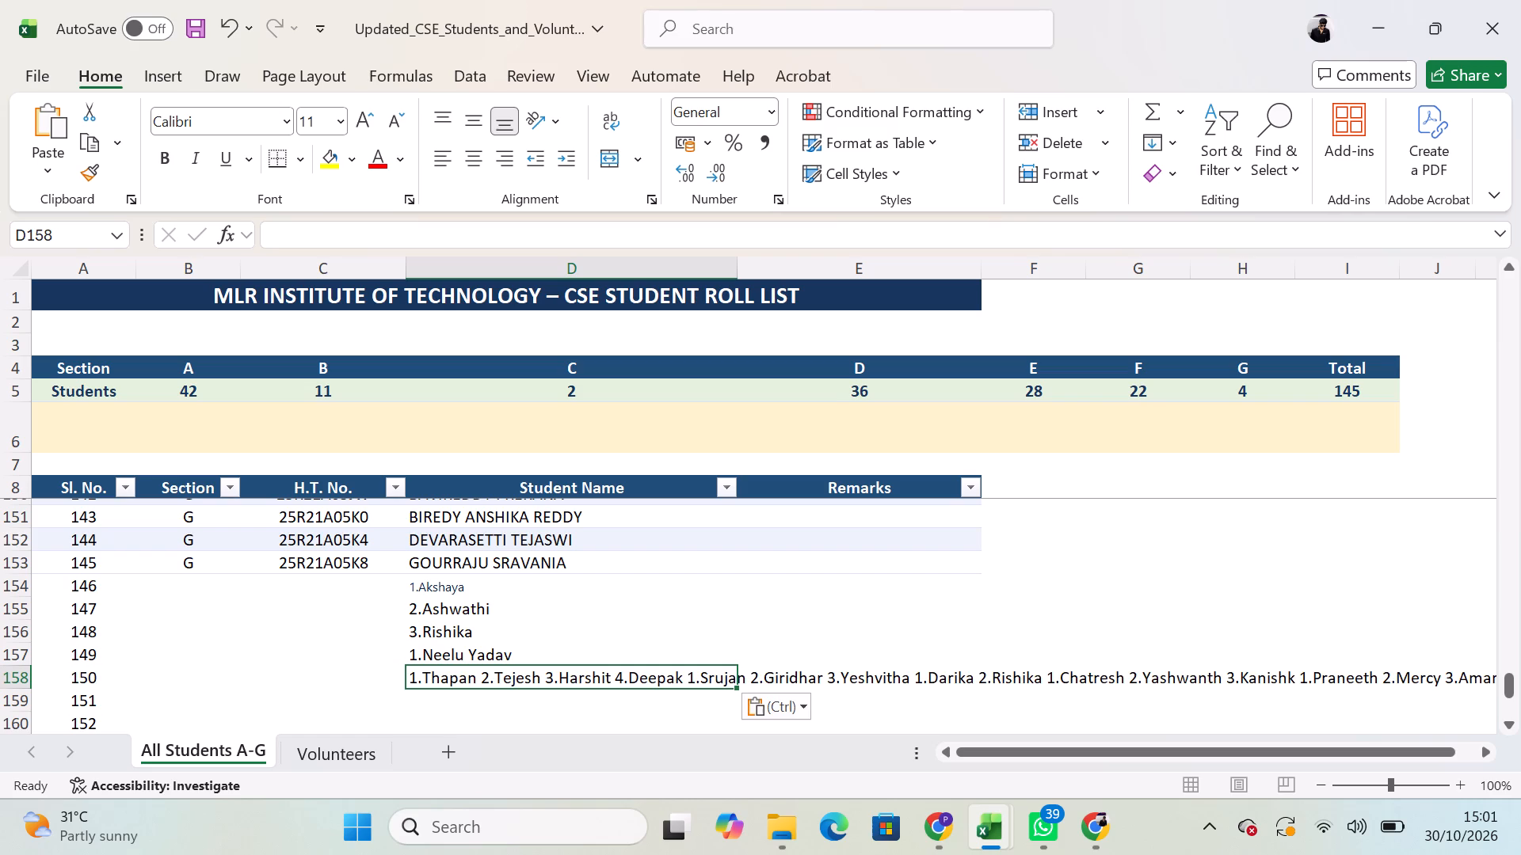
left_click(484, 685)
left_click_drag(484, 685, 529, 684)
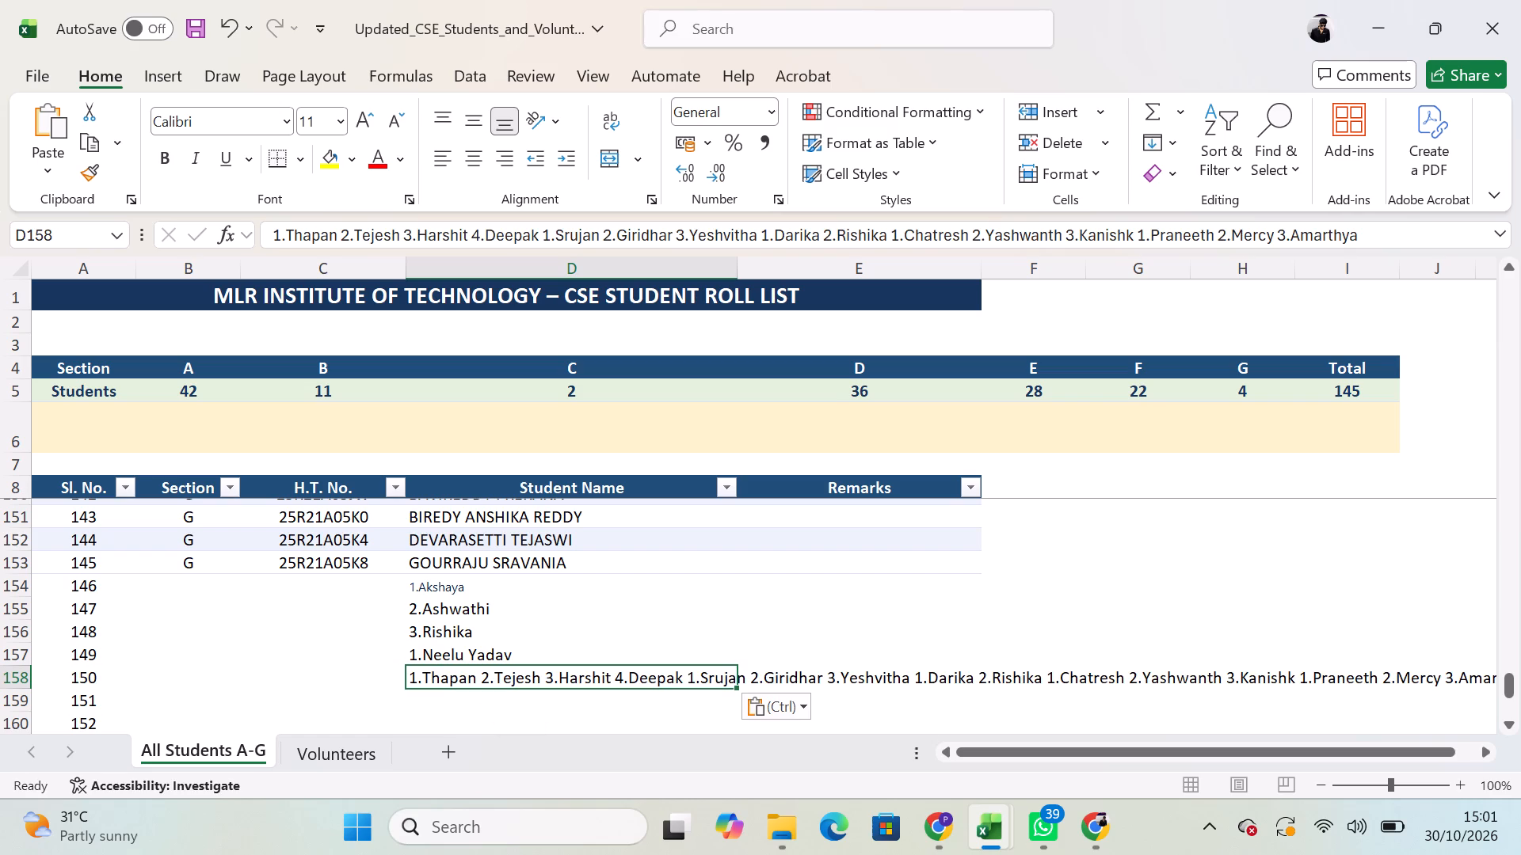
left_click_drag(529, 684, 483, 674)
left_click(483, 674)
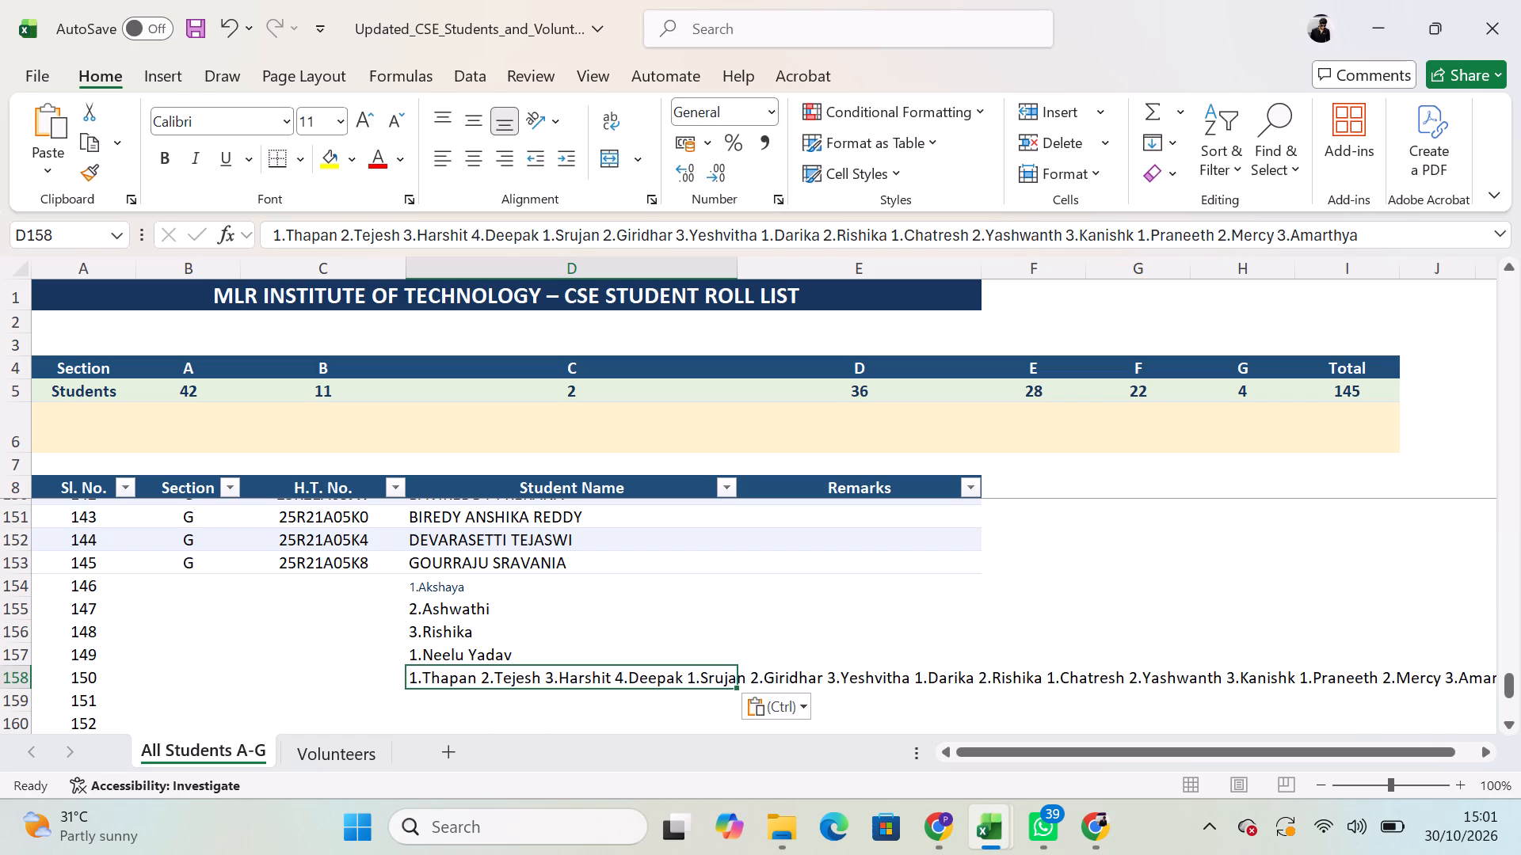
left_click(480, 678)
left_click_drag(480, 678, 589, 698)
key("ctrl+c")
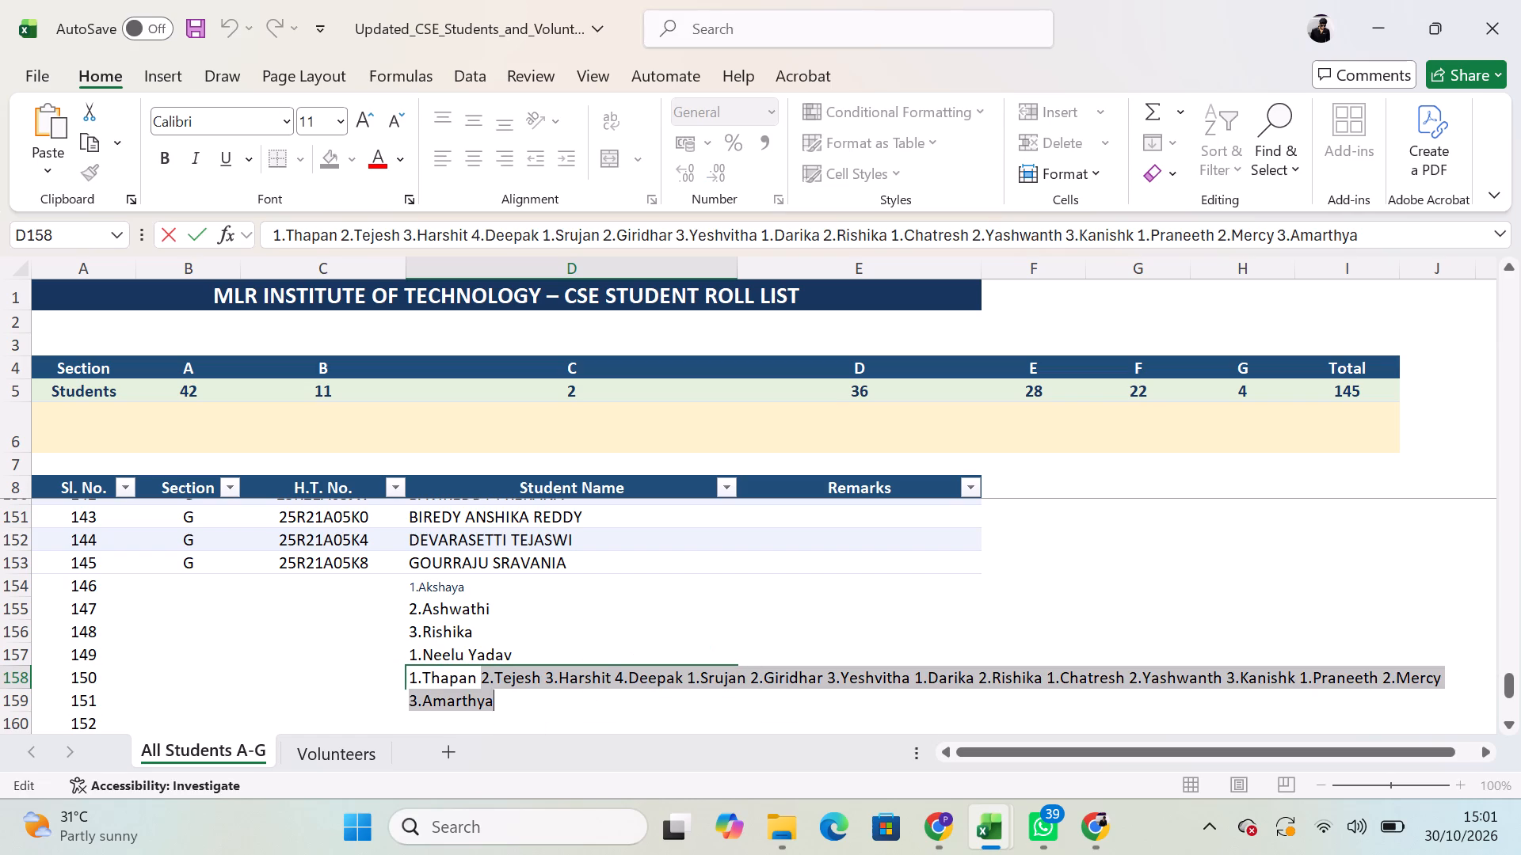
key("Return")
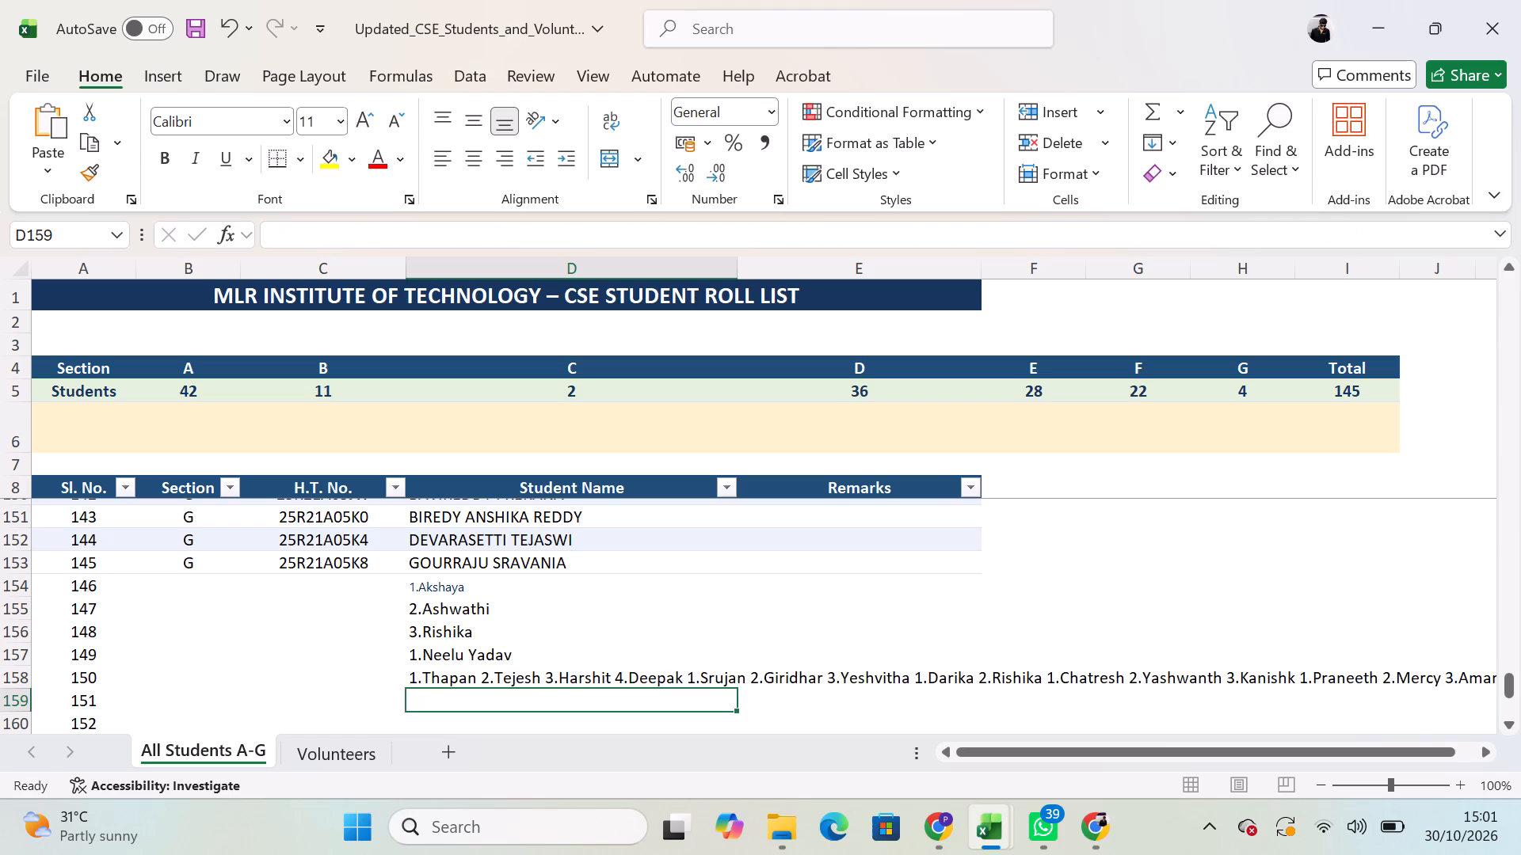
key("ctrl+v")
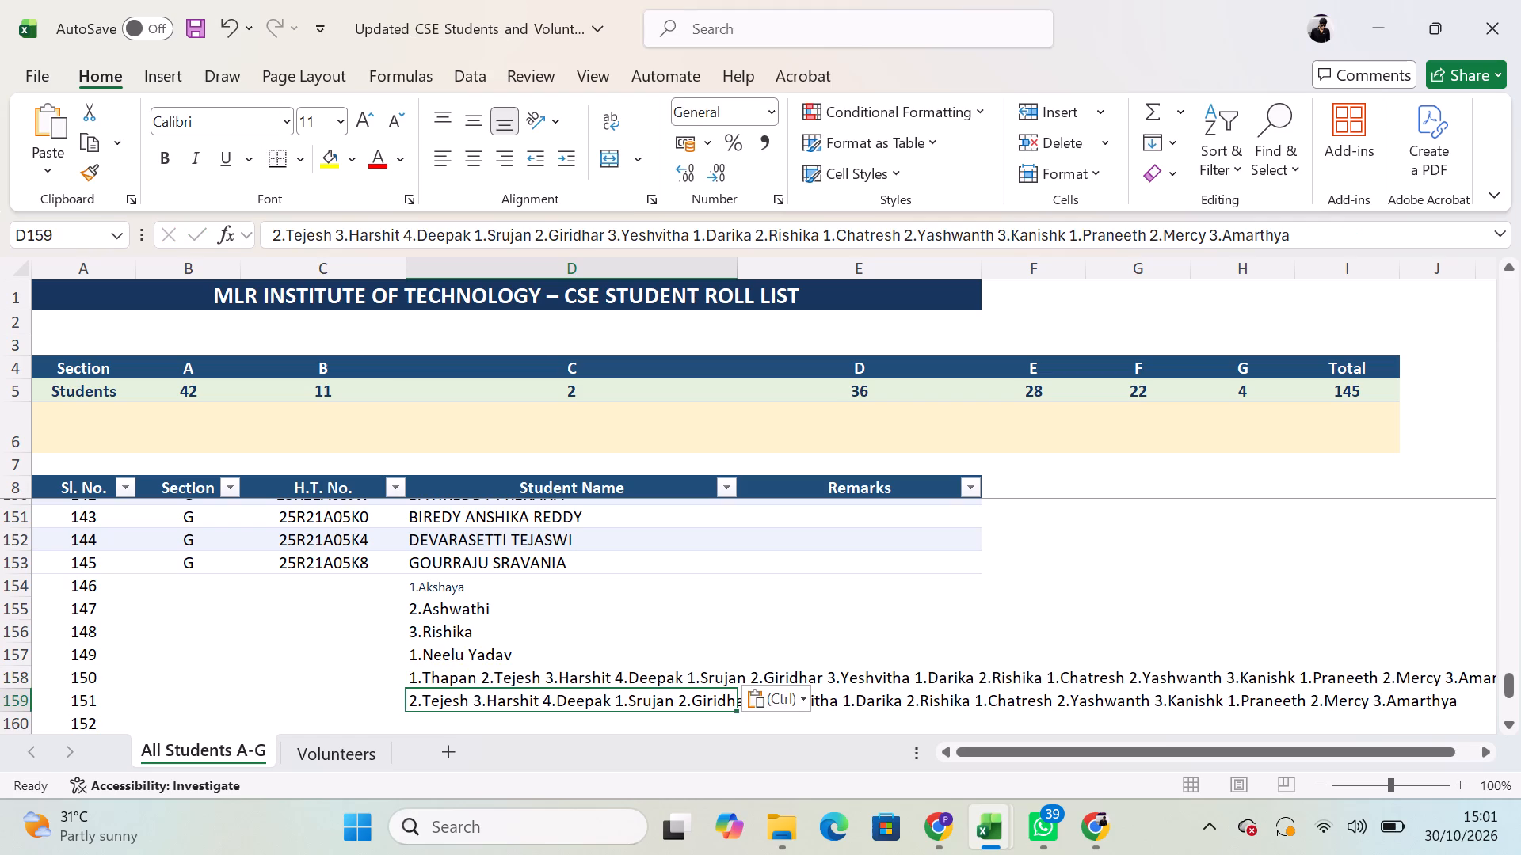
Delete every name after 1.Thapan from the list in D158.
left_click(481, 676)
left_click_drag(481, 676, 532, 681)
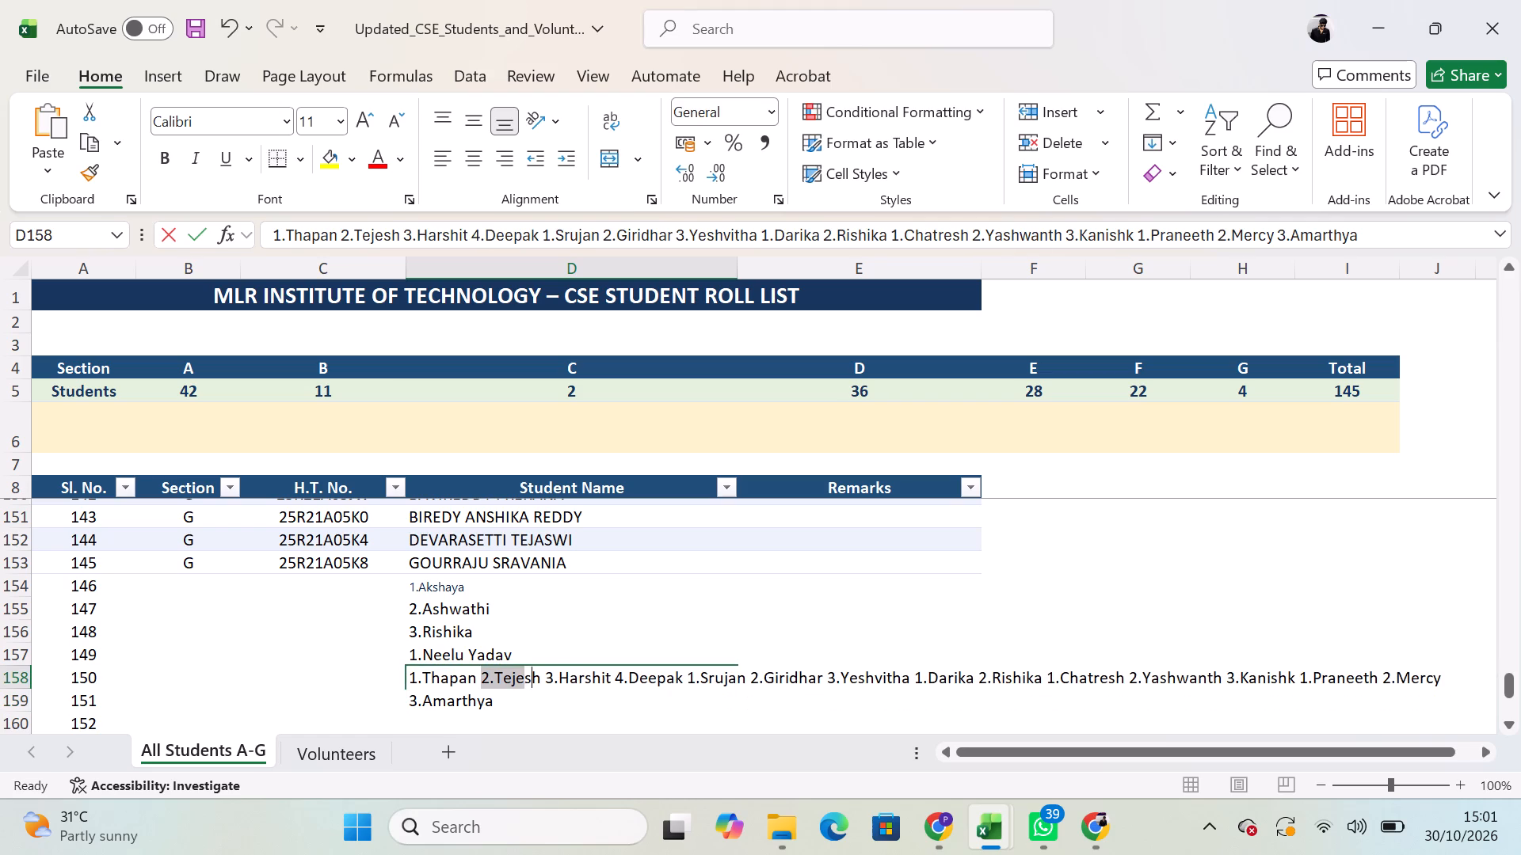
left_click_drag(532, 681, 1312, 689)
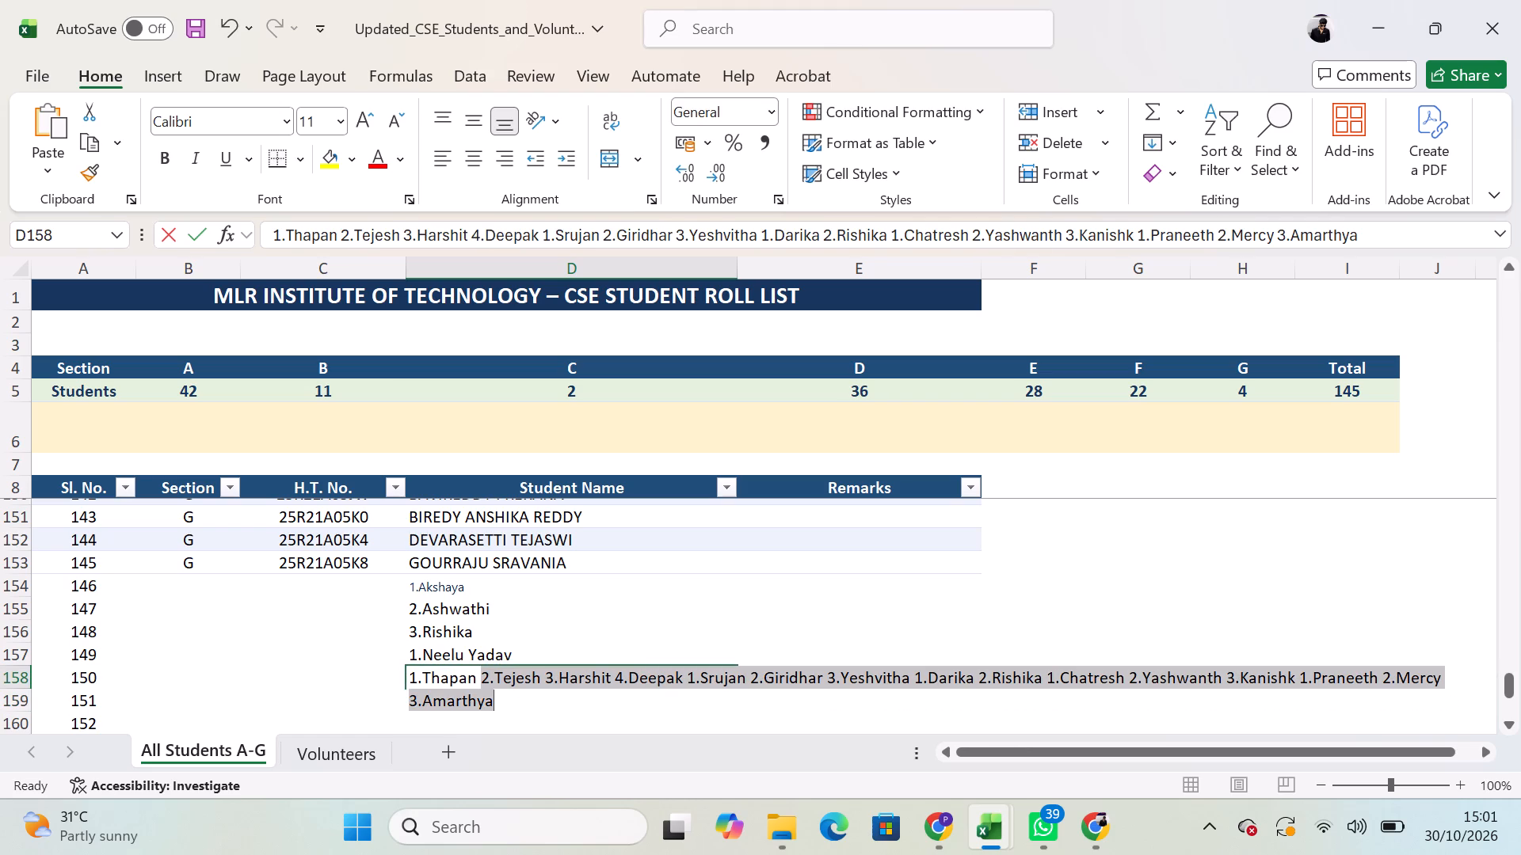
left_click_drag(1312, 689, 1459, 706)
left_click_drag(1459, 706, 1475, 709)
key("BackSpace")
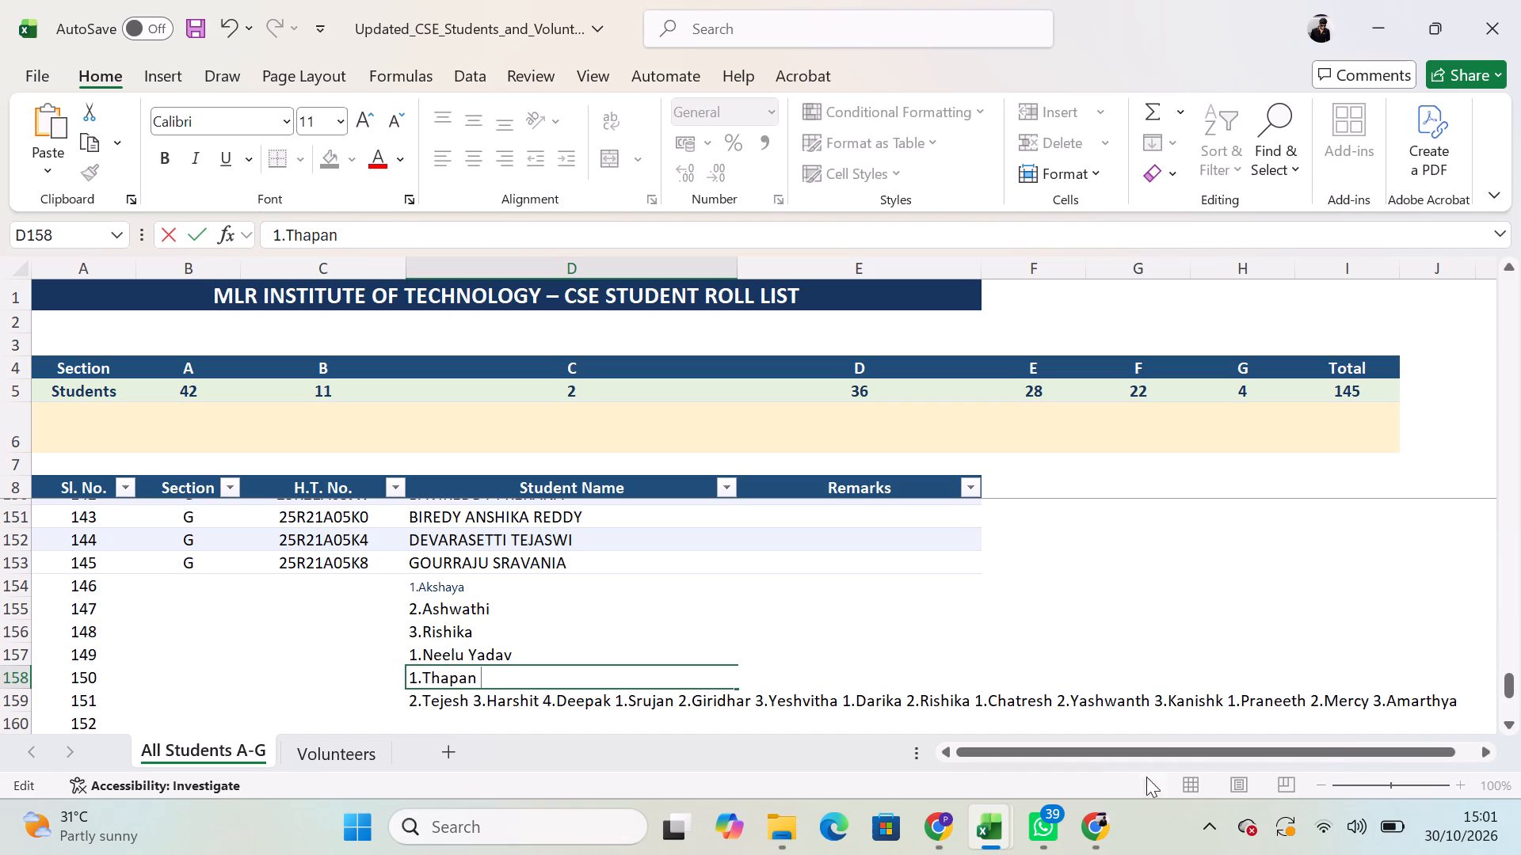
Copy the part of the D159 list from .Harshit to 3.Amarthya and paste it into D160.
left_click(476, 702)
left_click(482, 702)
left_click_drag(482, 702, 527, 700)
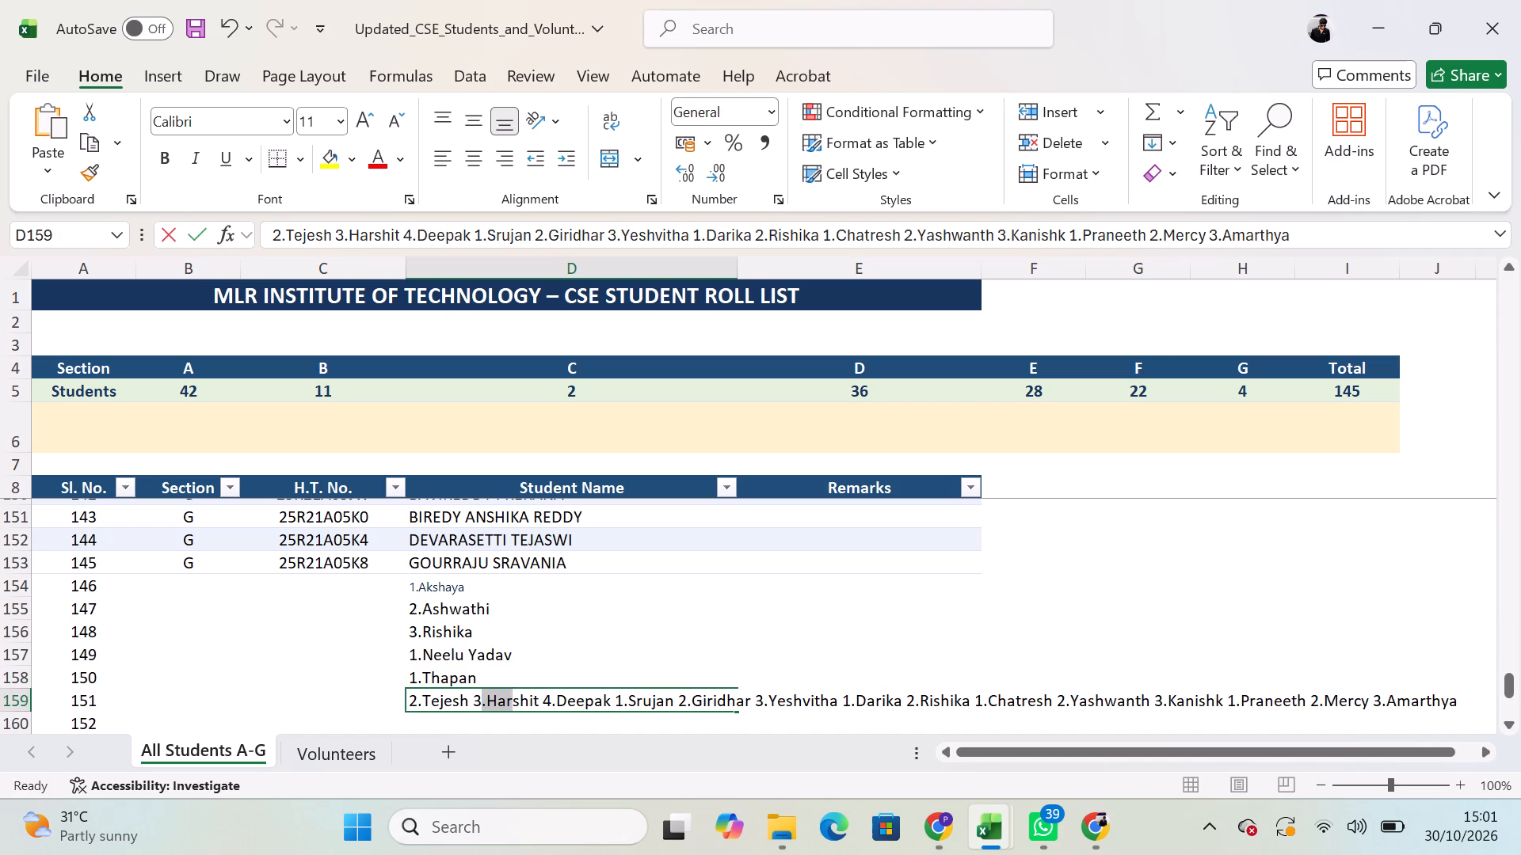
left_click_drag(527, 700, 1158, 743)
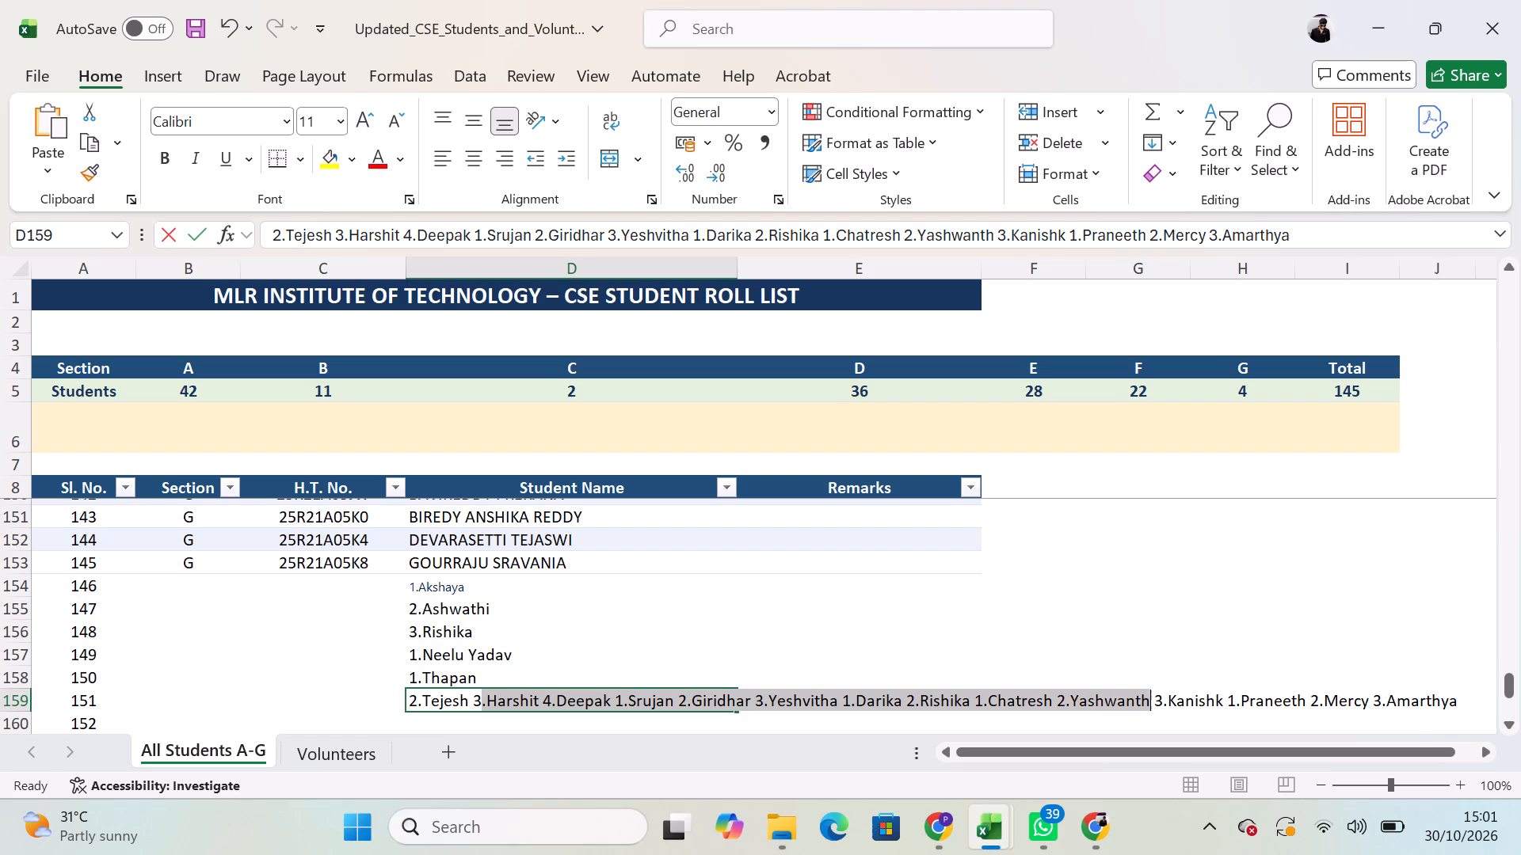
left_click_drag(1158, 743, 1519, 740)
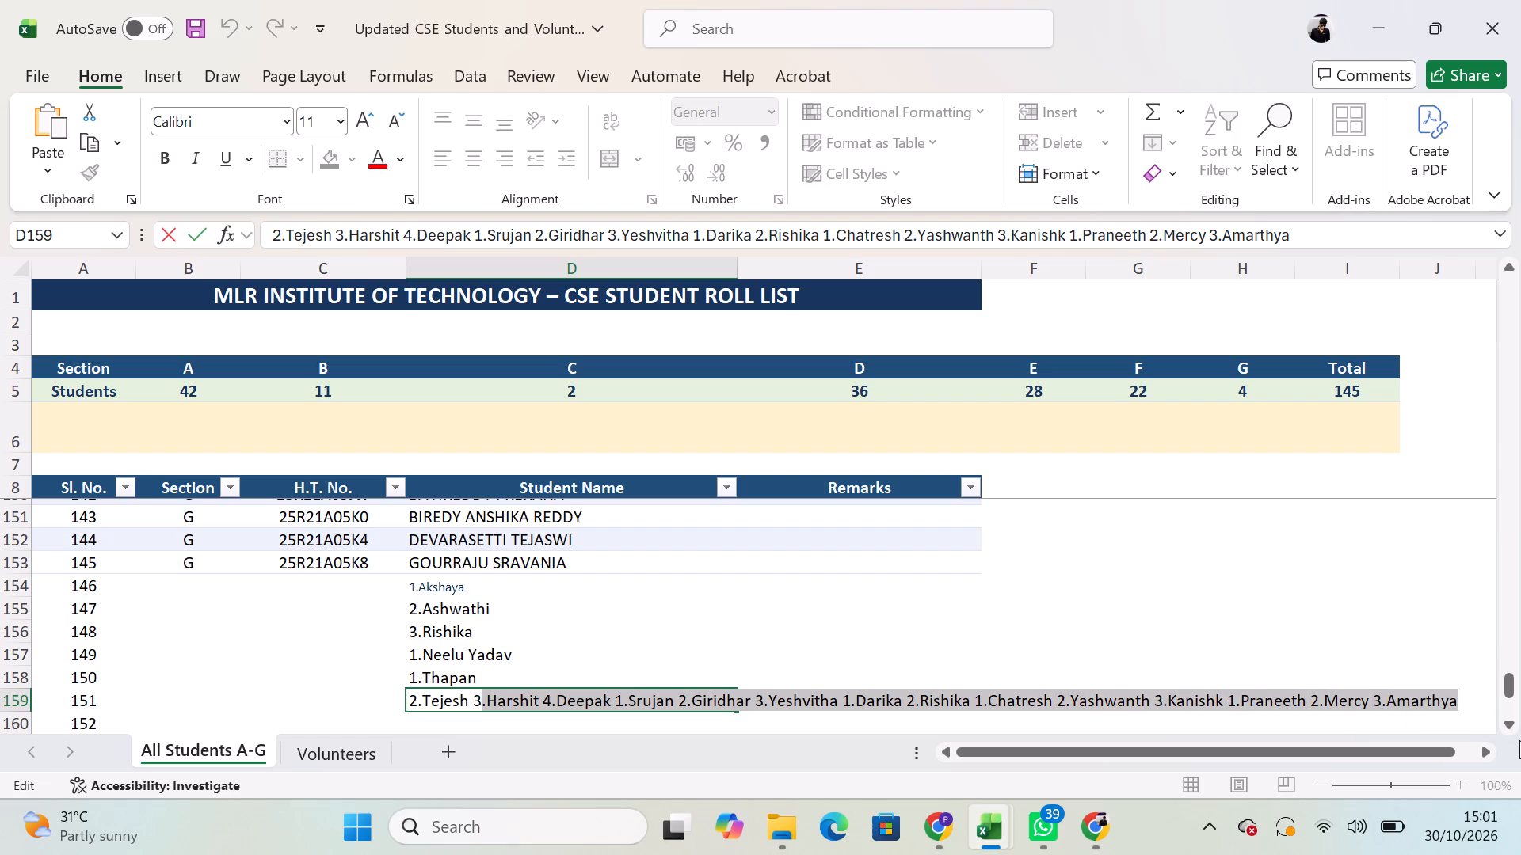
key("ctrl+v")
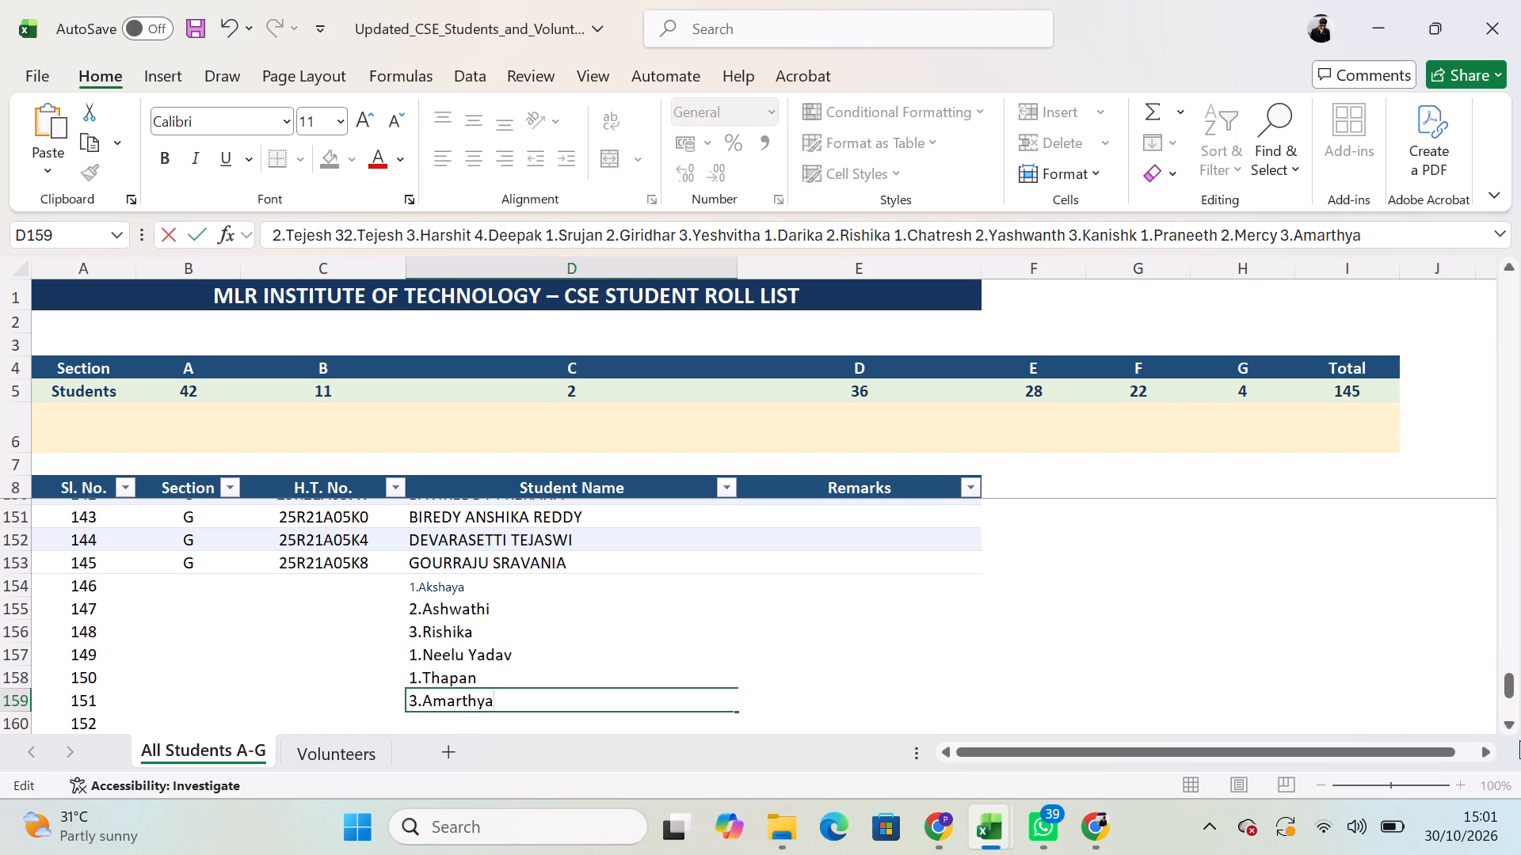
key("ctrl+z")
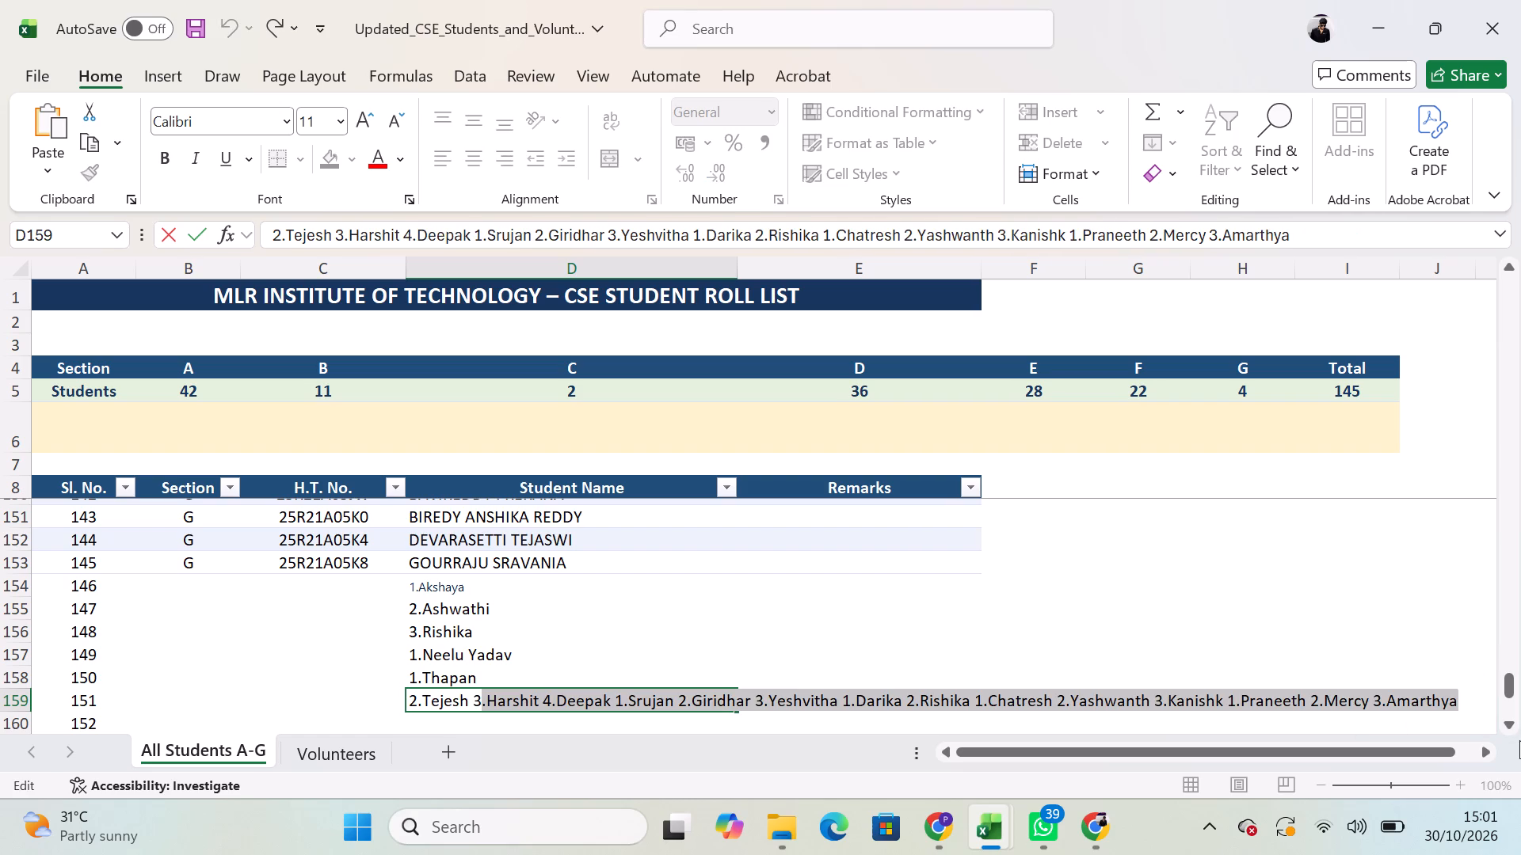
key("ctrl+c")
key("Return")
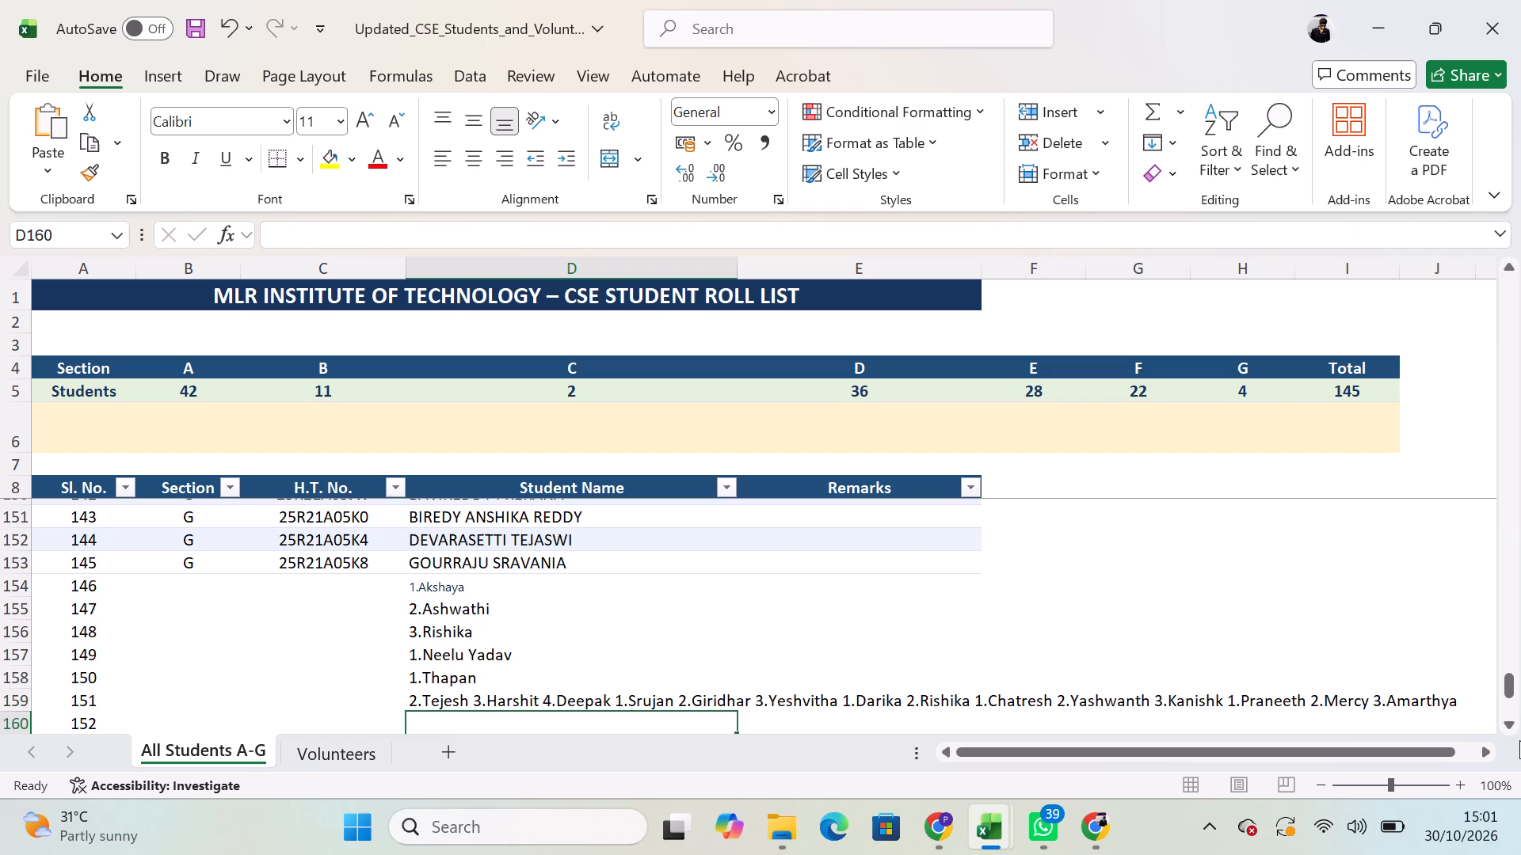
key("ctrl+v")
left_click(1519, 740, "ctrl")
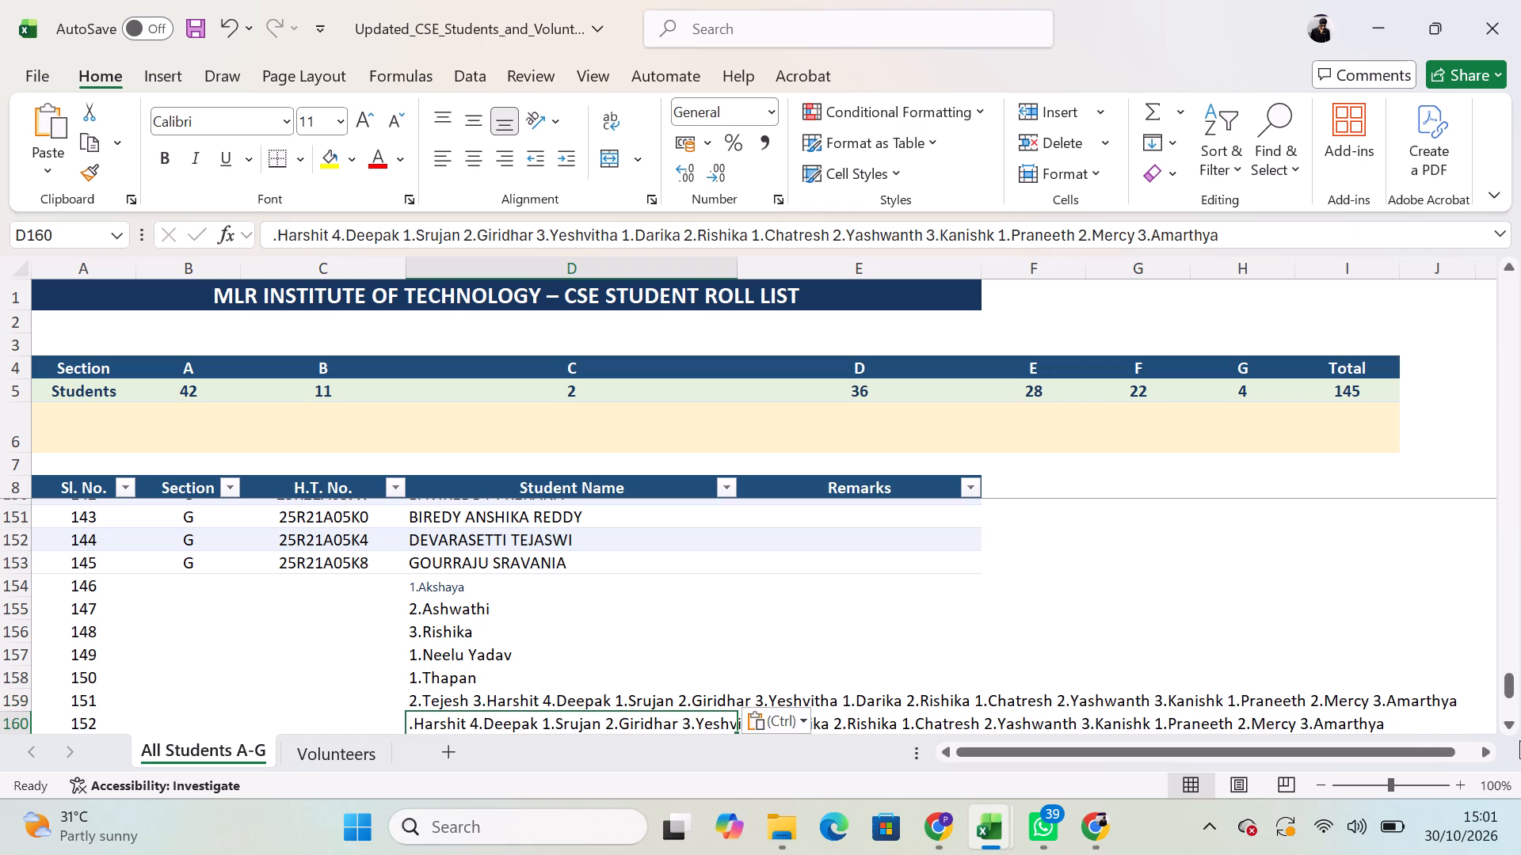
In D160, copy the text from .Deepak to 3.Amarthya and delete it so the cell holds only .Harshit 4.
scroll(1331, 567, "down", 1)
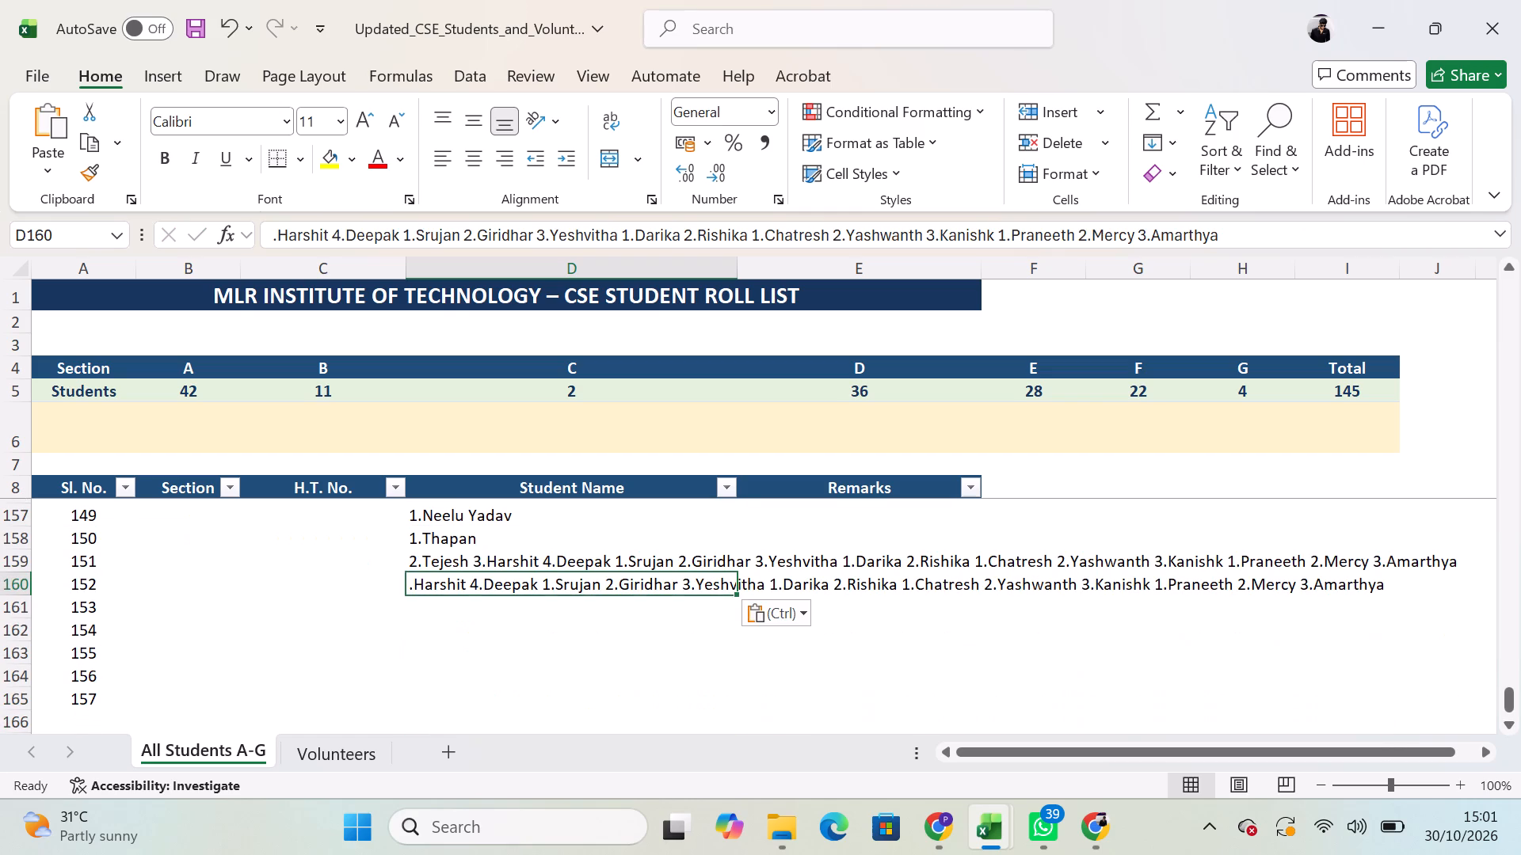
left_click(475, 583)
left_click_drag(475, 583, 865, 602)
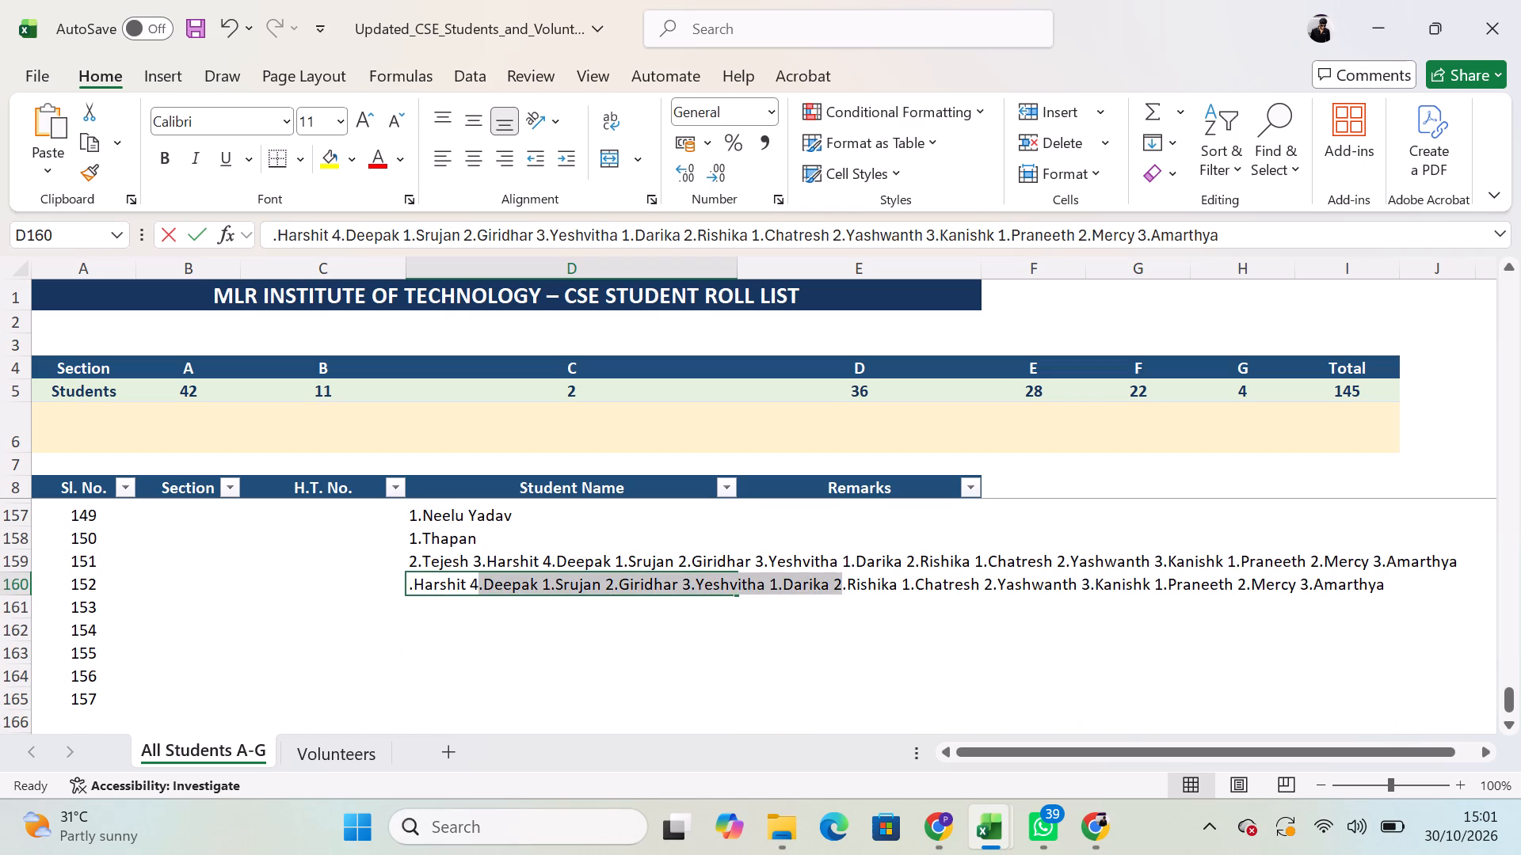
left_click_drag(865, 602, 1417, 627)
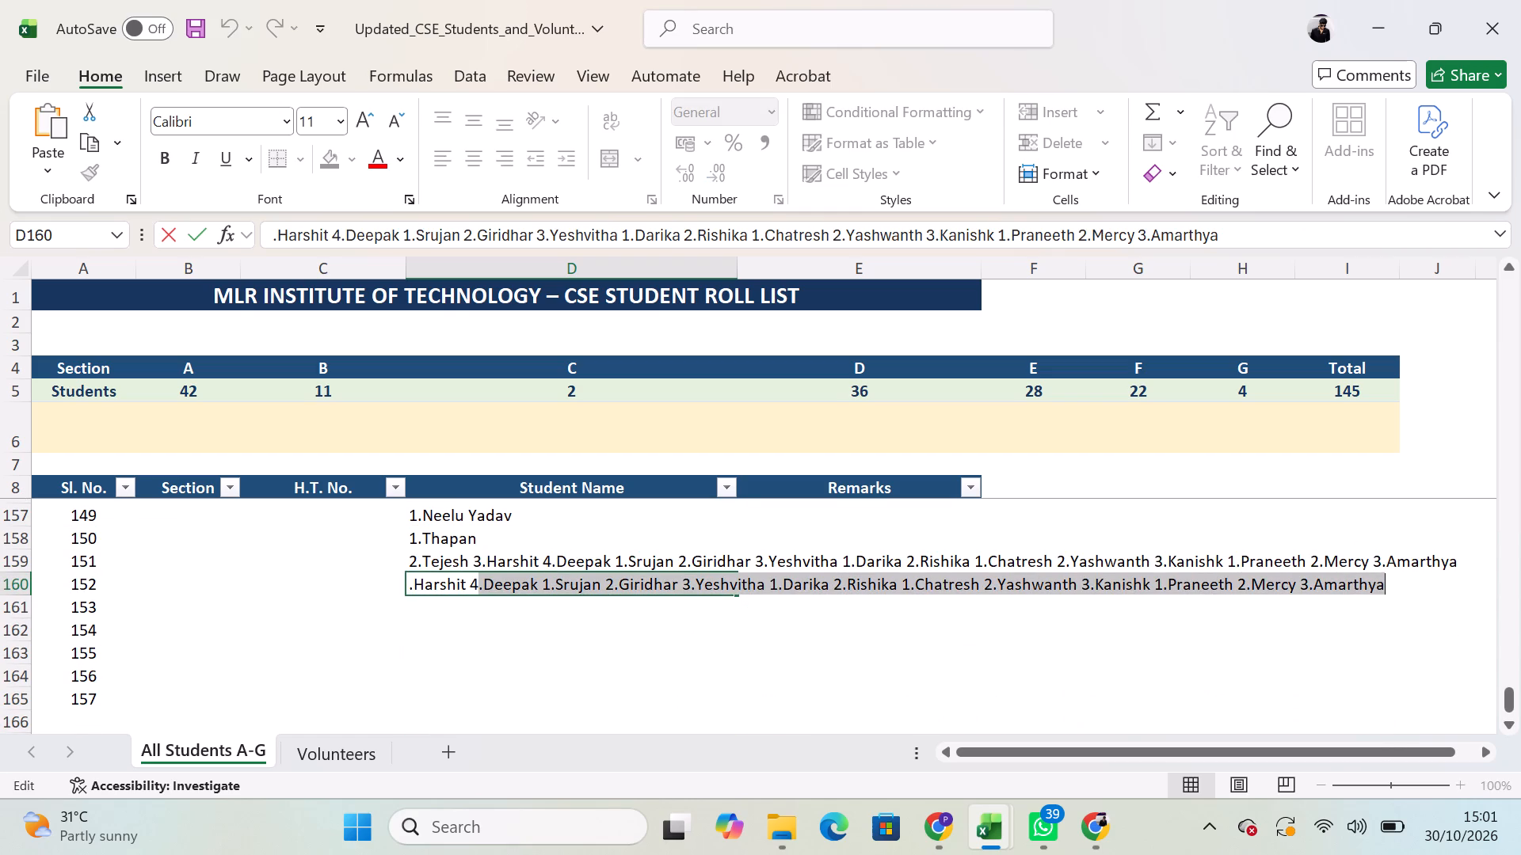
key("ctrl+c")
key("BackSpace")
key("Return")
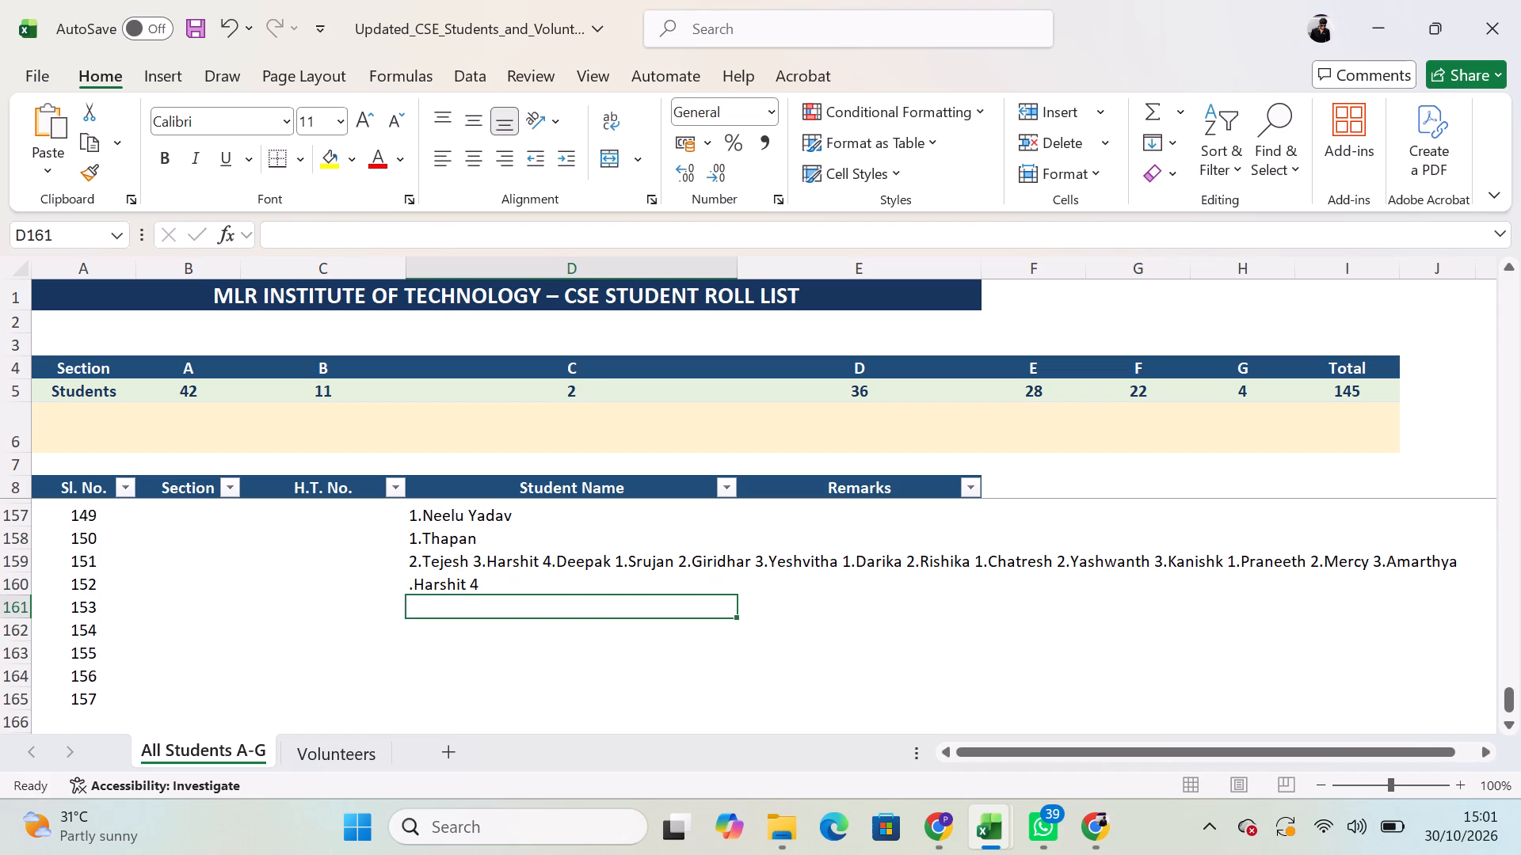
Paste the remaining names into D161, keep only .Deepak there, and move 1.Srujan through 3.Amarthya into D162.
key("ctrl+v")
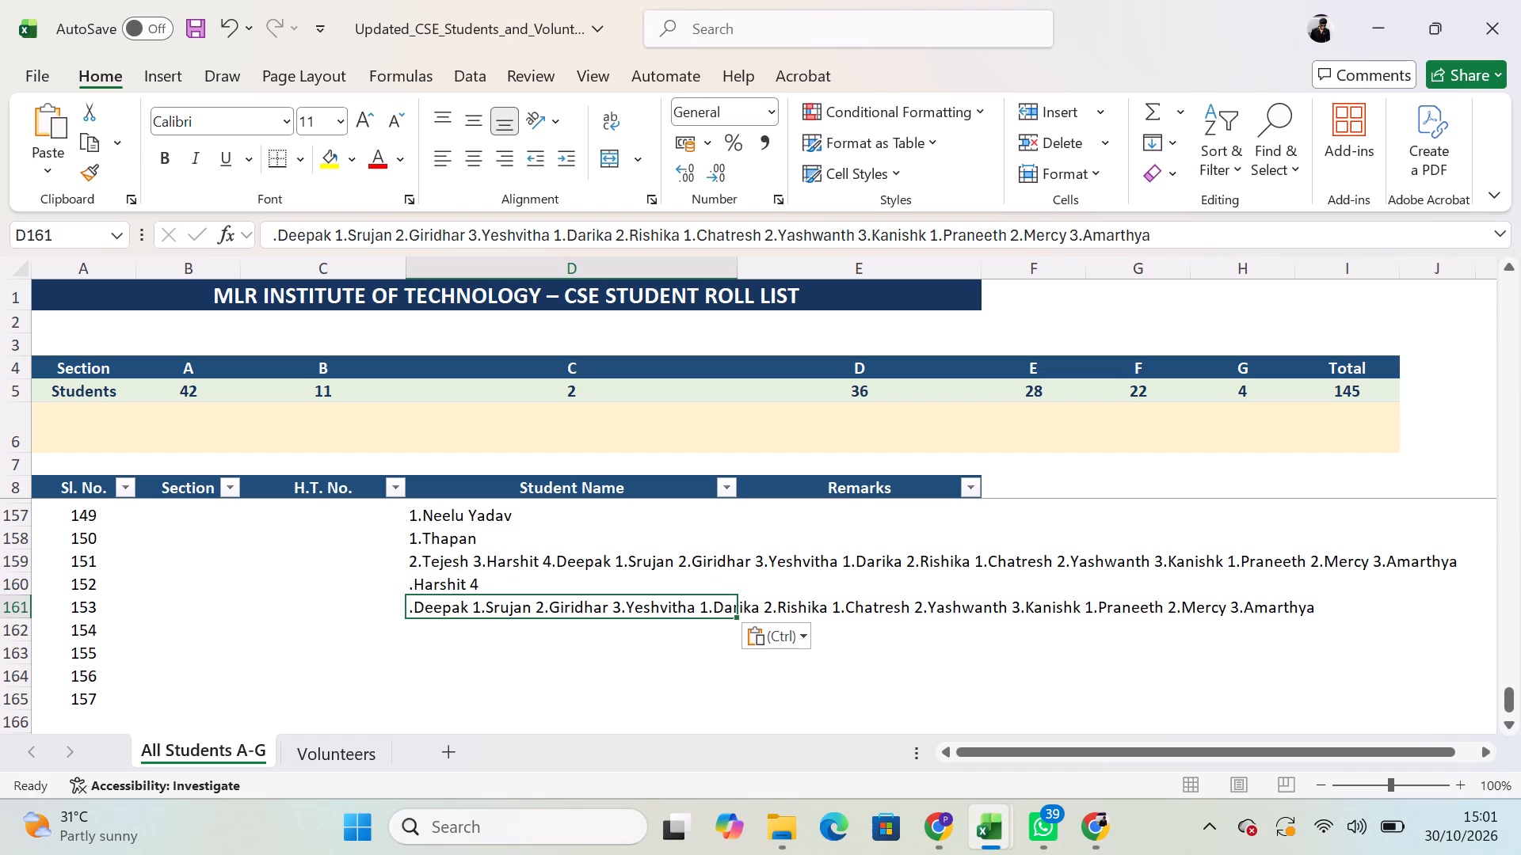
left_click(477, 609)
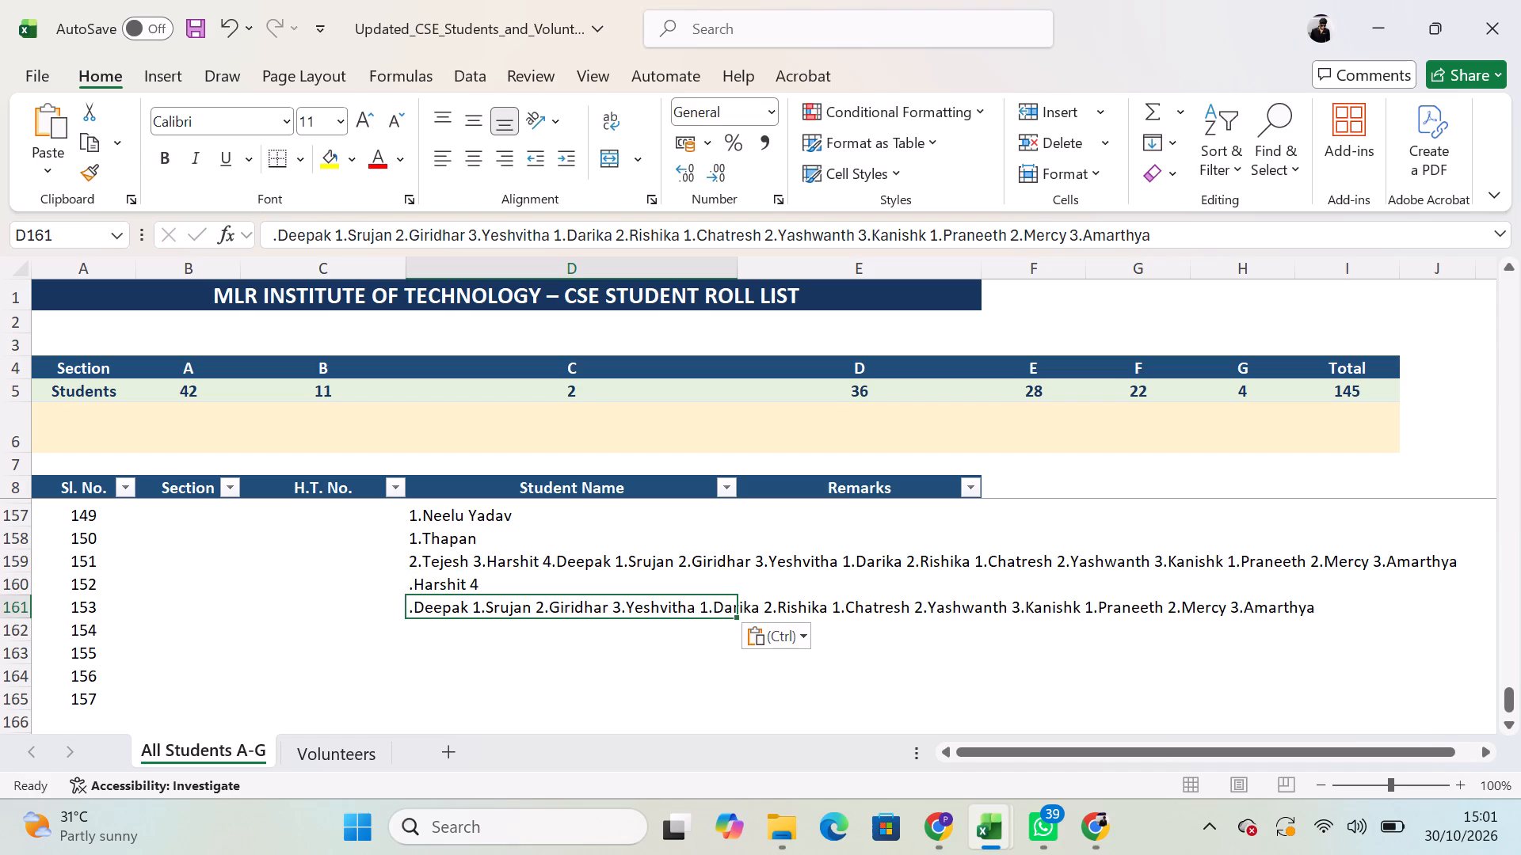
left_click(473, 608)
left_click_drag(473, 608, 1115, 620)
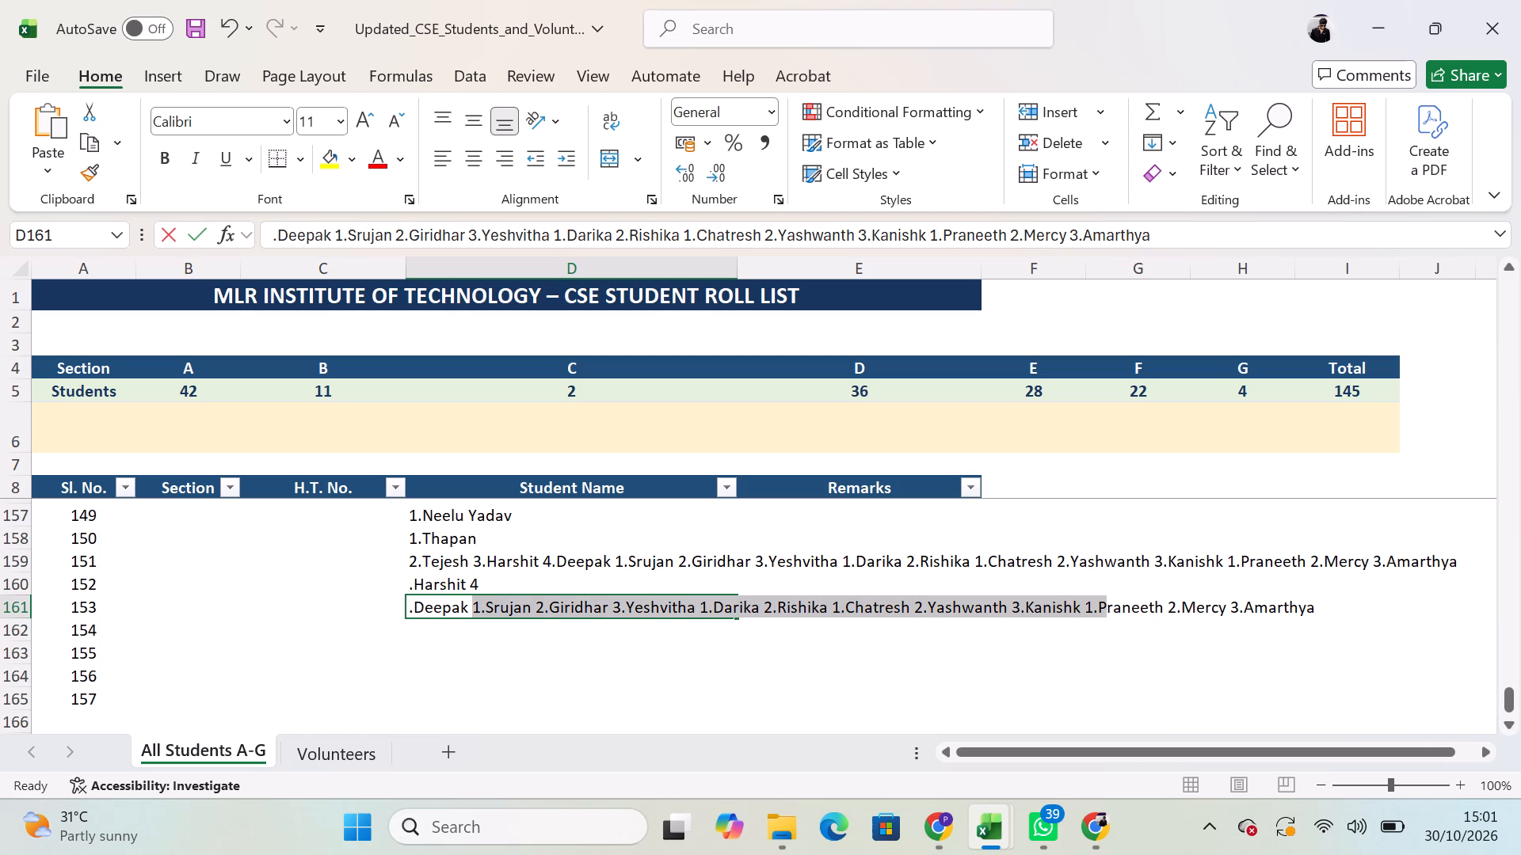
left_click_drag(1115, 620, 1343, 623)
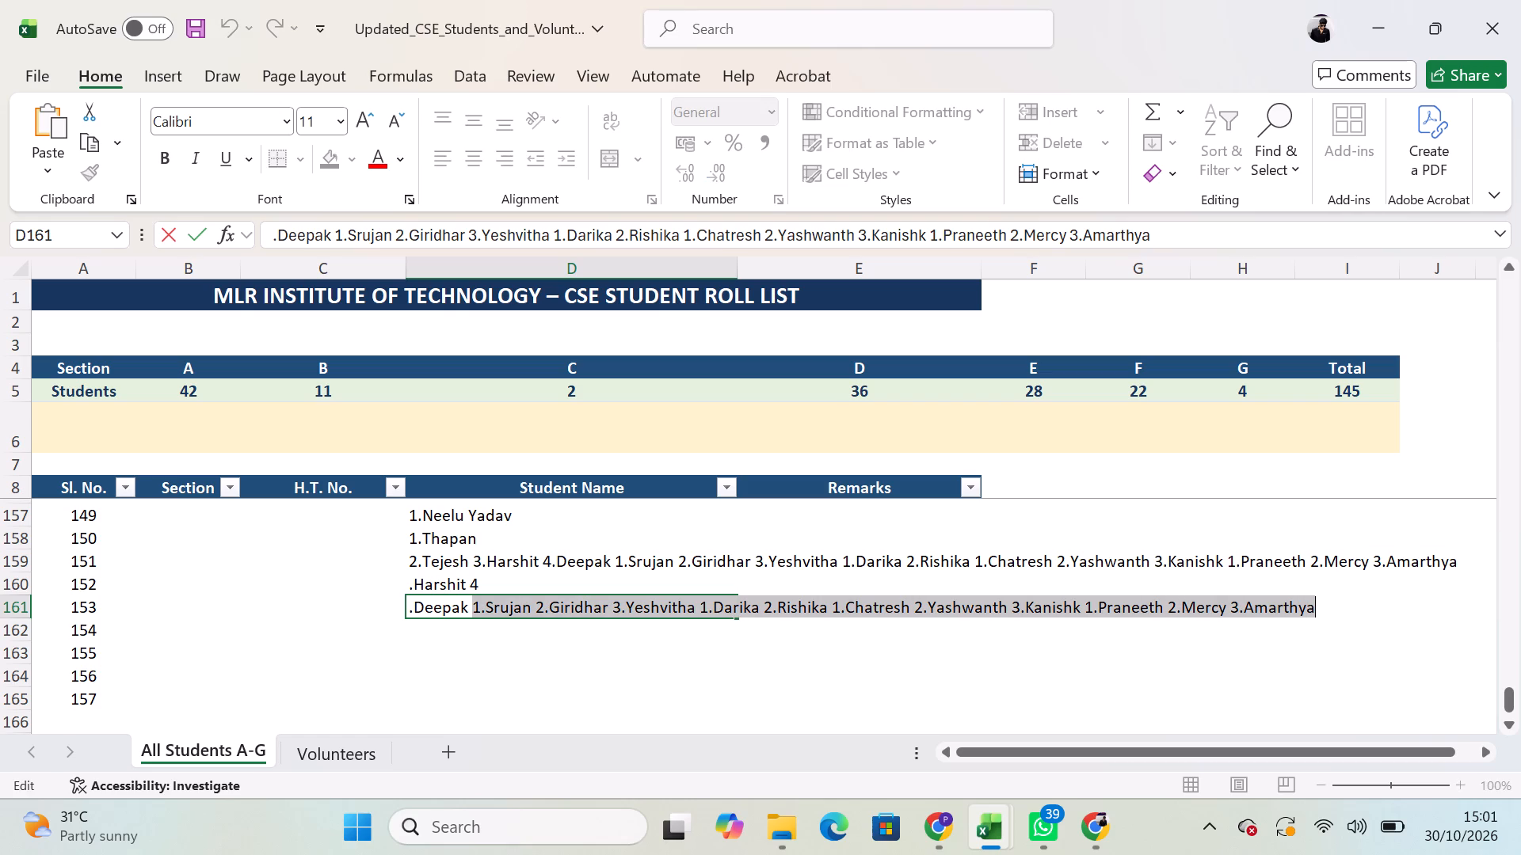
key("ctrl+c")
key("BackSpace")
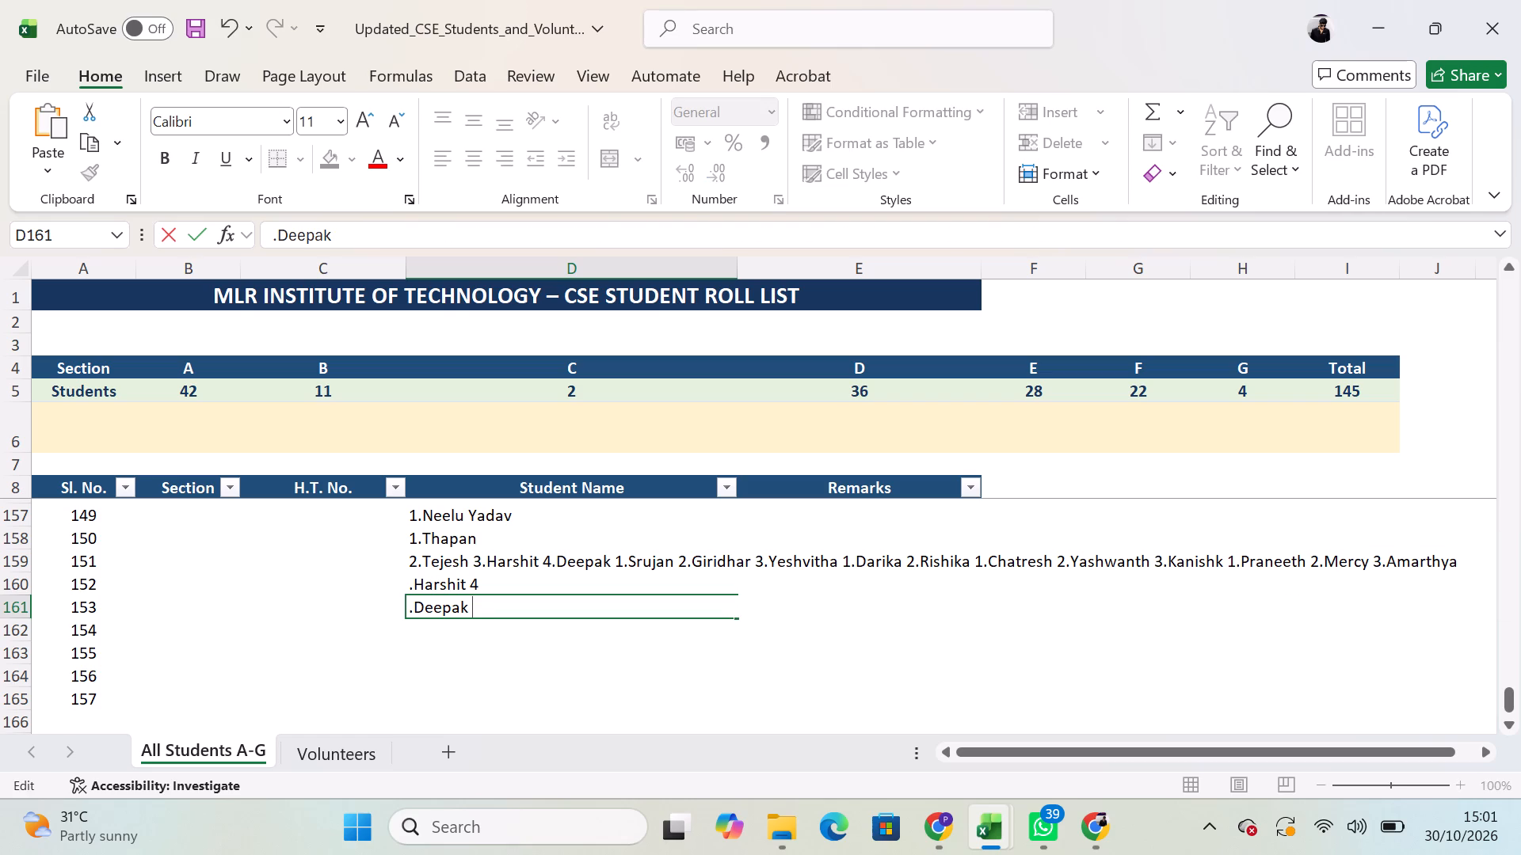
key("Return")
key("ctrl+v")
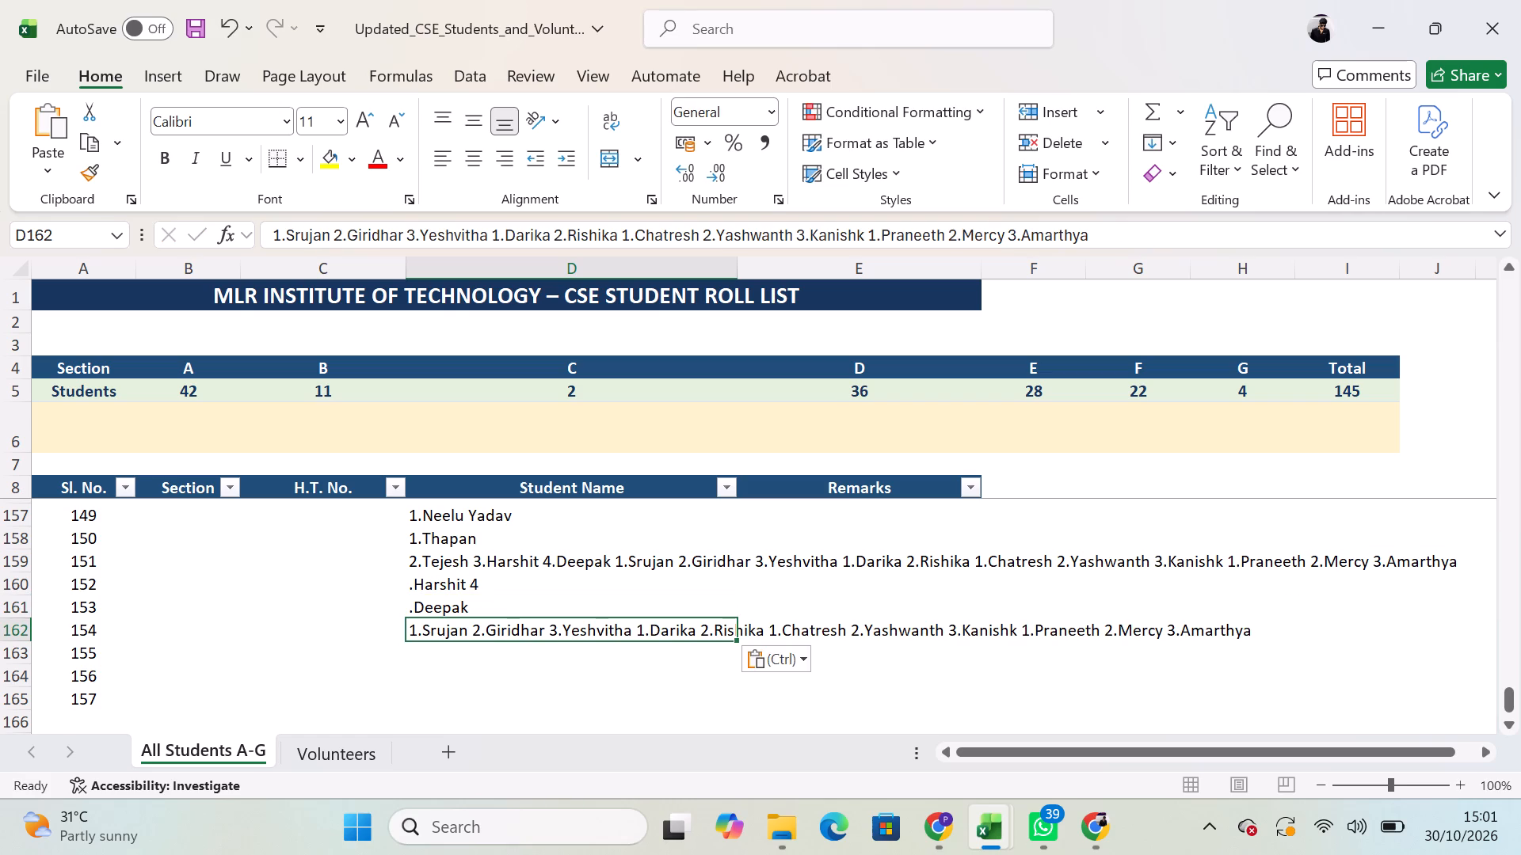
Copy the part of the D162 list from 2.Giridhar to 3.Amarthya and paste it into D163.
left_click_drag(472, 632, 481, 636)
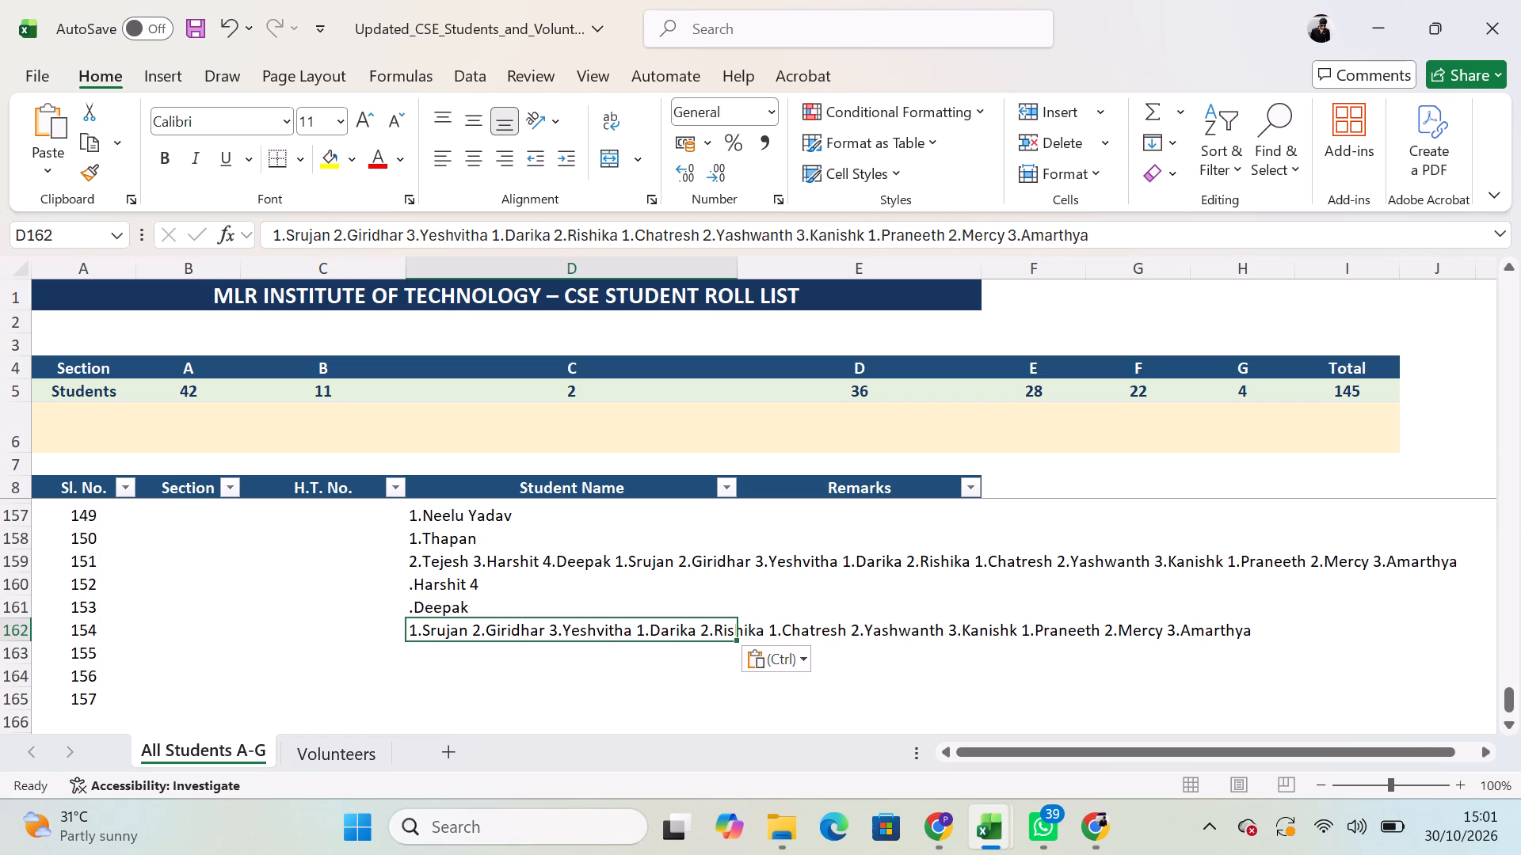
left_click_drag(481, 636, 481, 635)
left_click(481, 635)
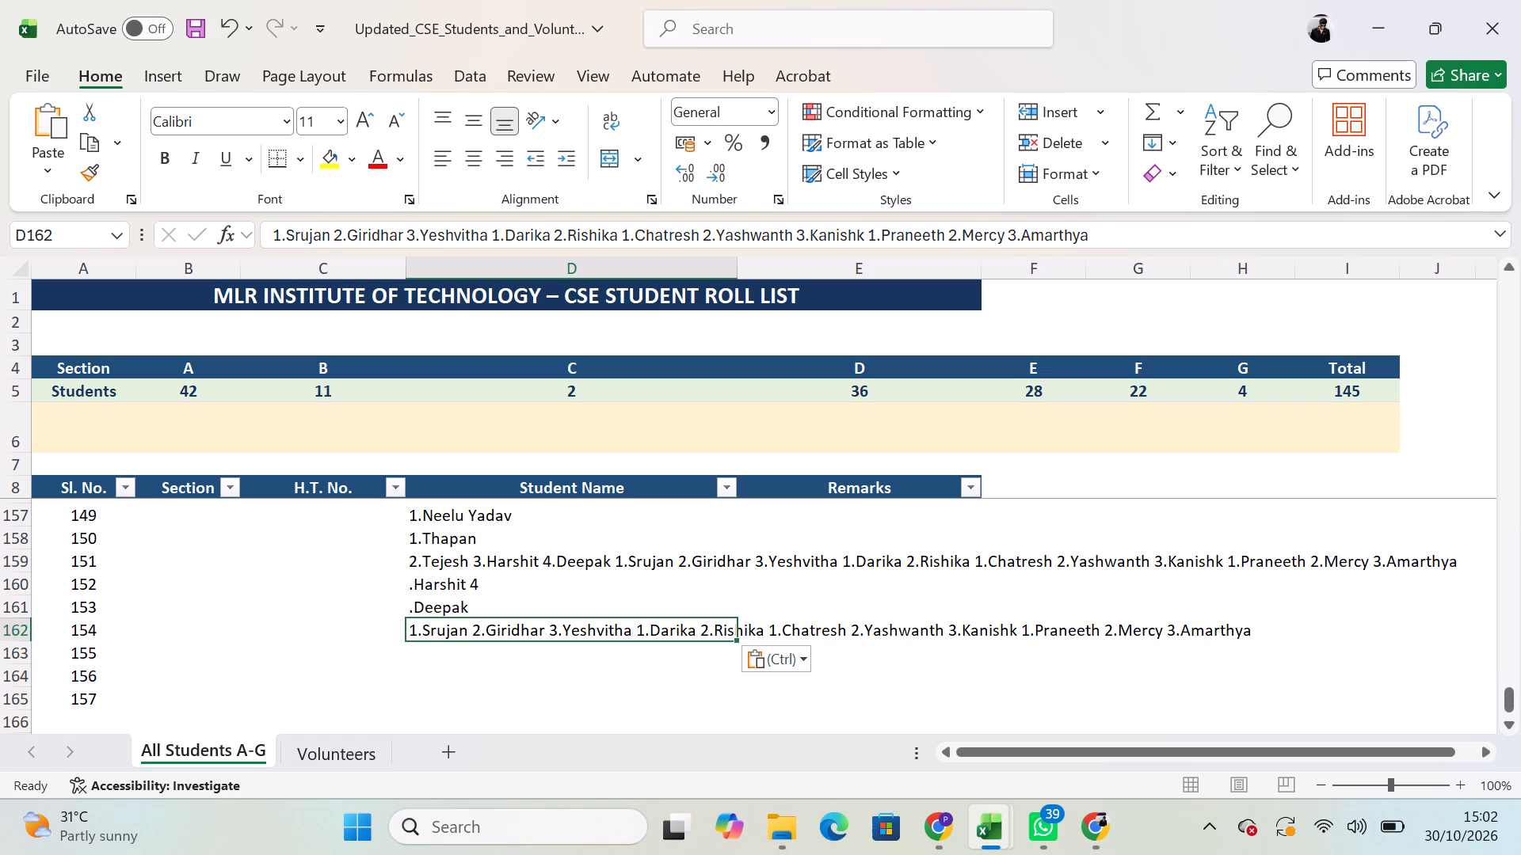
left_click(472, 632)
left_click_drag(472, 632, 1161, 644)
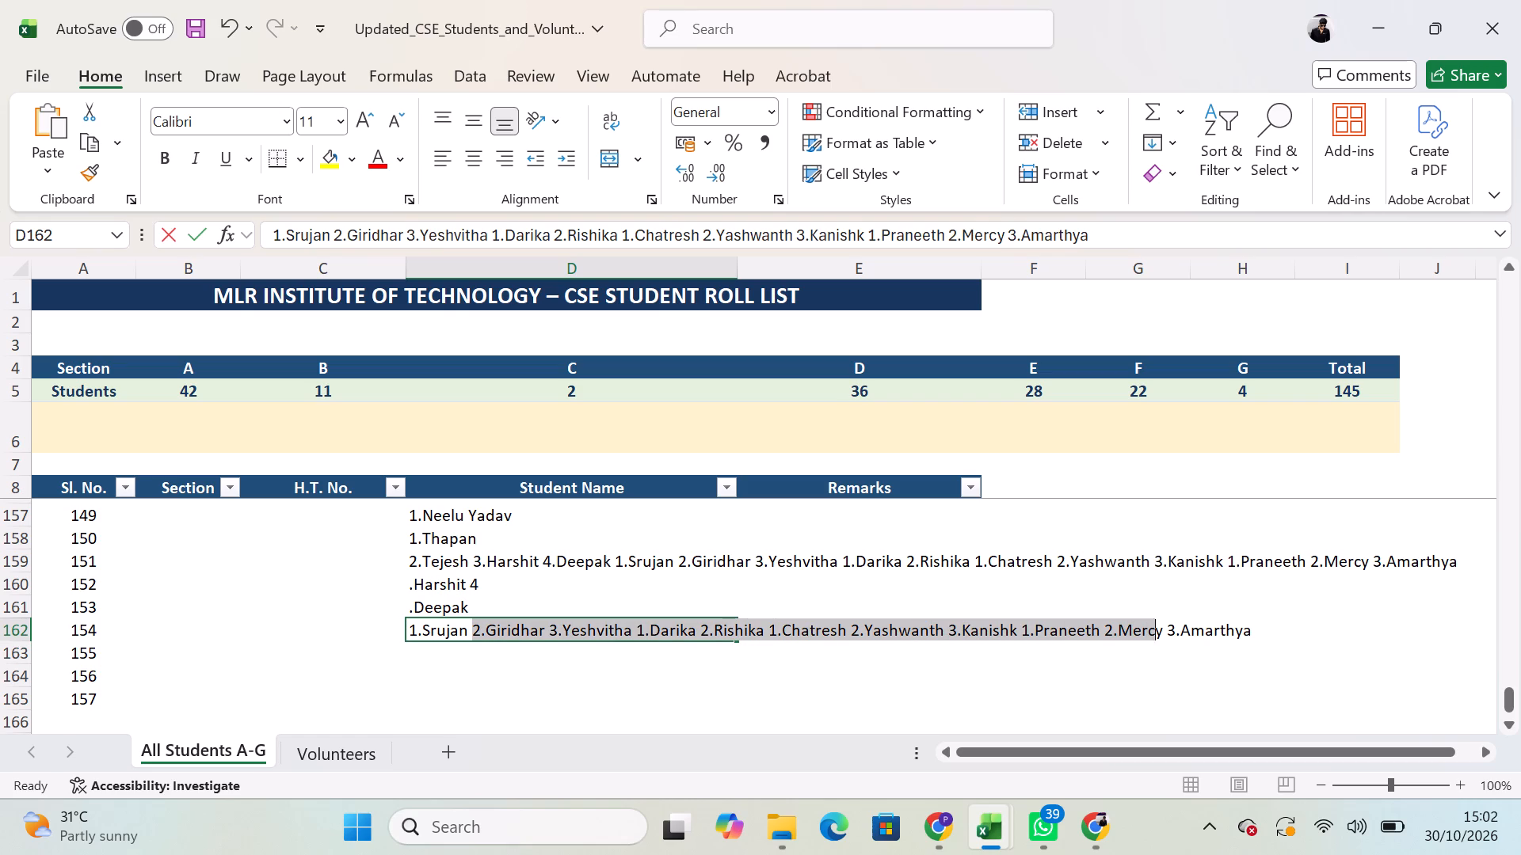
left_click_drag(1161, 644, 1287, 644)
key("ctrl+c")
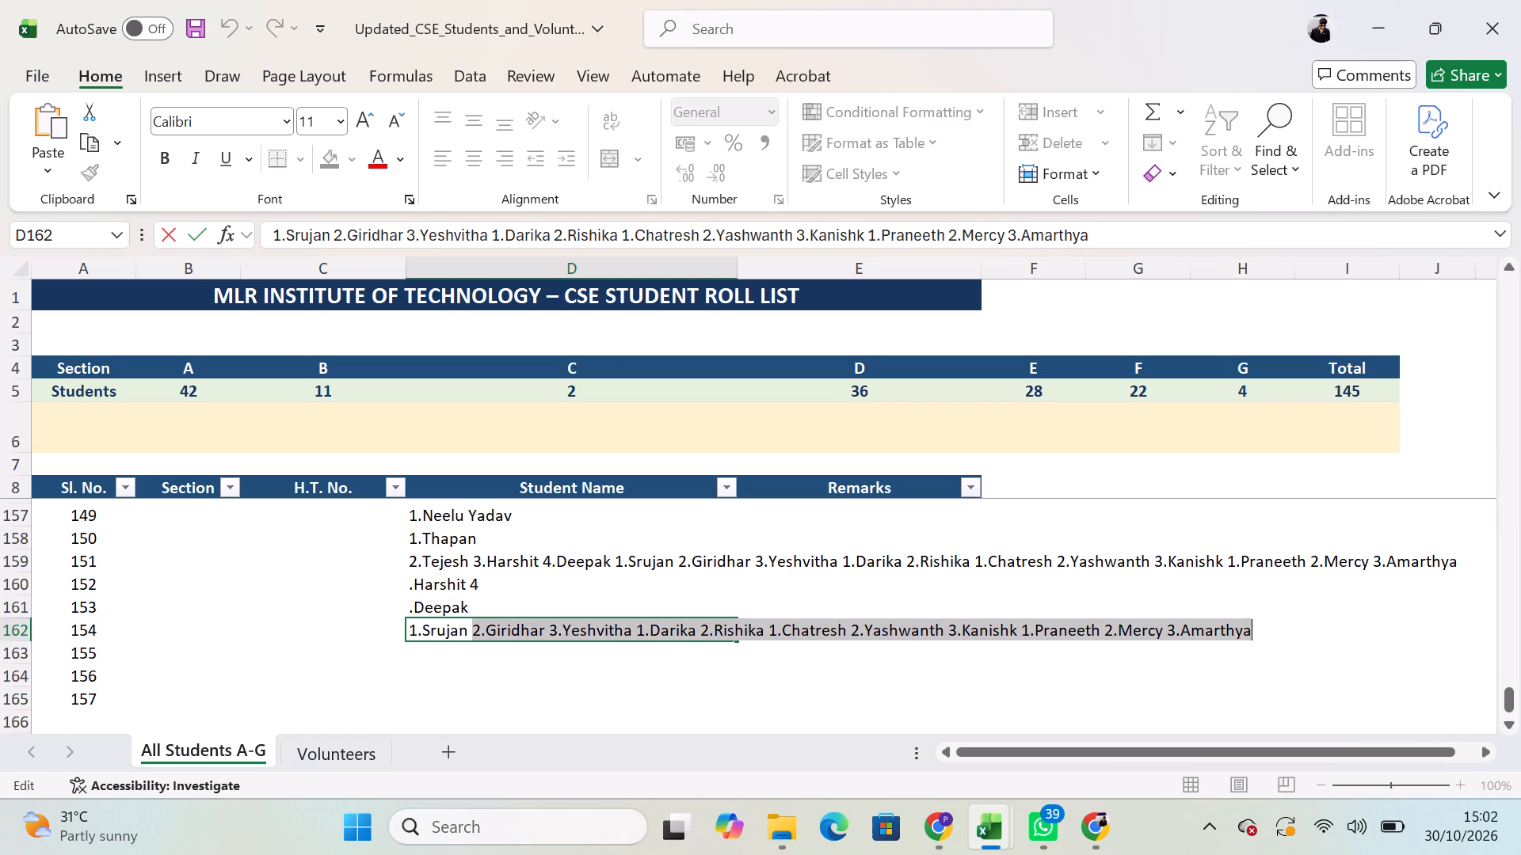
key("Return")
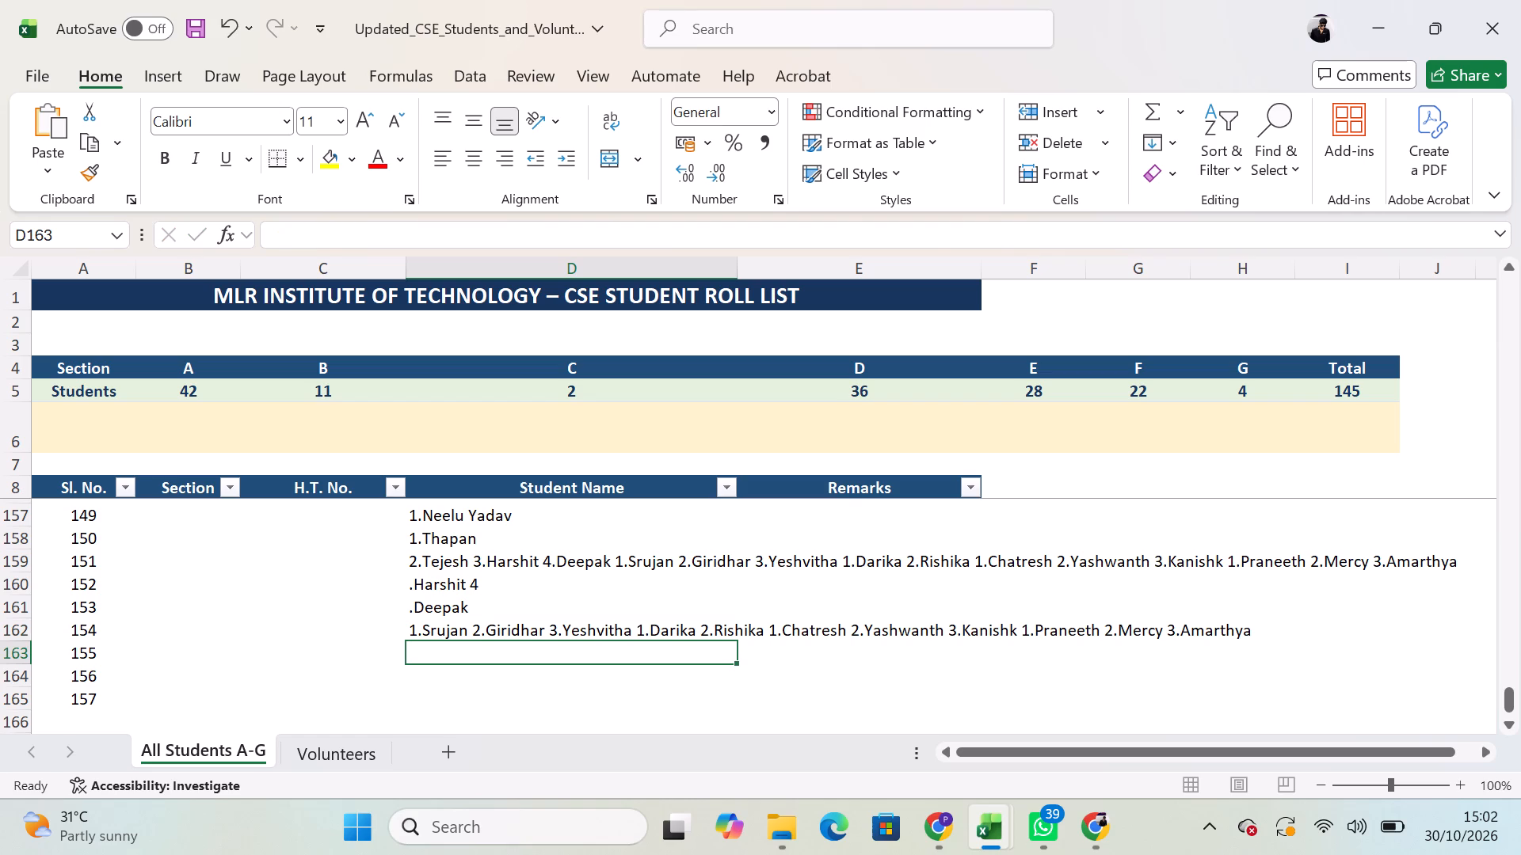
key("ctrl+v")
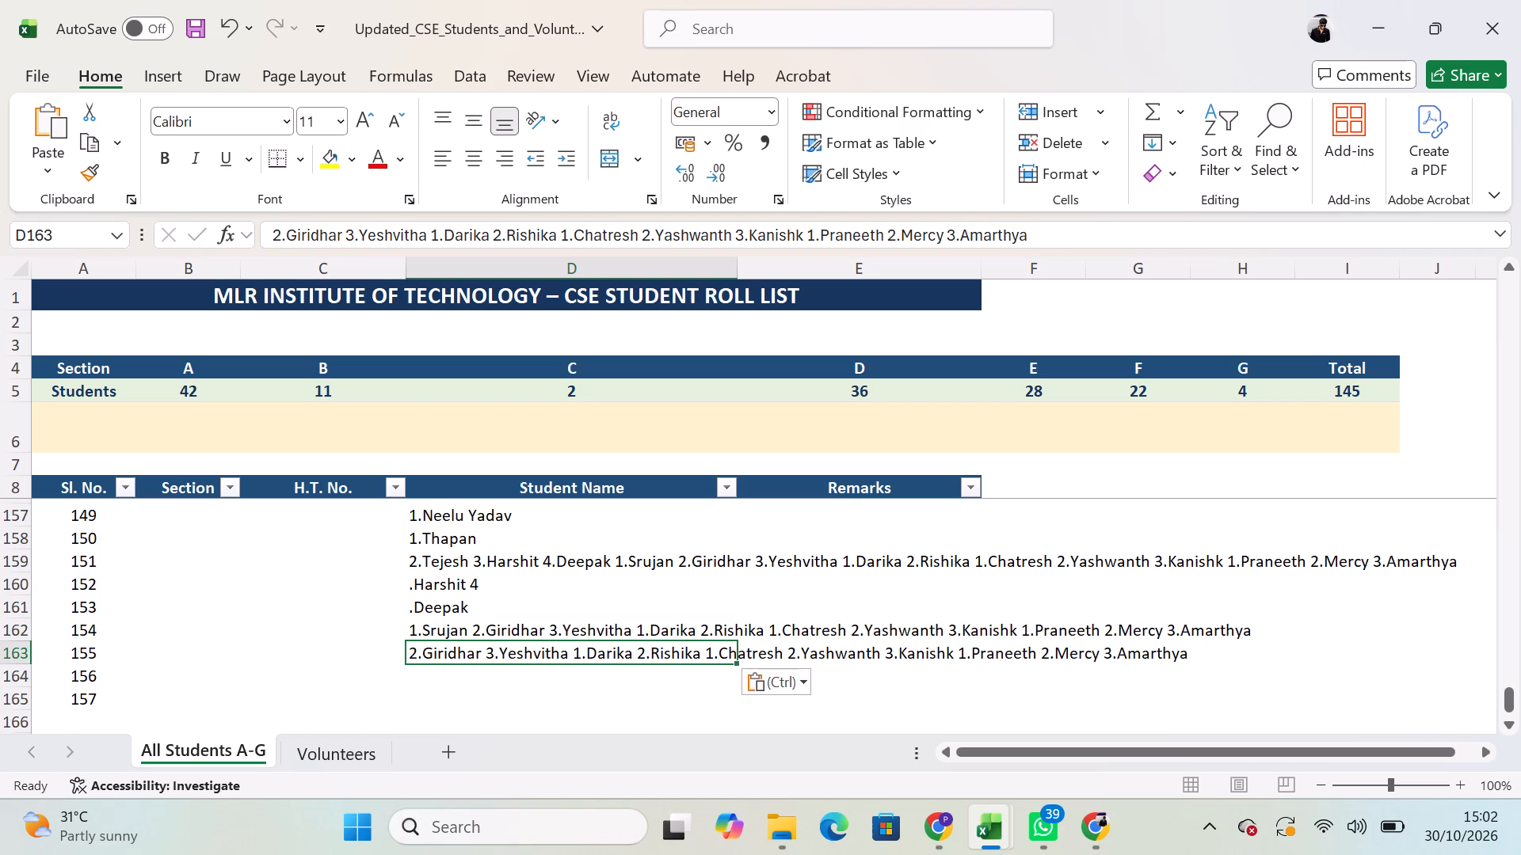
Delete every name after 1.Srujan from the list in D162.
left_click(471, 628)
left_click_drag(471, 628, 1252, 628)
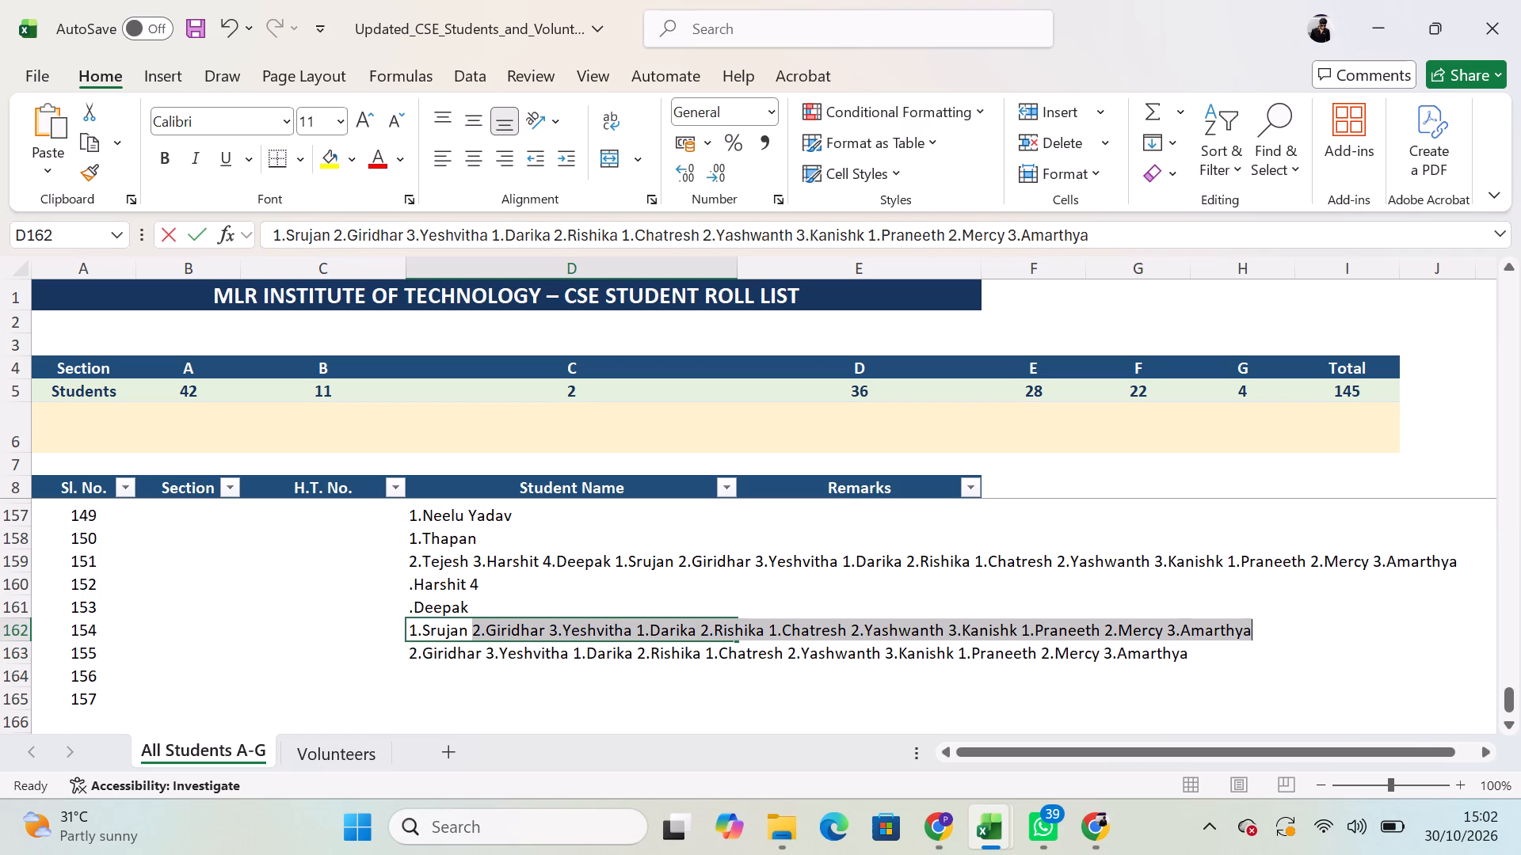
left_click_drag(1252, 628, 1254, 628)
key("BackSpace")
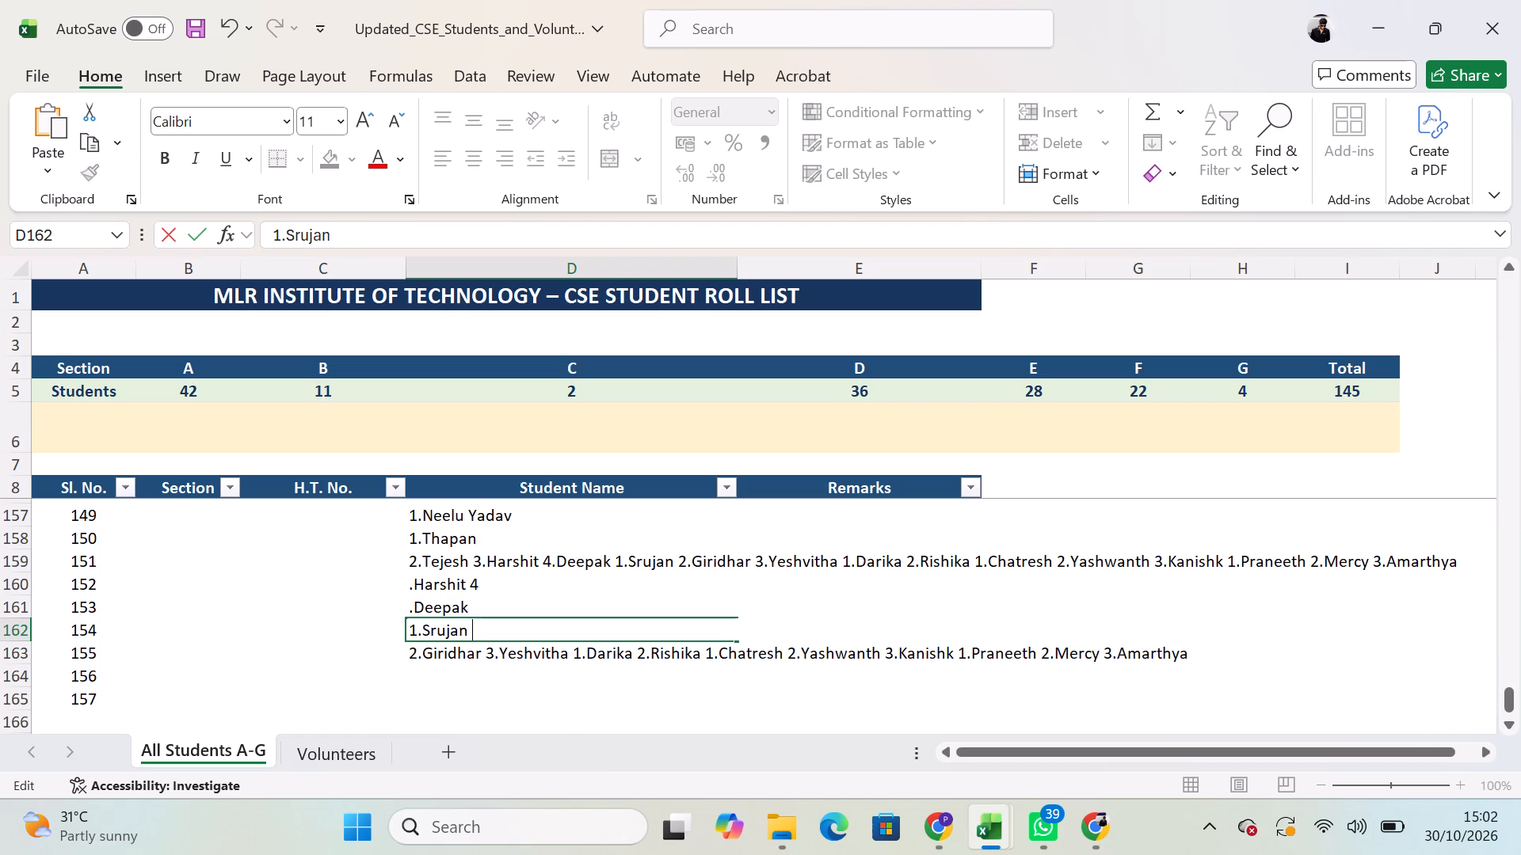
Move the names from 3.Yeshvitha to 3.Amarthya out of D163 into D164, leaving only 2.Giridhar in D163.
left_click(489, 656)
left_click_drag(489, 656, 1149, 649)
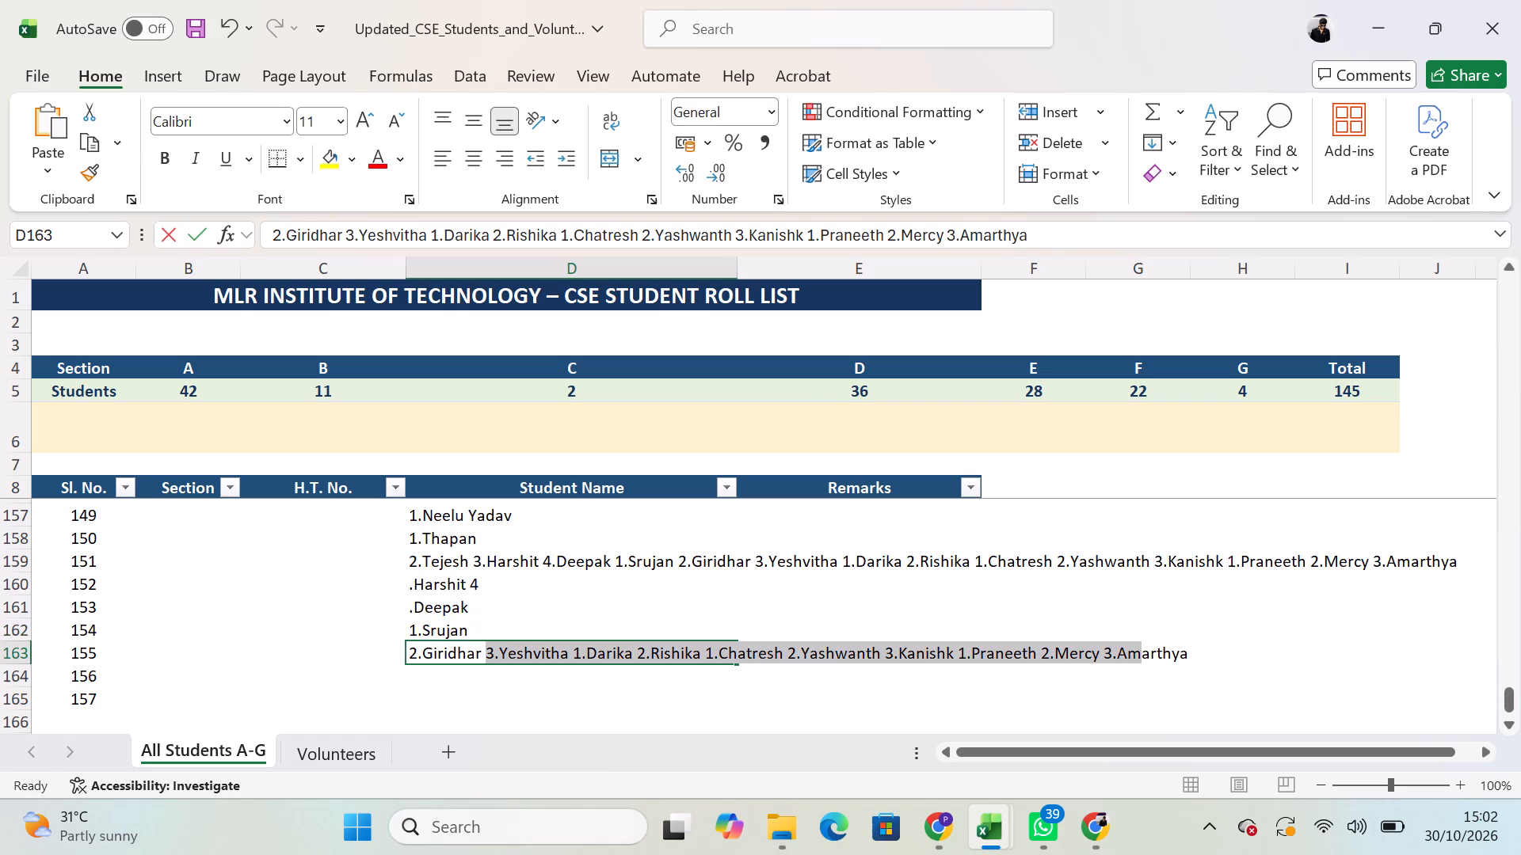
left_click_drag(1149, 649, 1264, 655)
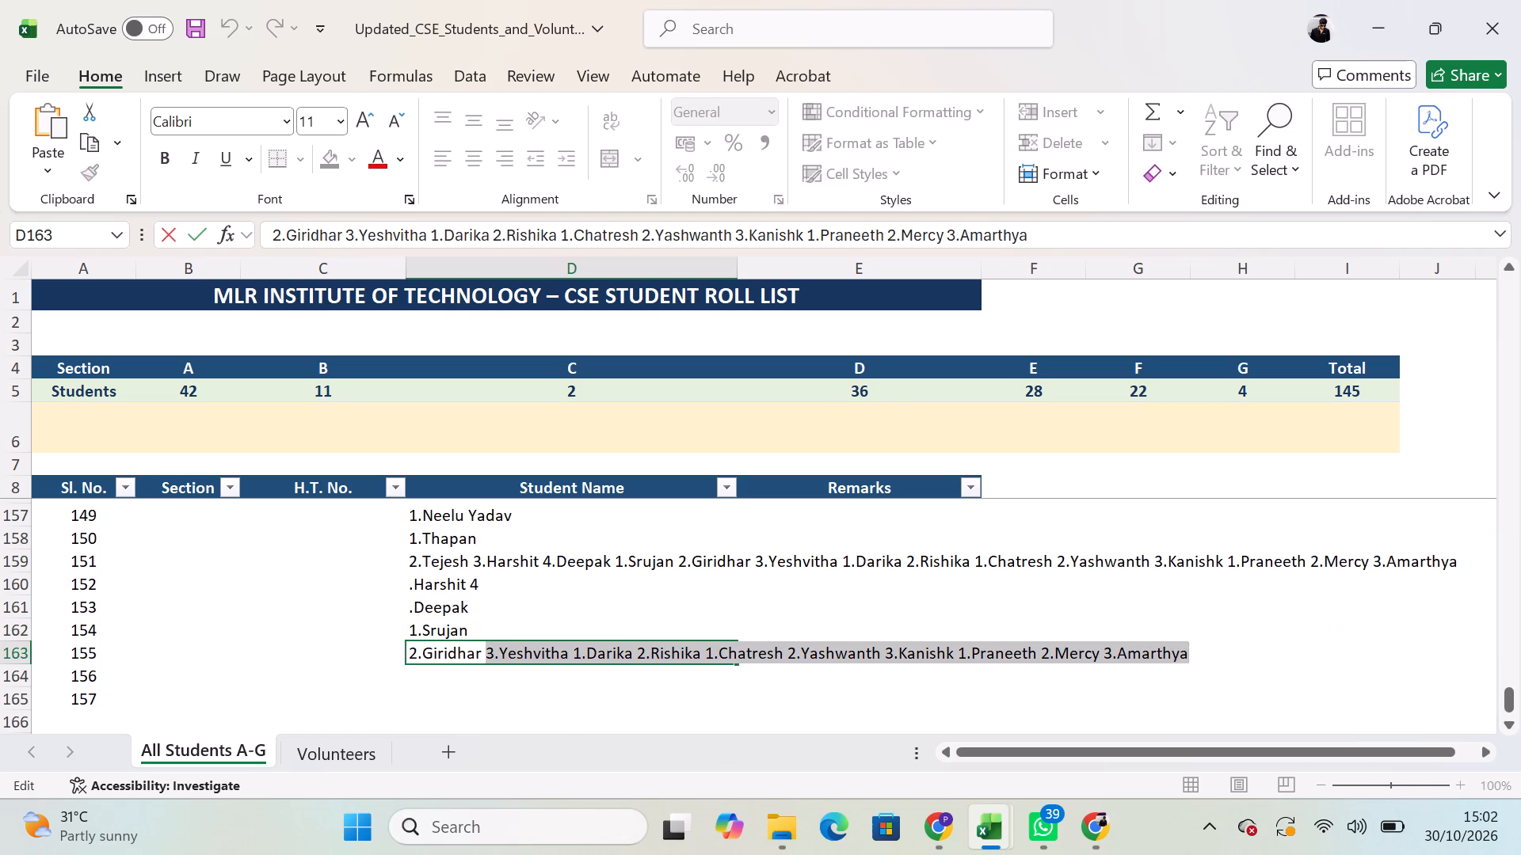
key("ctrl+c")
key("BackSpace")
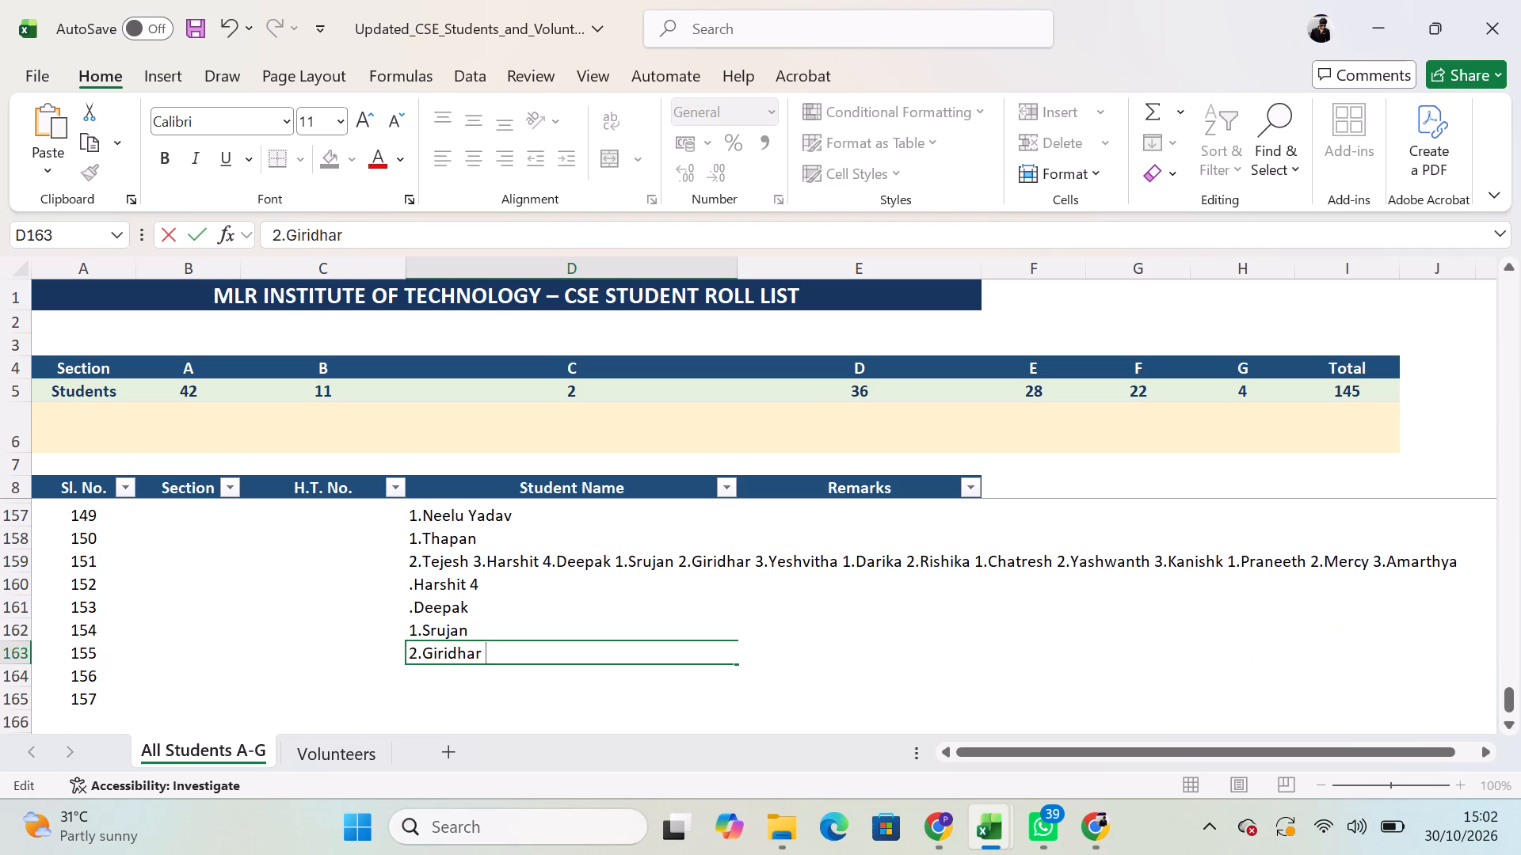
key("Return")
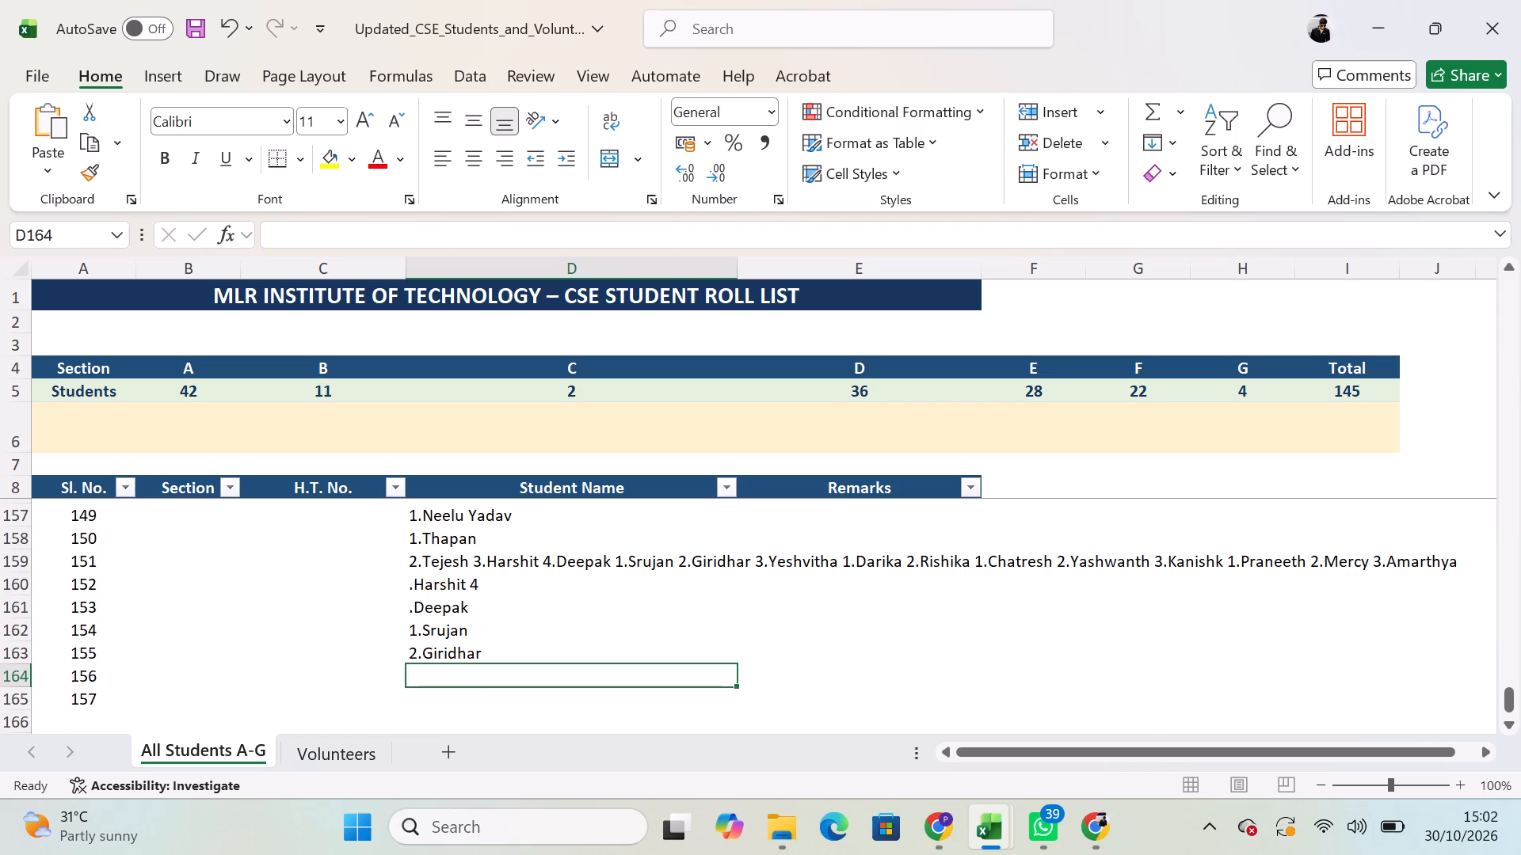
key("ctrl+v")
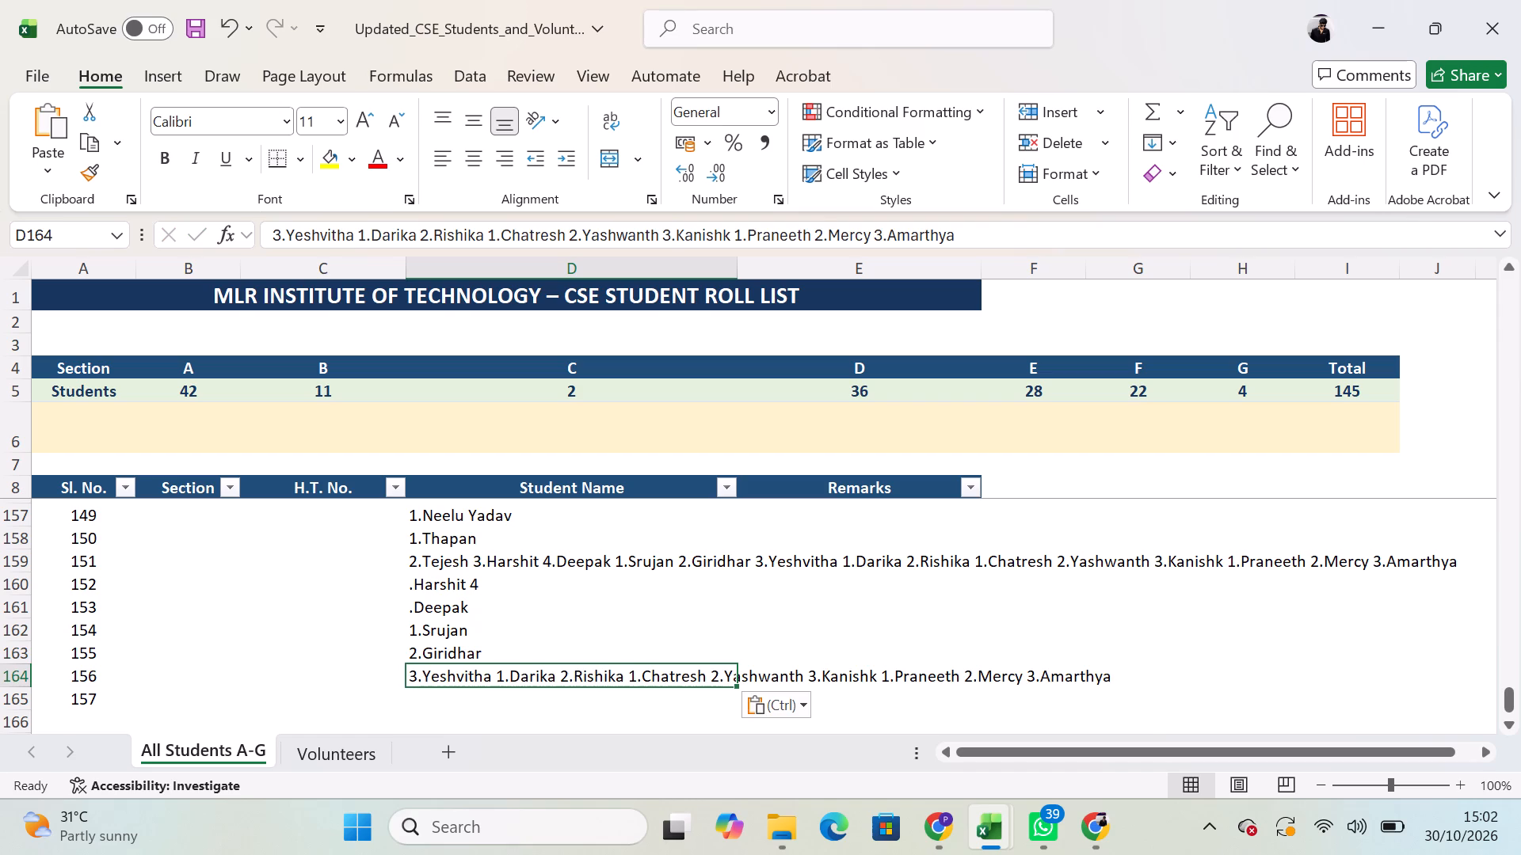
Move the names from 1.Darika to 3.Amarthya out of D164 into D165, leaving only 3.Yeshvitha in D164.
left_click(497, 672)
left_click_drag(497, 672, 980, 672)
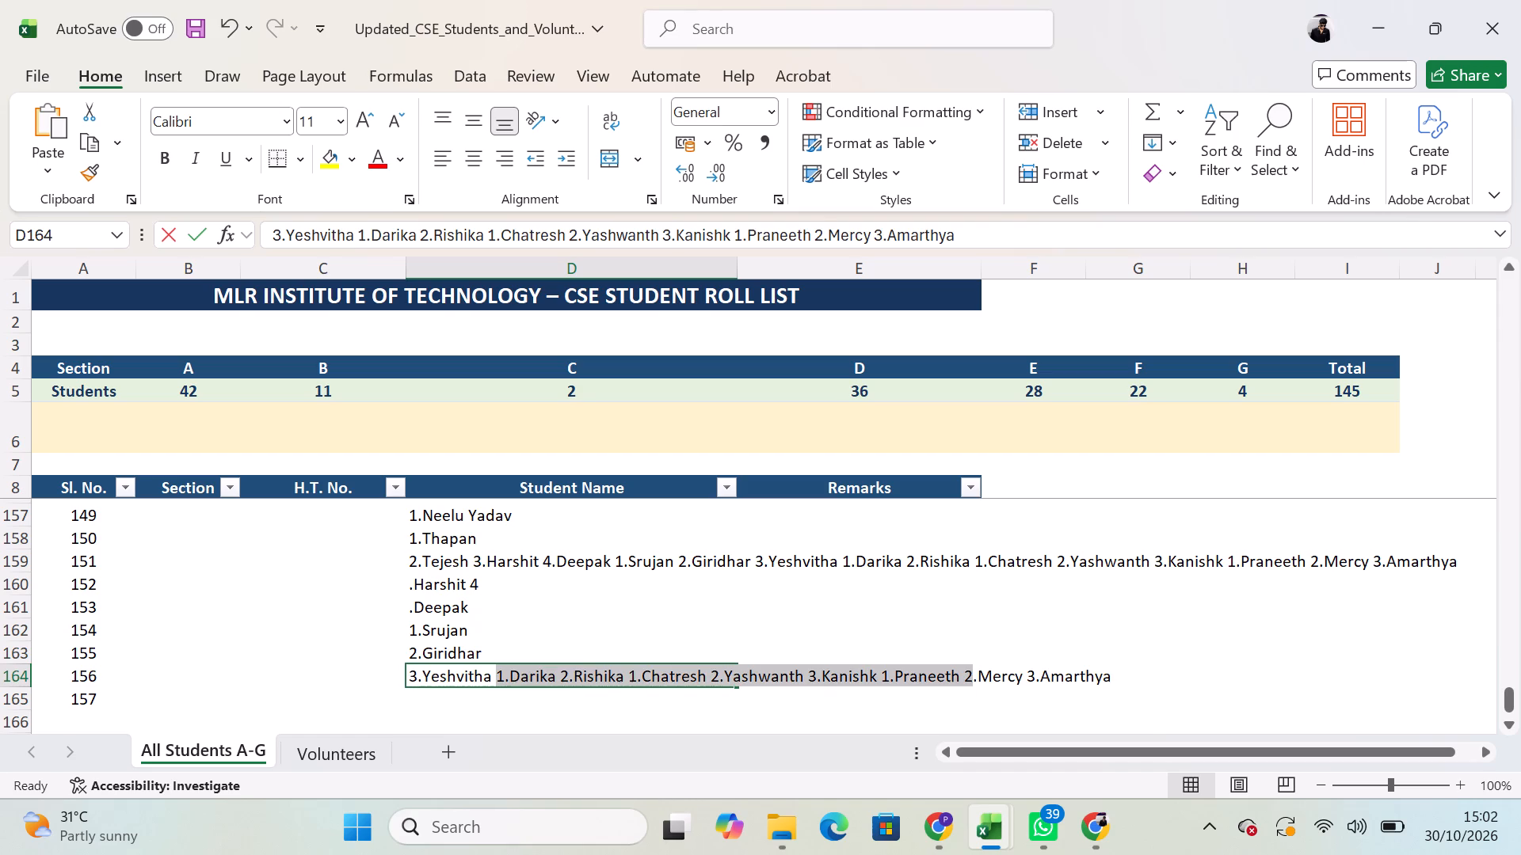
left_click_drag(980, 672, 1123, 680)
key("ctrl+c")
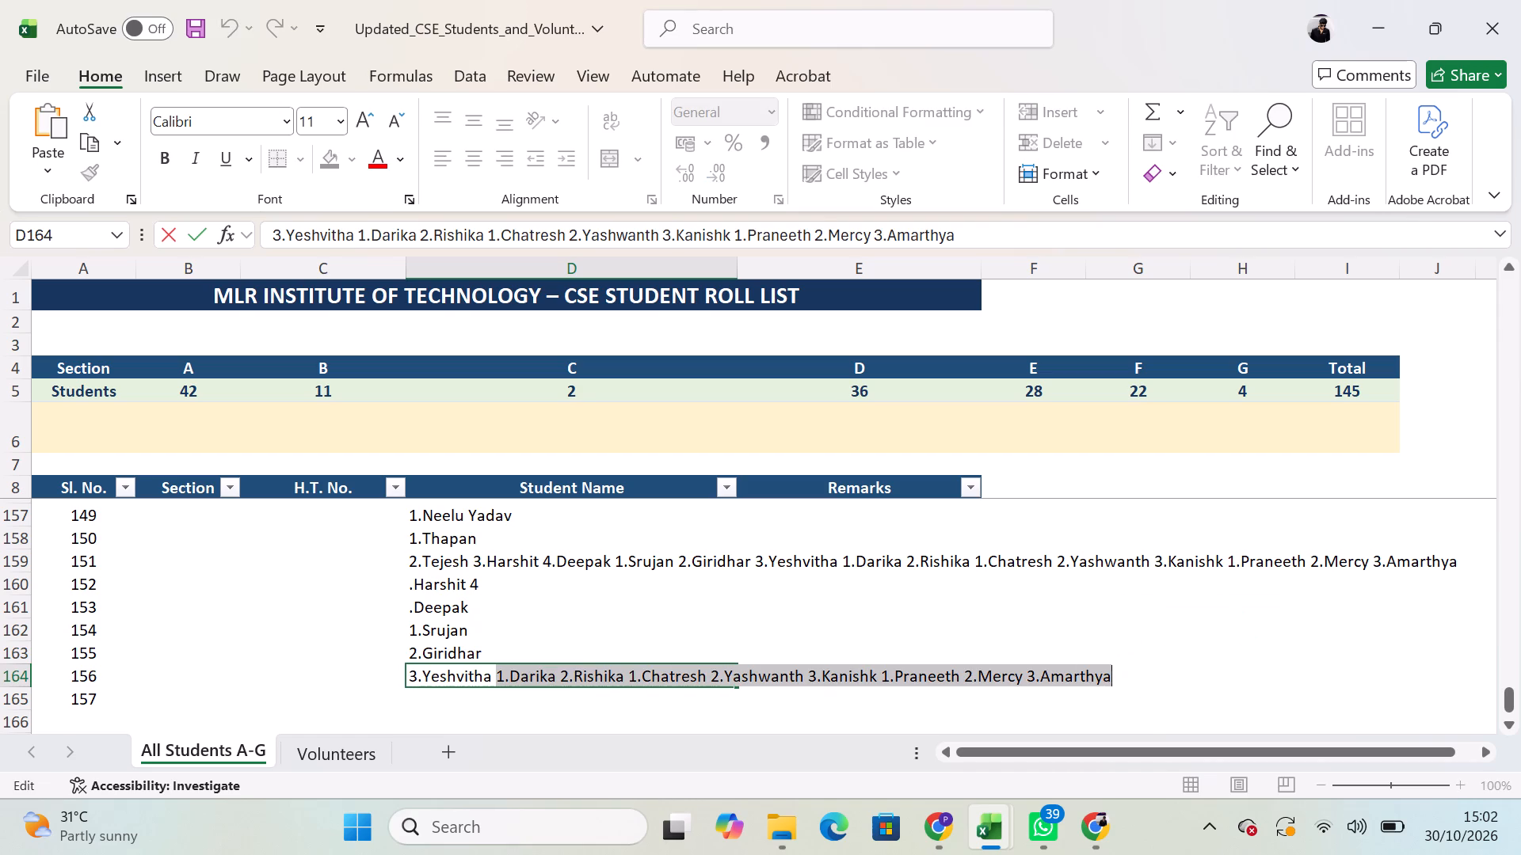
key("BackSpace")
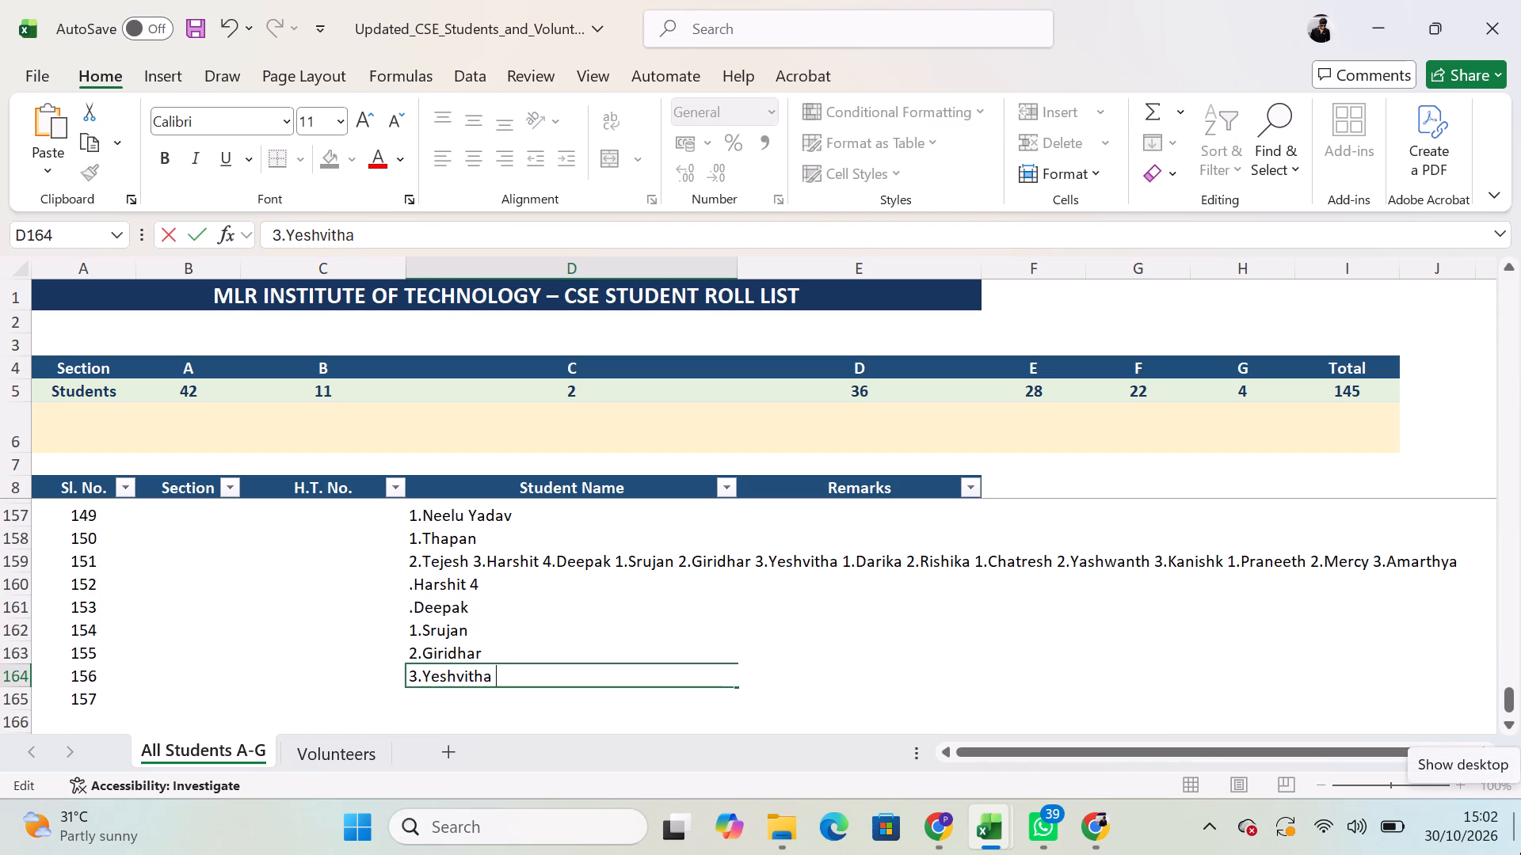
key("Return")
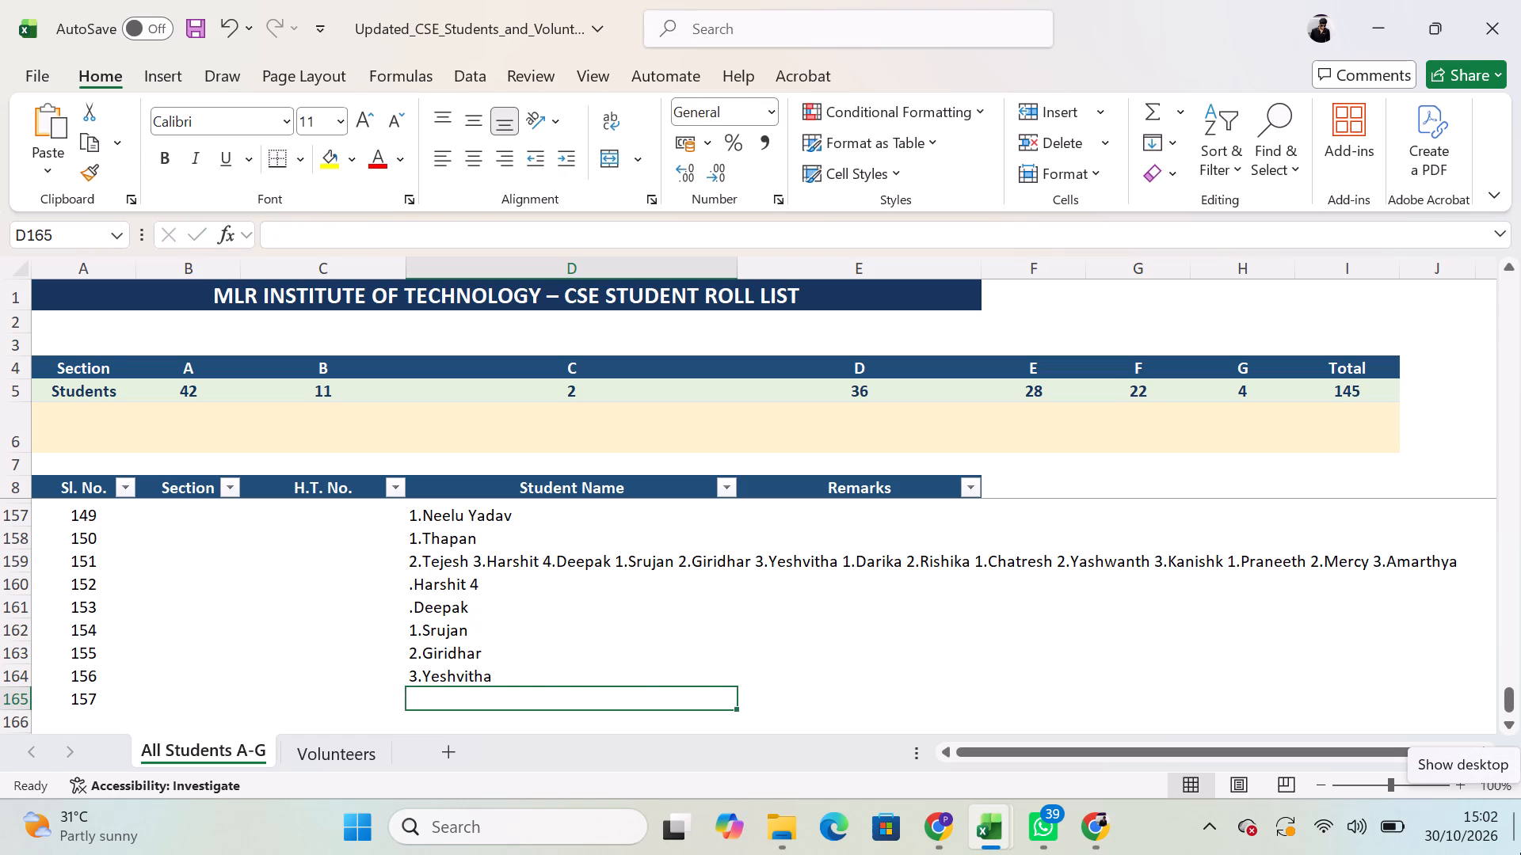
key("ctrl+v")
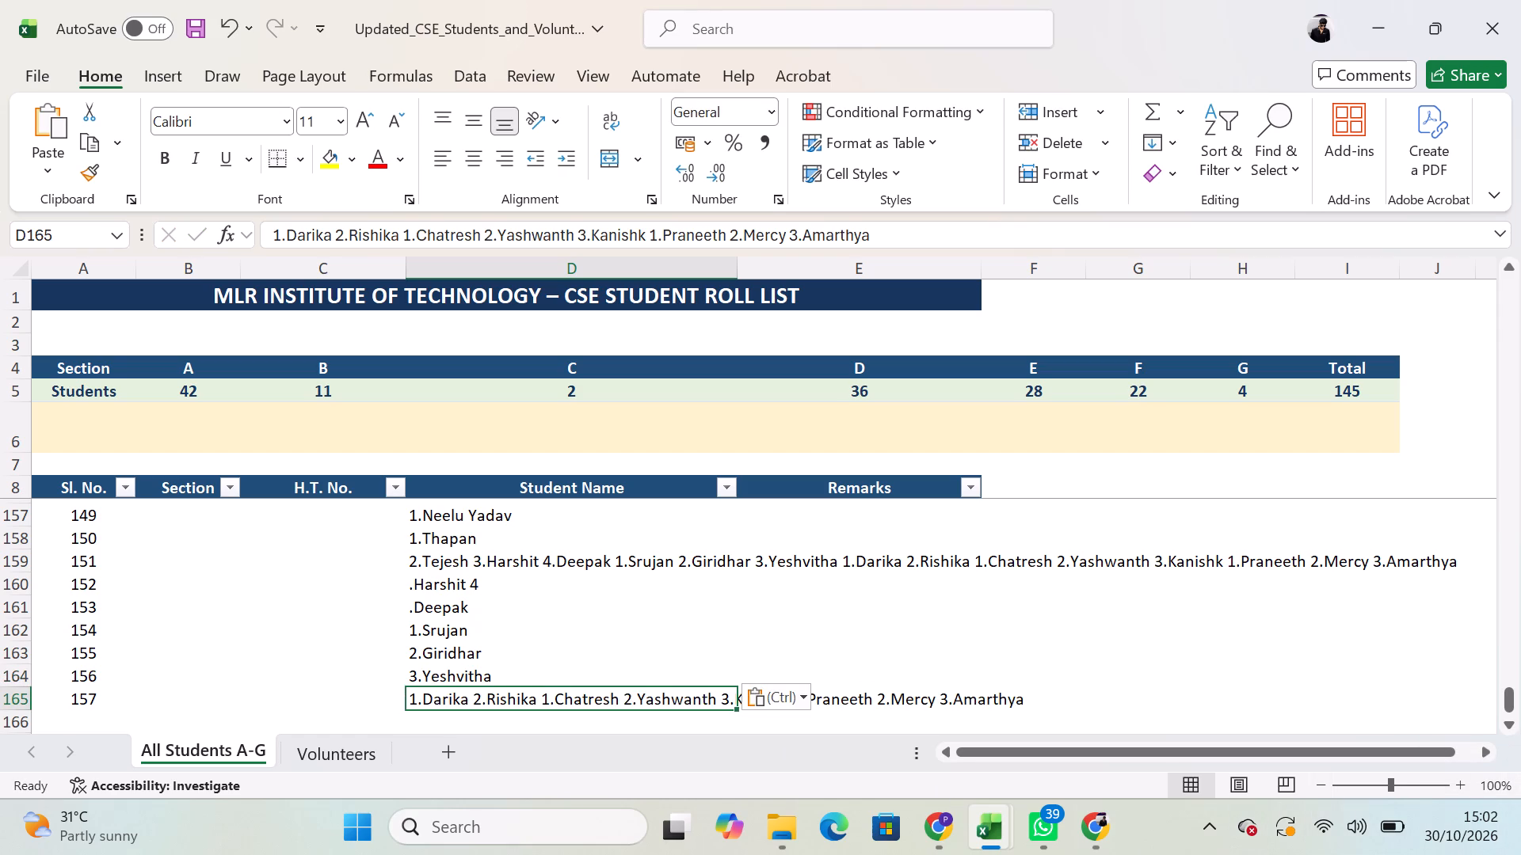
Move the names from 2.Rishika to 3.Amarthya out of D165 into D166, leaving only 1.Darika in D165.
left_click(472, 703)
left_click_drag(472, 703, 1022, 712)
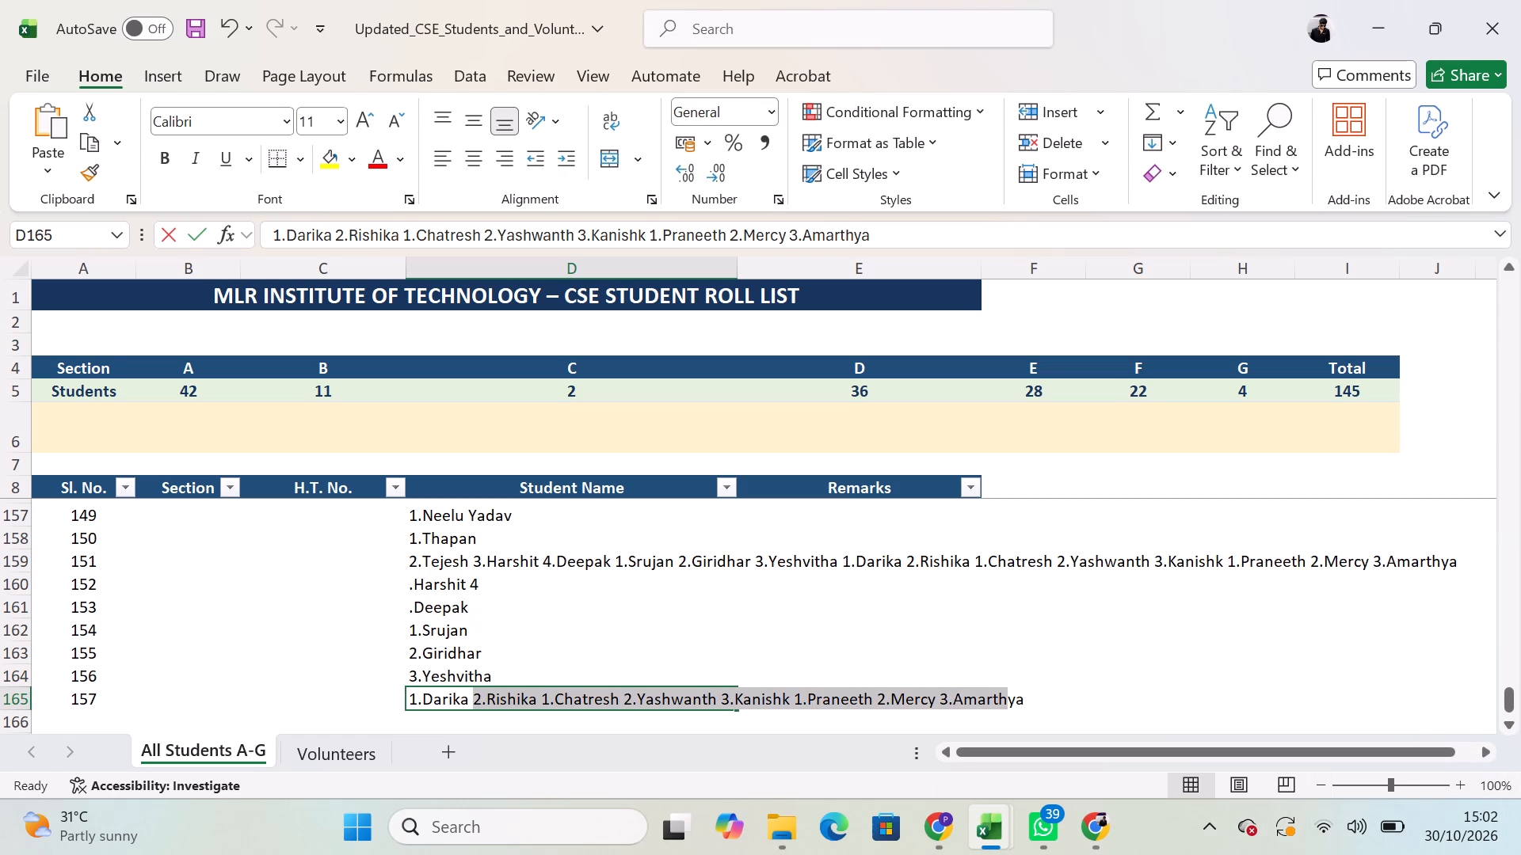
left_click_drag(1022, 712, 1065, 713)
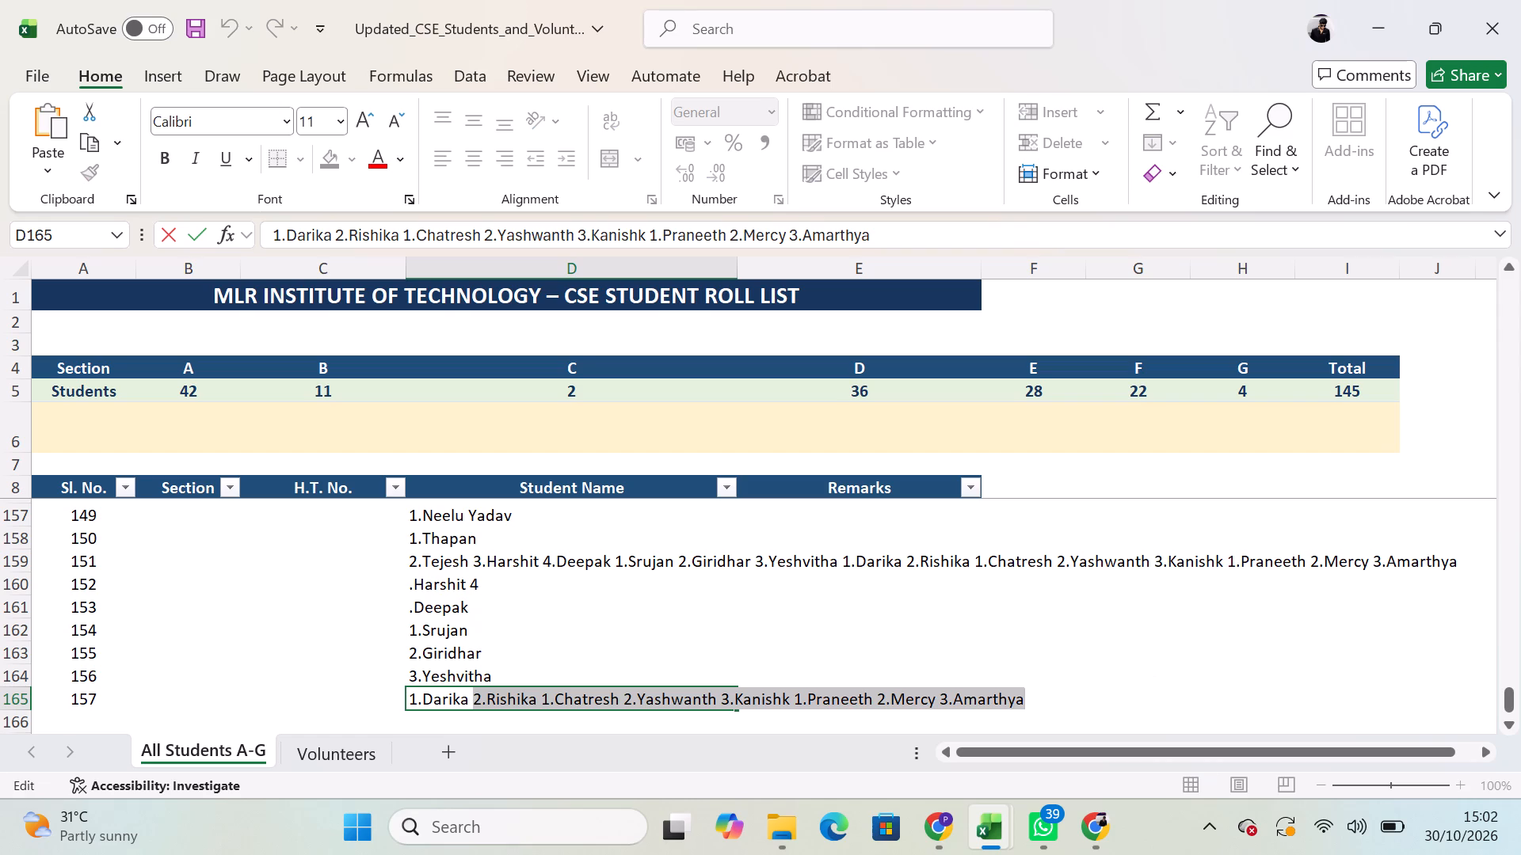
key("ctrl+c")
key("BackSpace")
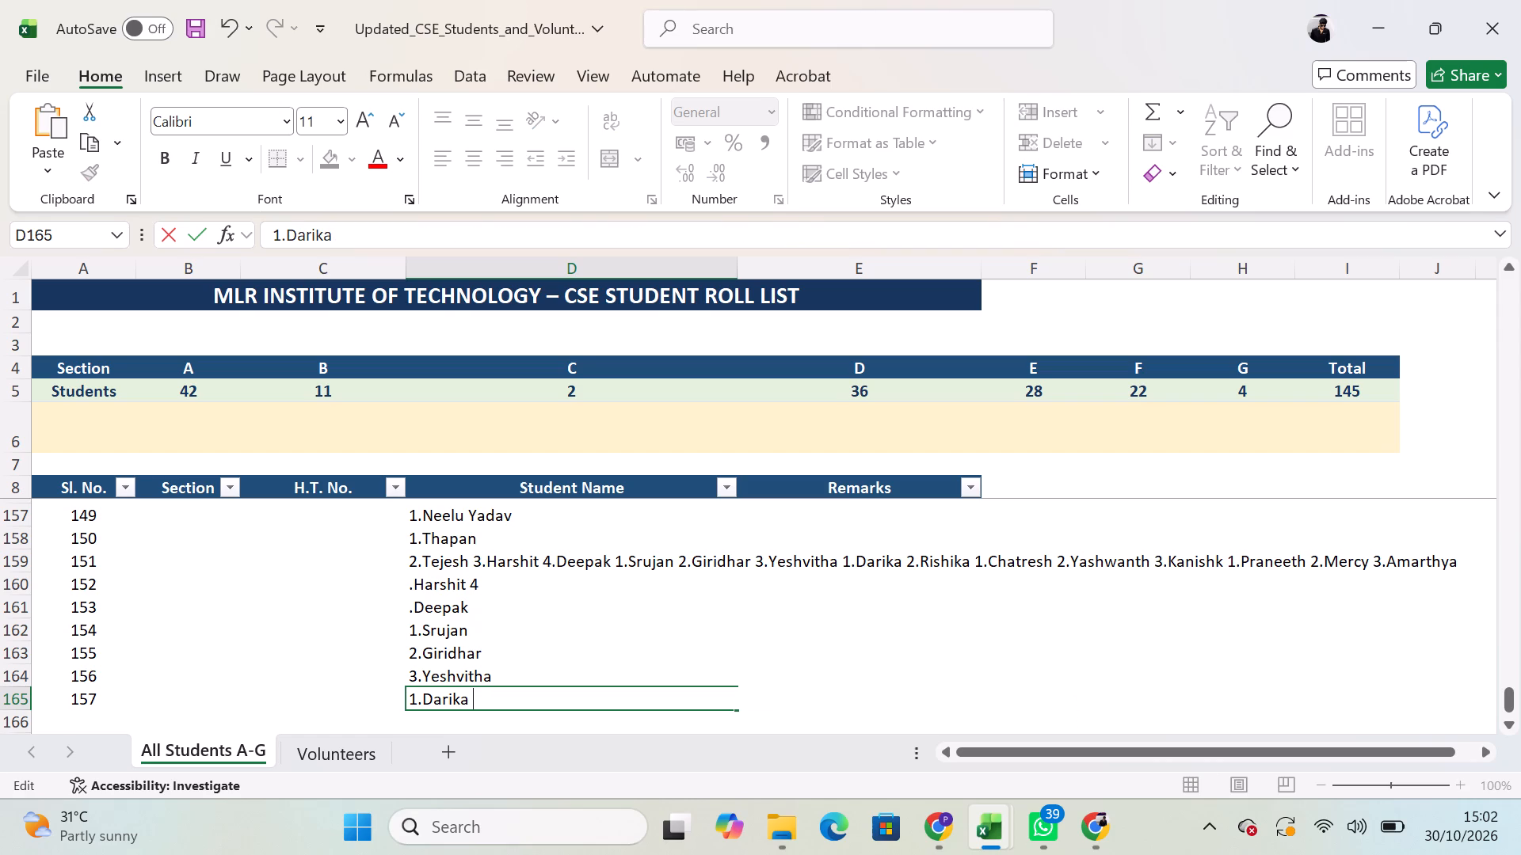
key("Return")
key("ctrl+v")
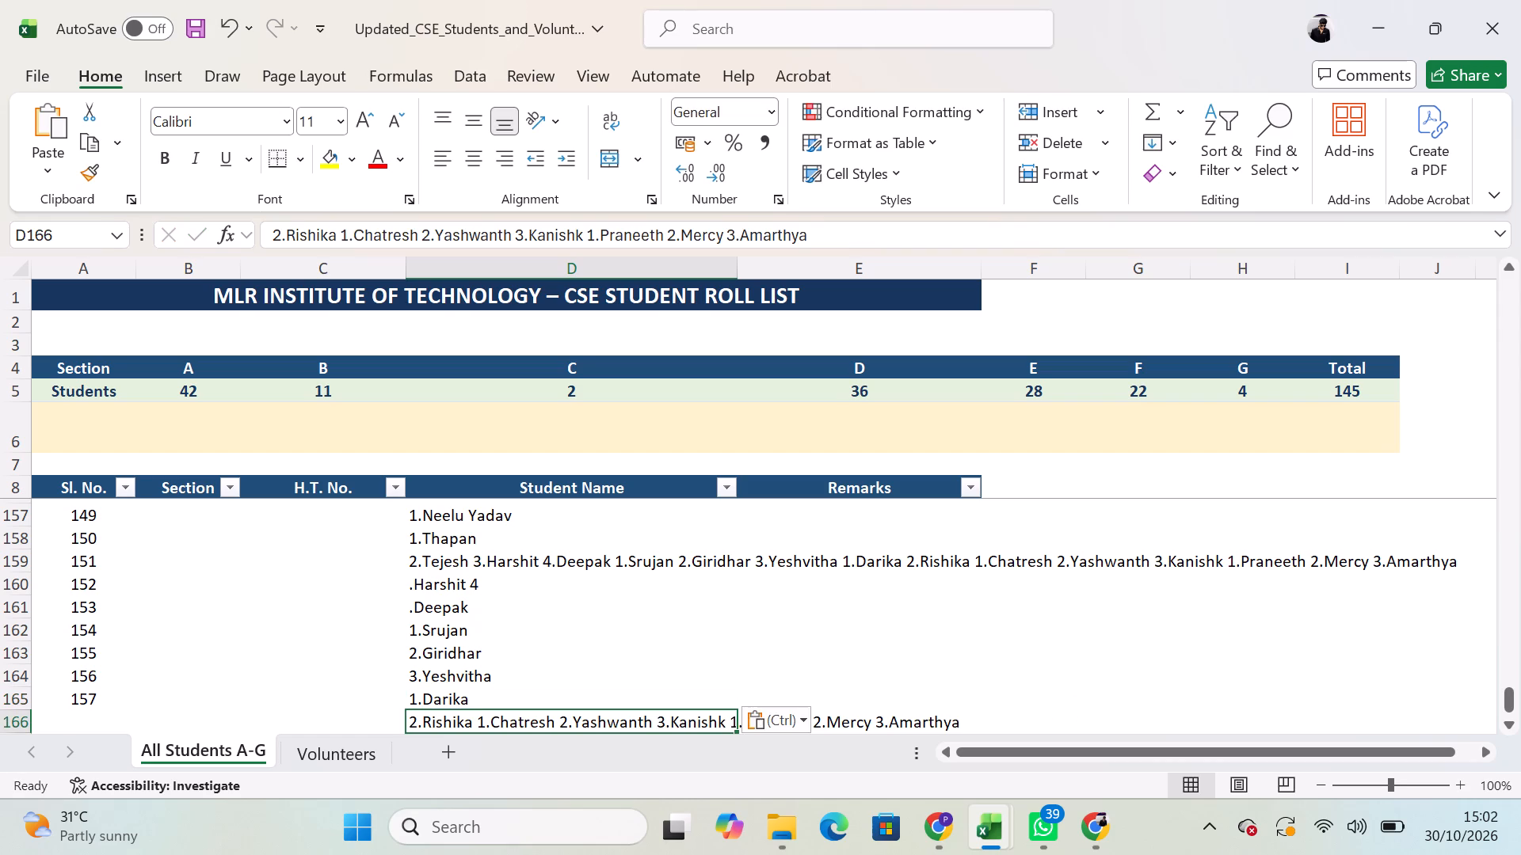
Move the names from 1.Chatresh to 3.Amarthya out of D166 into D167, leaving only 2.Rishika in D166.
left_click(980, 720)
left_click(476, 716)
left_click_drag(476, 716, 1027, 731)
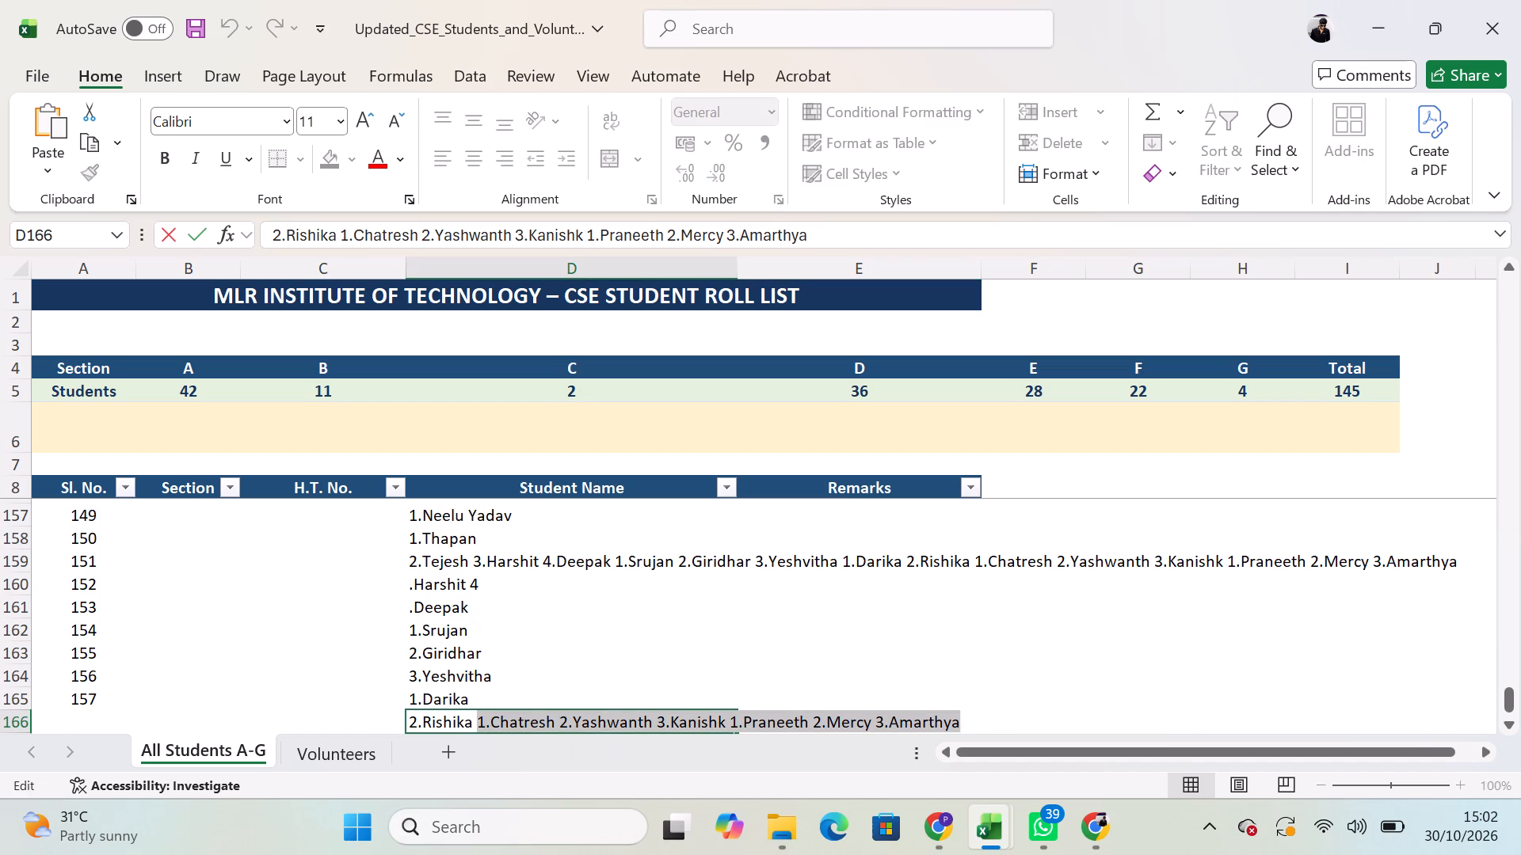
key("ctrl+c")
key("BackSpace")
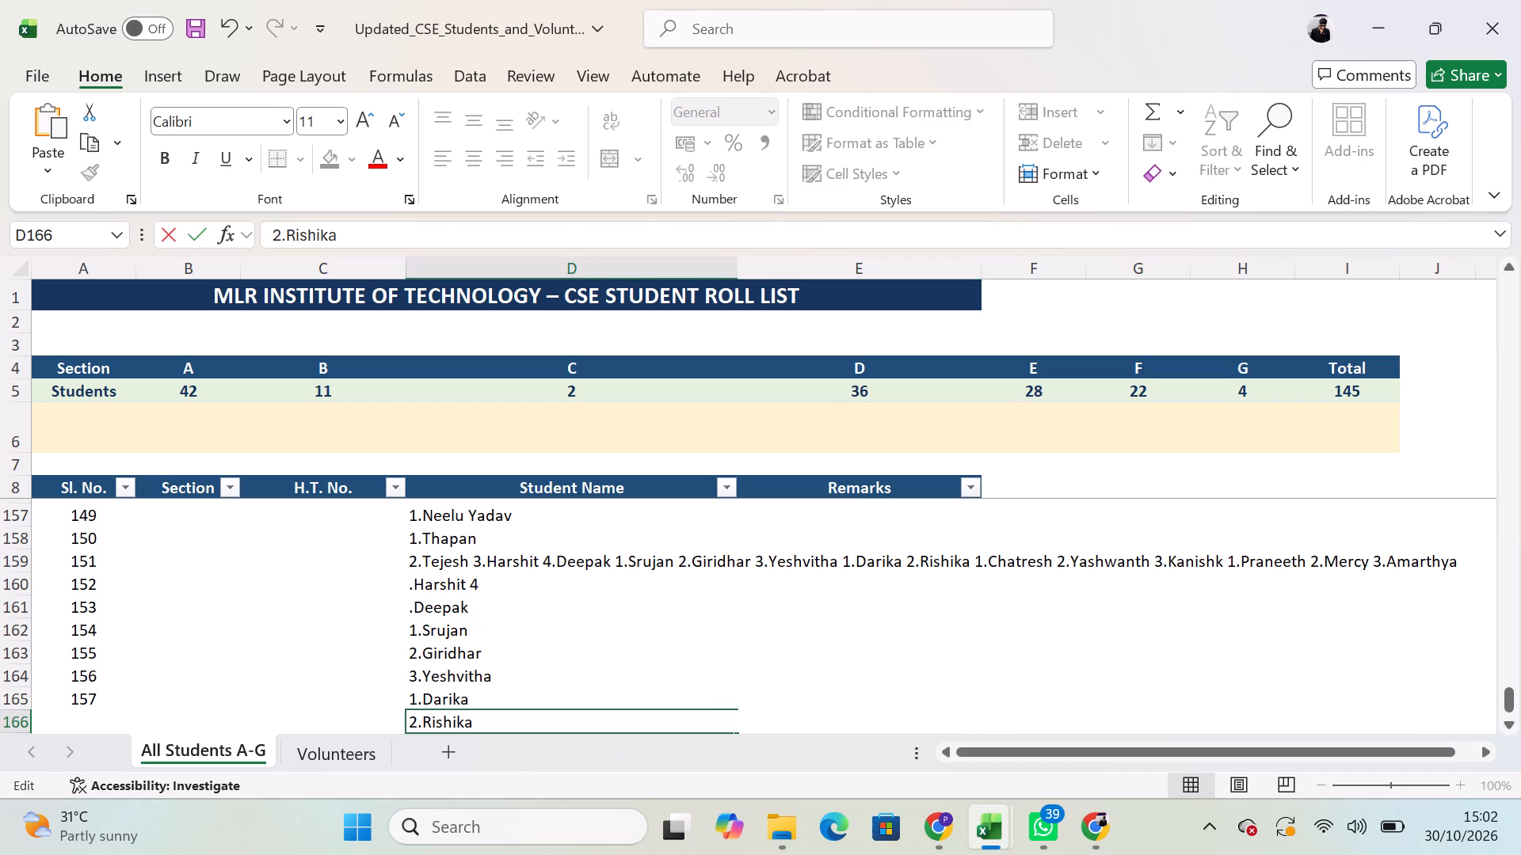
key("Return")
key("ctrl+v")
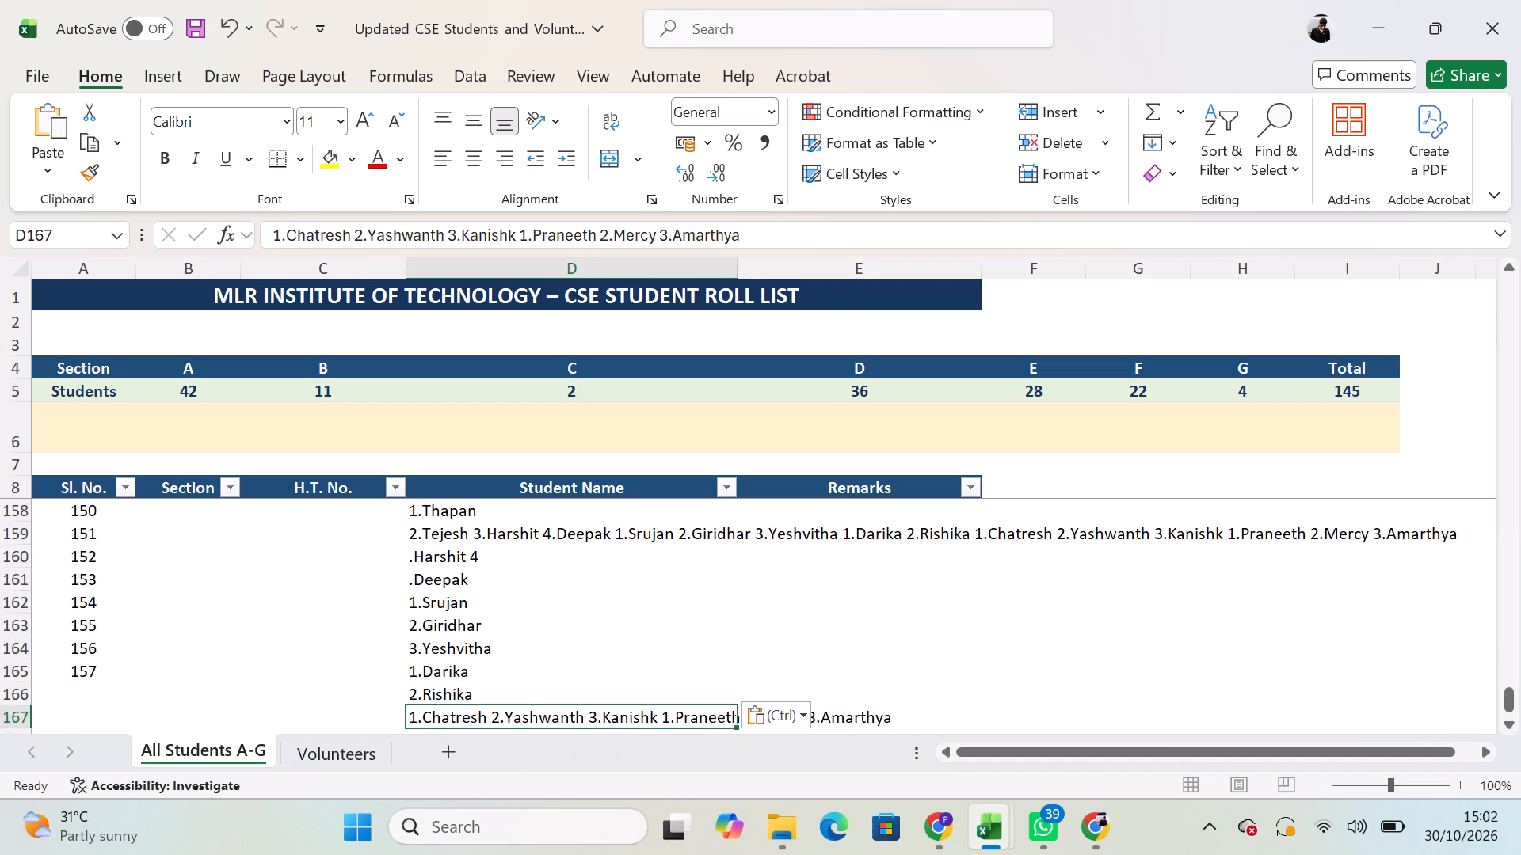
Move the text from .Yashwanth to 3.Amarthya out of D167 into D168, leaving 1.Chatresh 2 in D167.
left_click(497, 718)
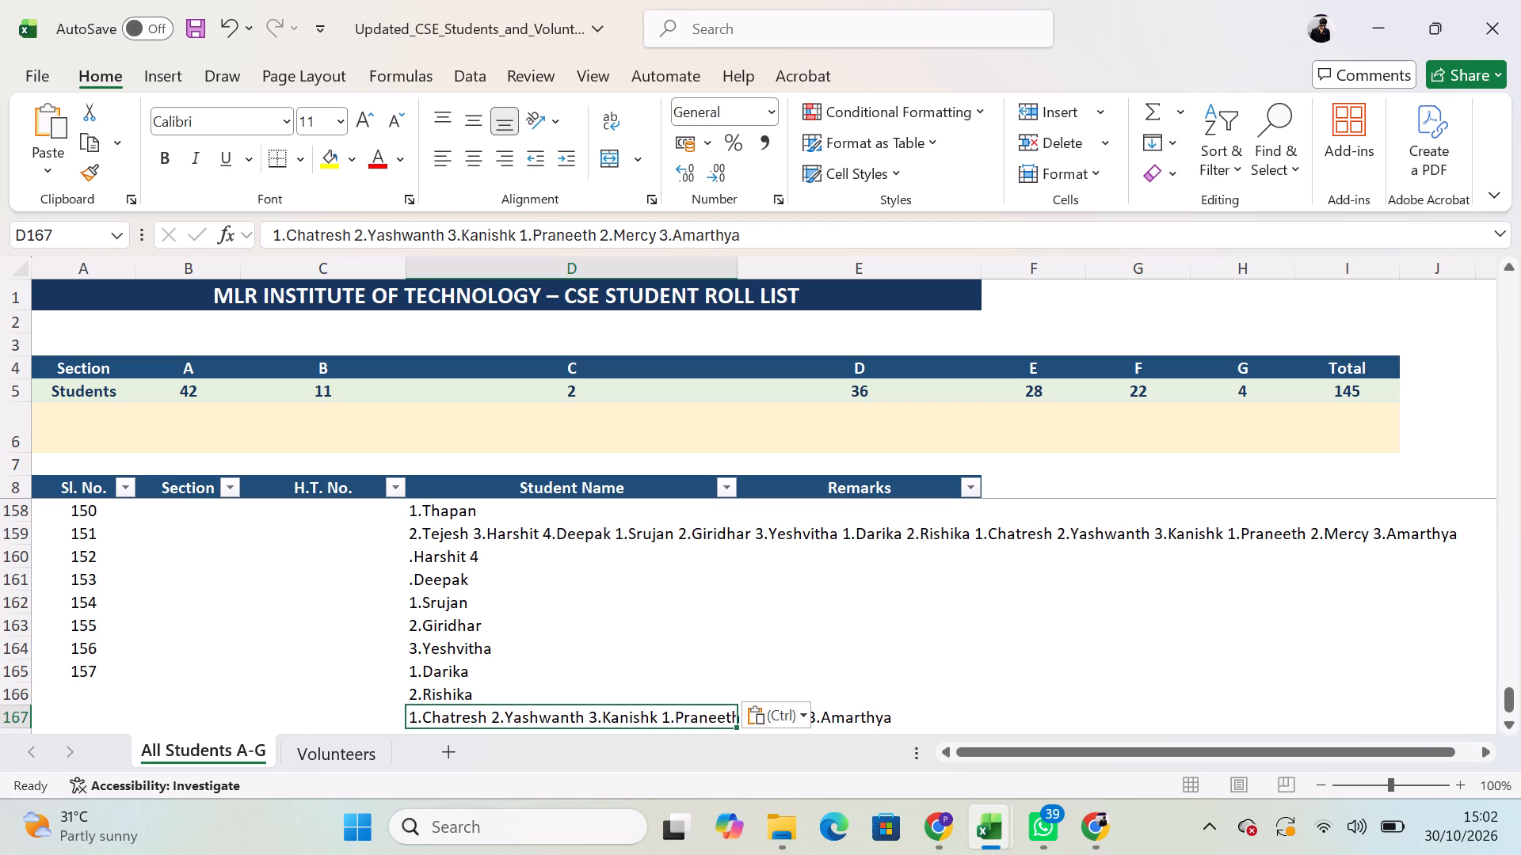
left_click_drag(497, 718, 921, 723)
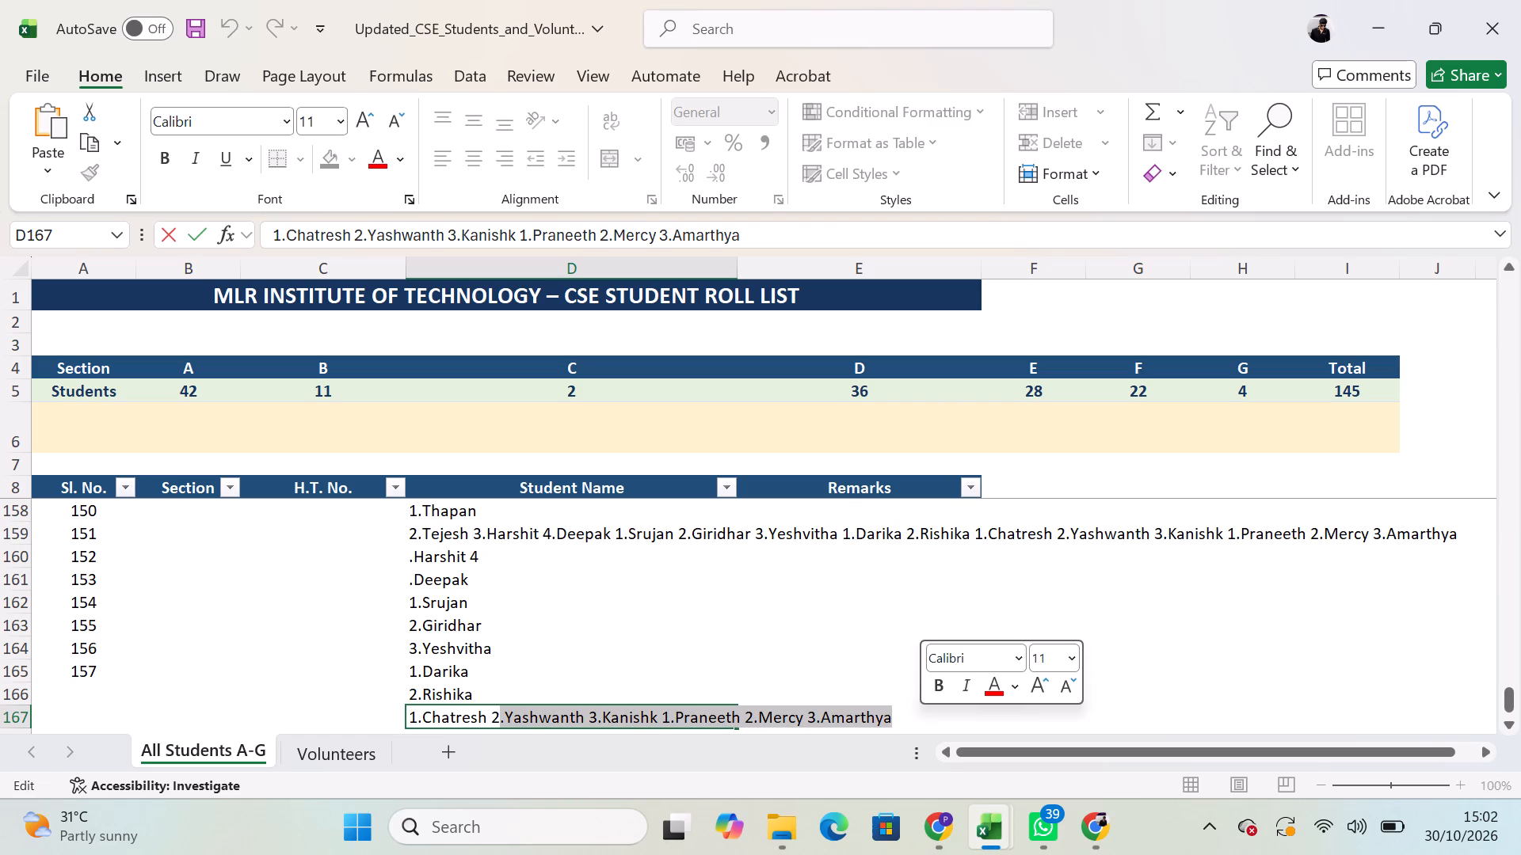
key("ctrl+c")
key("BackSpace")
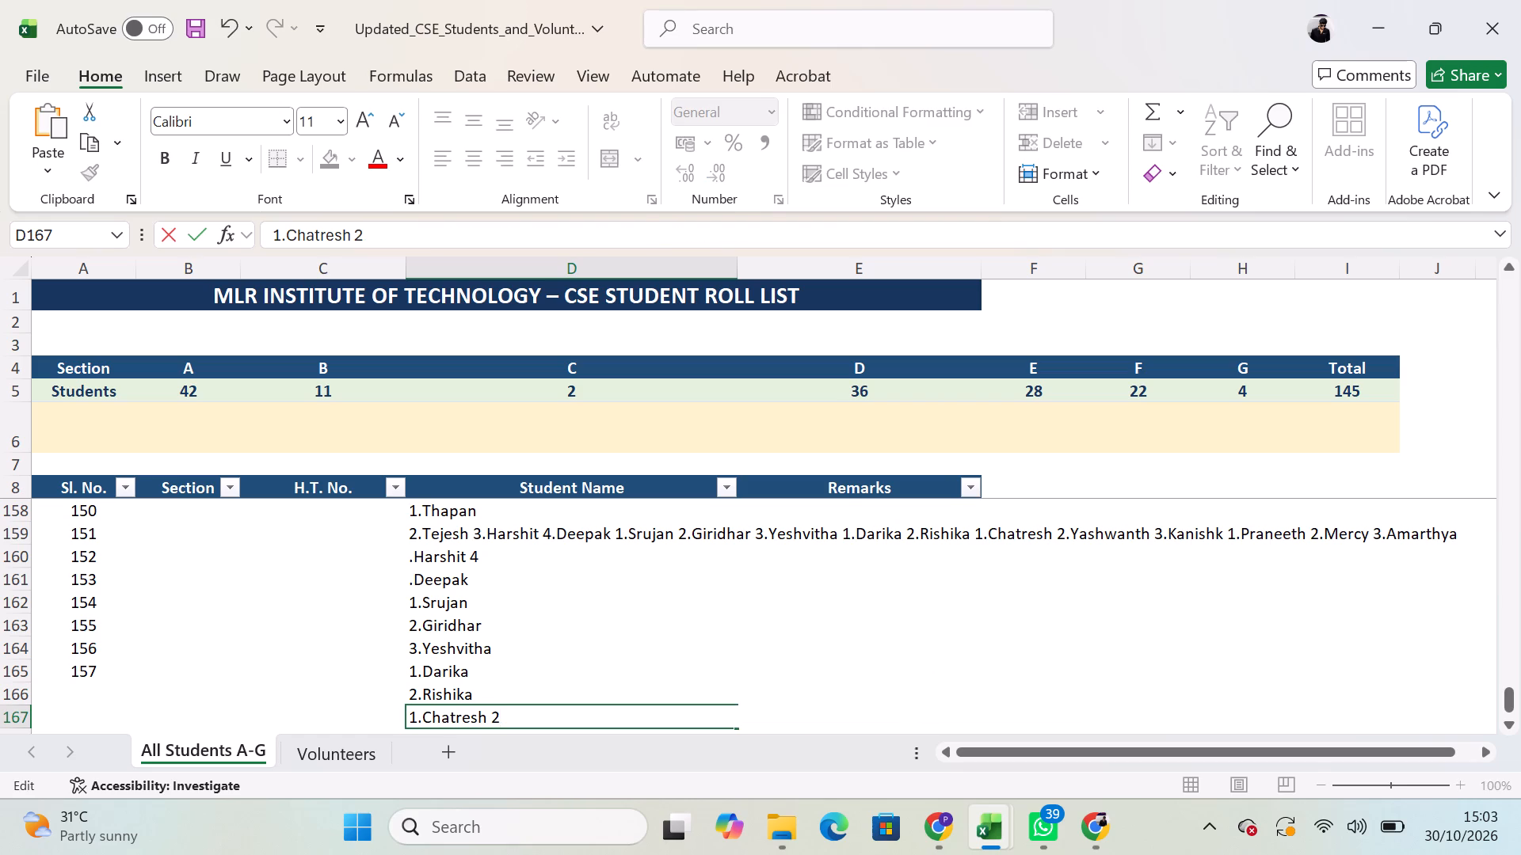
key("Return")
key("ctrl+v")
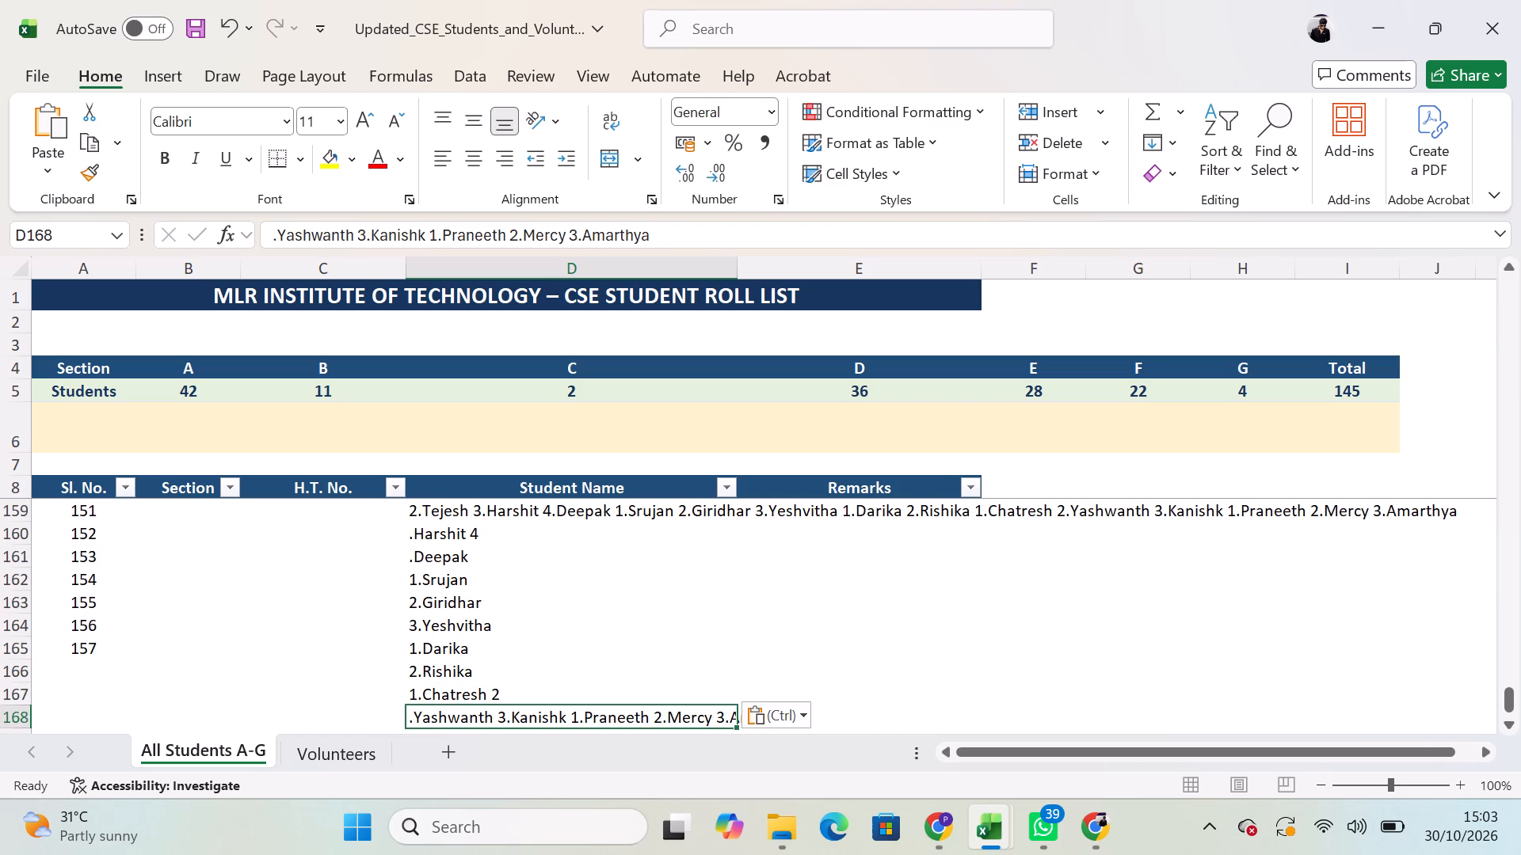
Move the names from 3.Kanishk to 3.Amarthya out of D168 into D169, leaving only .Yashwanth in D168.
left_click(499, 722)
left_click_drag(499, 722, 527, 717)
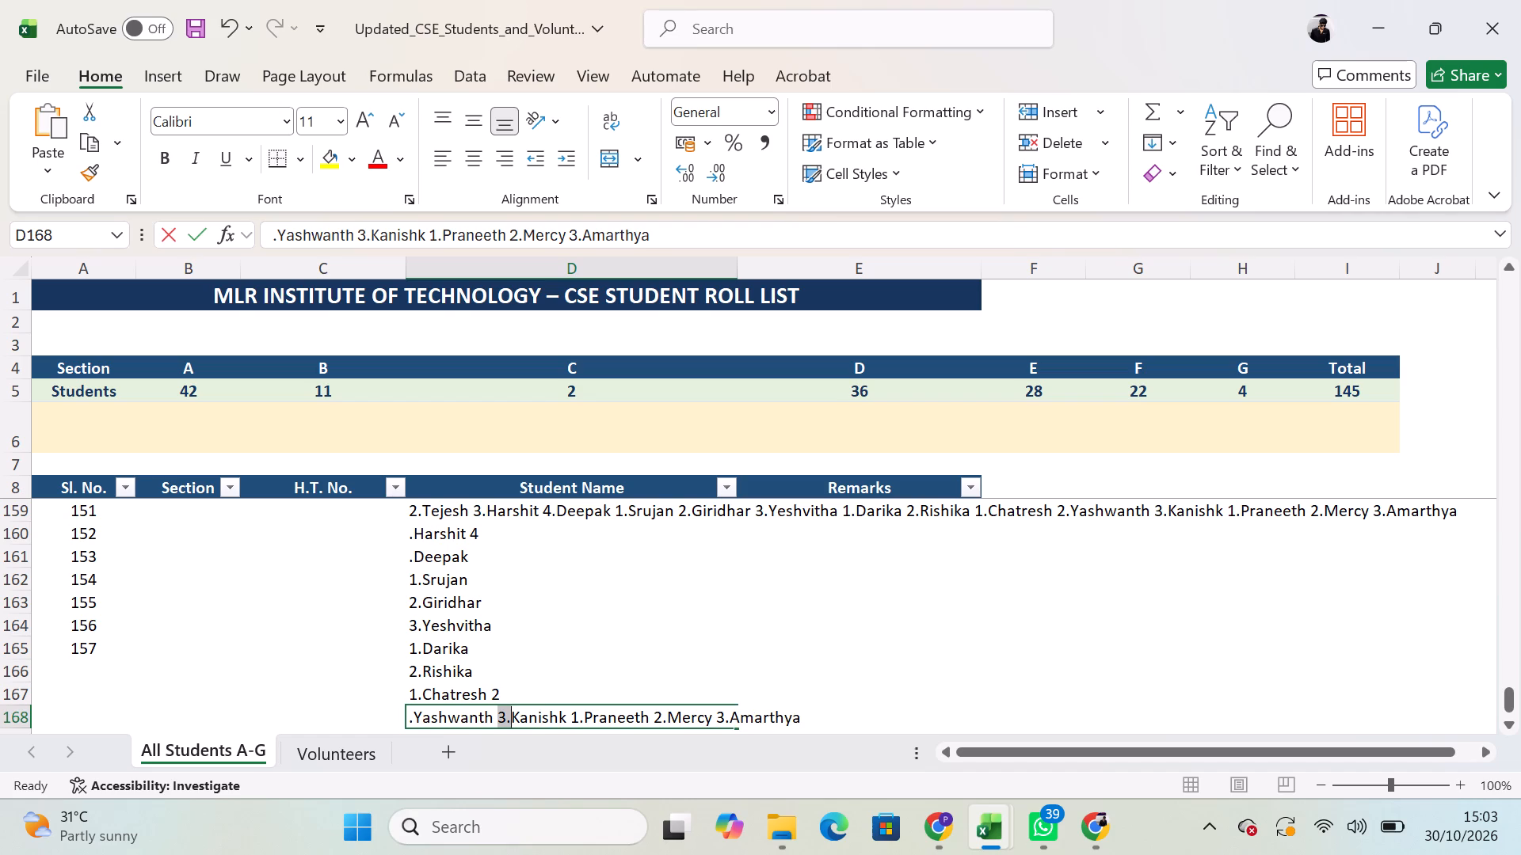
left_click_drag(527, 717, 898, 747)
key("ctrl+c")
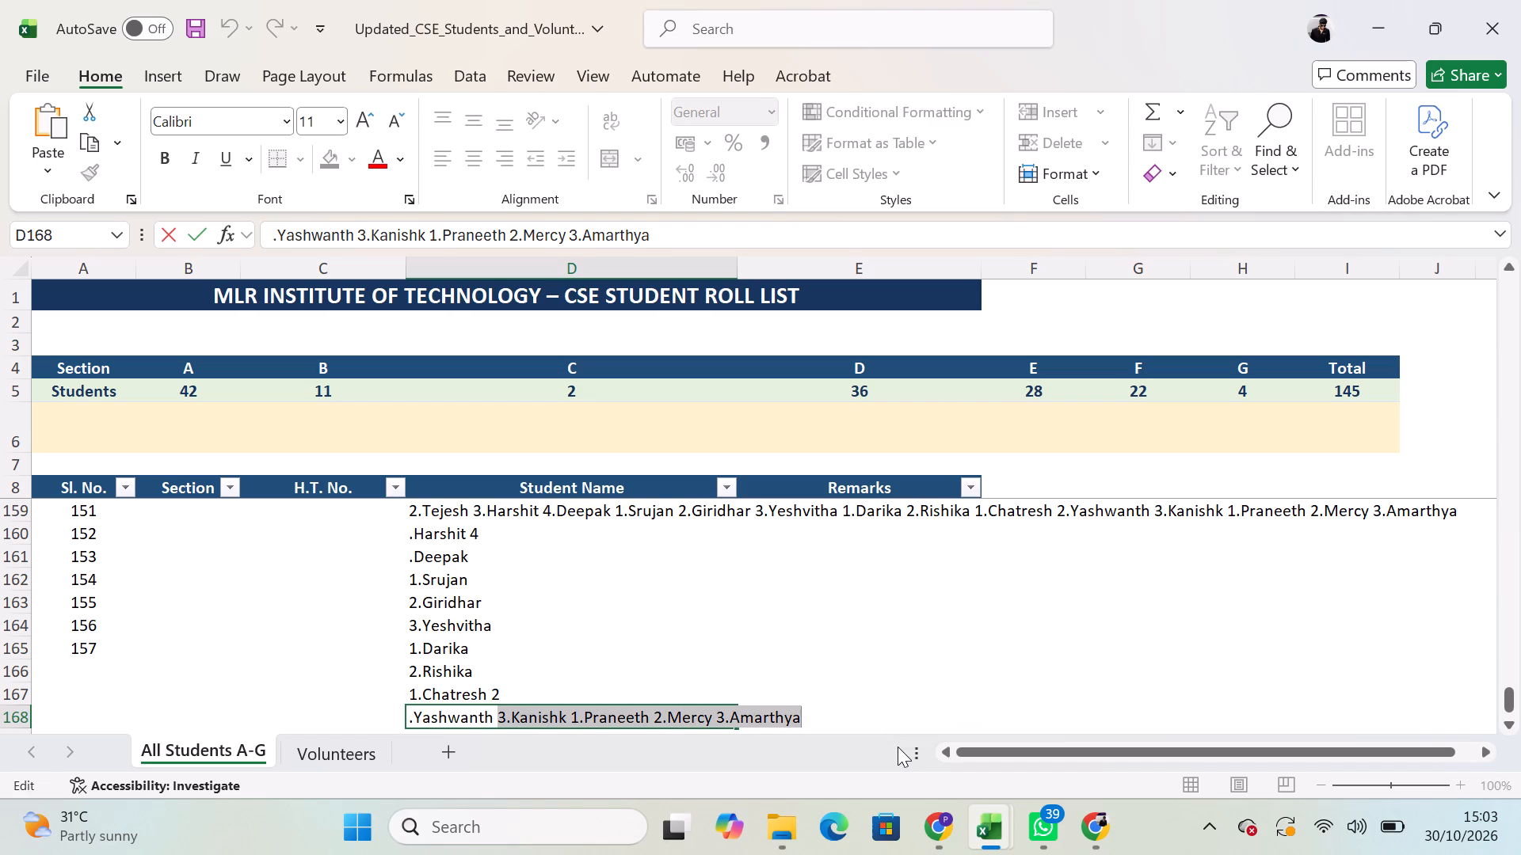
key("BackSpace")
key("Return")
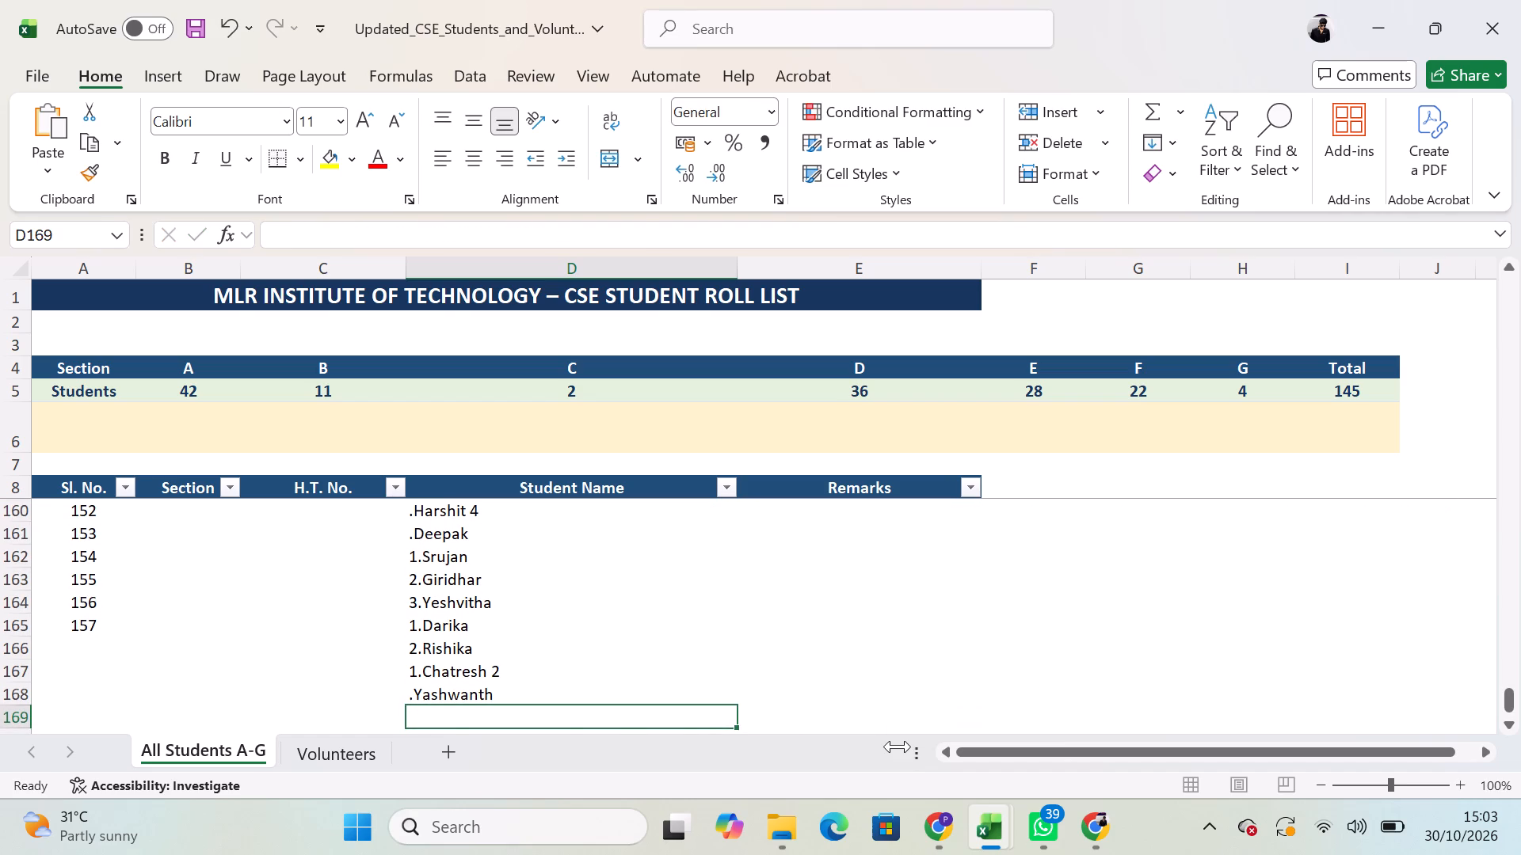
key("ctrl+v")
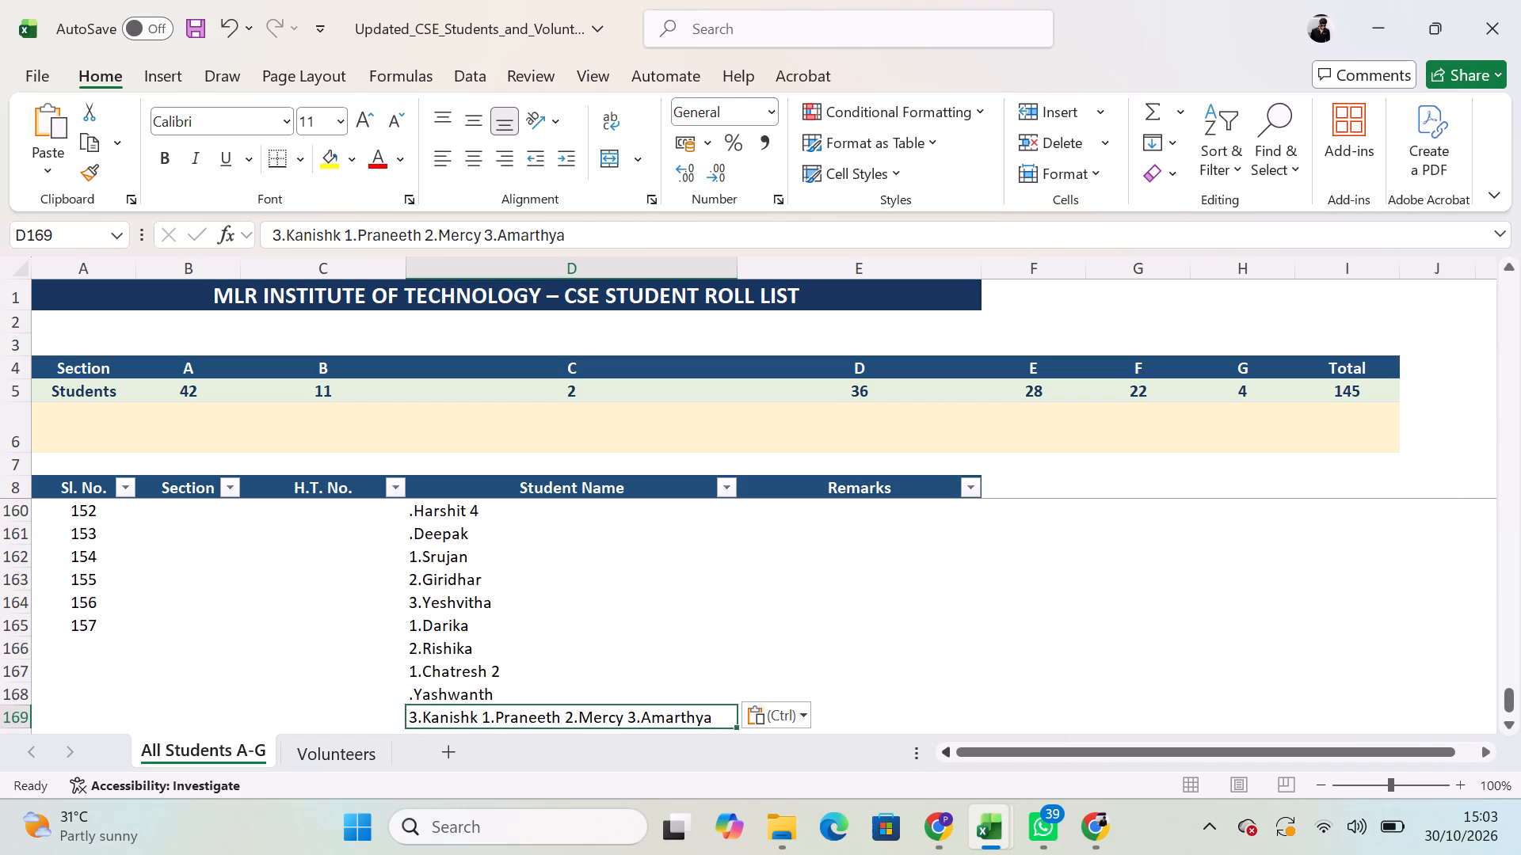
Move the names from 1.Praneeth to 3.Amarthya out of D169 into D170, leaving only 3.Kanishk in D169.
left_click(482, 713)
left_click_drag(482, 713, 762, 712)
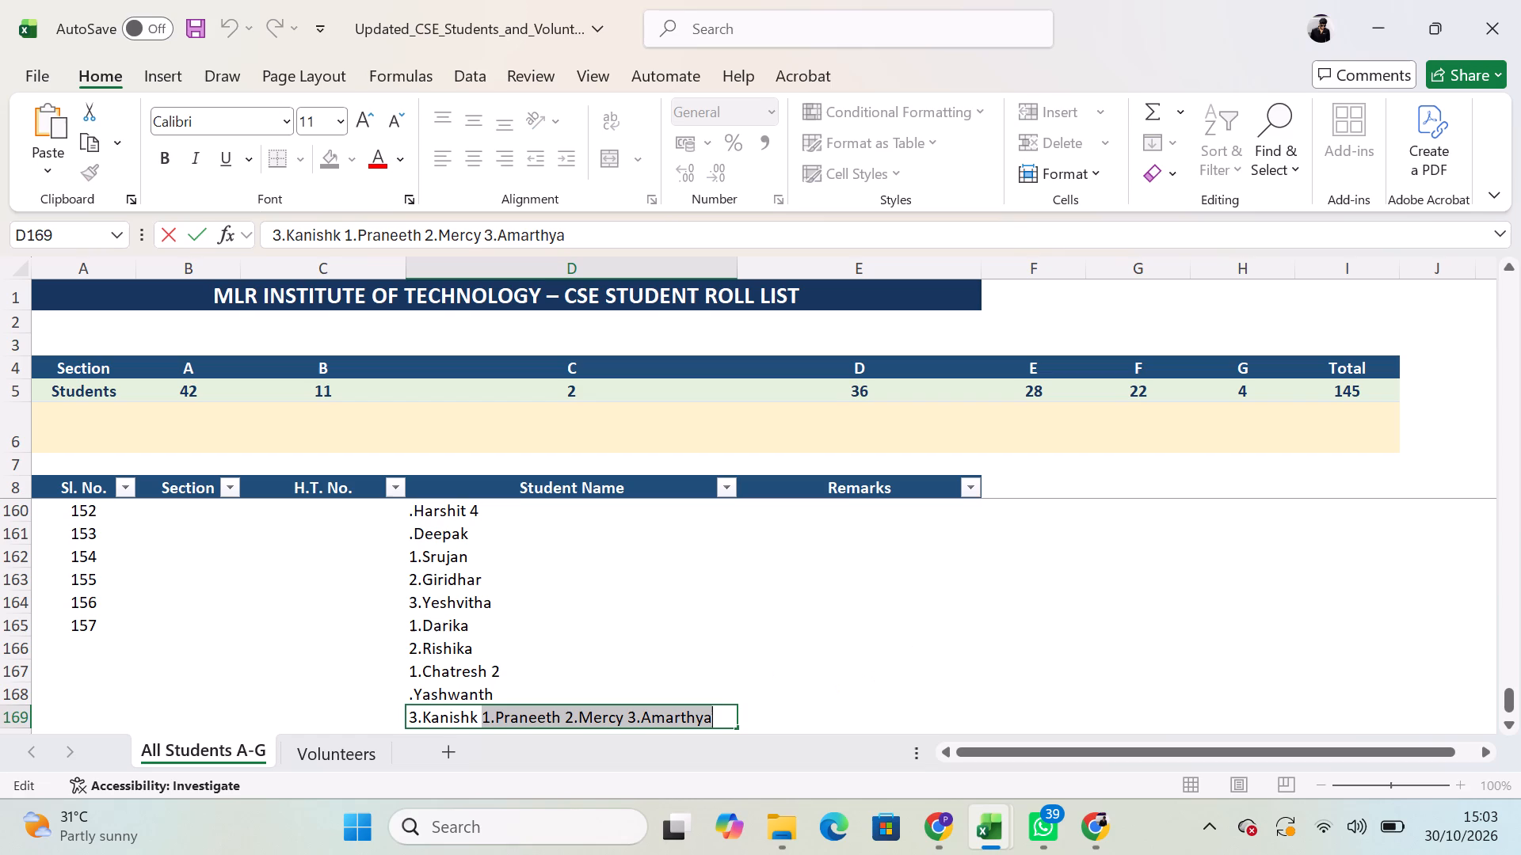
key("ctrl+c")
key("BackSpace")
key("Return")
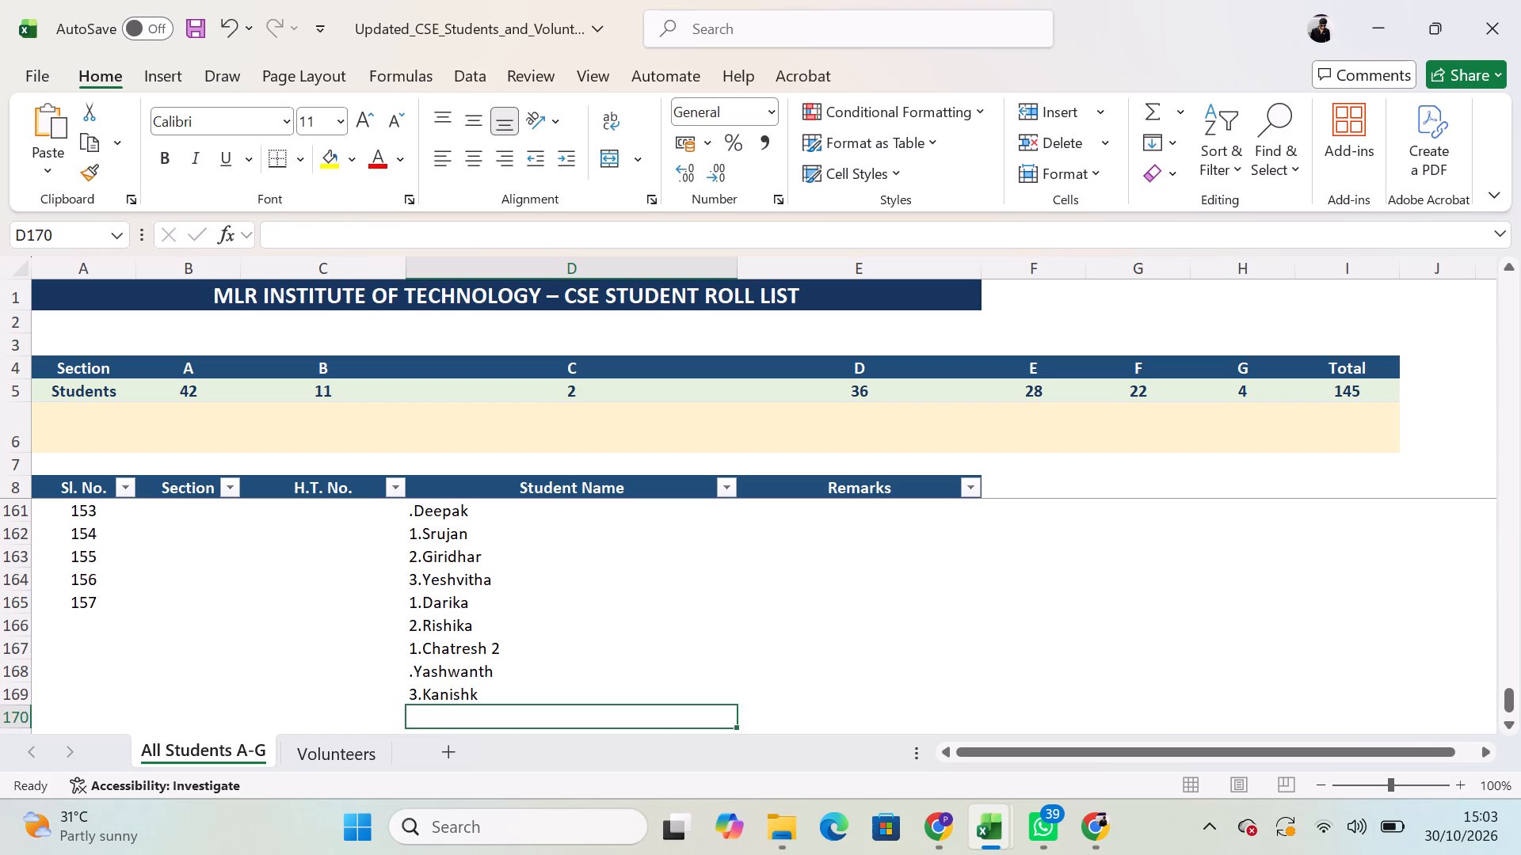
key("ctrl+v")
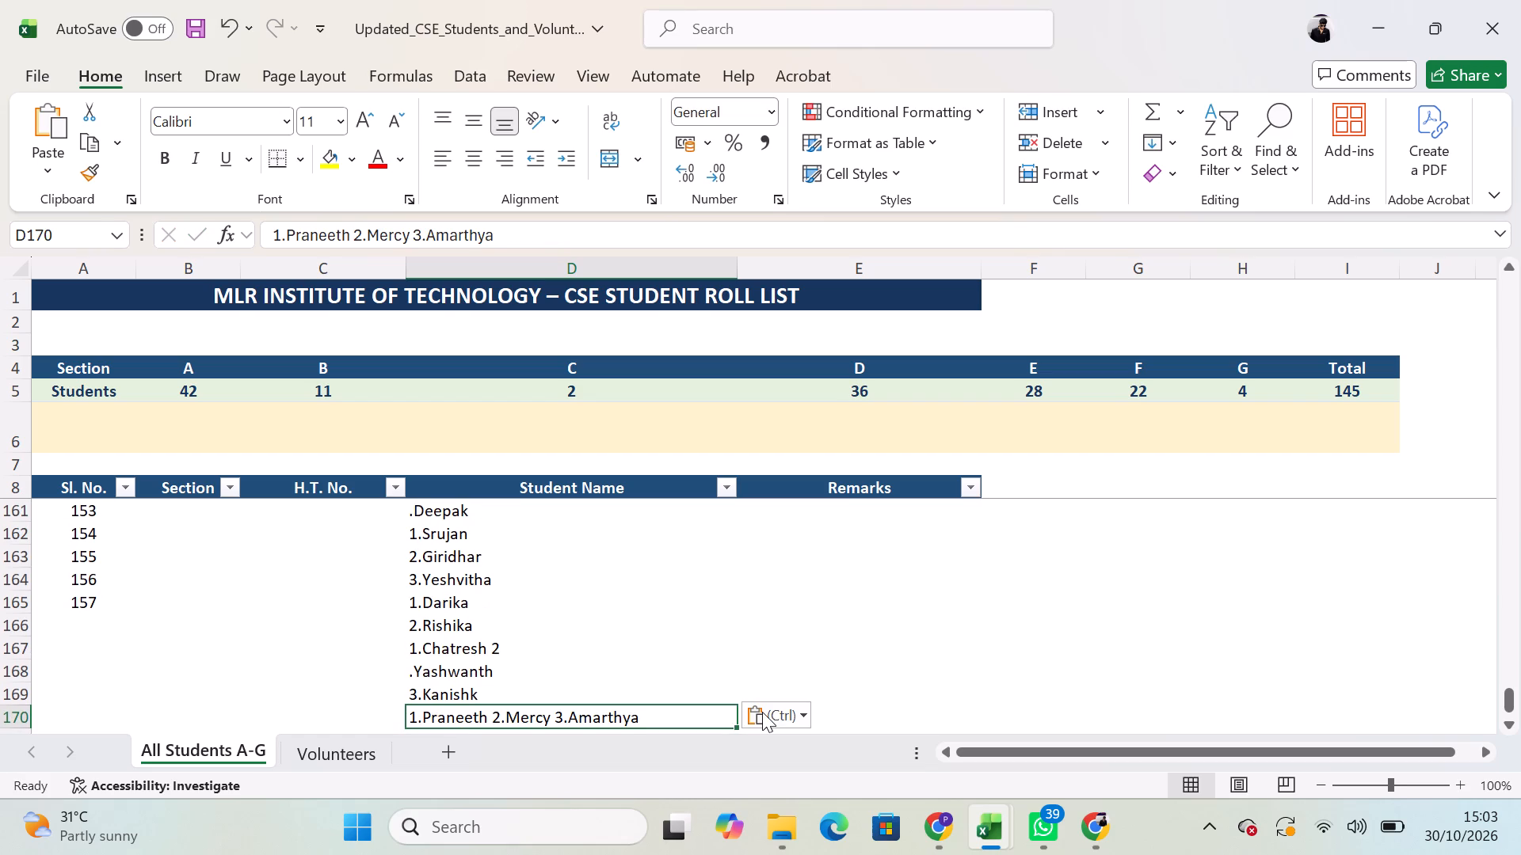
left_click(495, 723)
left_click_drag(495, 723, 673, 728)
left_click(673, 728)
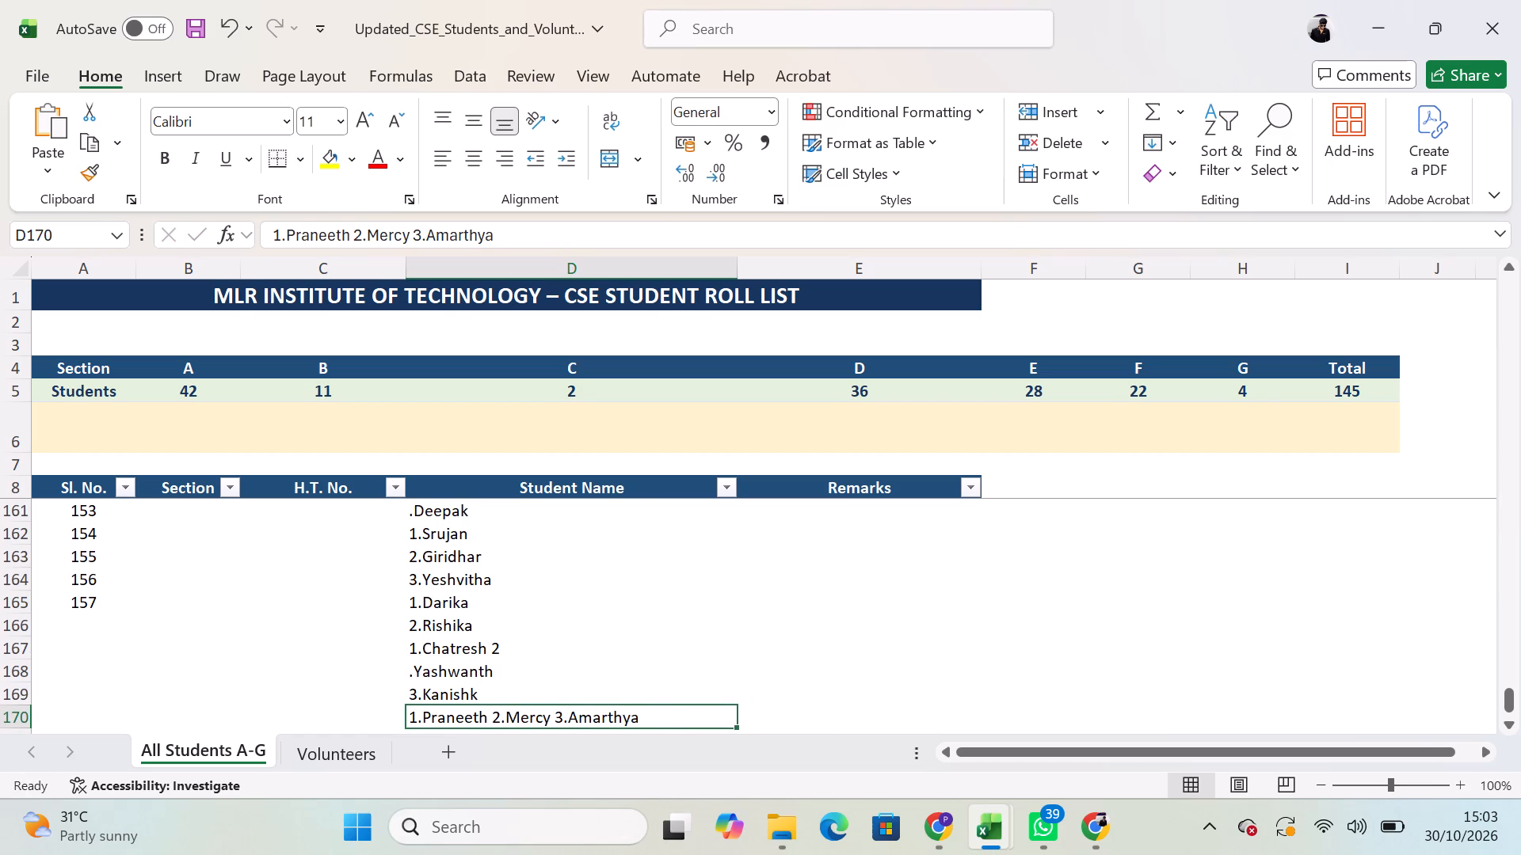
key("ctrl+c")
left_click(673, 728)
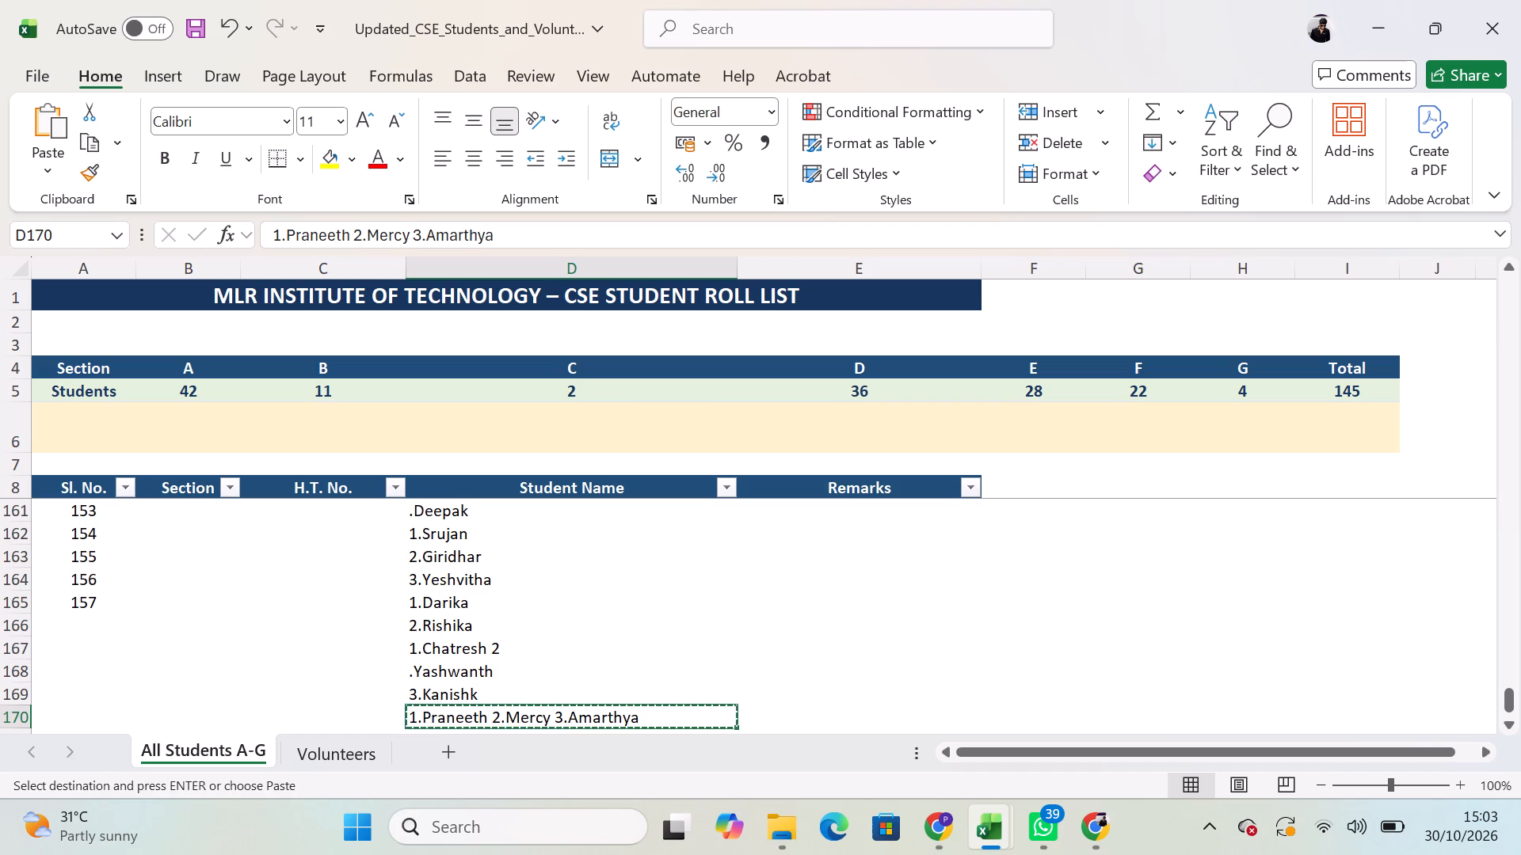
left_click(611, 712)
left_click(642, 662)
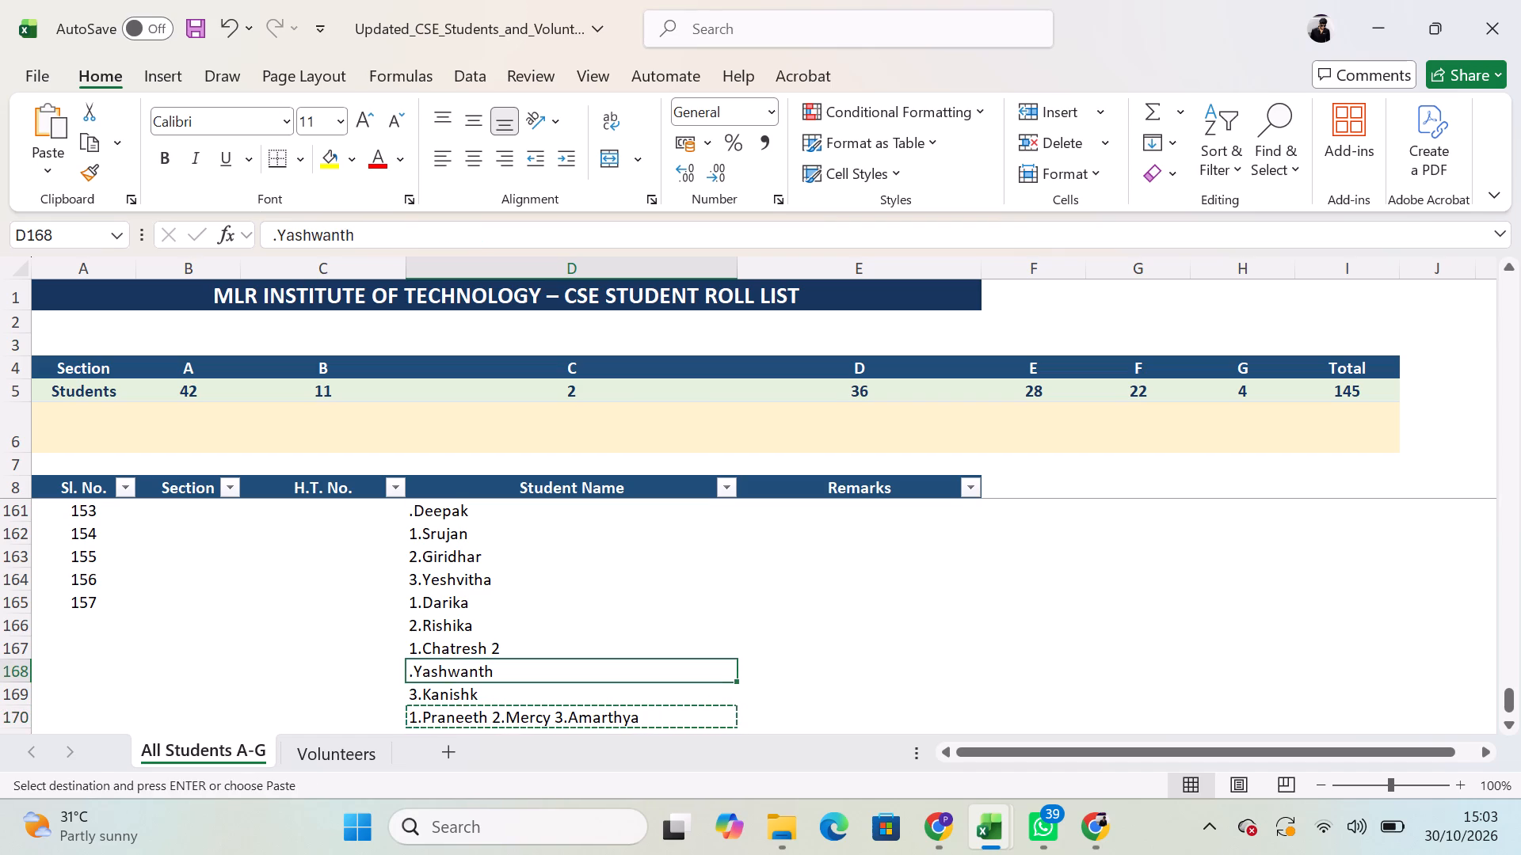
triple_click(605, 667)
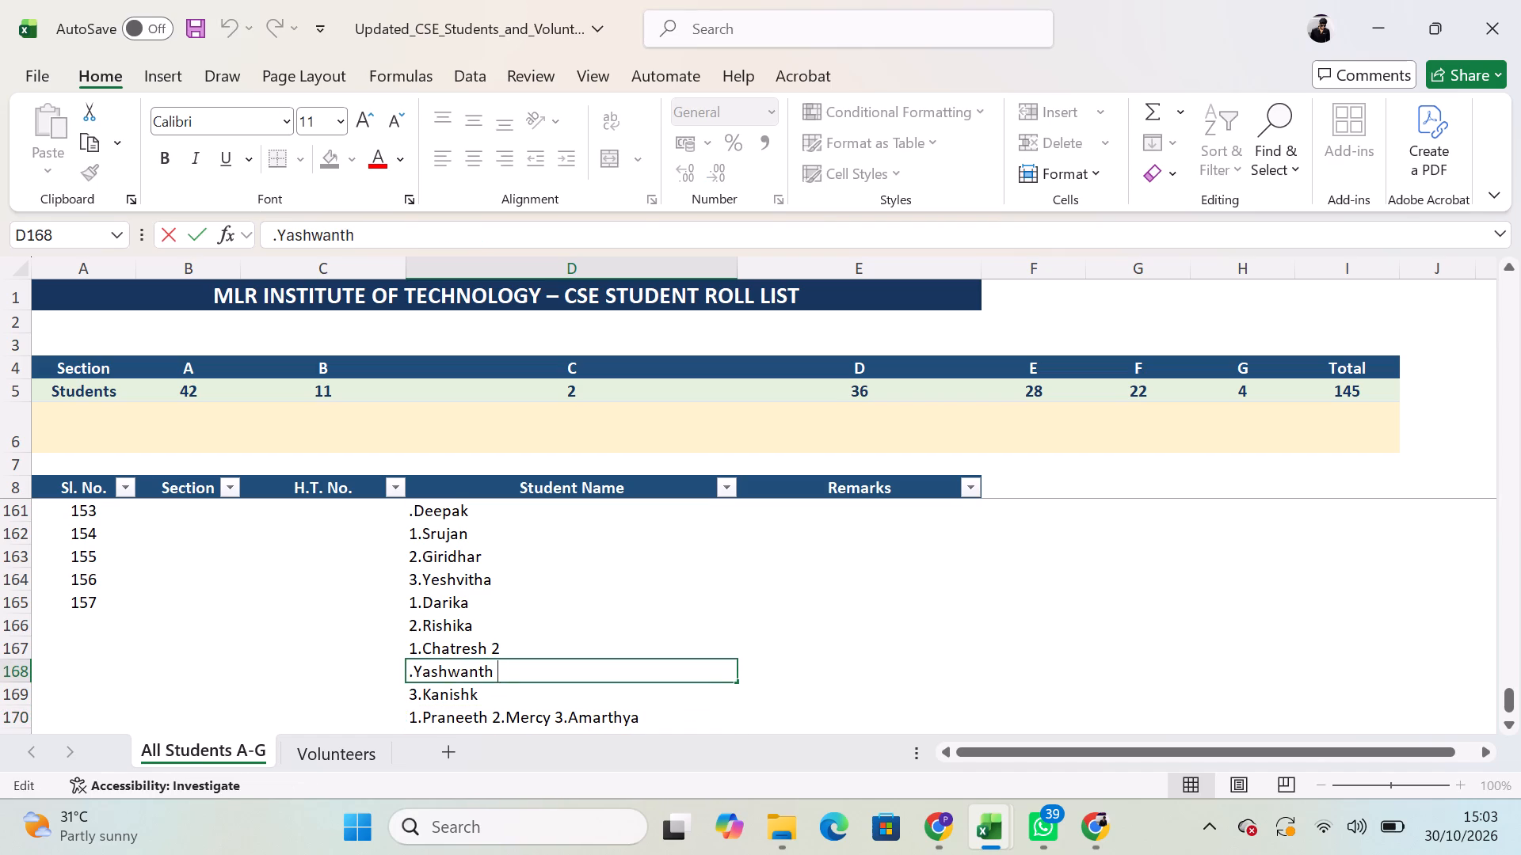
Move the text .Mercy 3.Amarthya out of D170 into D171, leaving only 1.Praneeth in D170.
left_click(500, 715)
double_click(500, 715)
left_click_drag(500, 715, 631, 713)
key("ctrl+c")
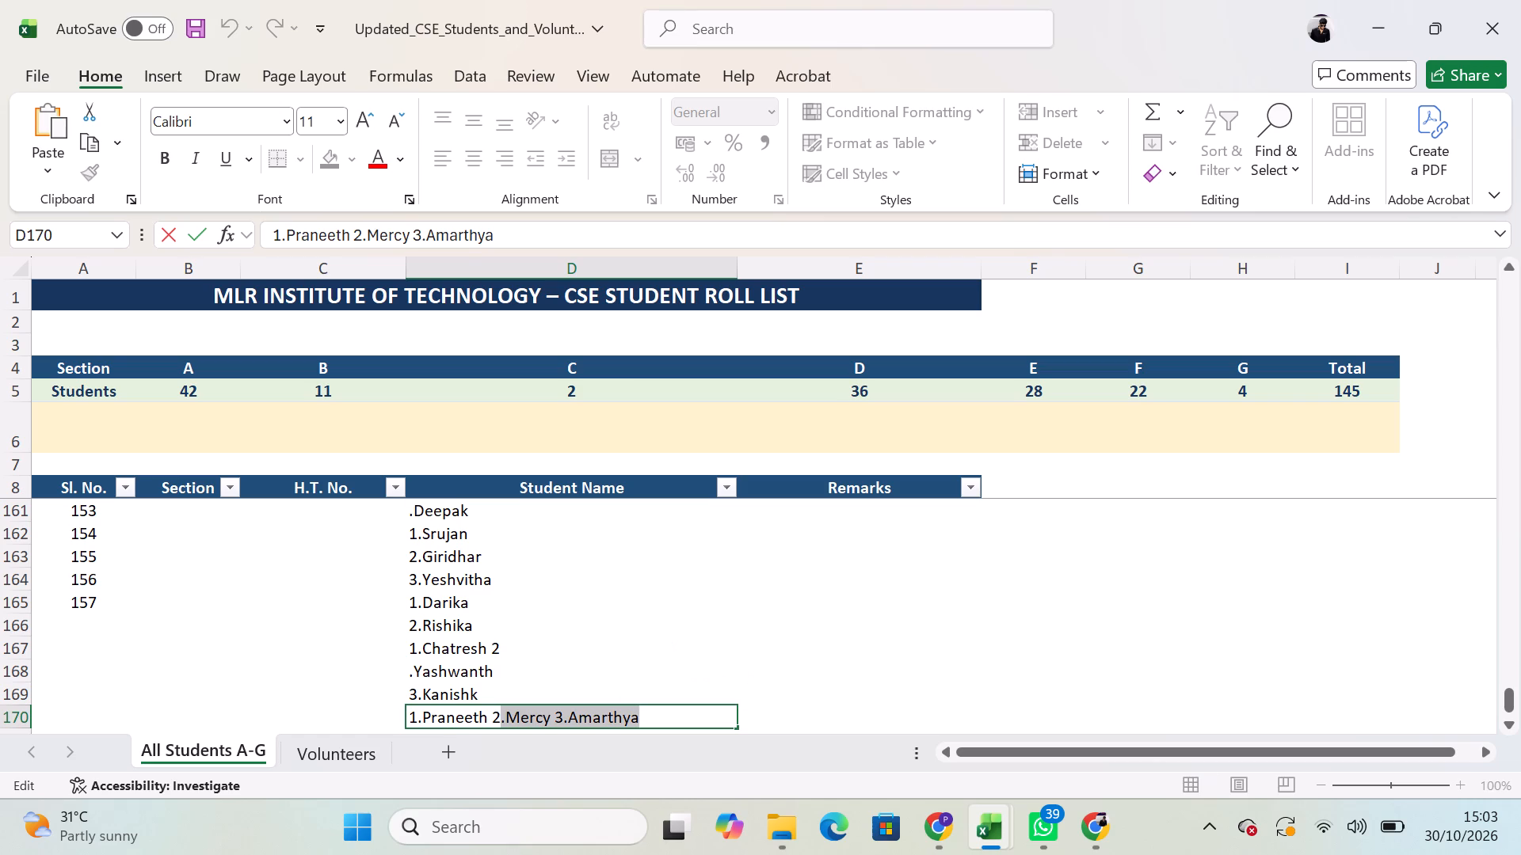
key("BackSpace")
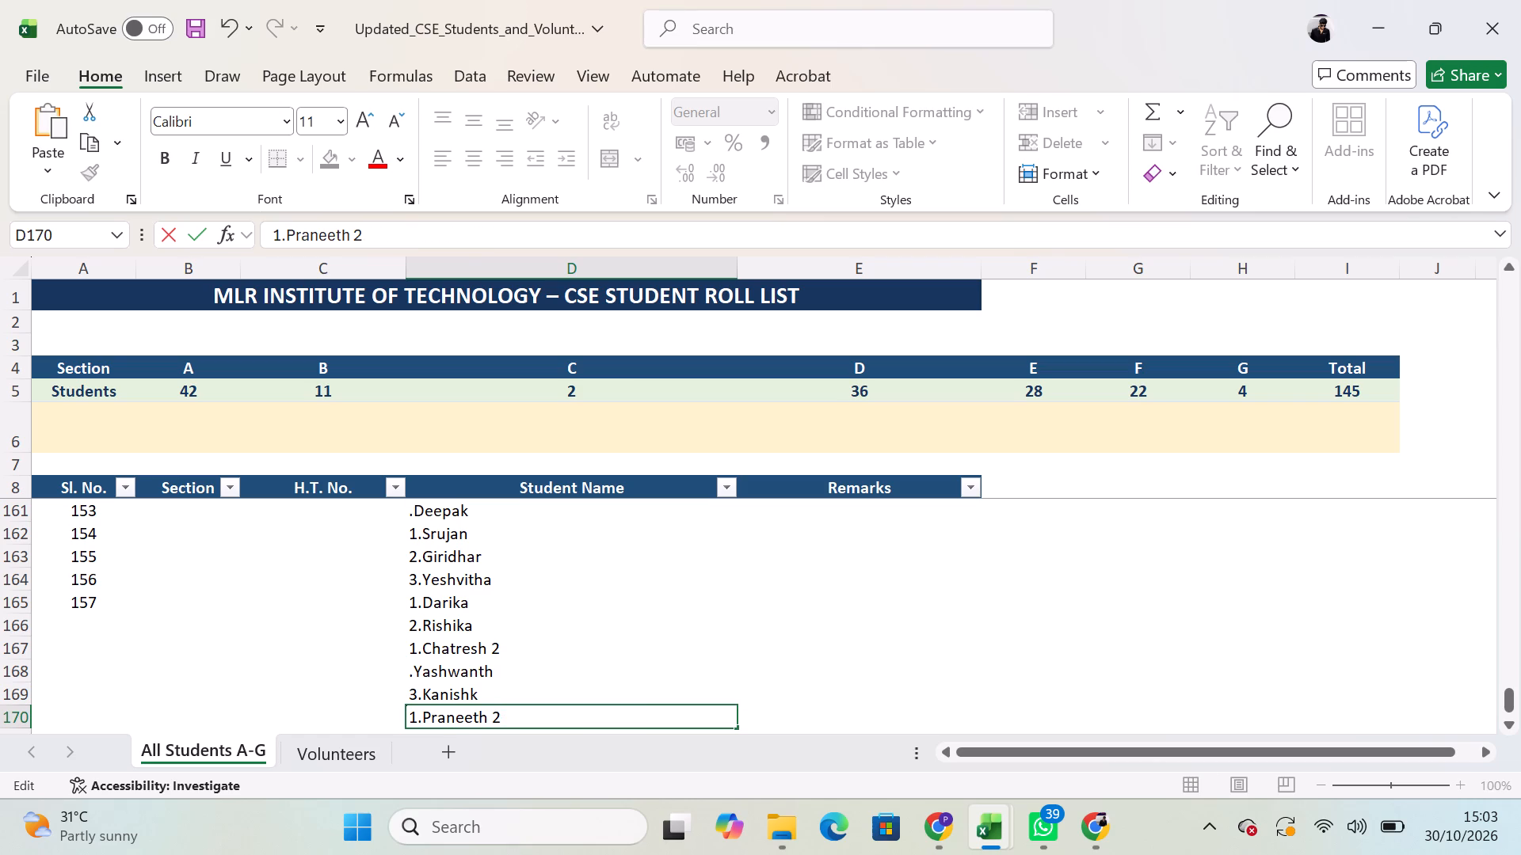
key("BackSpace")
key("Return")
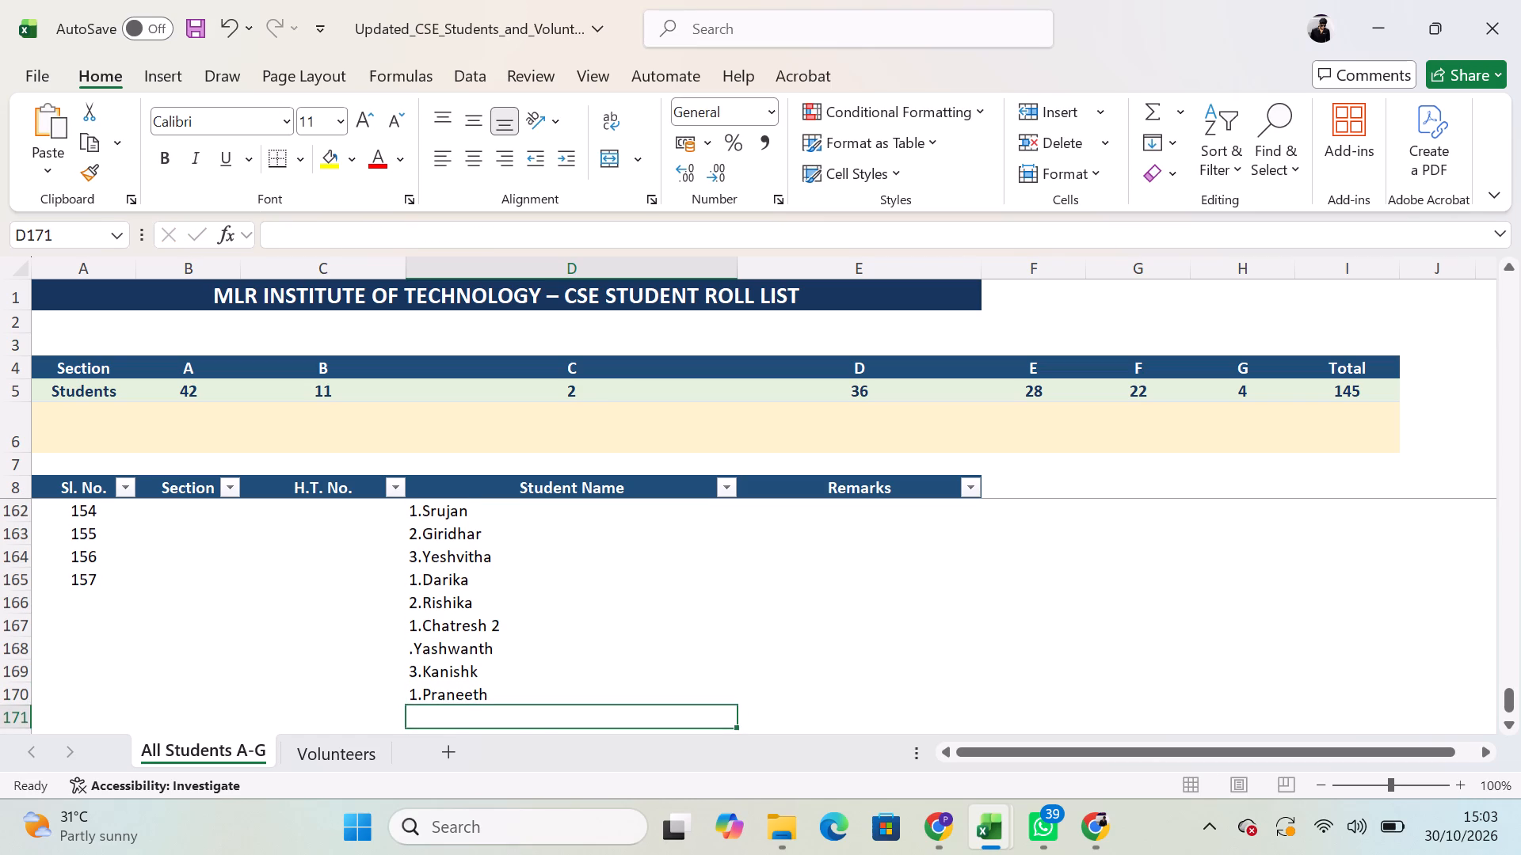
key("ctrl+v")
Copy the name Amarthya, without its number, from D171 into D172.
left_click(631, 713)
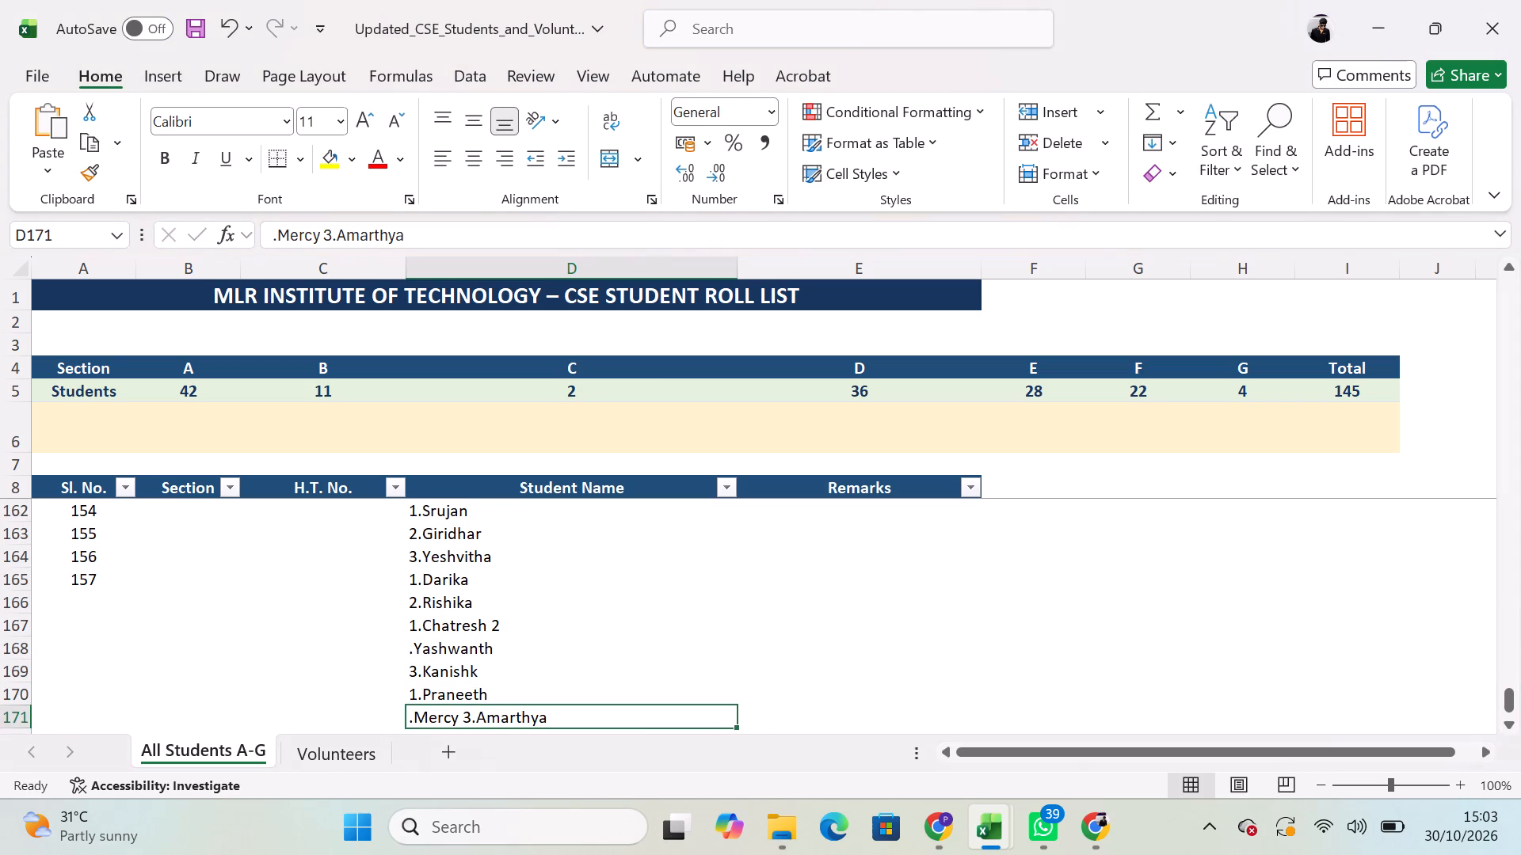
left_click(631, 713)
left_click(469, 728)
left_click_drag(469, 728, 450, 722)
left_click(478, 718)
left_click_drag(478, 718, 652, 704)
key("ctrl+c")
left_click(652, 704)
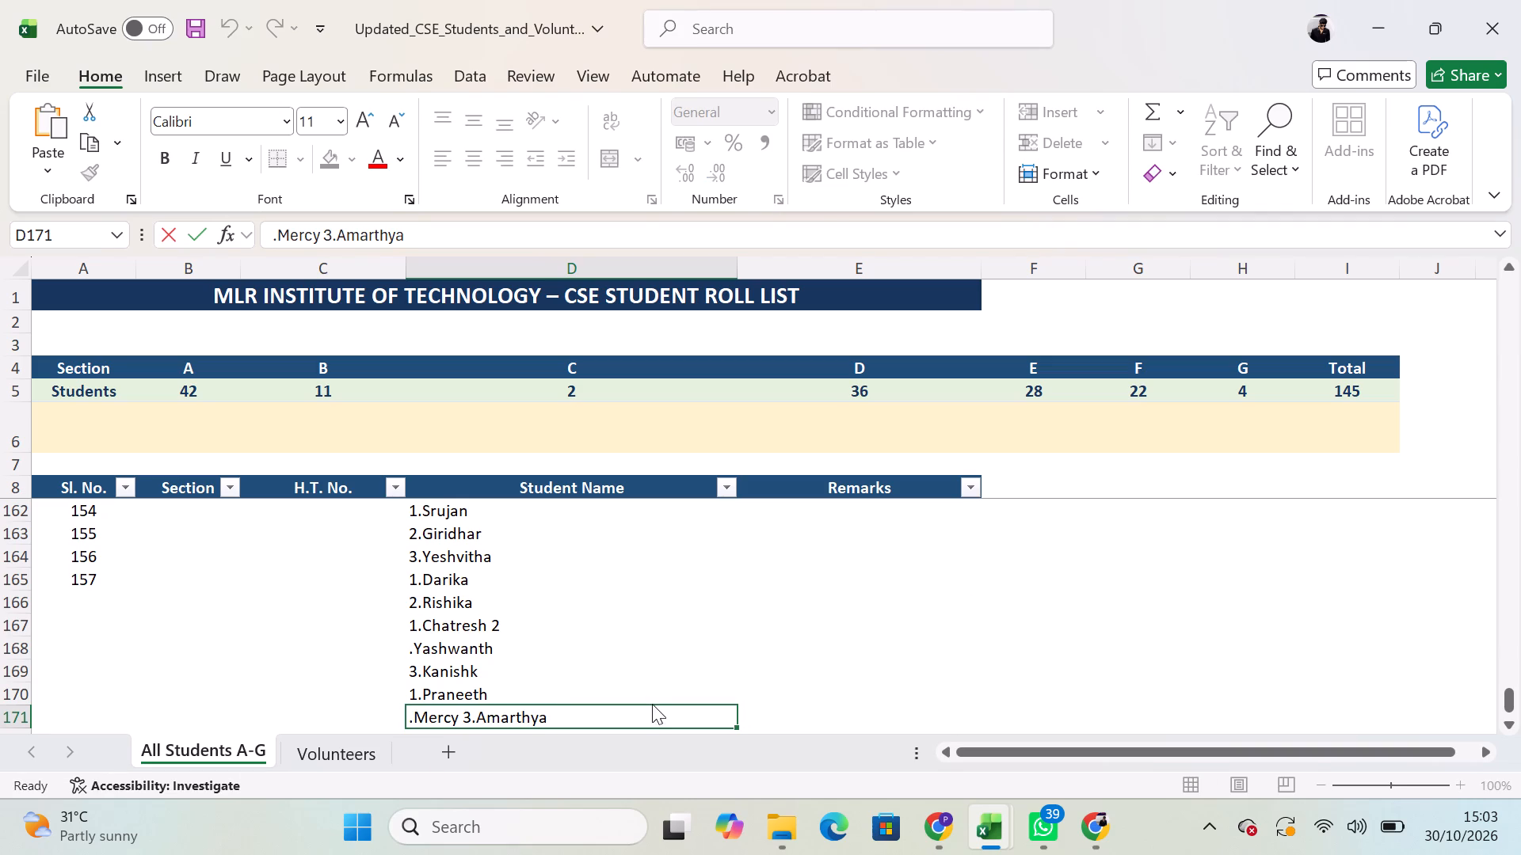
key("Return")
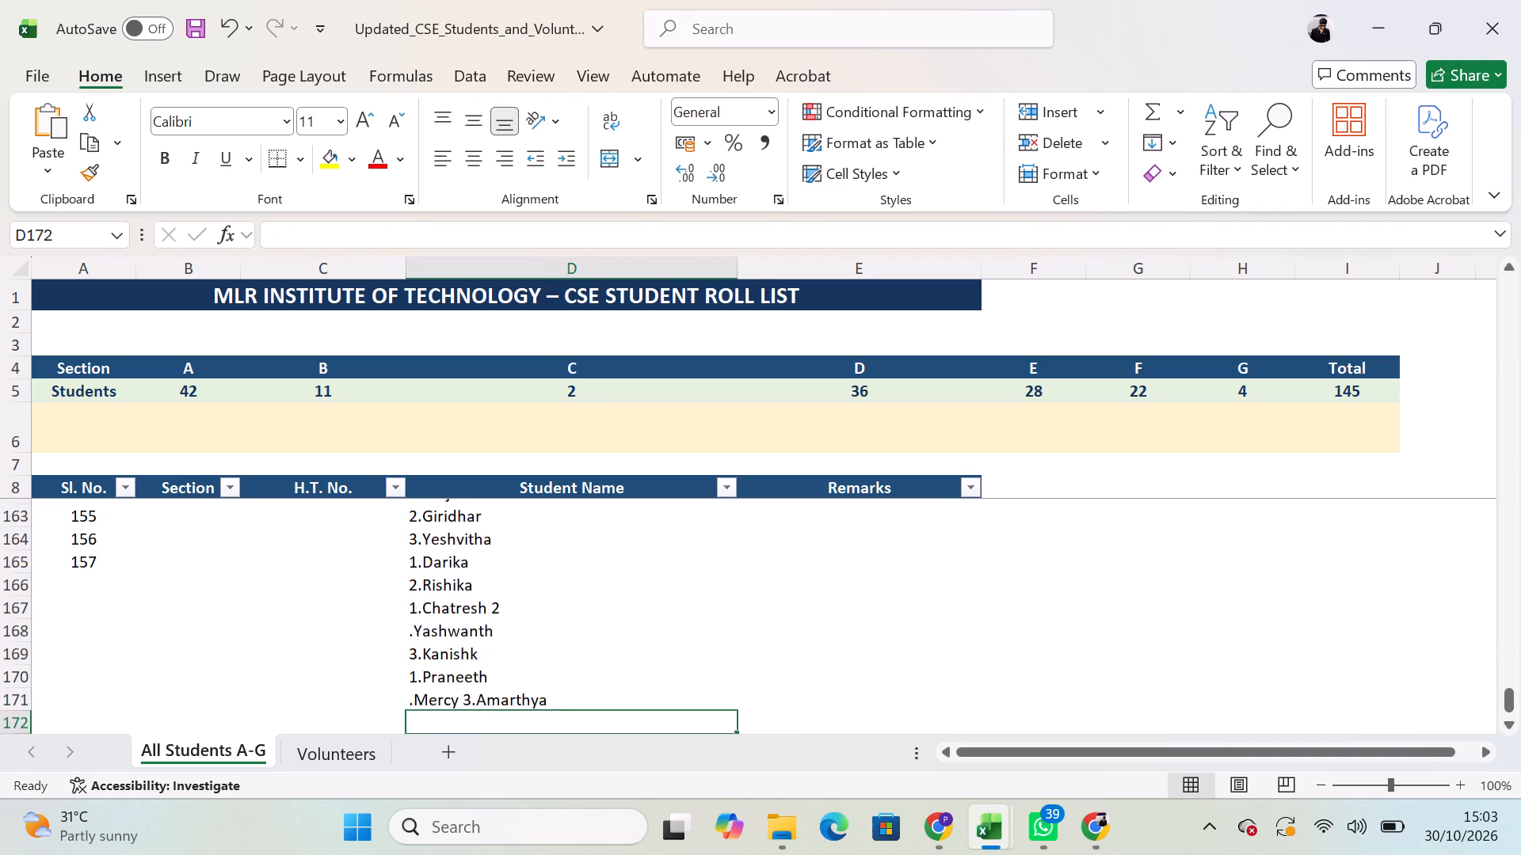
key("ctrl+v")
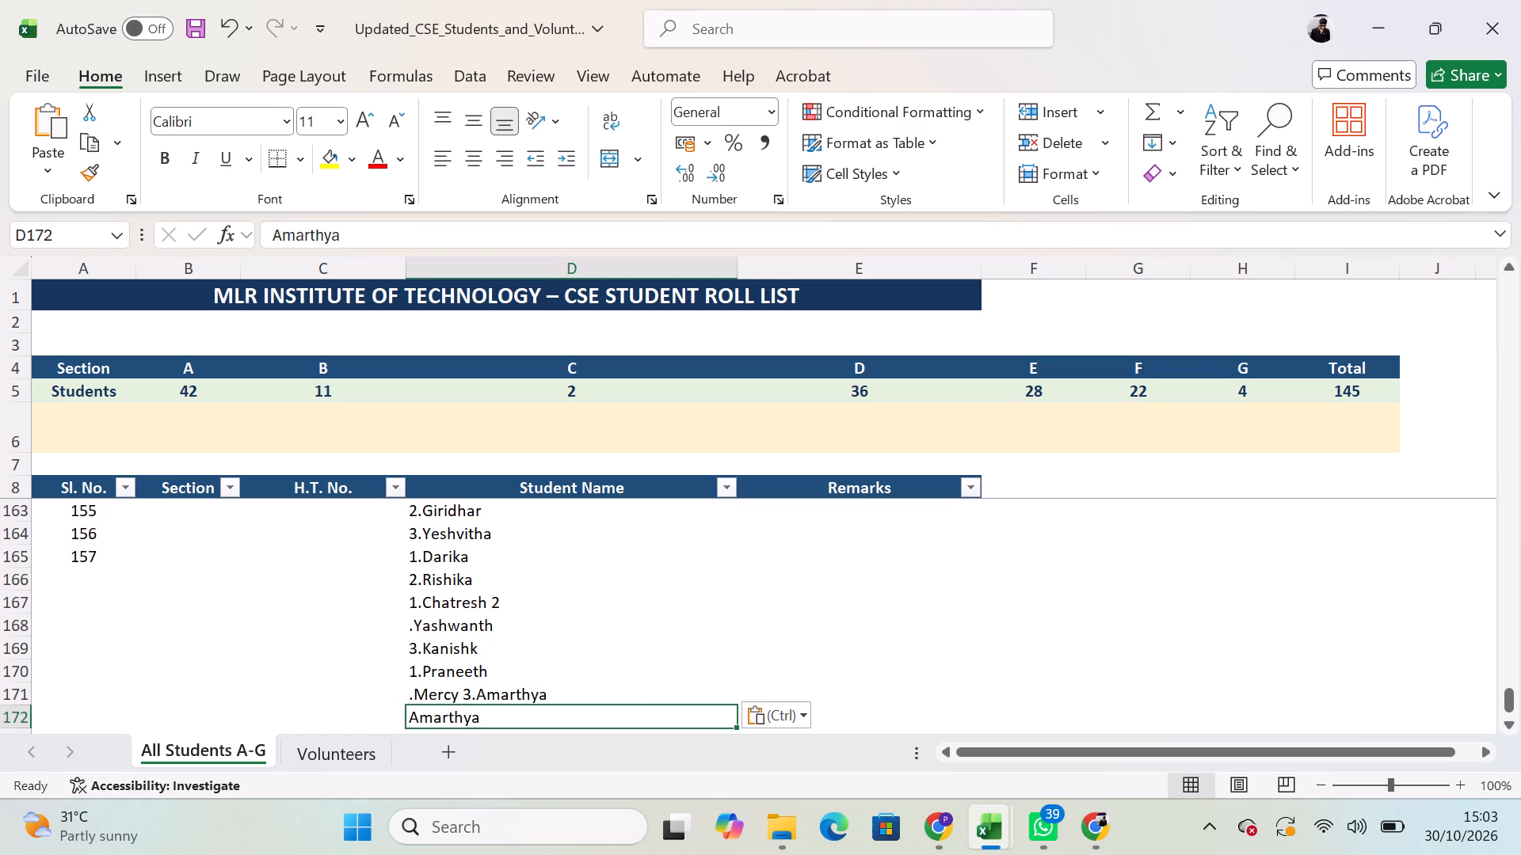
Trim D171 to just Mercy by deleting 3.Amarthya and the leading period.
left_click(602, 684)
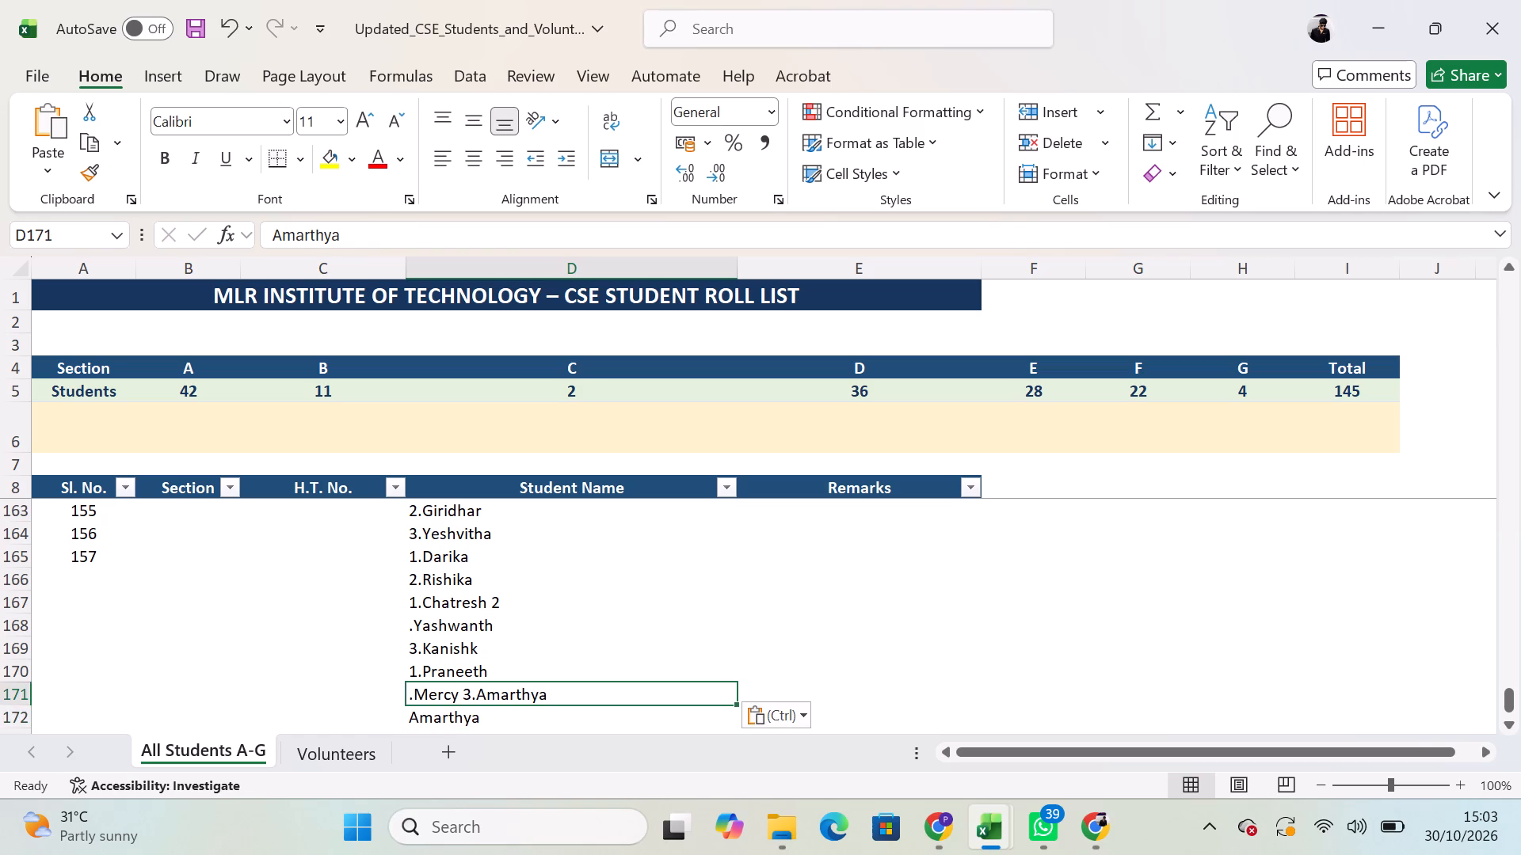
left_click(601, 688)
double_click(593, 698)
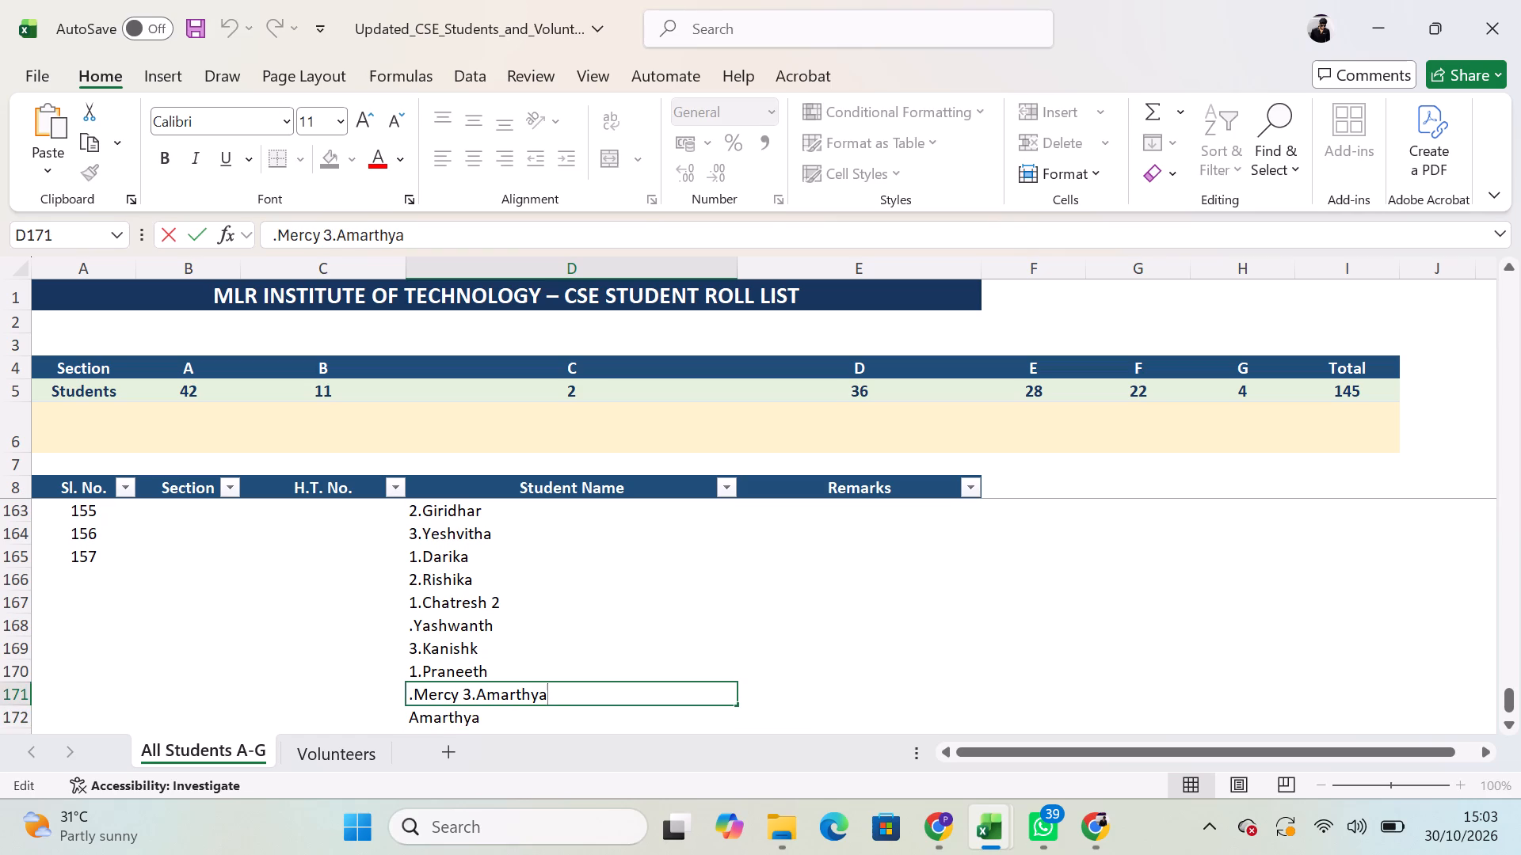
key("BackSpace")
key("BackSpace")
key("BackSpace")
key("BackSpace")
key("BackSpace")
key("BackSpace")
key("BackSpace")
key("BackSpace")
key("BackSpace")
key("BackSpace")
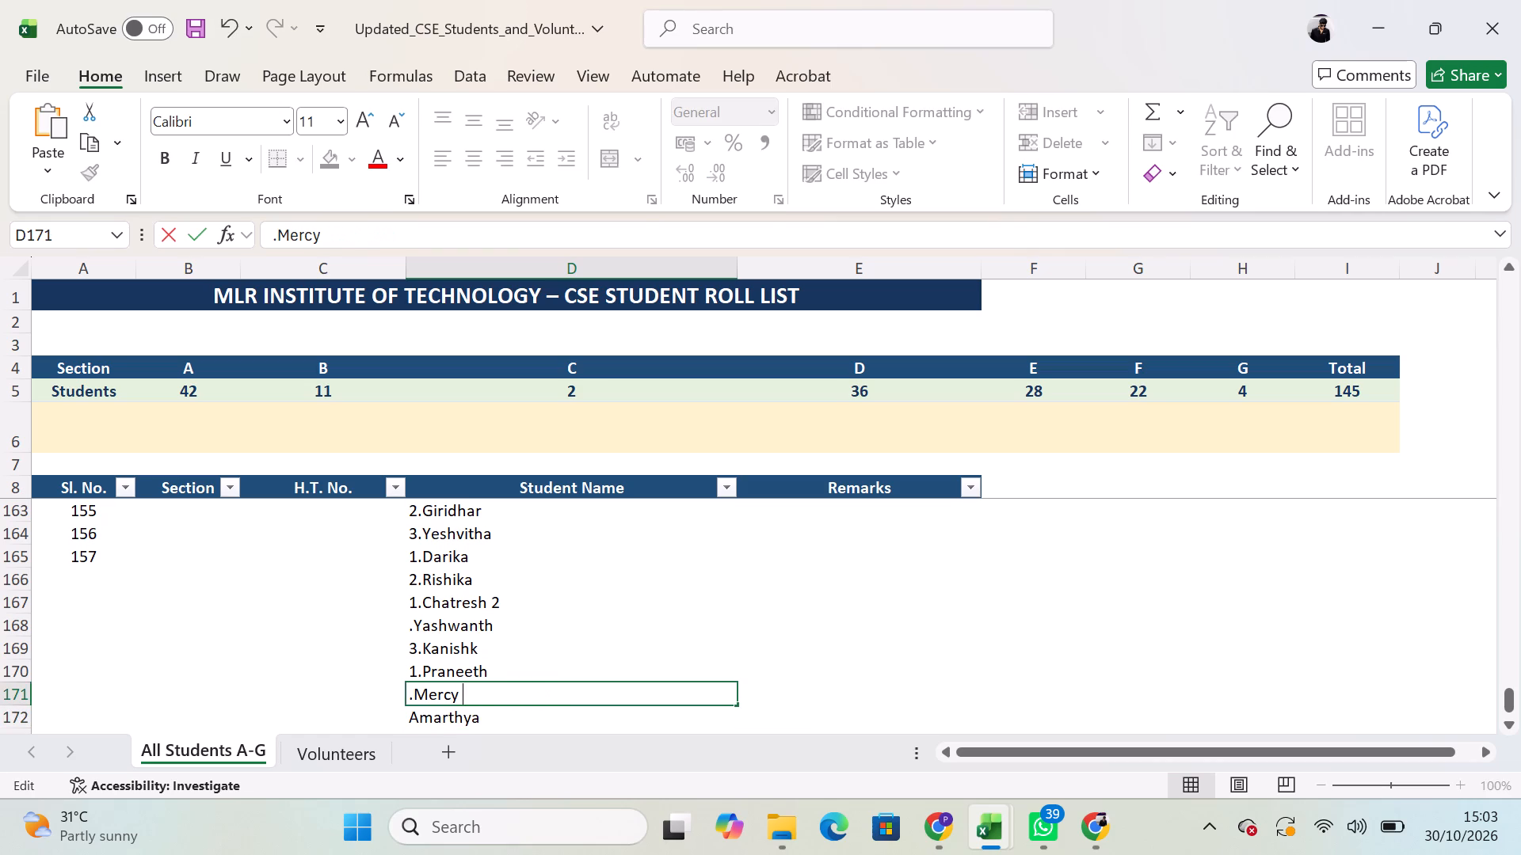
key("Left")
key("Left")
key("Left")
key("Left")
key("Left")
key("Left")
key("Left")
key("Right")
key("BackSpace")
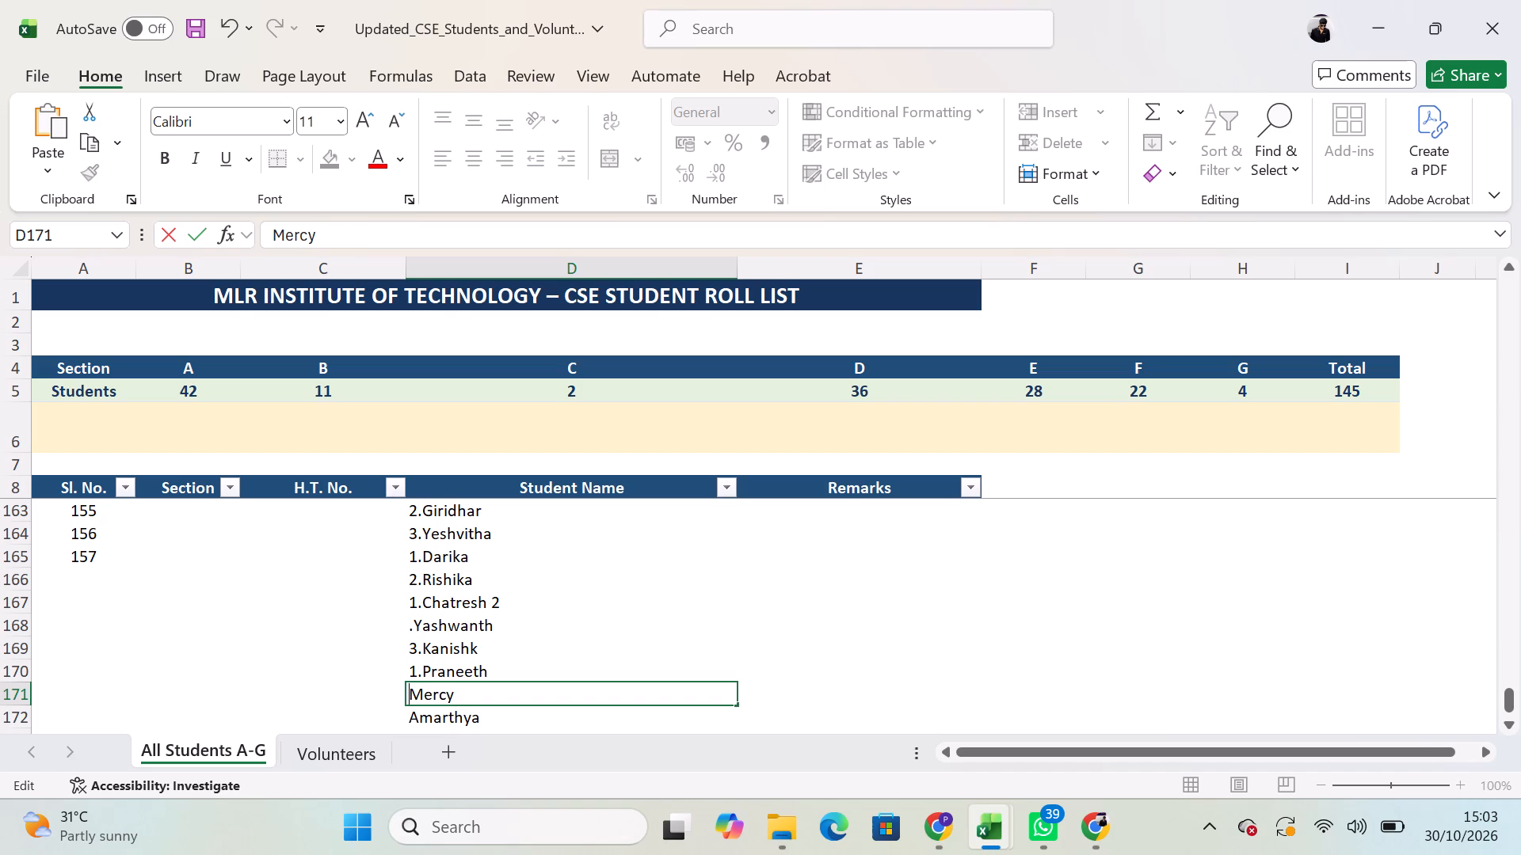
left_click(554, 675)
Remove the 1. prefix from the name in D170, leaving Praneeth.
left_click(554, 675)
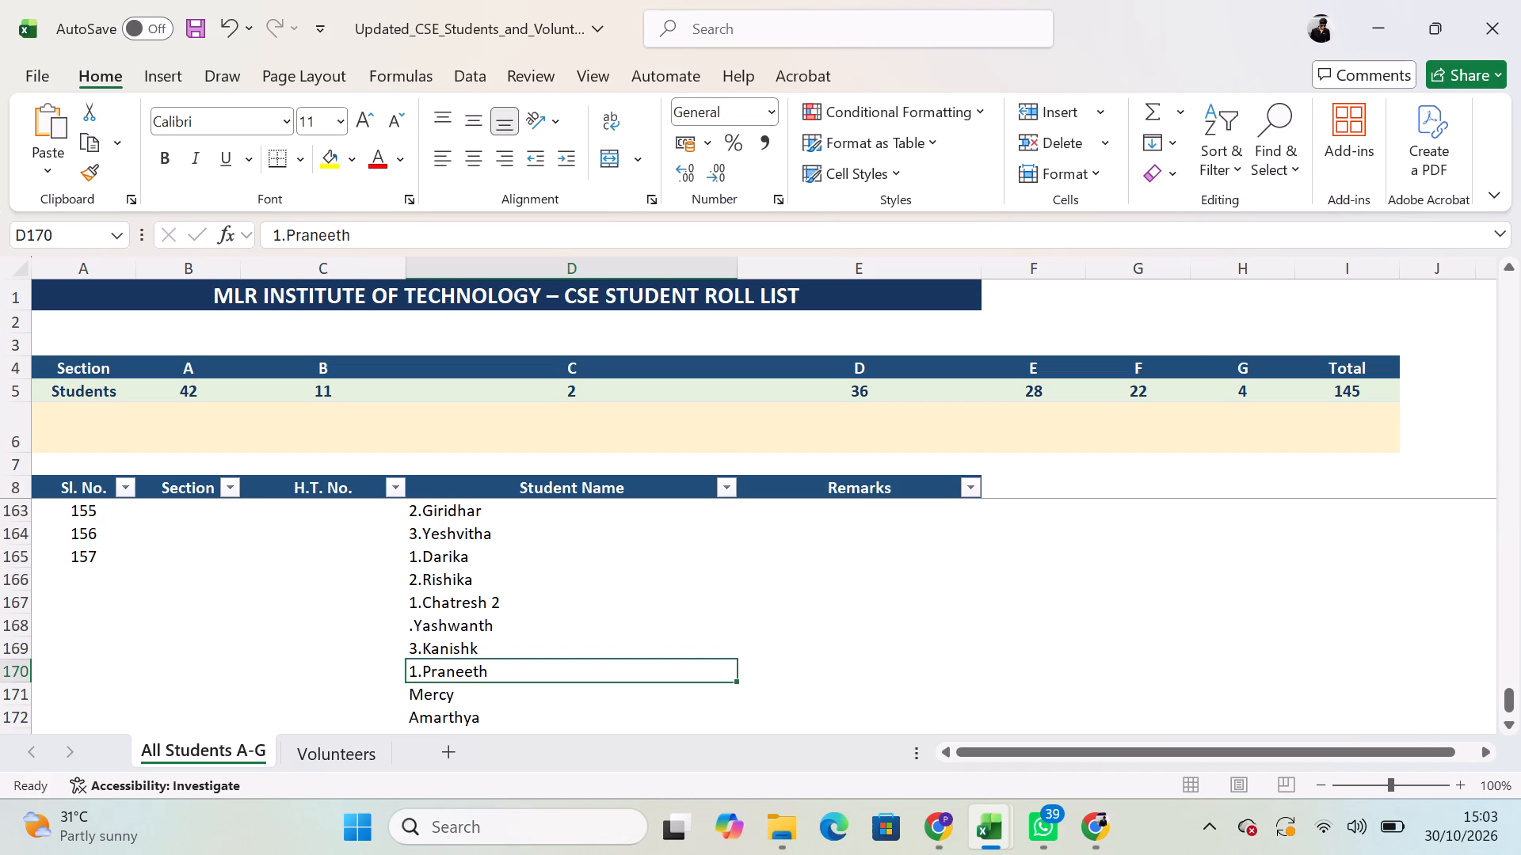
left_click(426, 671)
double_click(425, 663)
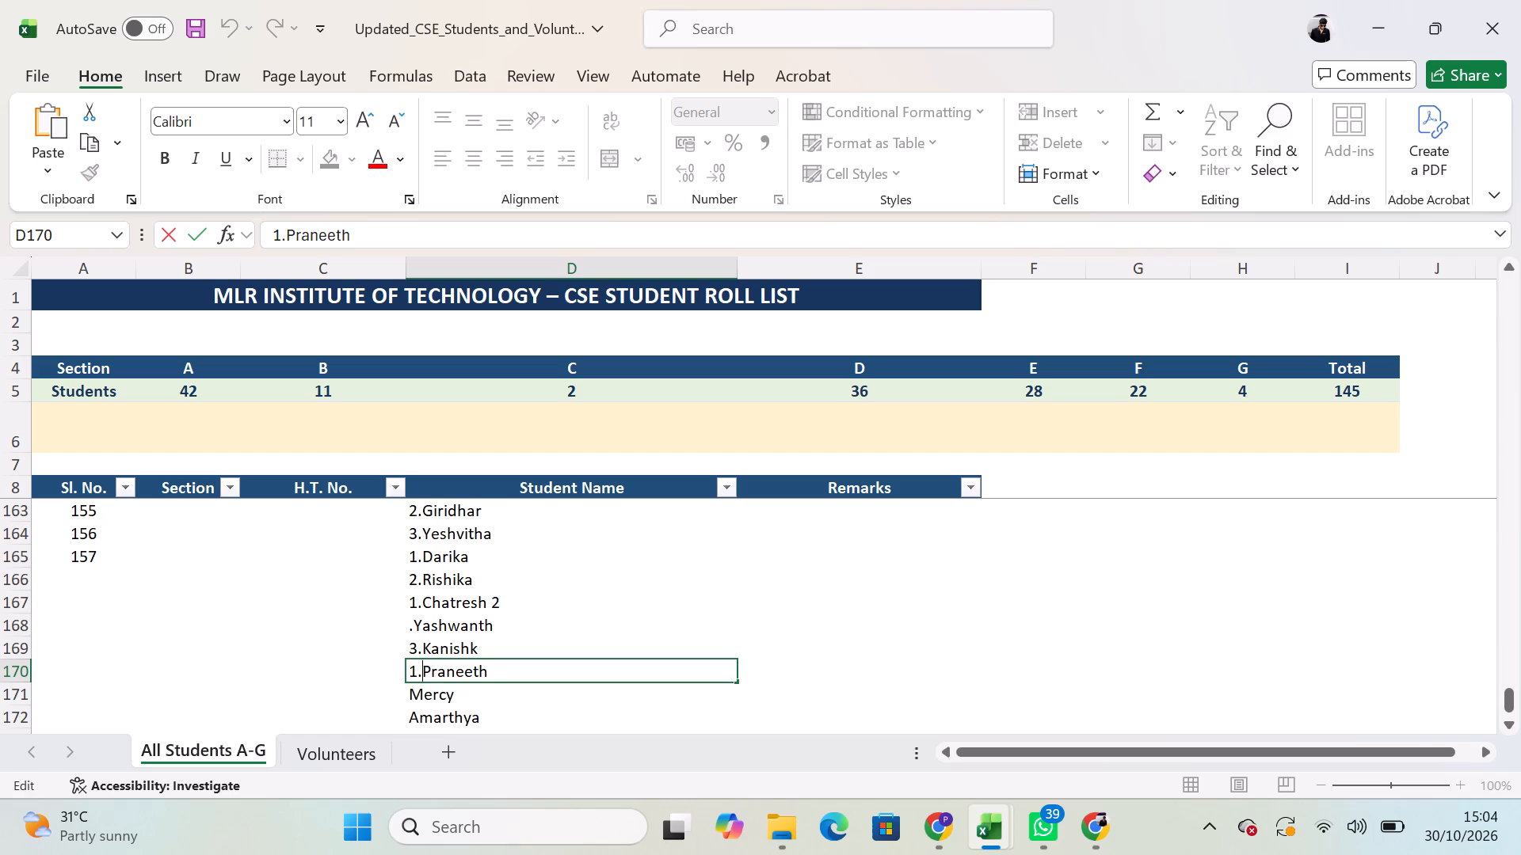
key("BackSpace")
key("BackSpace")
left_click(452, 648)
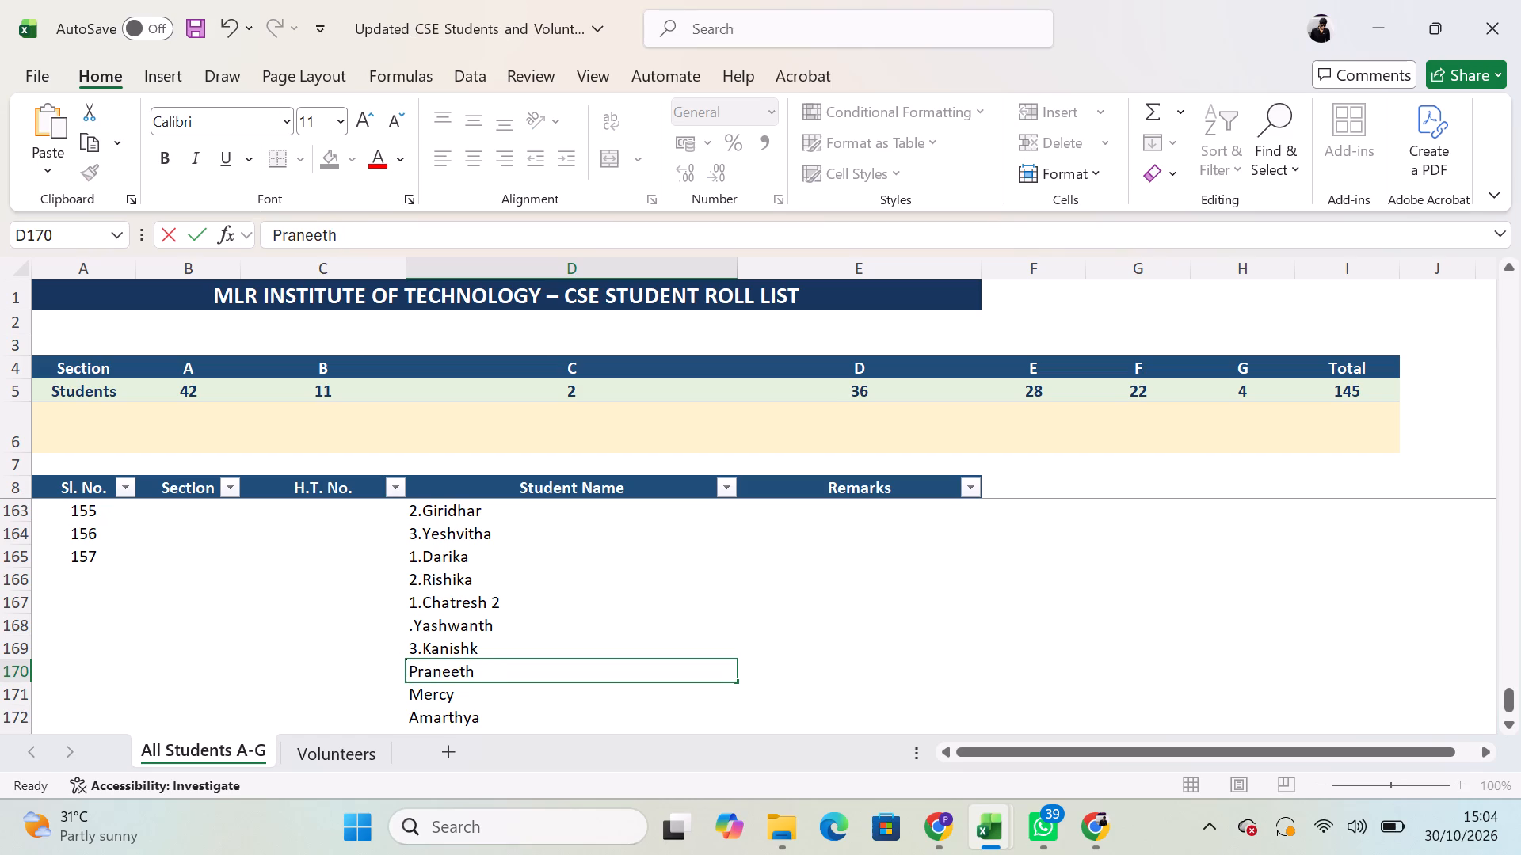
Remove the 3. prefix from the name in D169, leaving Kanishk.
left_click(452, 648)
double_click(452, 648)
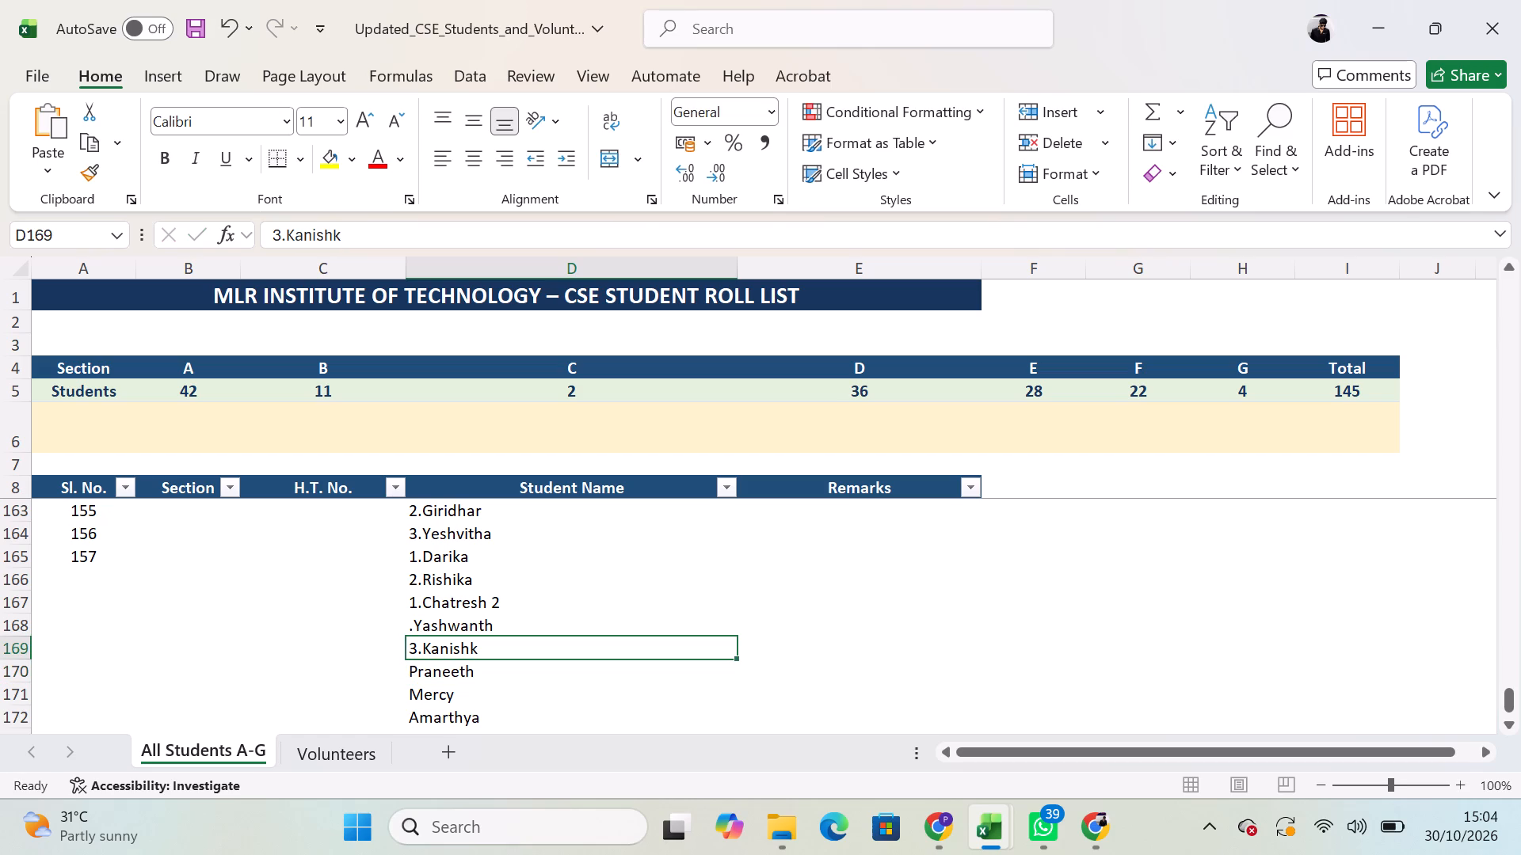
key("Left")
key("Left")
key("Left")
key("Left")
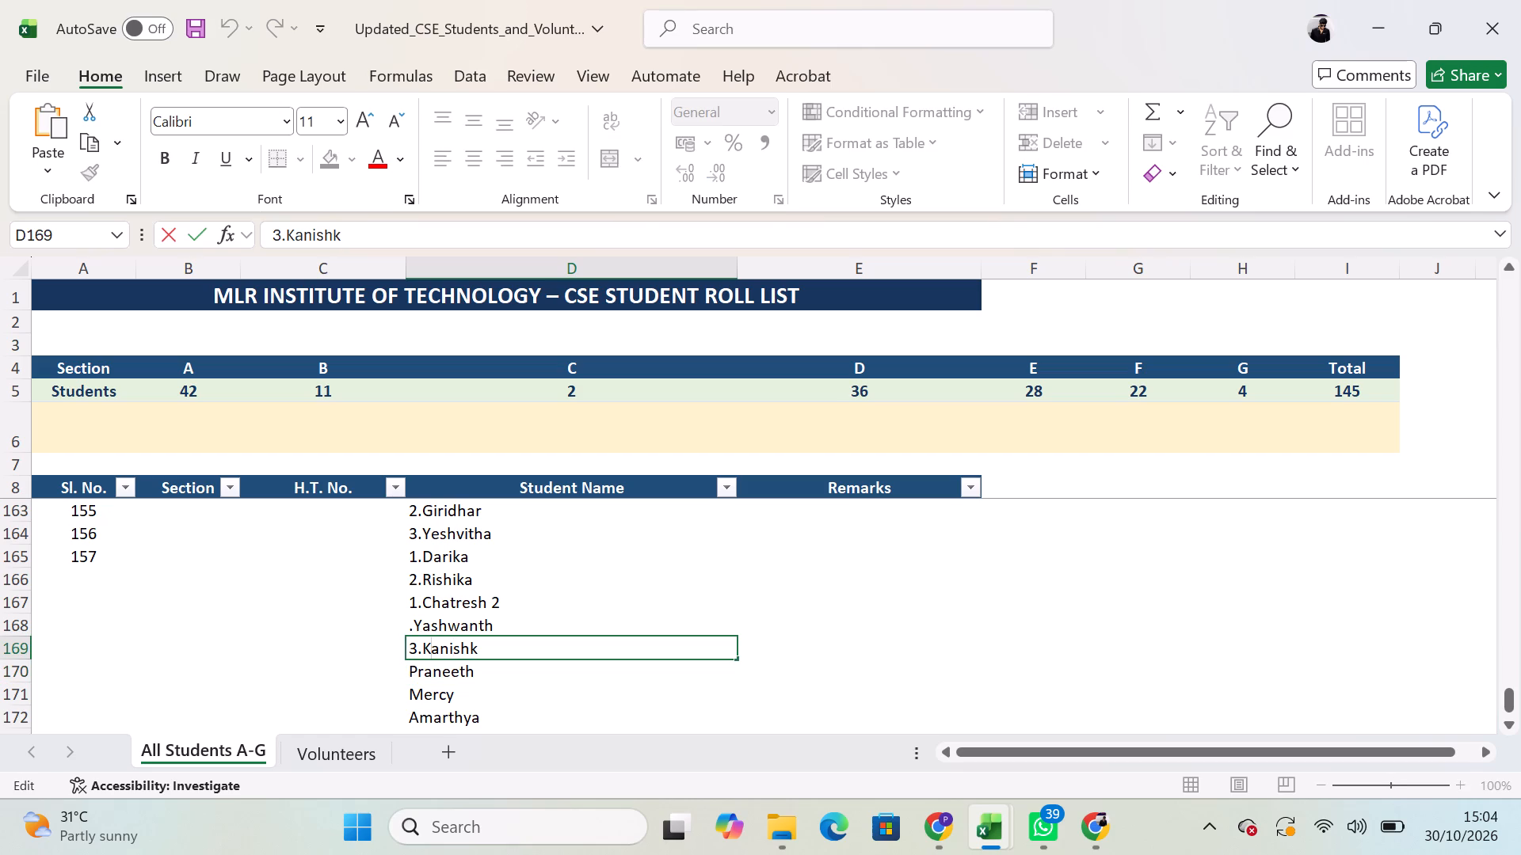
key("BackSpace")
key("BackSpace")
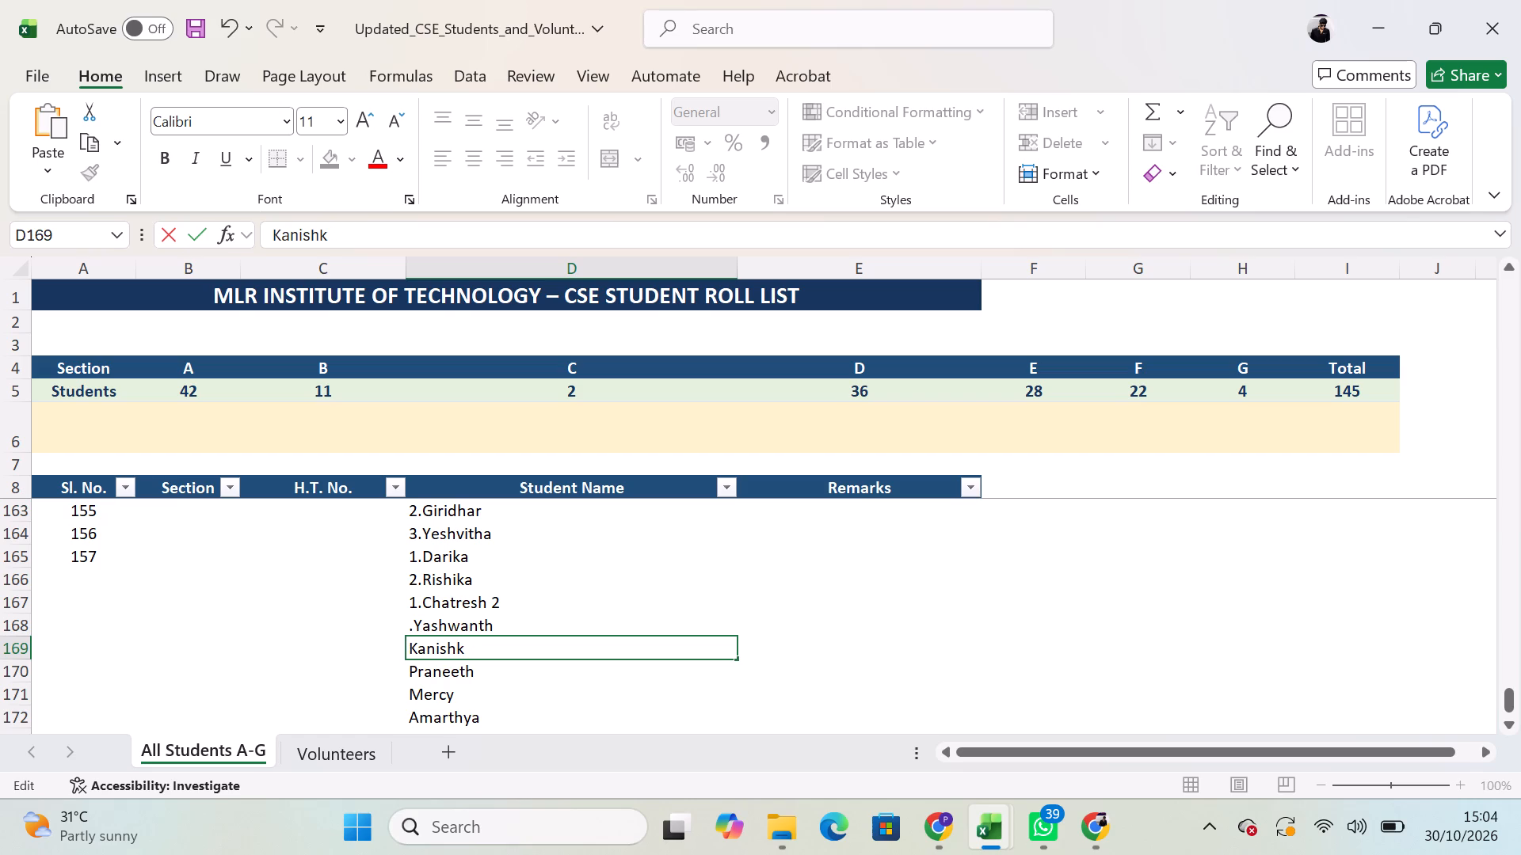
left_click(449, 630)
Remove the leading period from the name in D168, leaving Yashwanth.
left_click(449, 630)
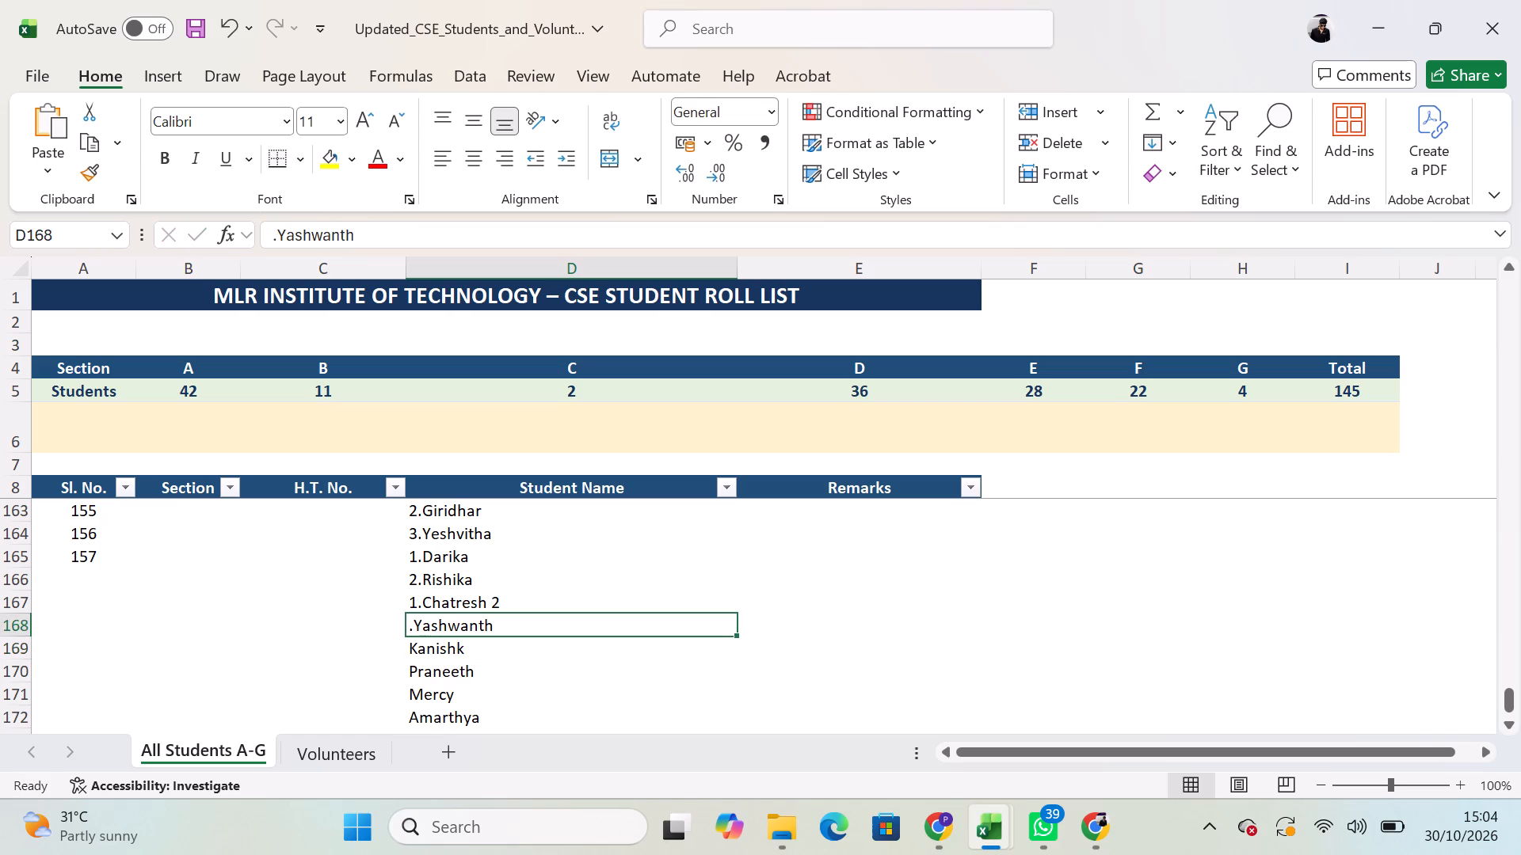
left_click(449, 630)
key("Left")
key("Left")
key("Right")
key("Right")
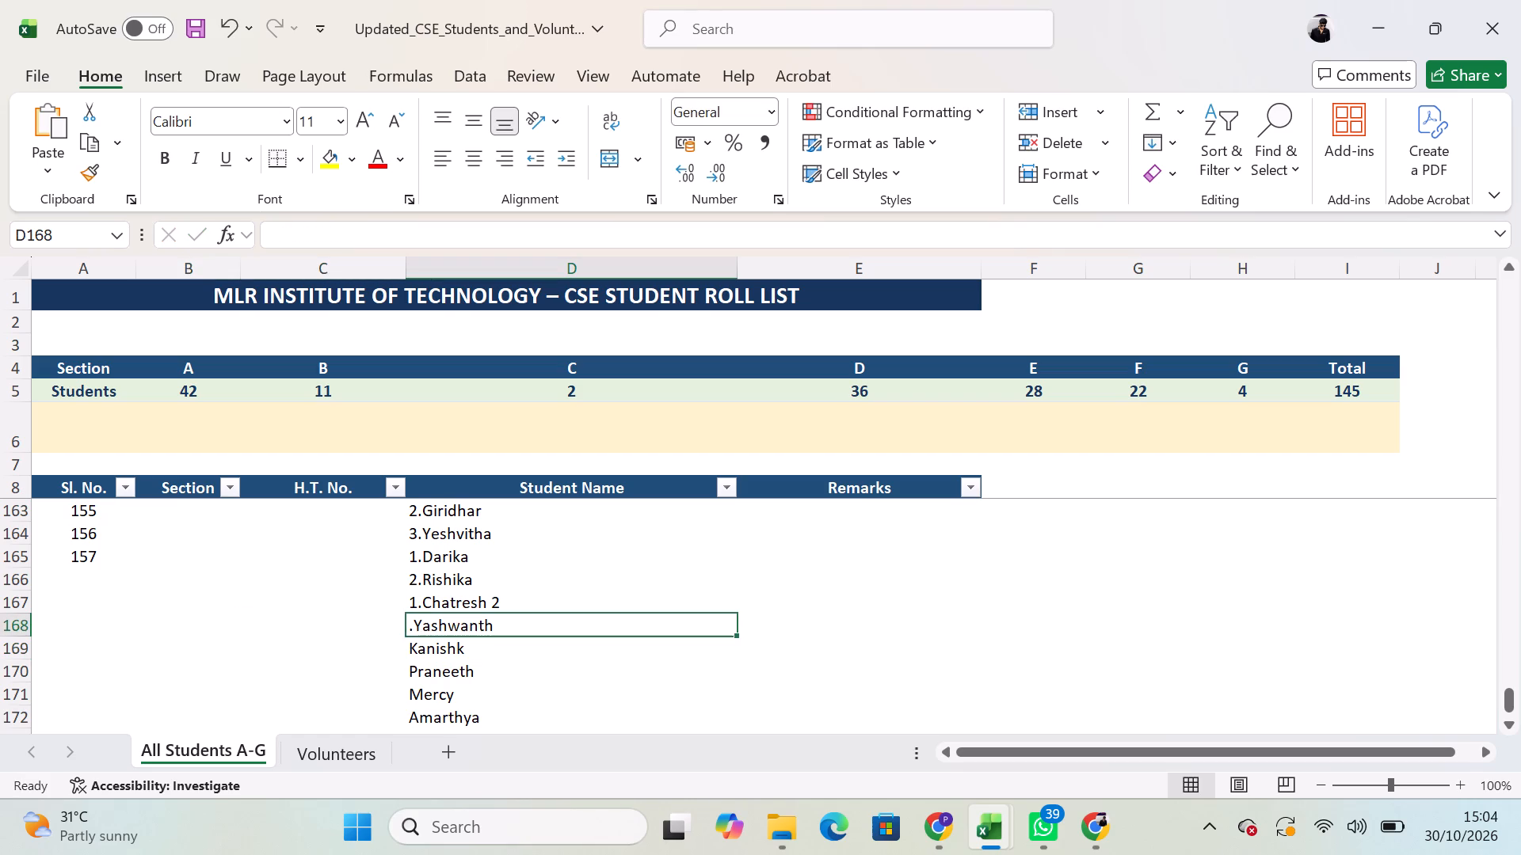
left_click(449, 630)
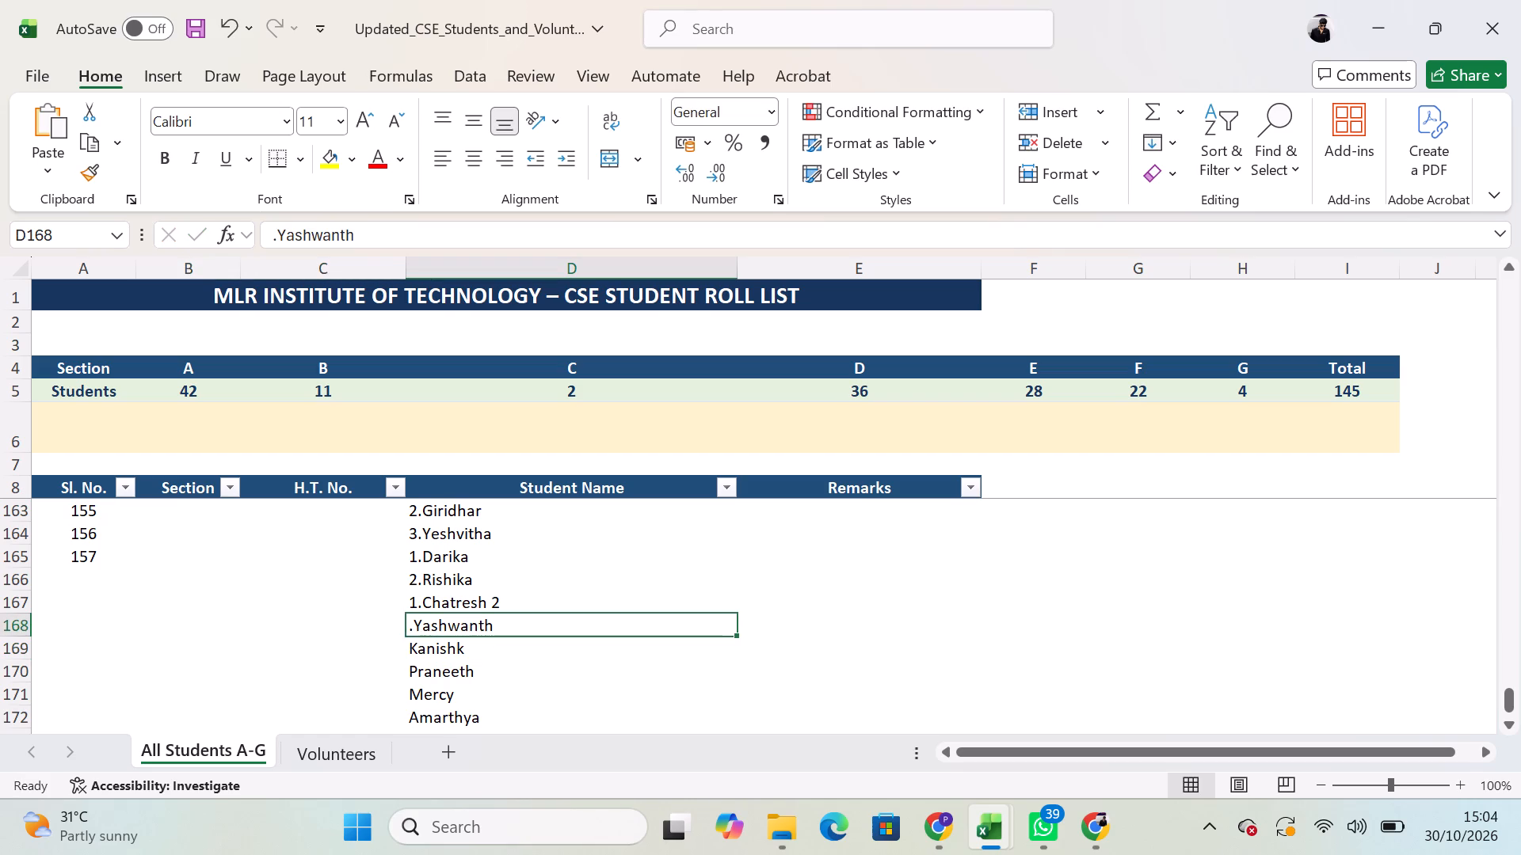
key("Left")
key("Right")
double_click(449, 630)
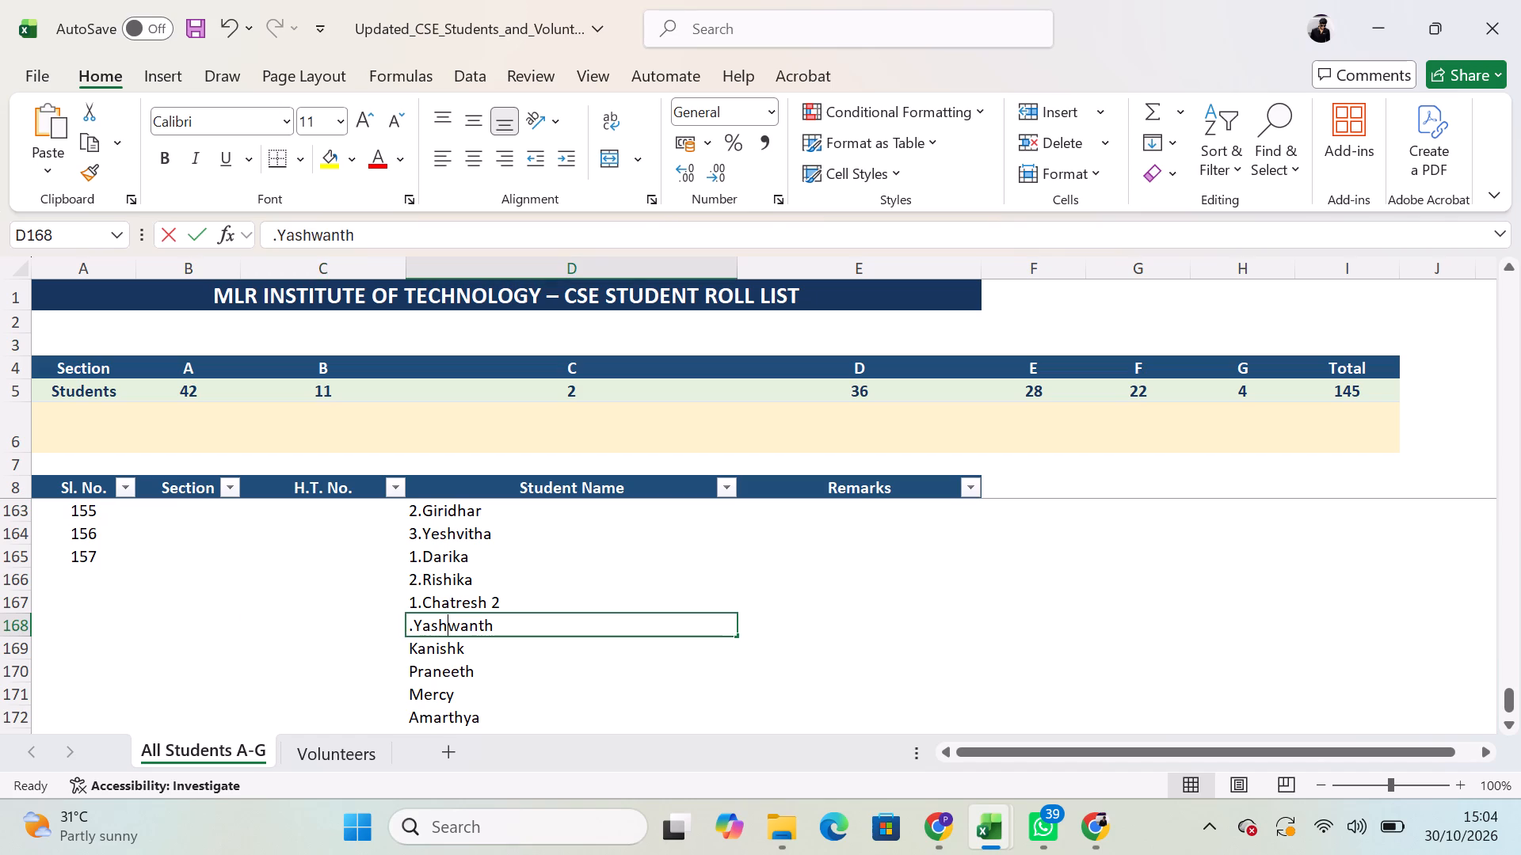
left_click(449, 630)
key("Left")
key("Left")
key("Left")
key("Left")
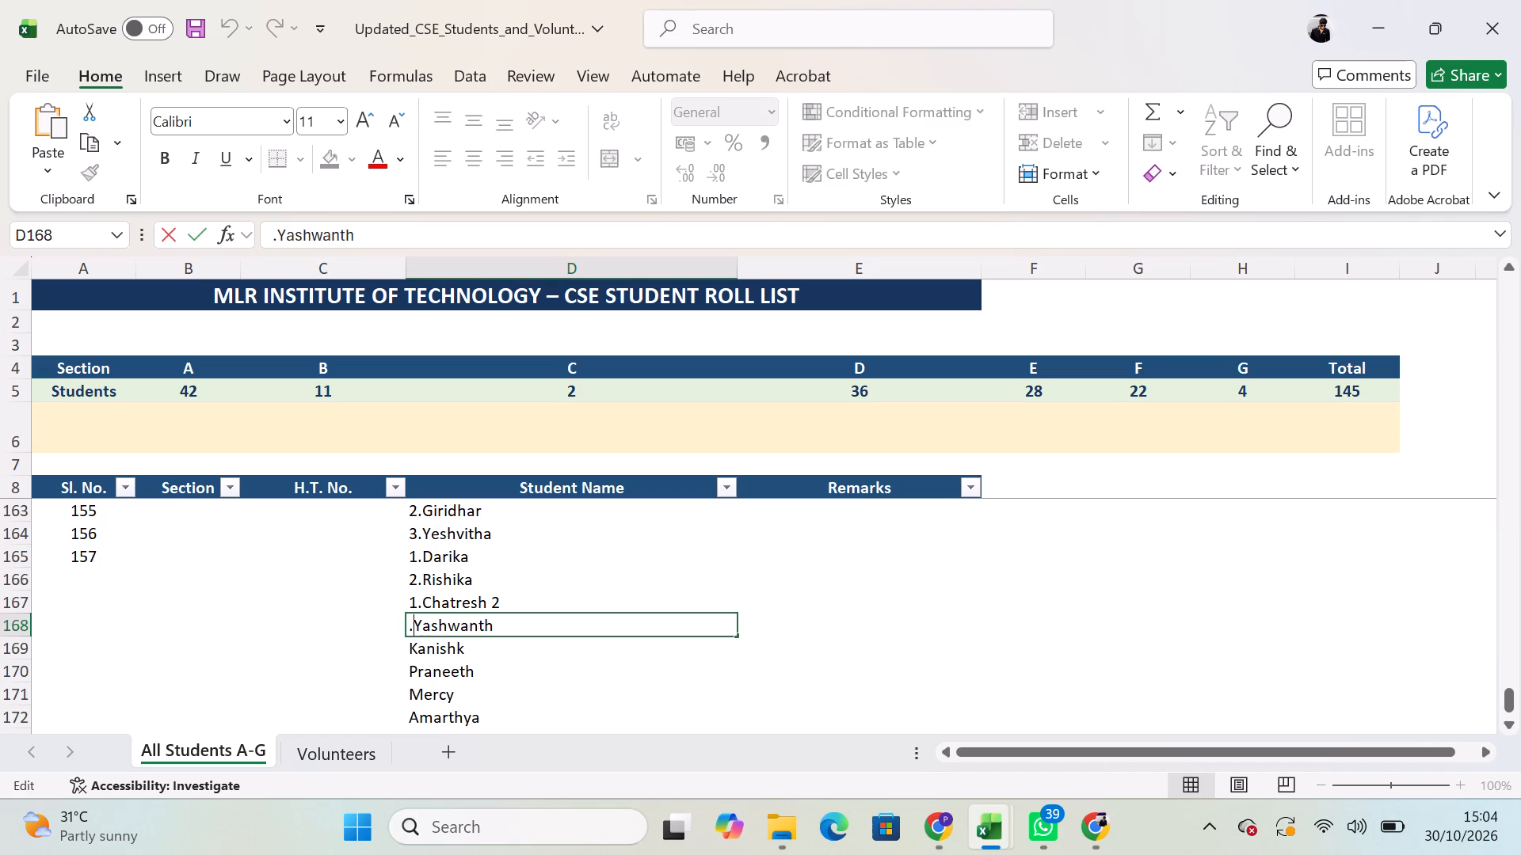
key("BackSpace")
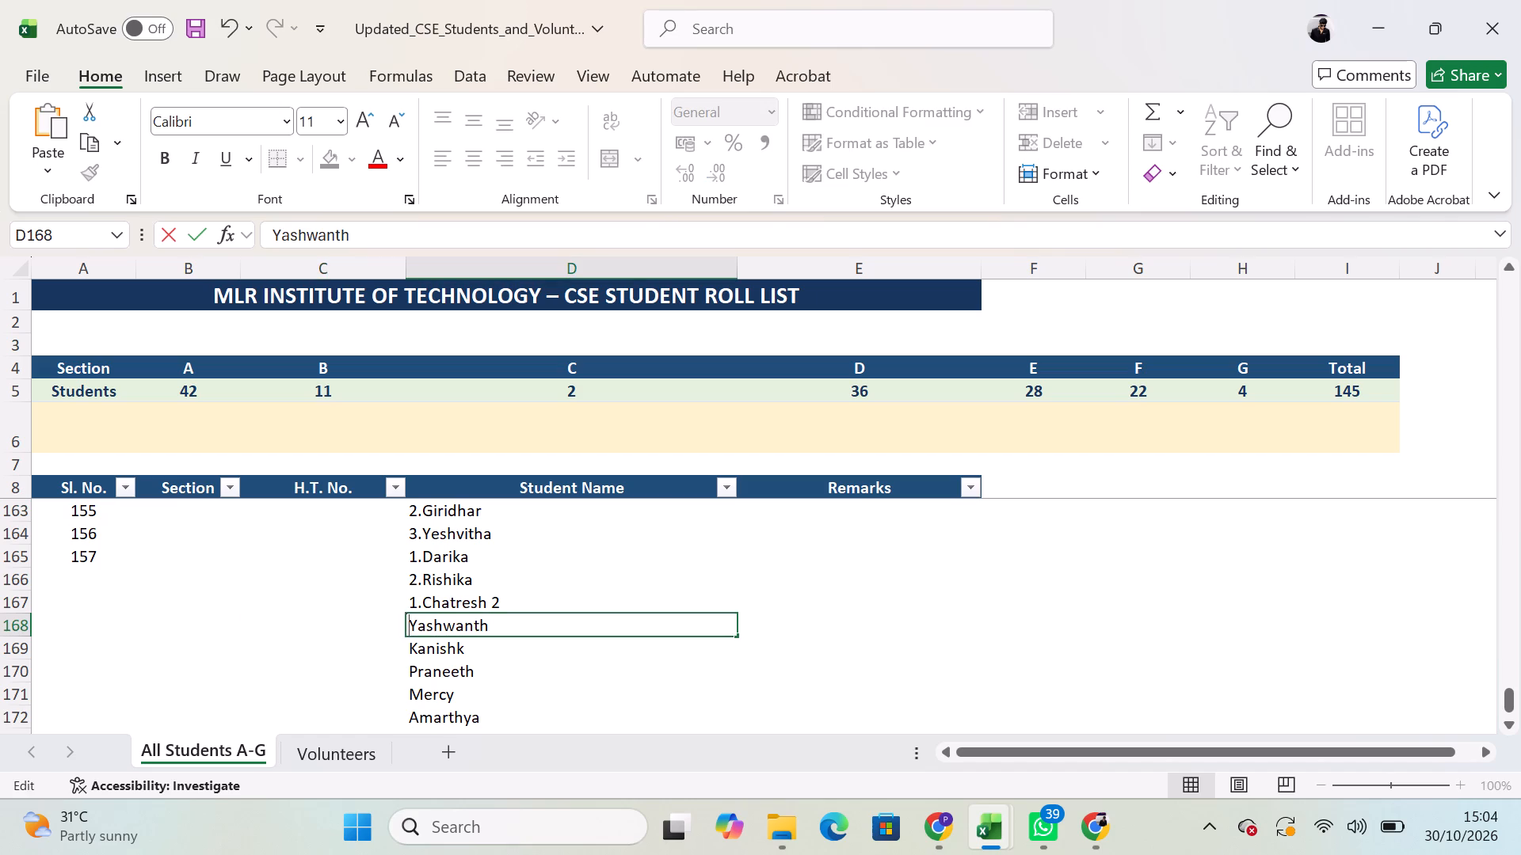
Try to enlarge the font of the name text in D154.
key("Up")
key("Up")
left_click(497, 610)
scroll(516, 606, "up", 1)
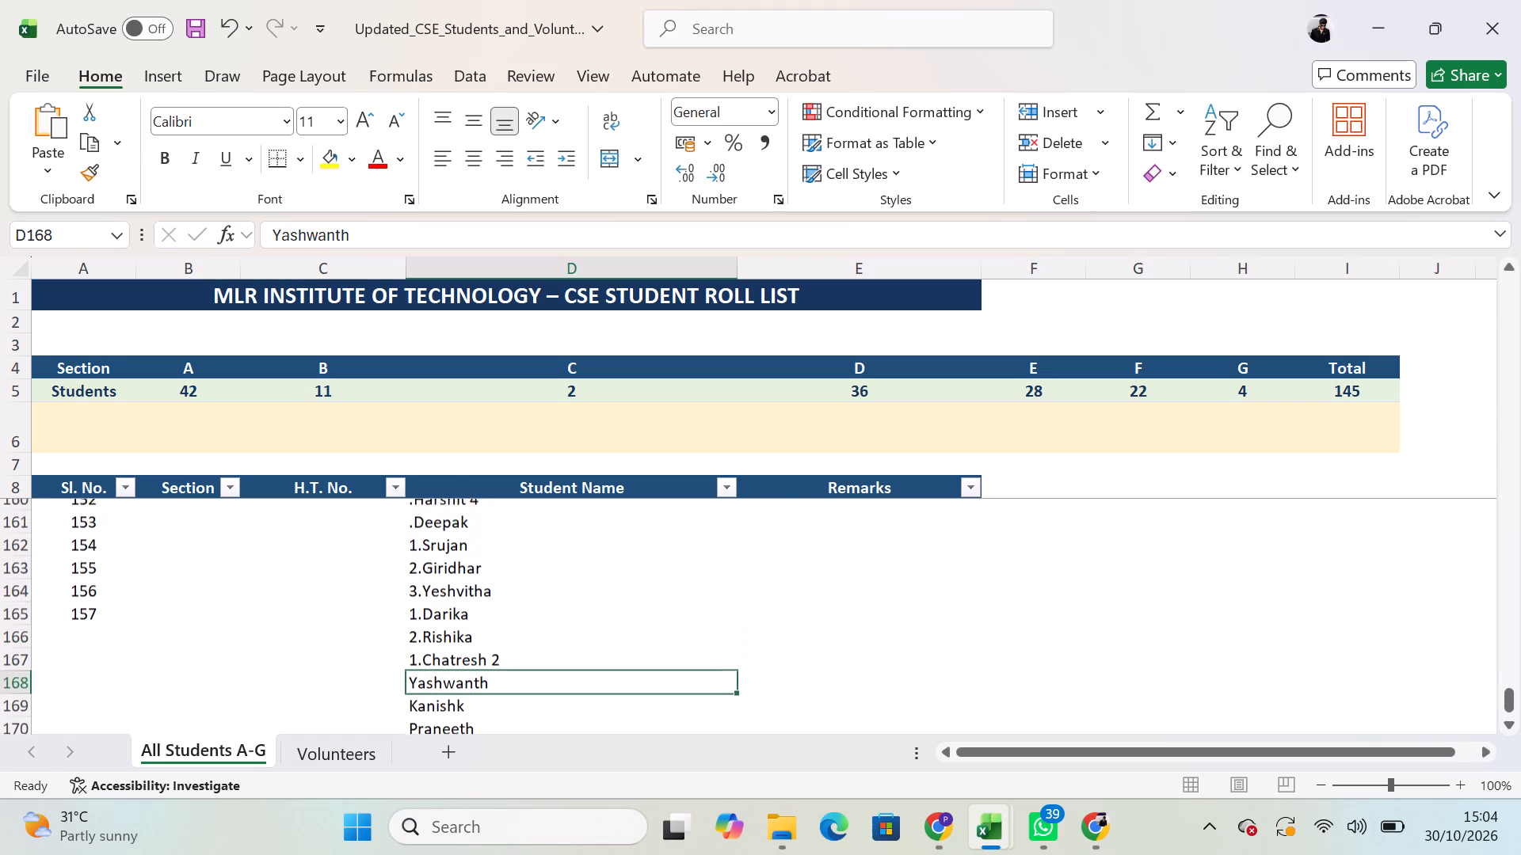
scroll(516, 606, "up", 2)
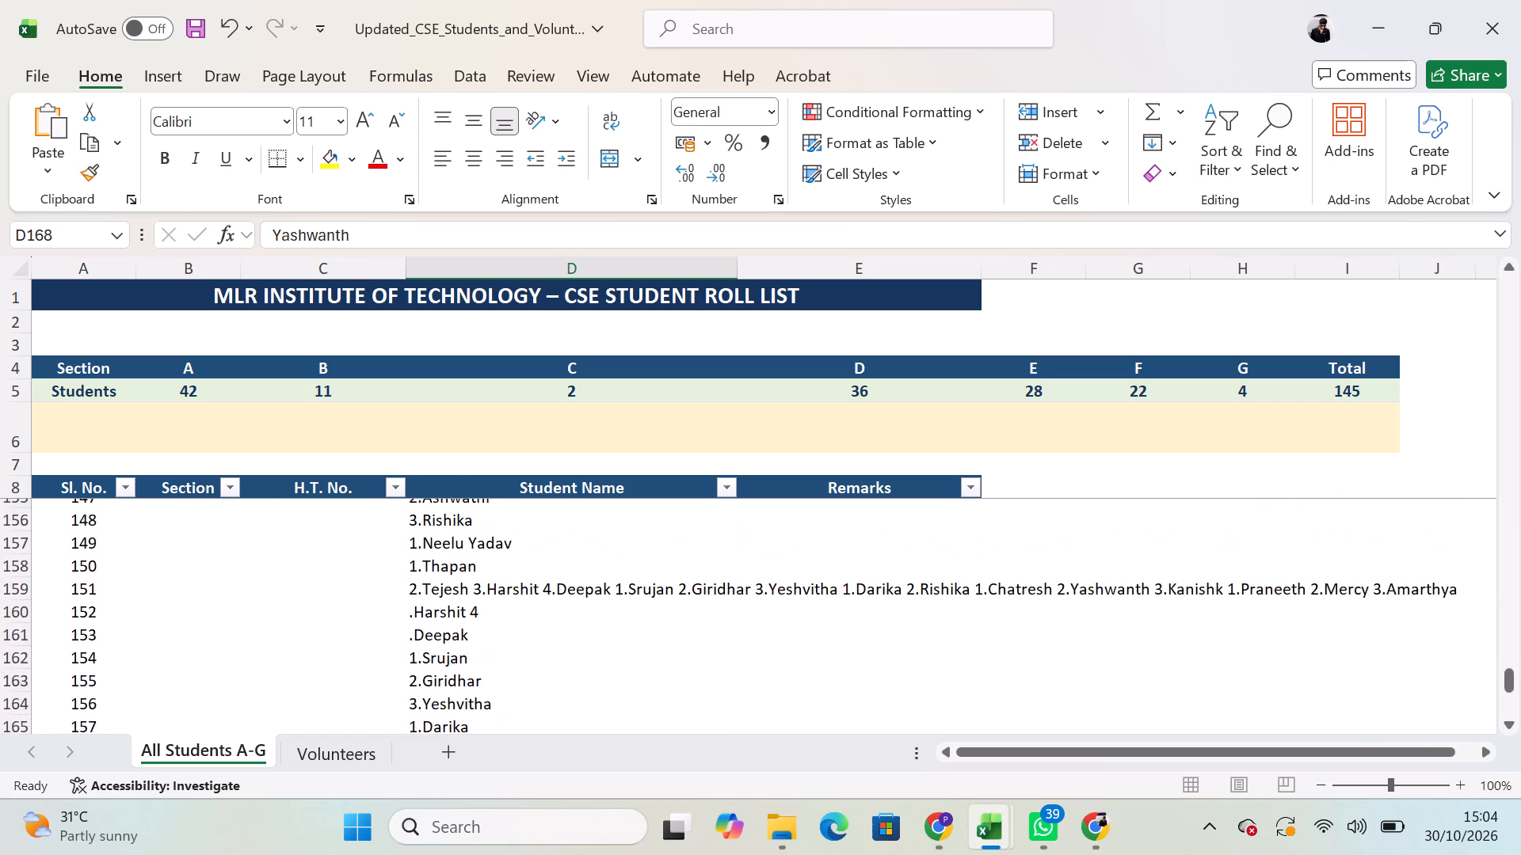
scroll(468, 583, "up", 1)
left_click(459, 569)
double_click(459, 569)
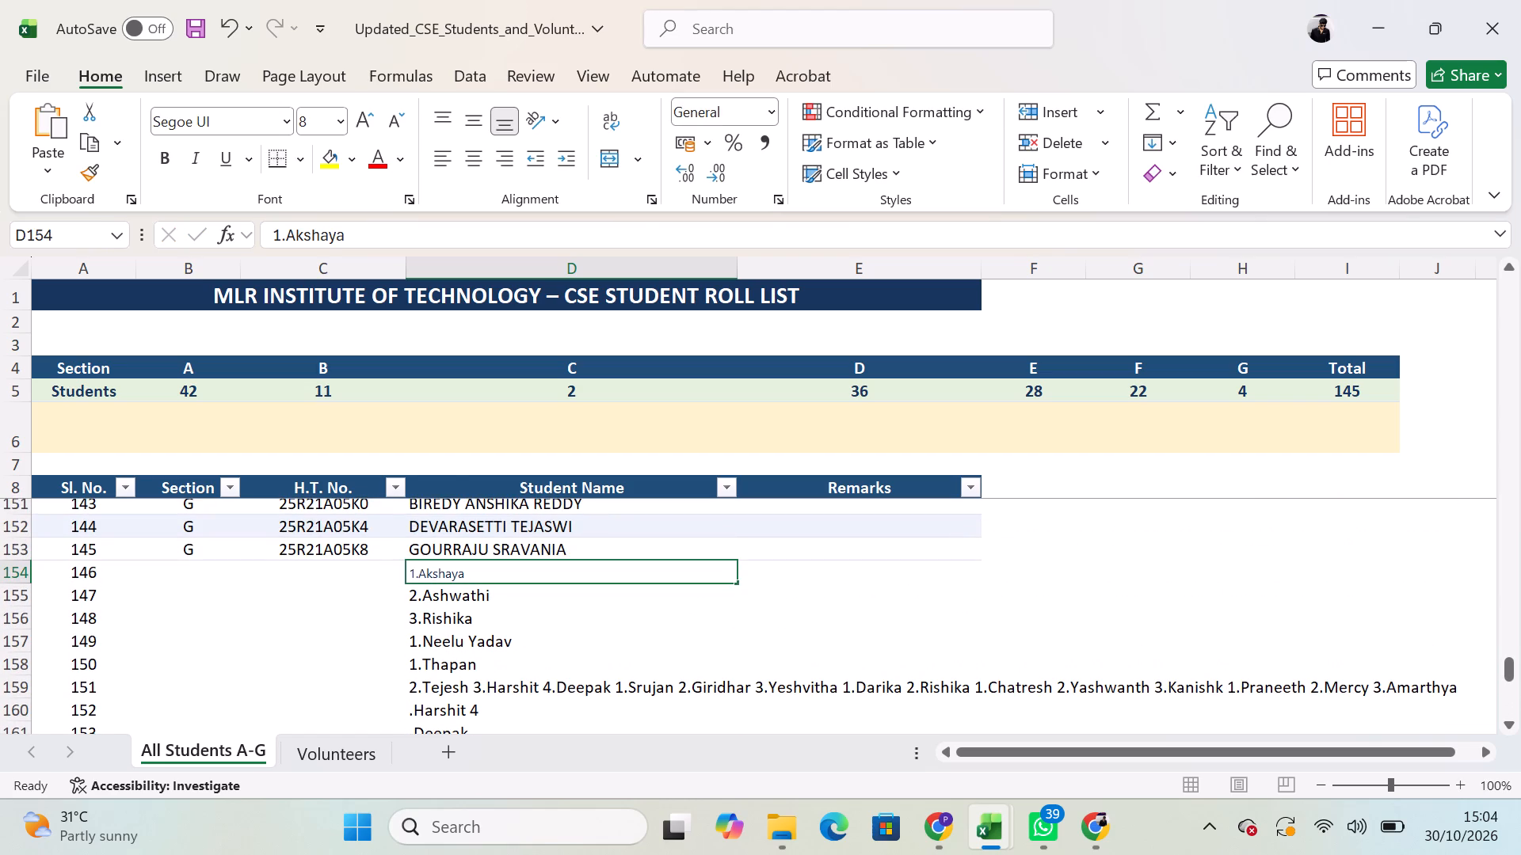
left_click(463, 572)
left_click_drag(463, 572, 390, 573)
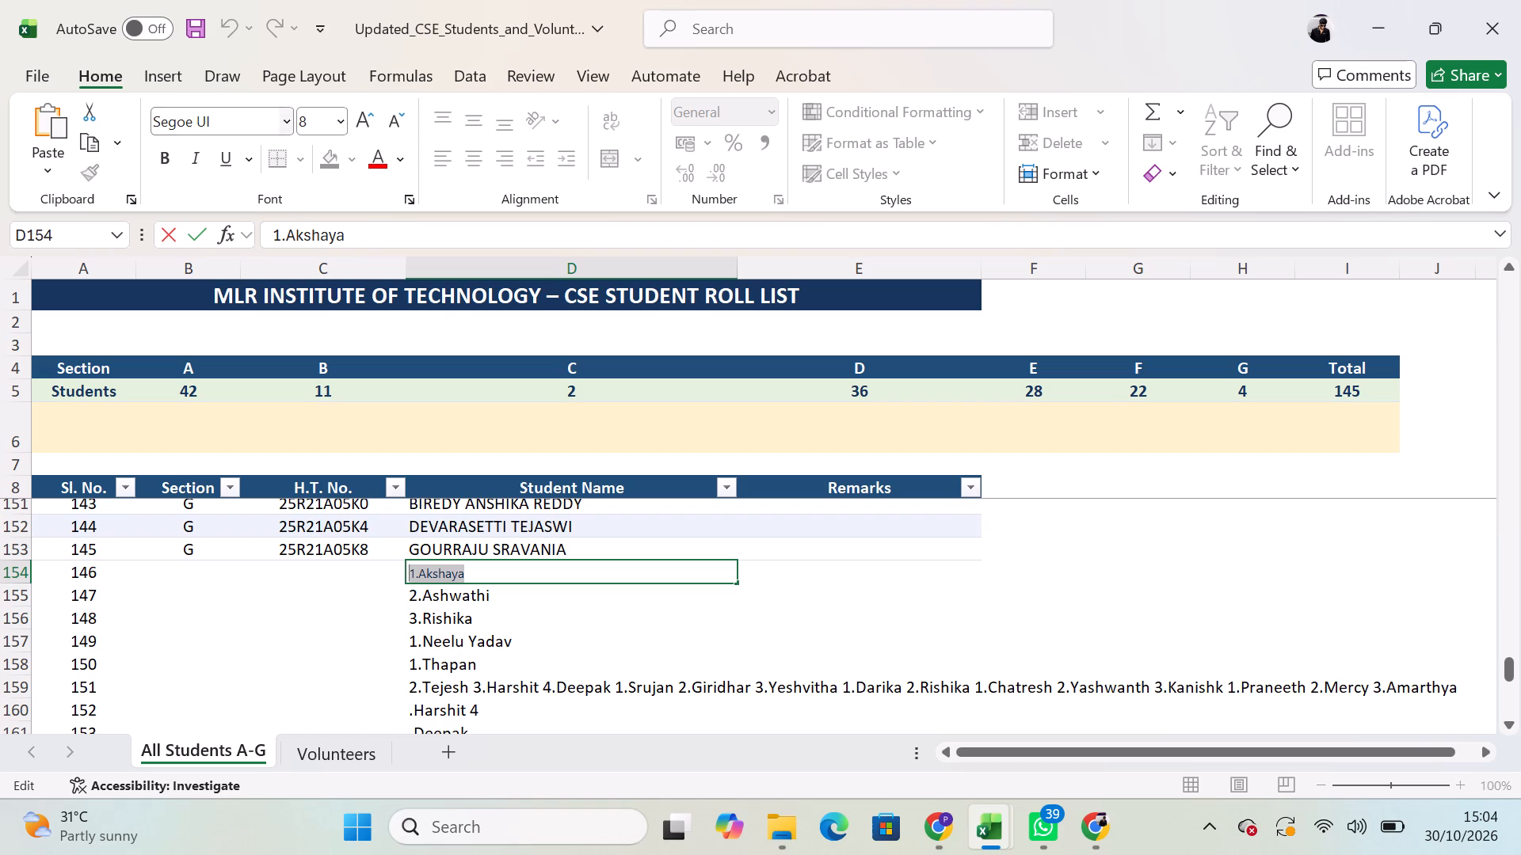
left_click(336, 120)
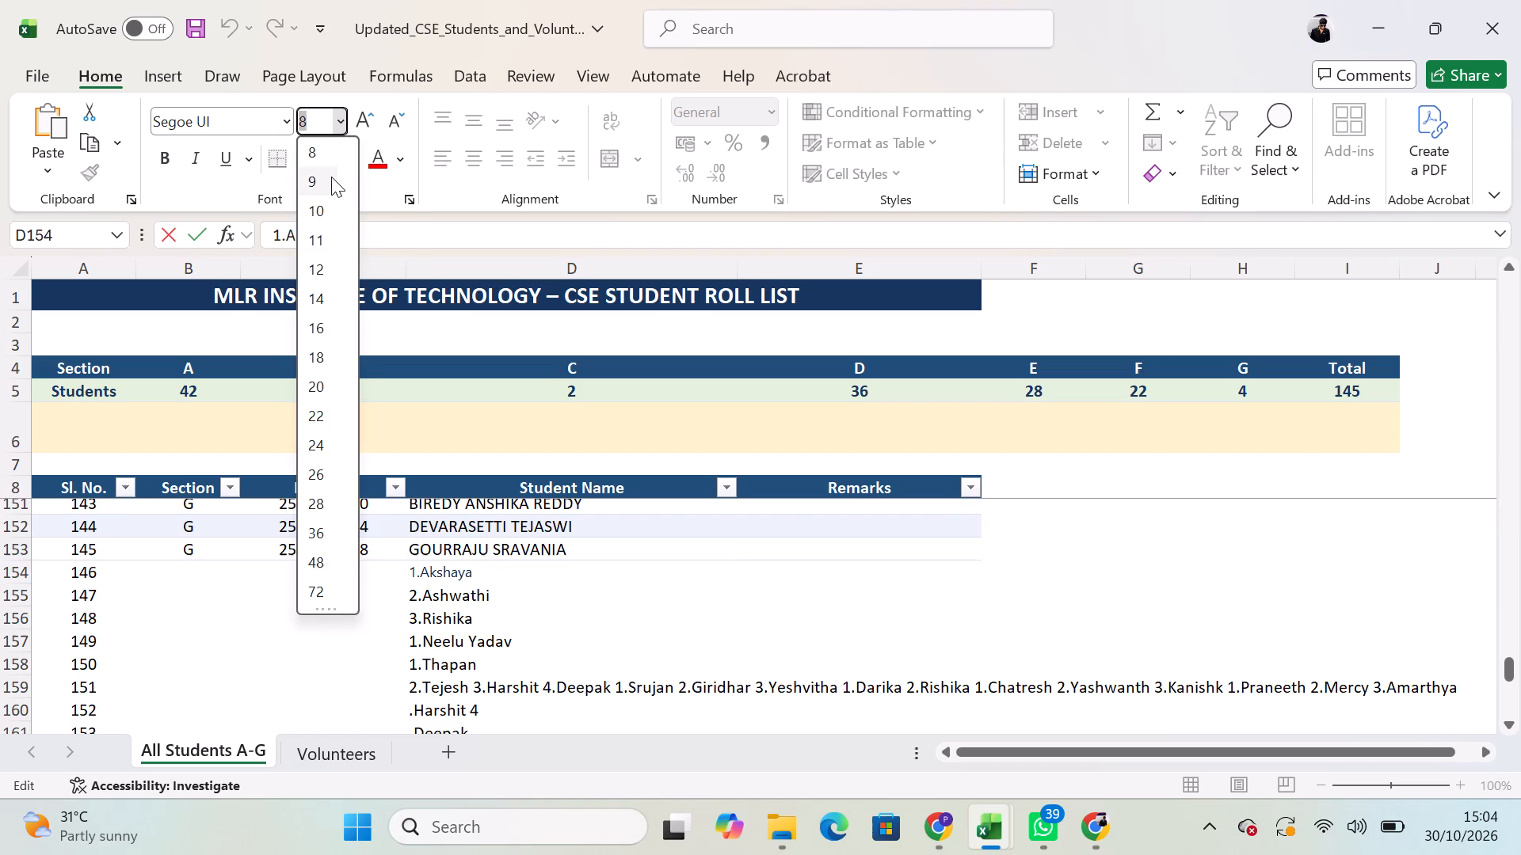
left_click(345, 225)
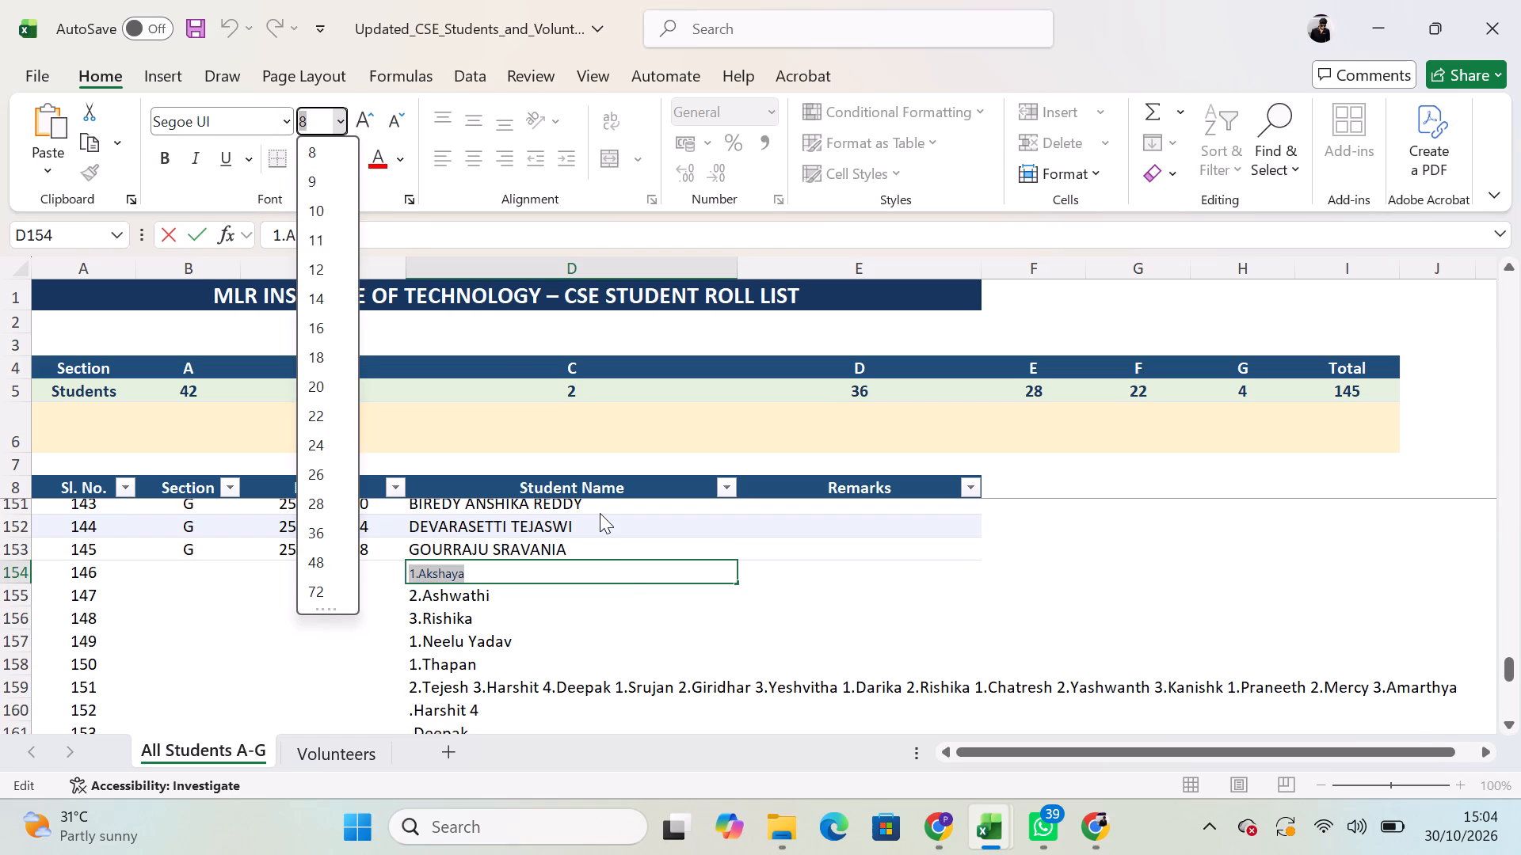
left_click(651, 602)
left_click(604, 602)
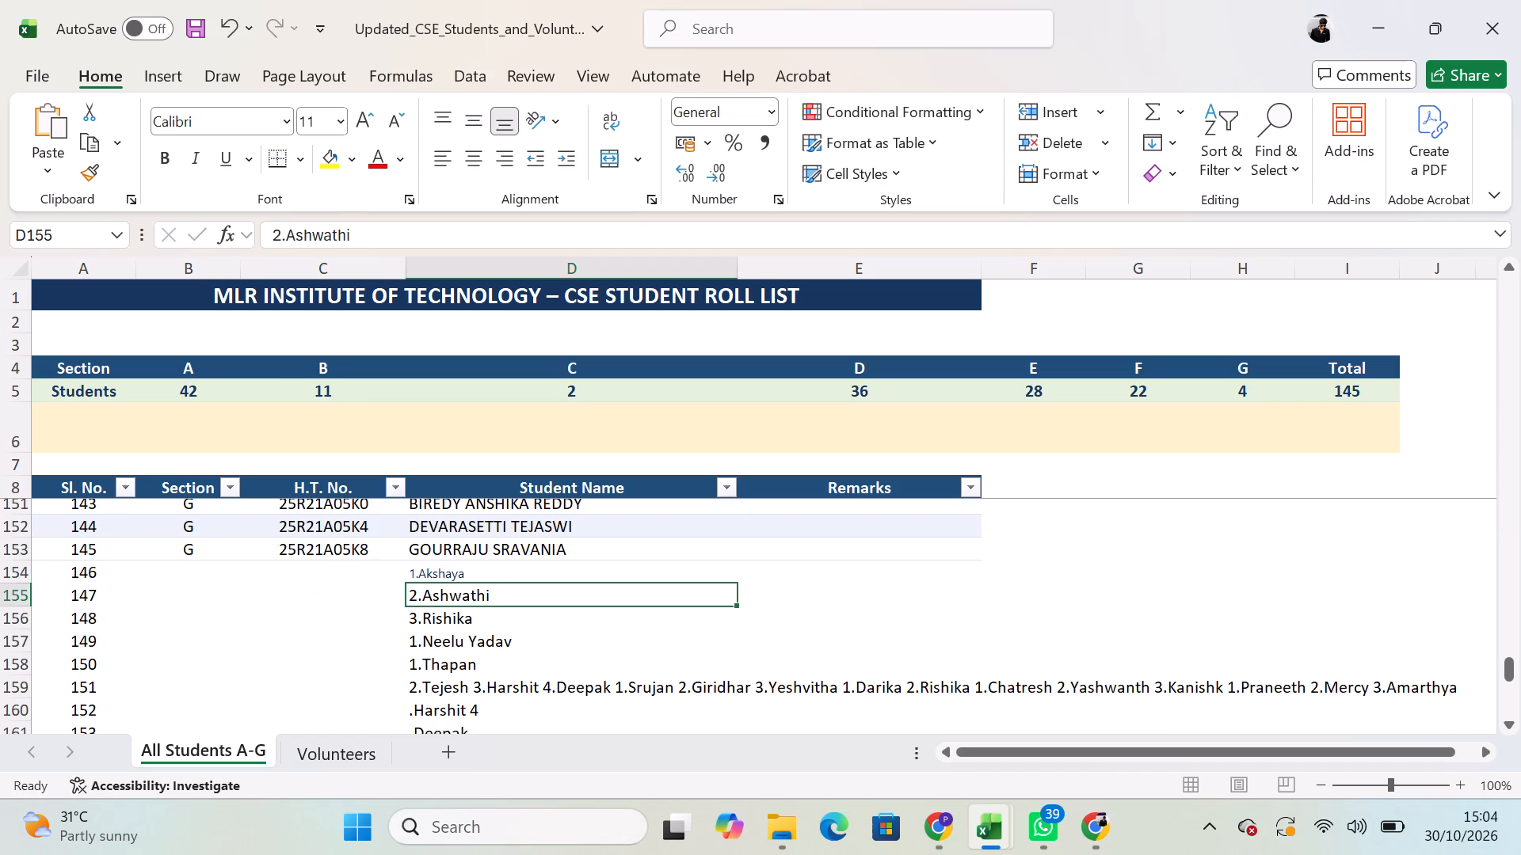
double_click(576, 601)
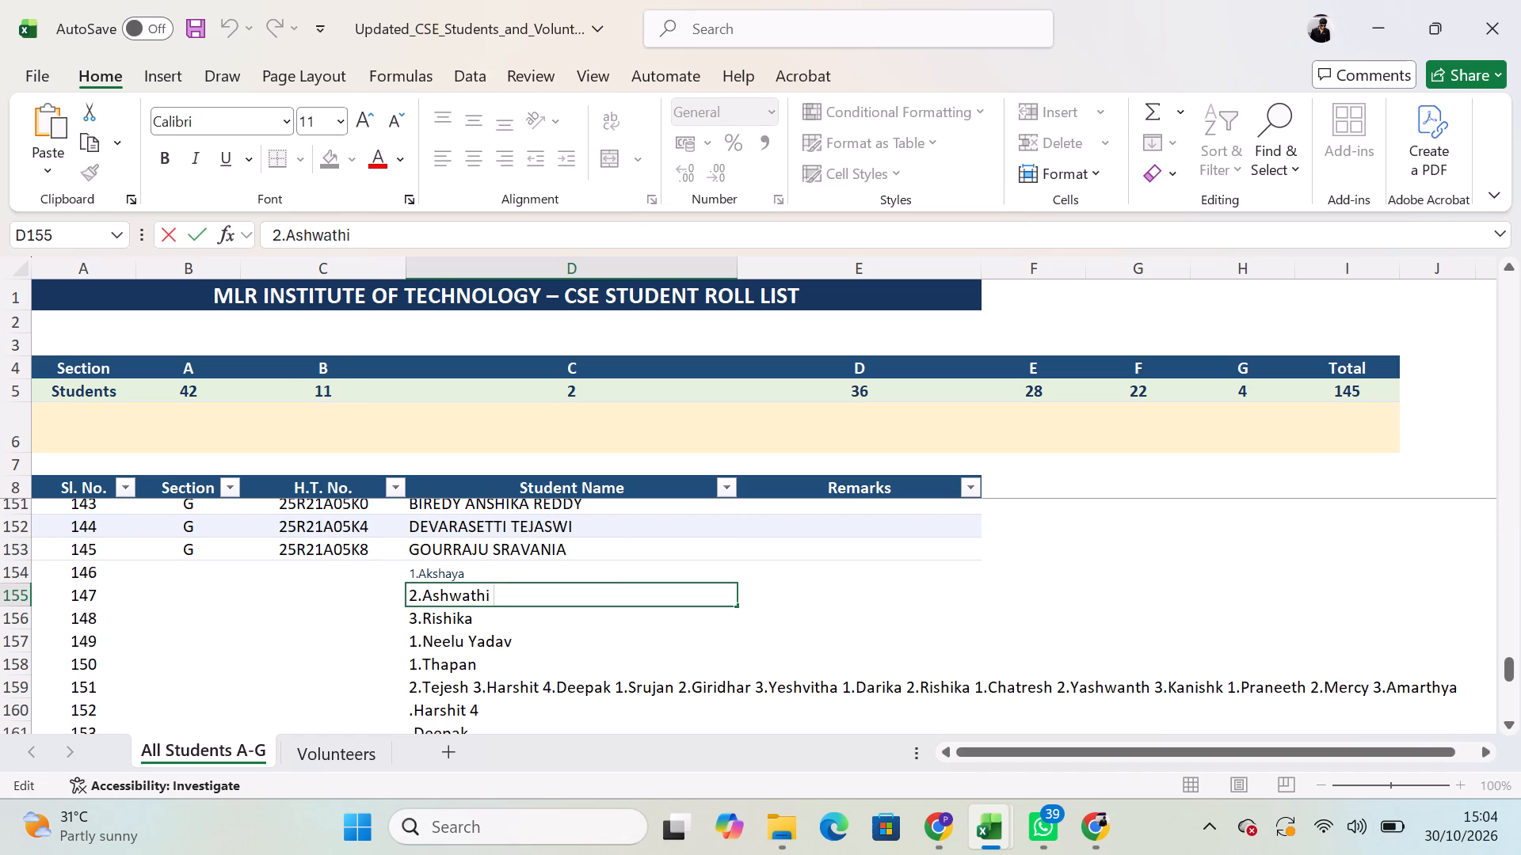
Set the font size of cell D154 to 11.
left_click(508, 576)
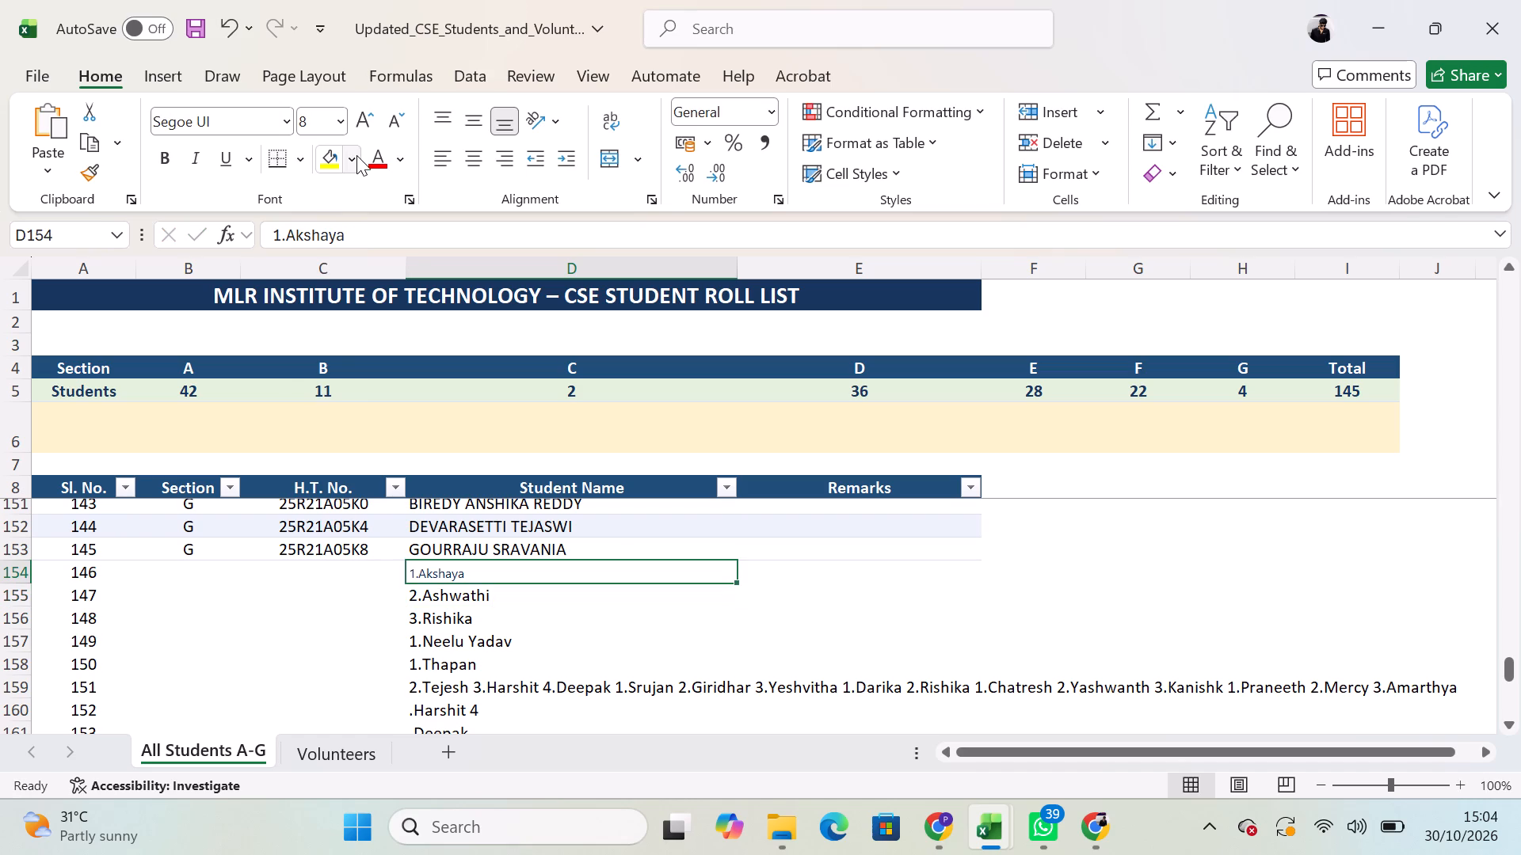
left_click(345, 131)
left_click(333, 232)
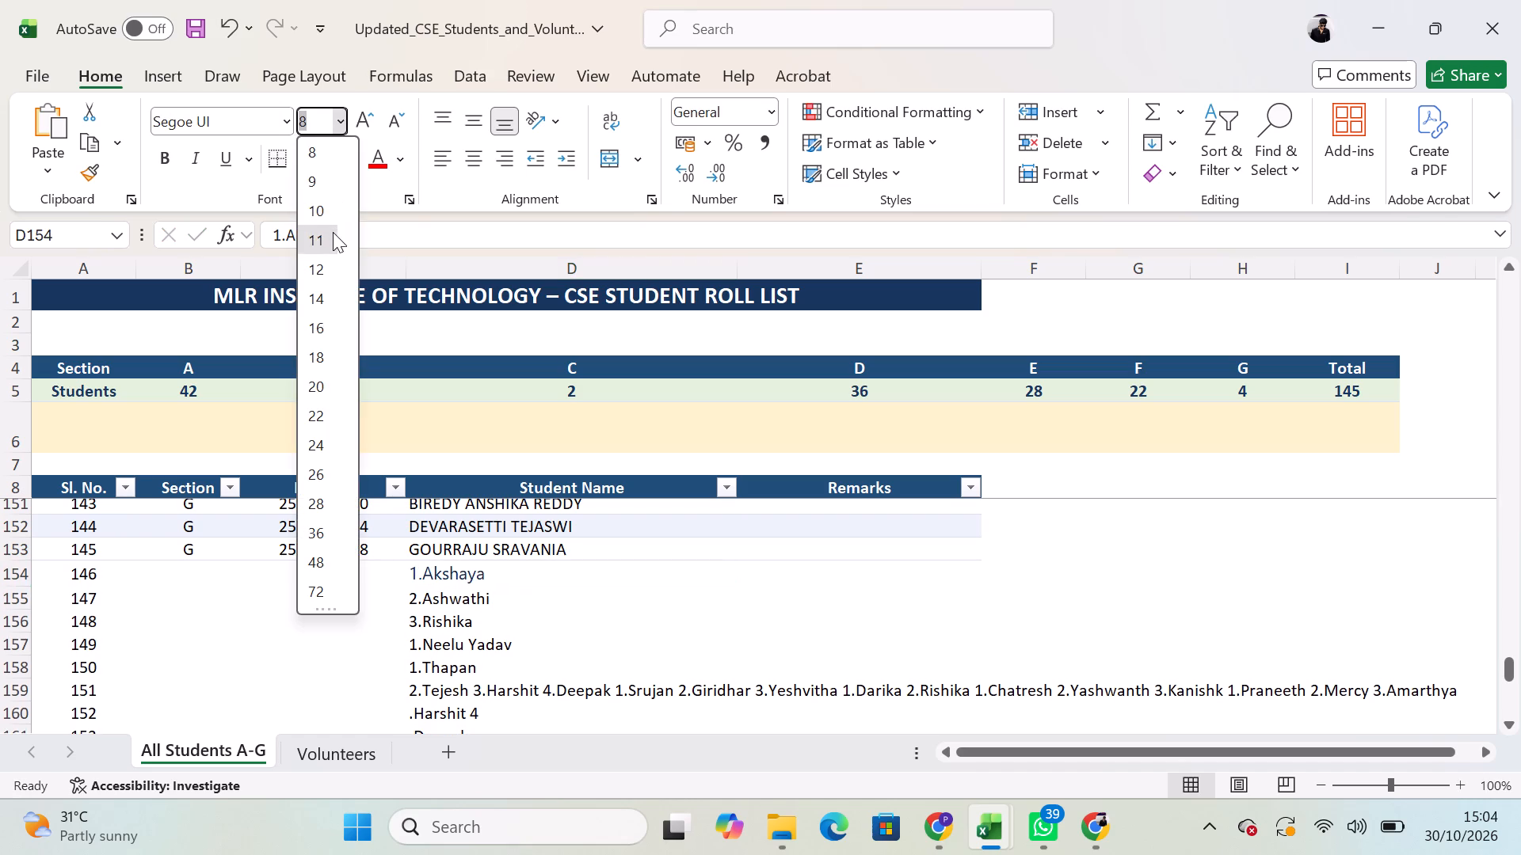
left_click(827, 575)
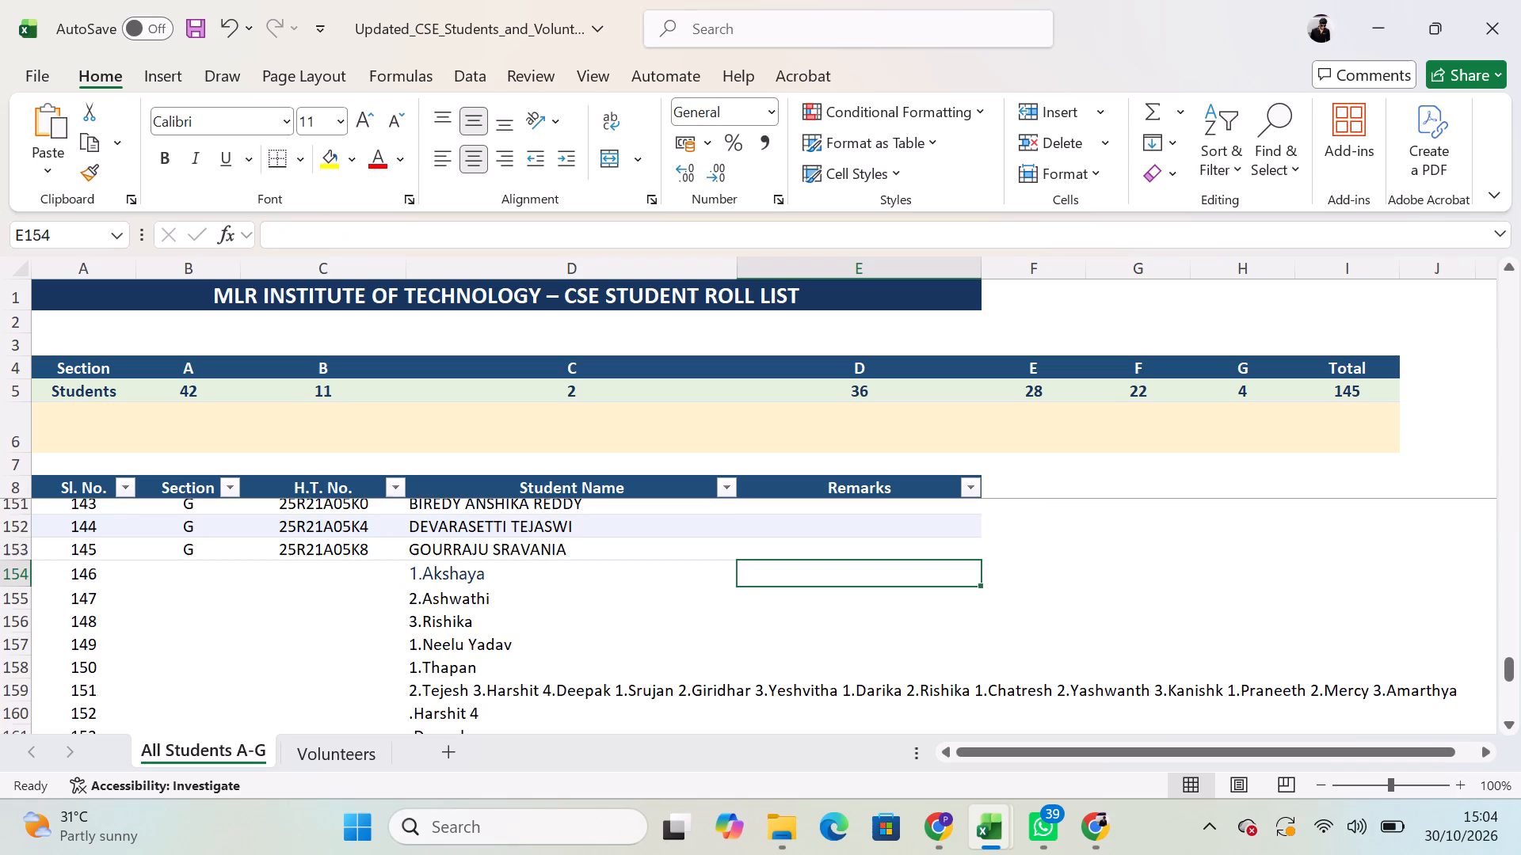
Delete all the extra names after Tejesh in D159, leaving only 2.Tejesh.
scroll(534, 617, "down", 1)
left_click(495, 574)
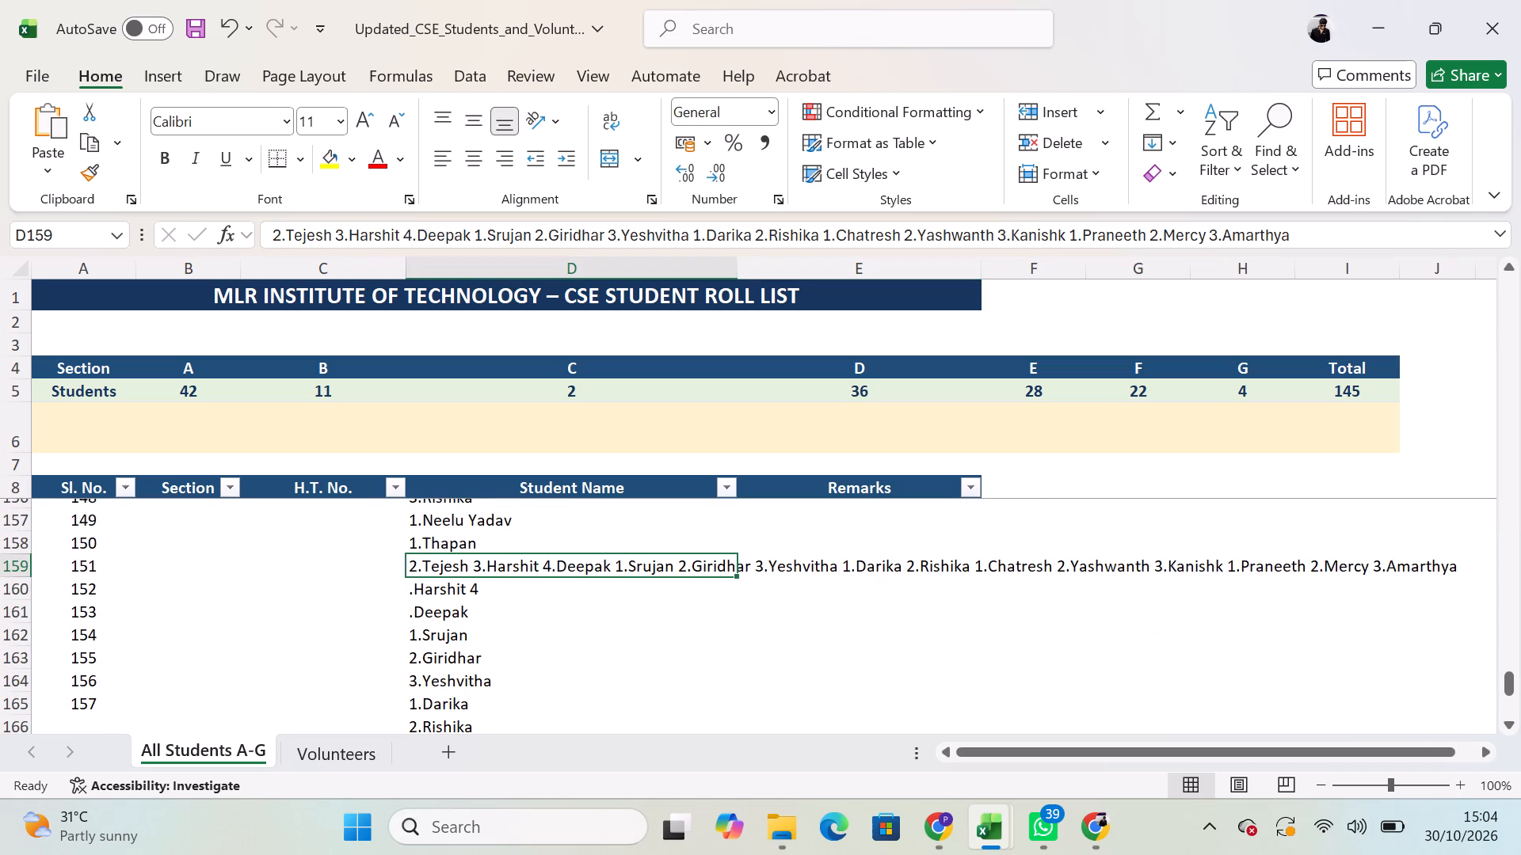
double_click(479, 560)
left_click_drag(479, 560, 1471, 568)
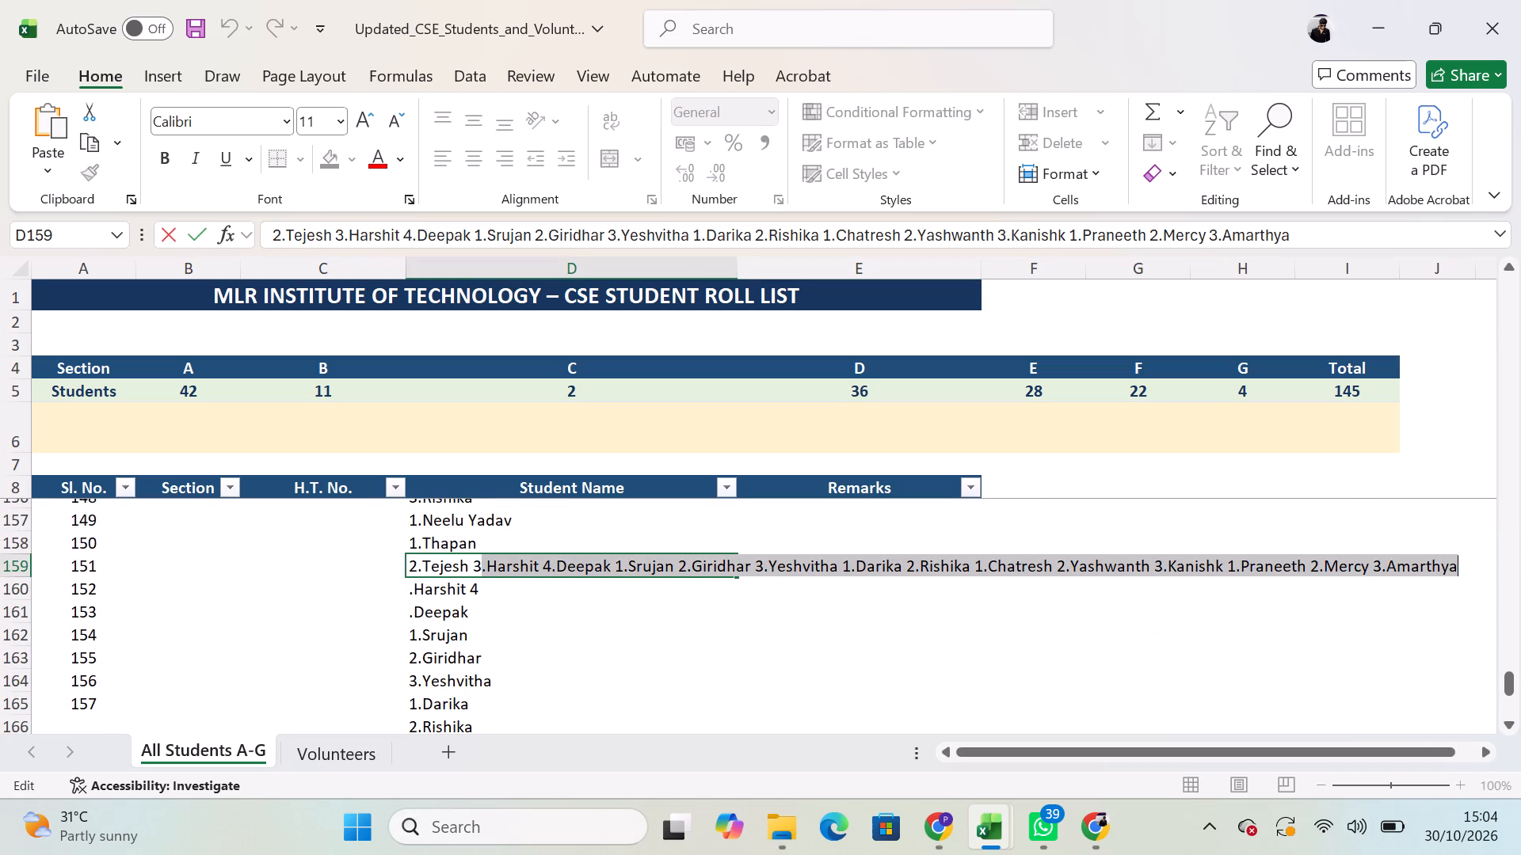
left_click_drag(1471, 568, 1491, 560)
key("BackSpace")
key("BackSpace")
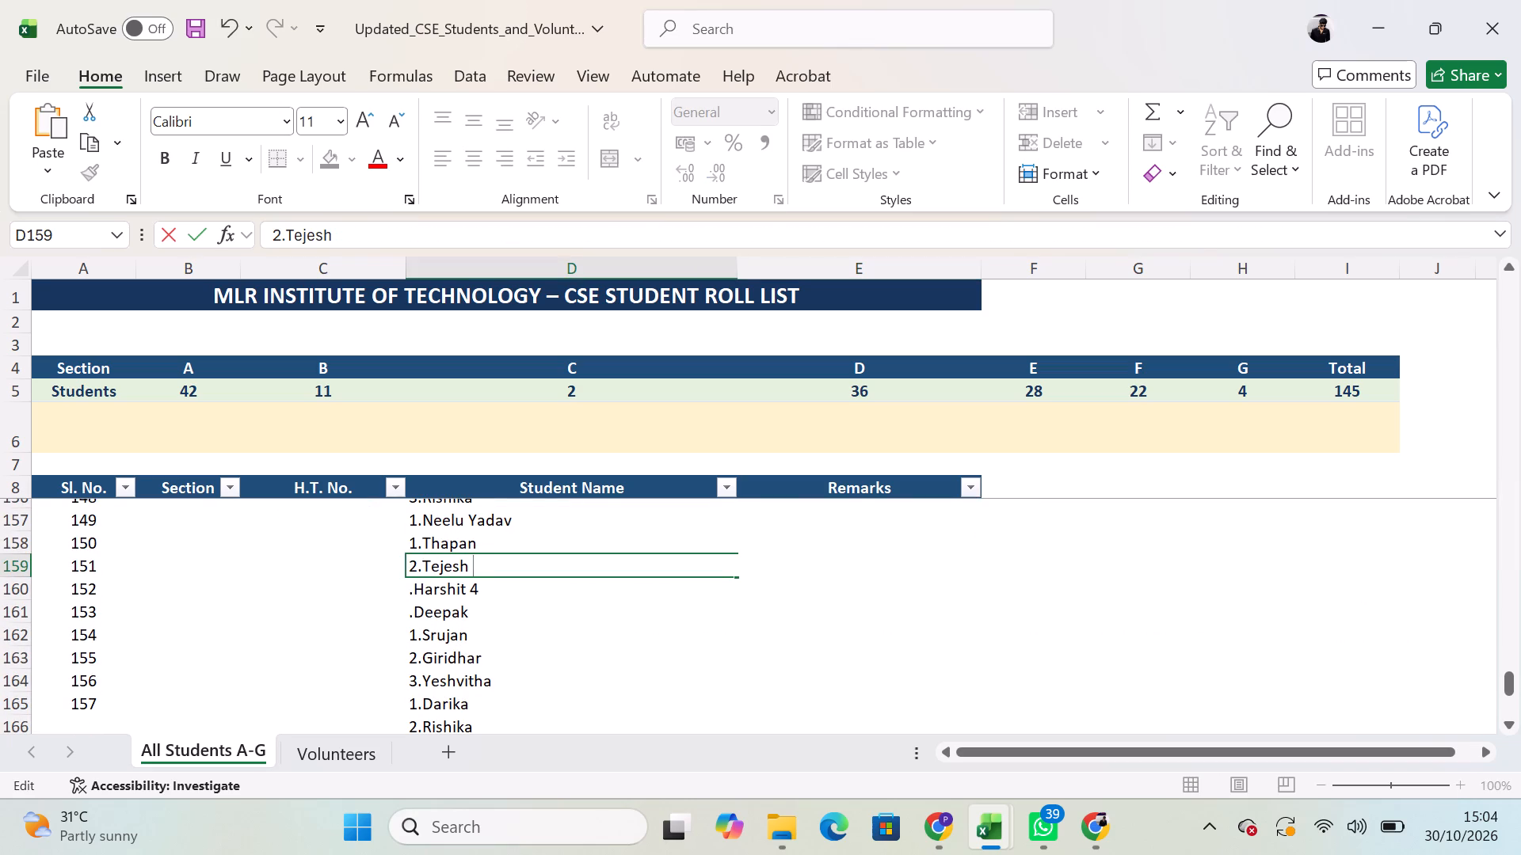
Remove the 1. prefix from the name in D154, leaving Akshaya.
scroll(913, 574, "up", 1)
scroll(714, 624, "down", 1)
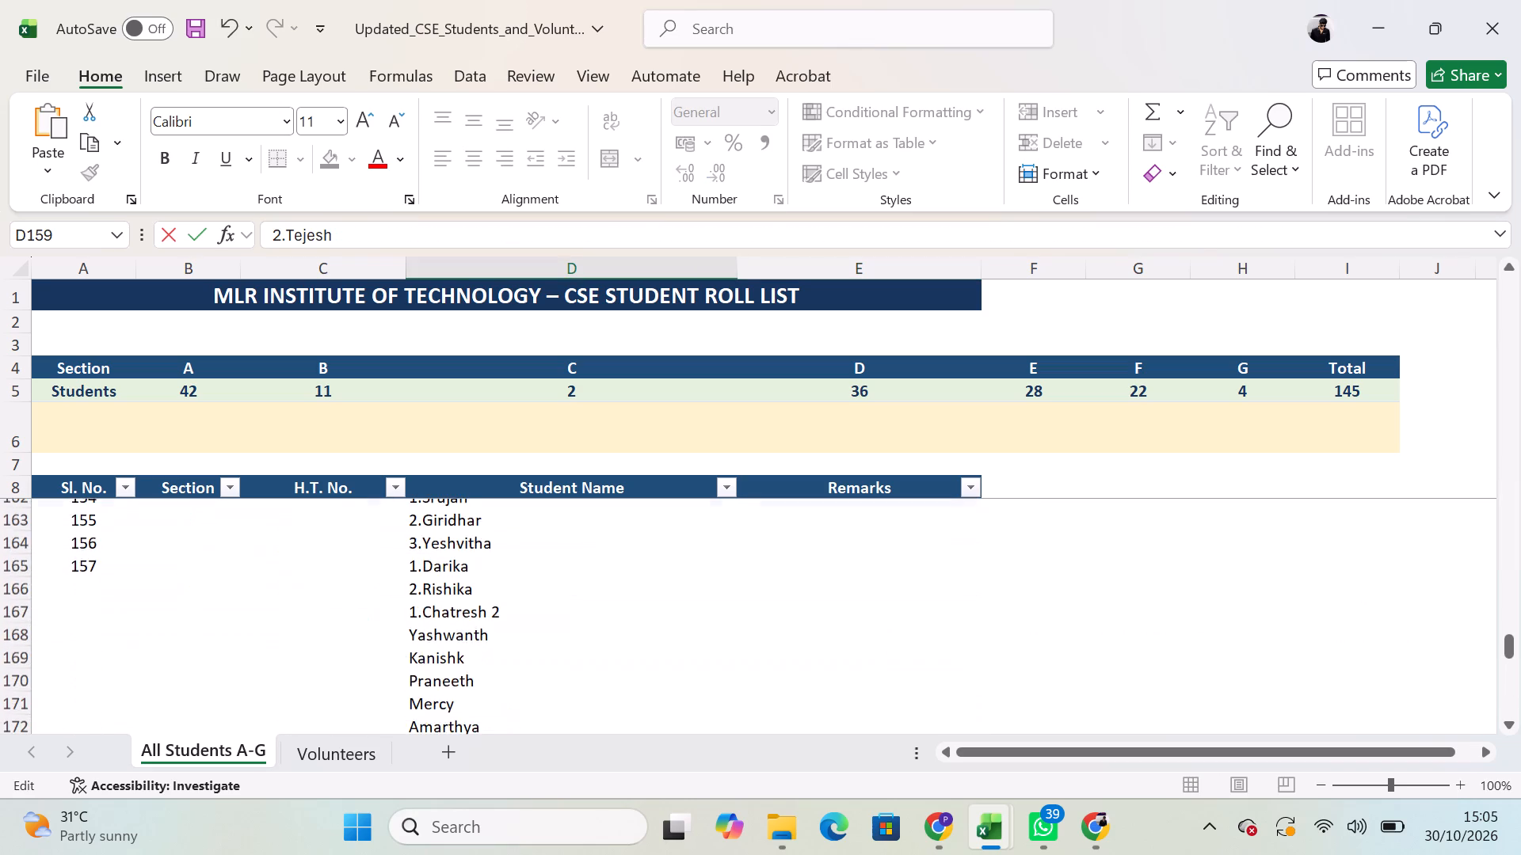
scroll(714, 624, "down", 1)
scroll(508, 548, "up", 1)
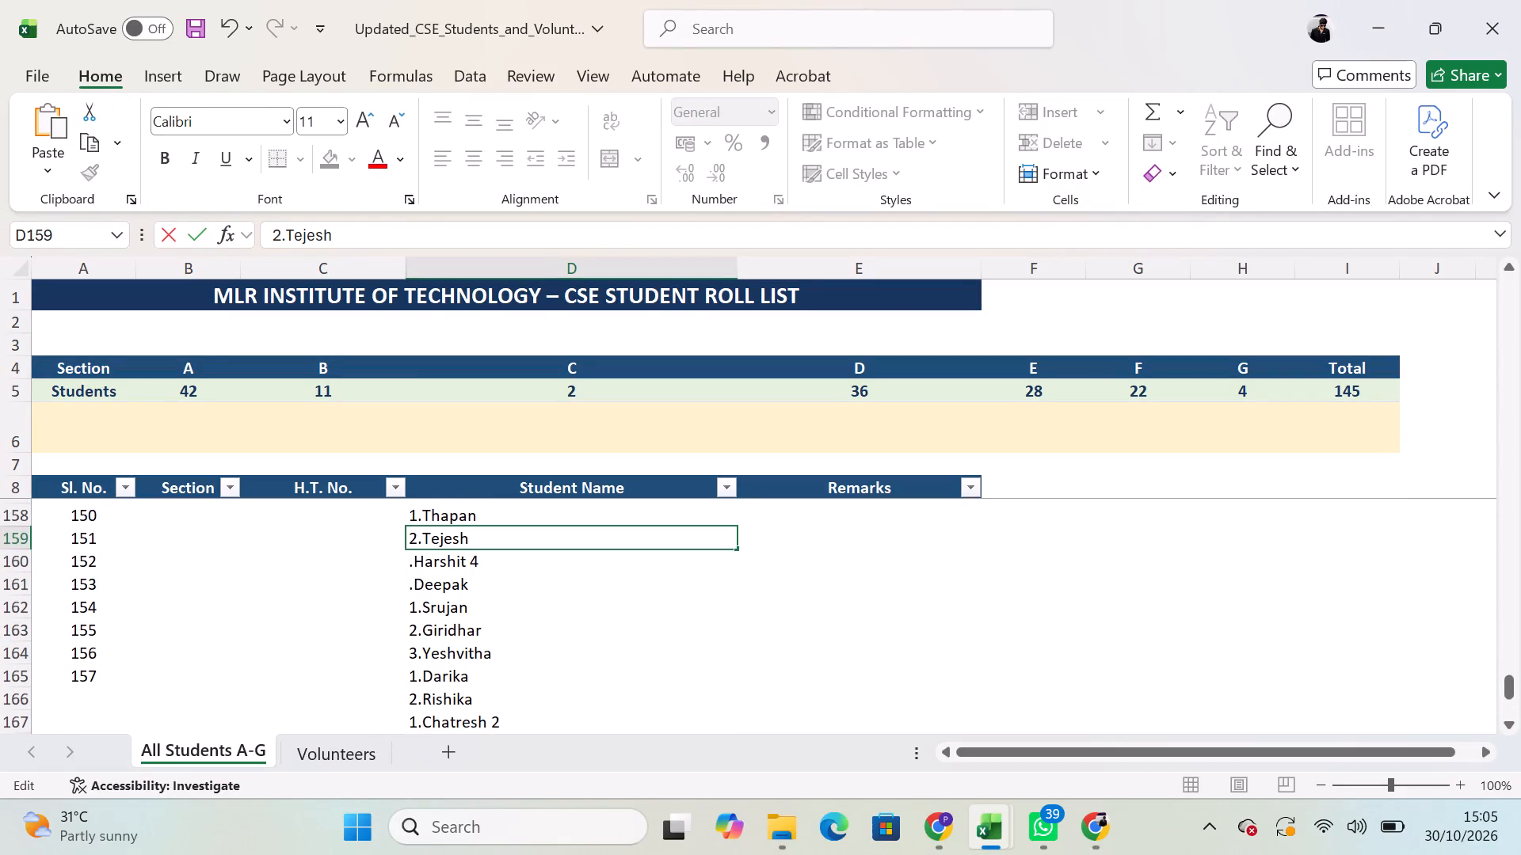
scroll(507, 552, "up", 1)
scroll(433, 549, "up", 1)
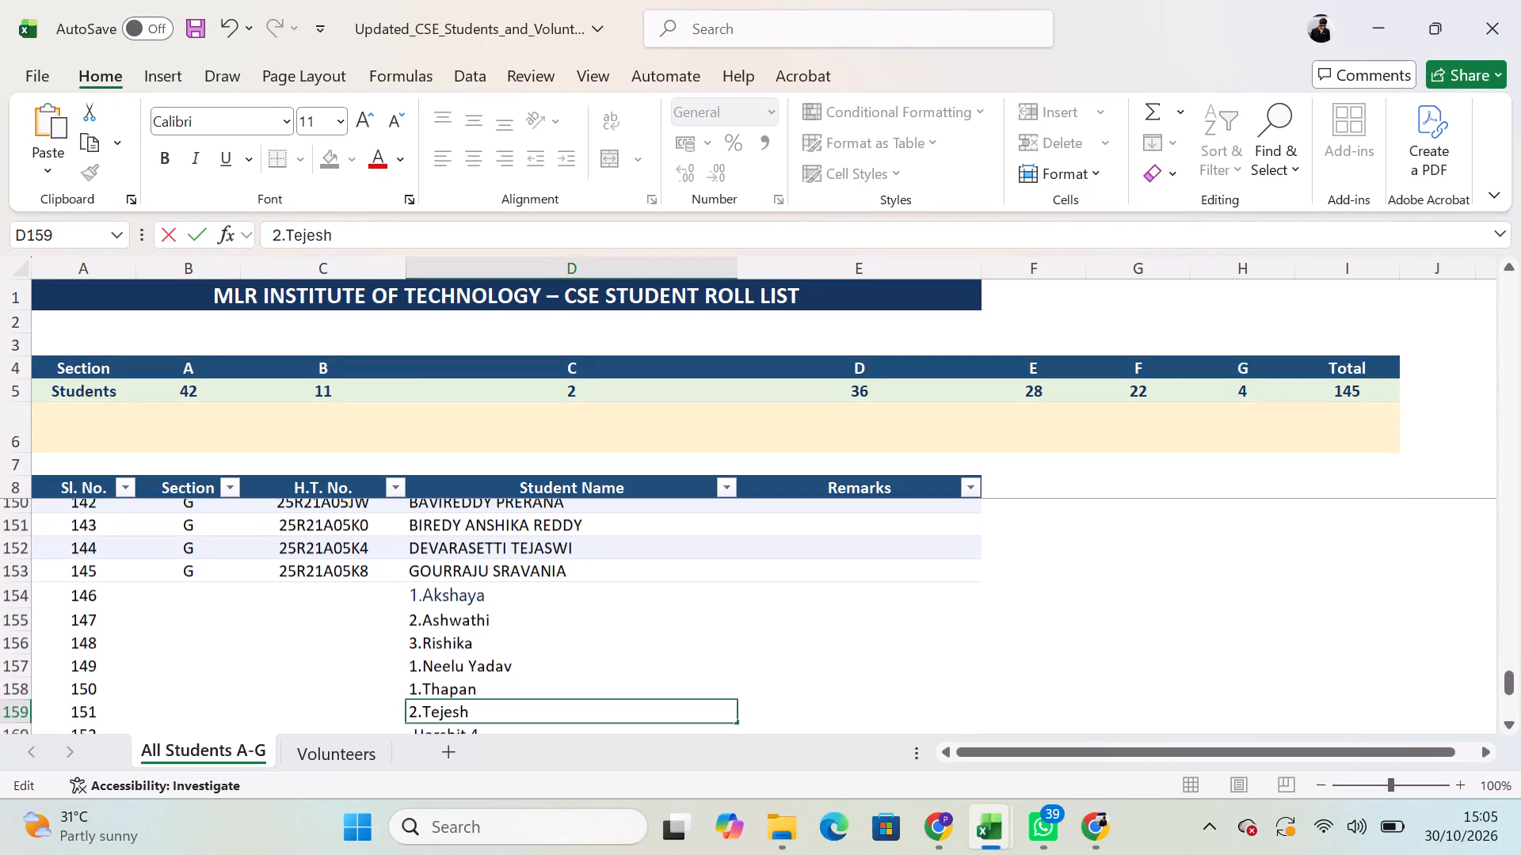
left_click(416, 601)
double_click(416, 601)
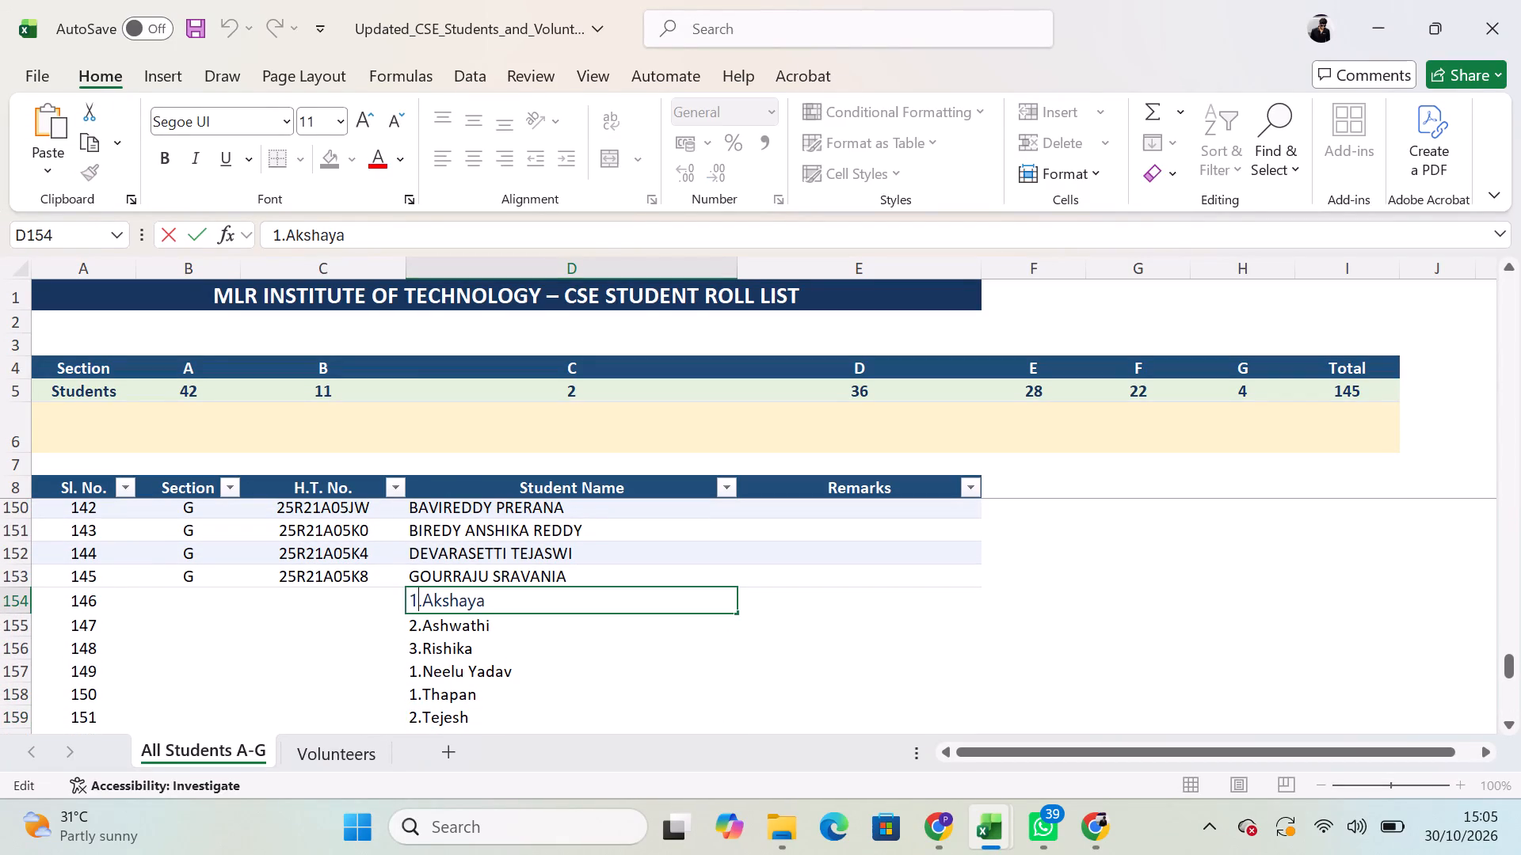
key("Right")
key("BackSpace")
key("BackSpace")
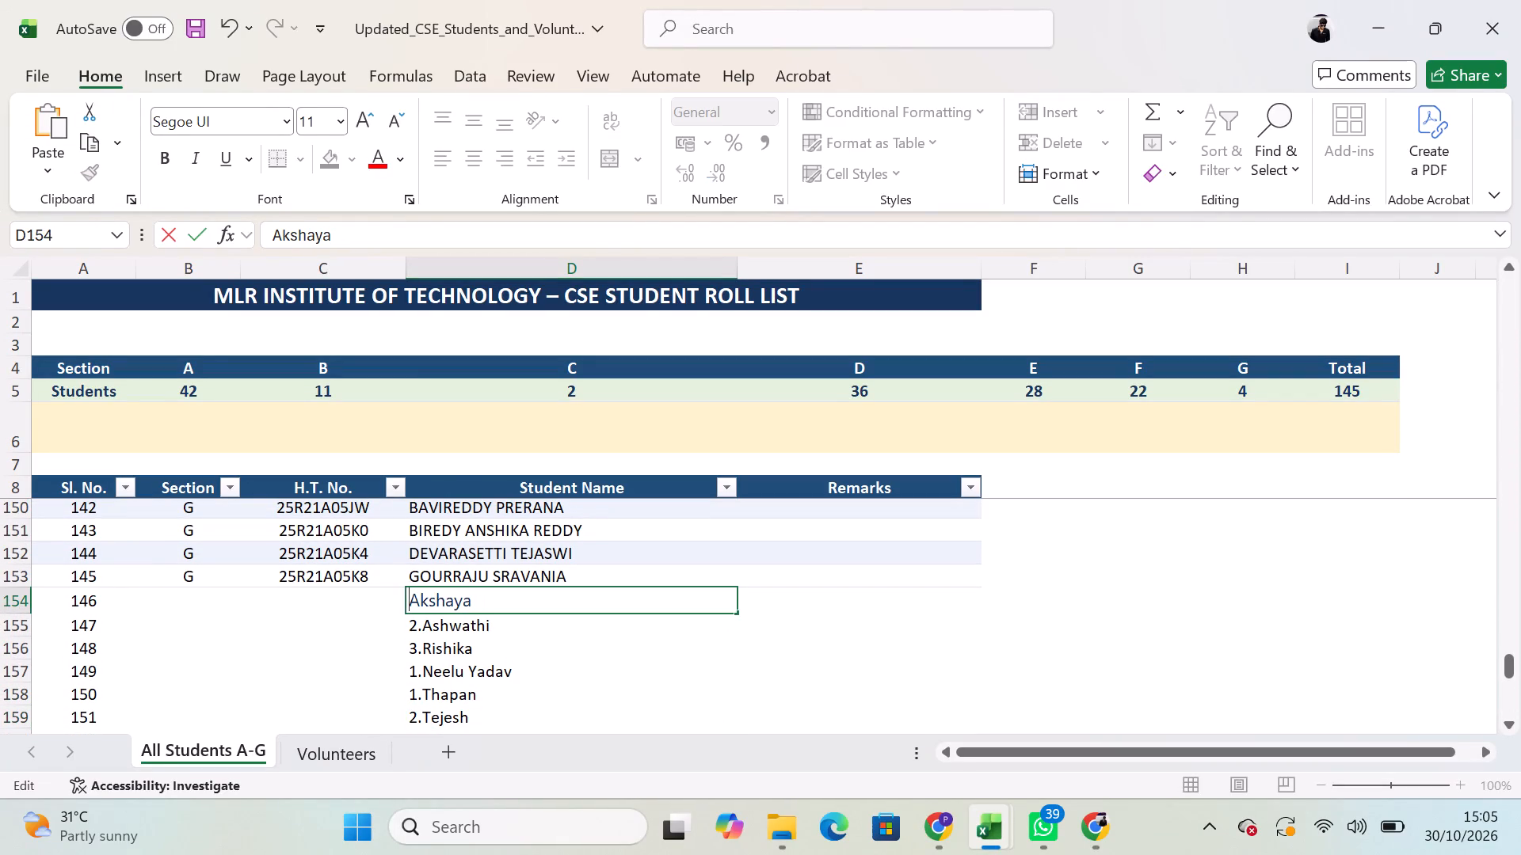
key("Down")
key("Down")
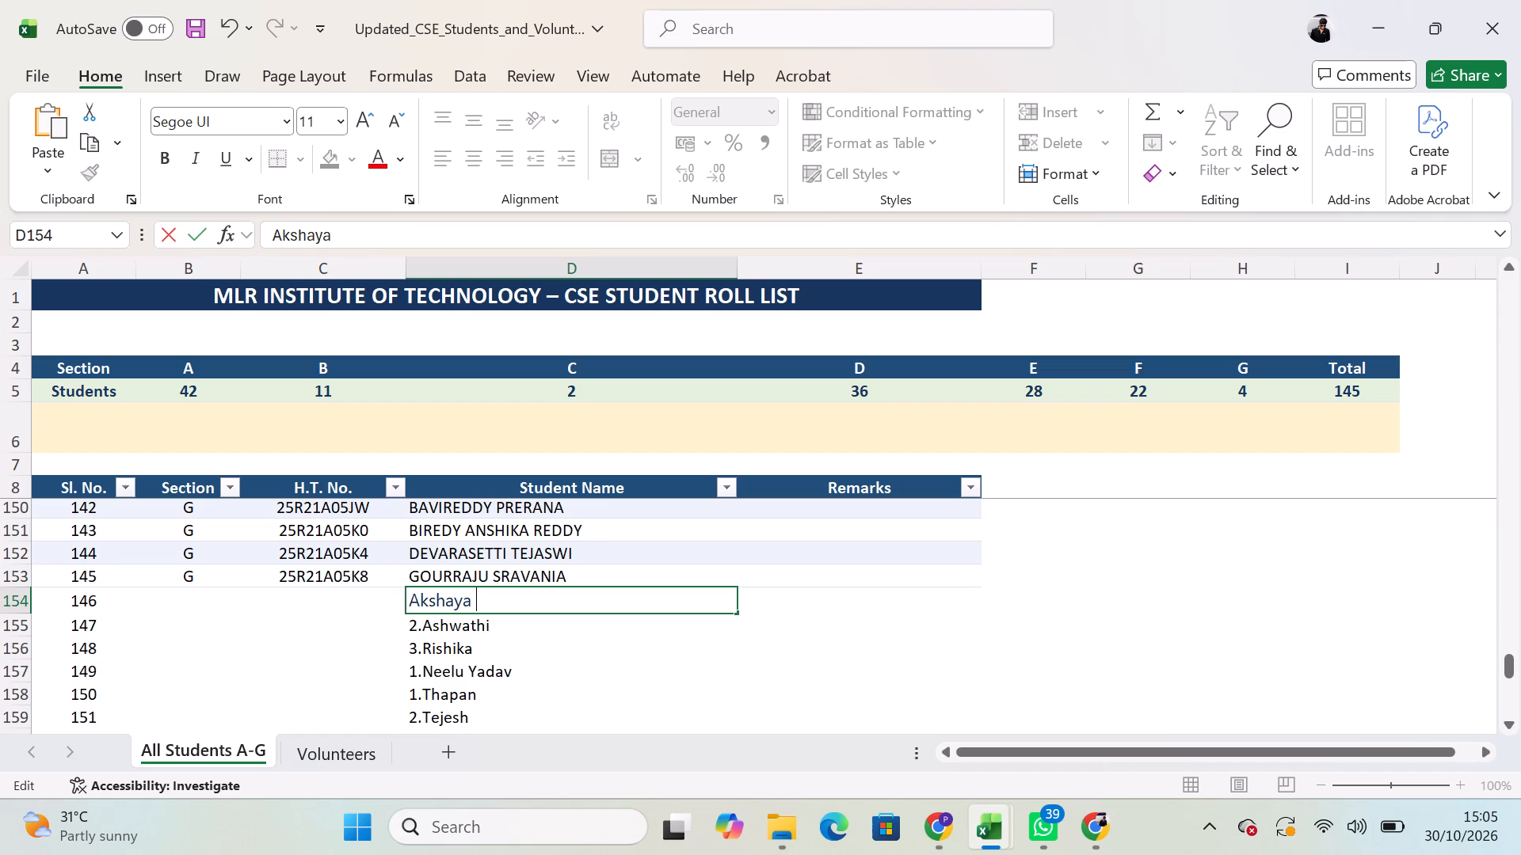
key("Down")
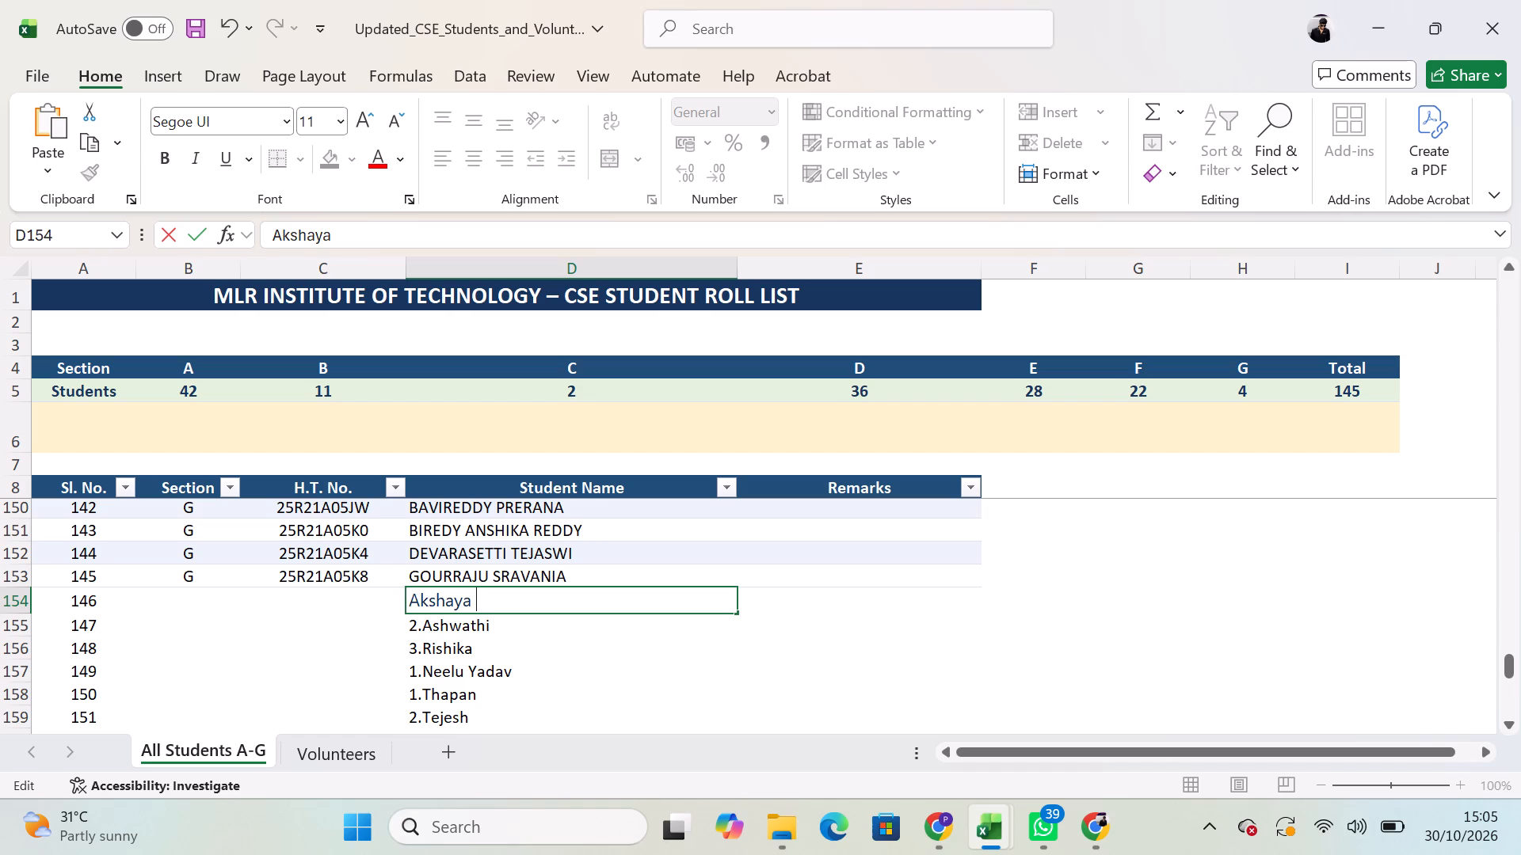
Remove the 2. prefix from the name in D155, leaving Ashwathi.
left_click(478, 620)
key("Left")
key("Left")
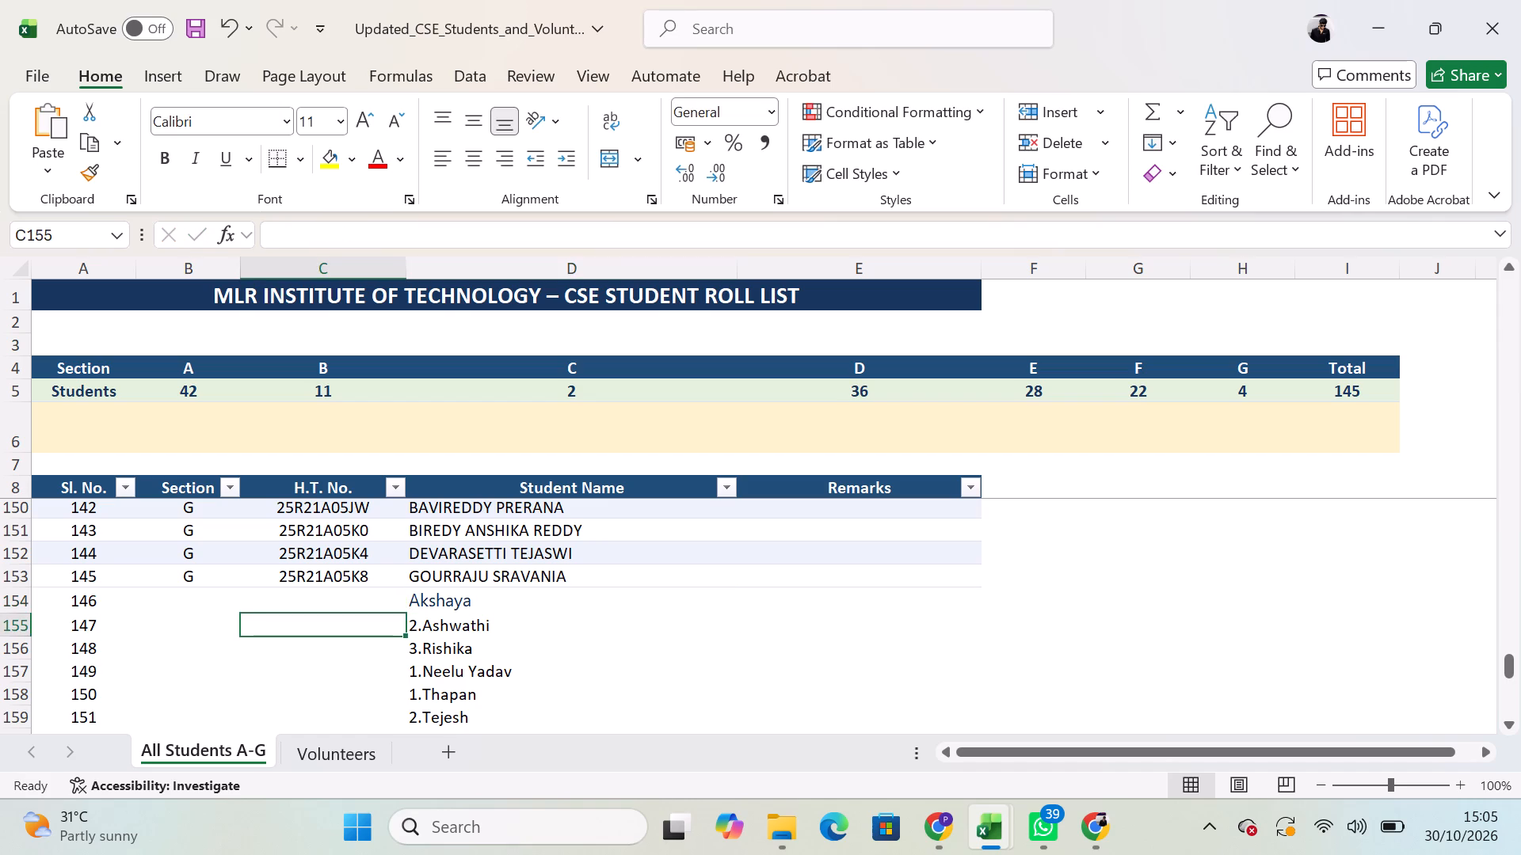
key("Right")
key("Right")
left_click(478, 620)
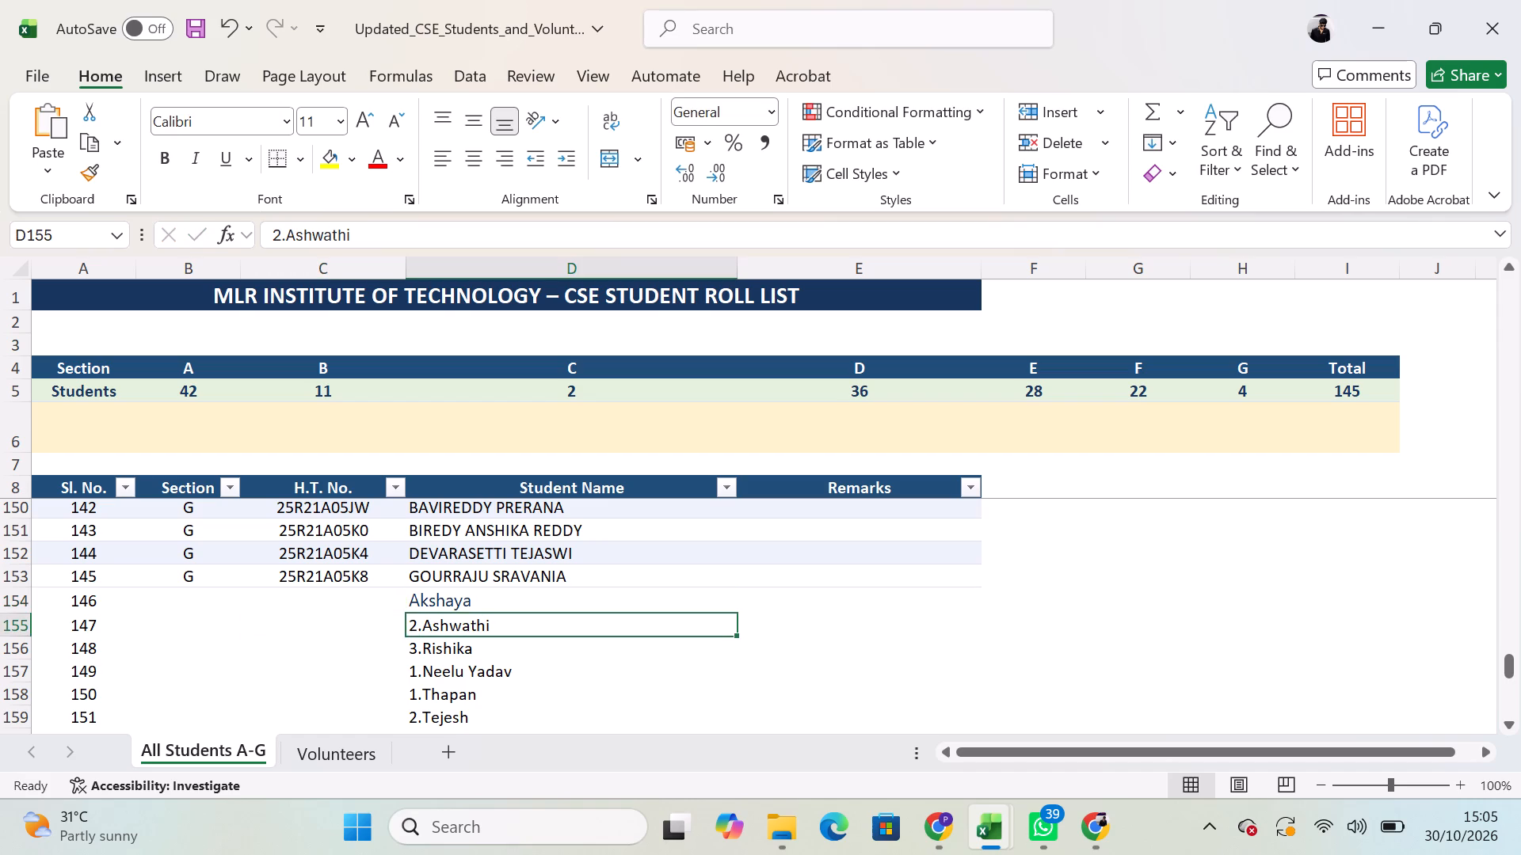
double_click(513, 624)
key("Left")
key("Left")
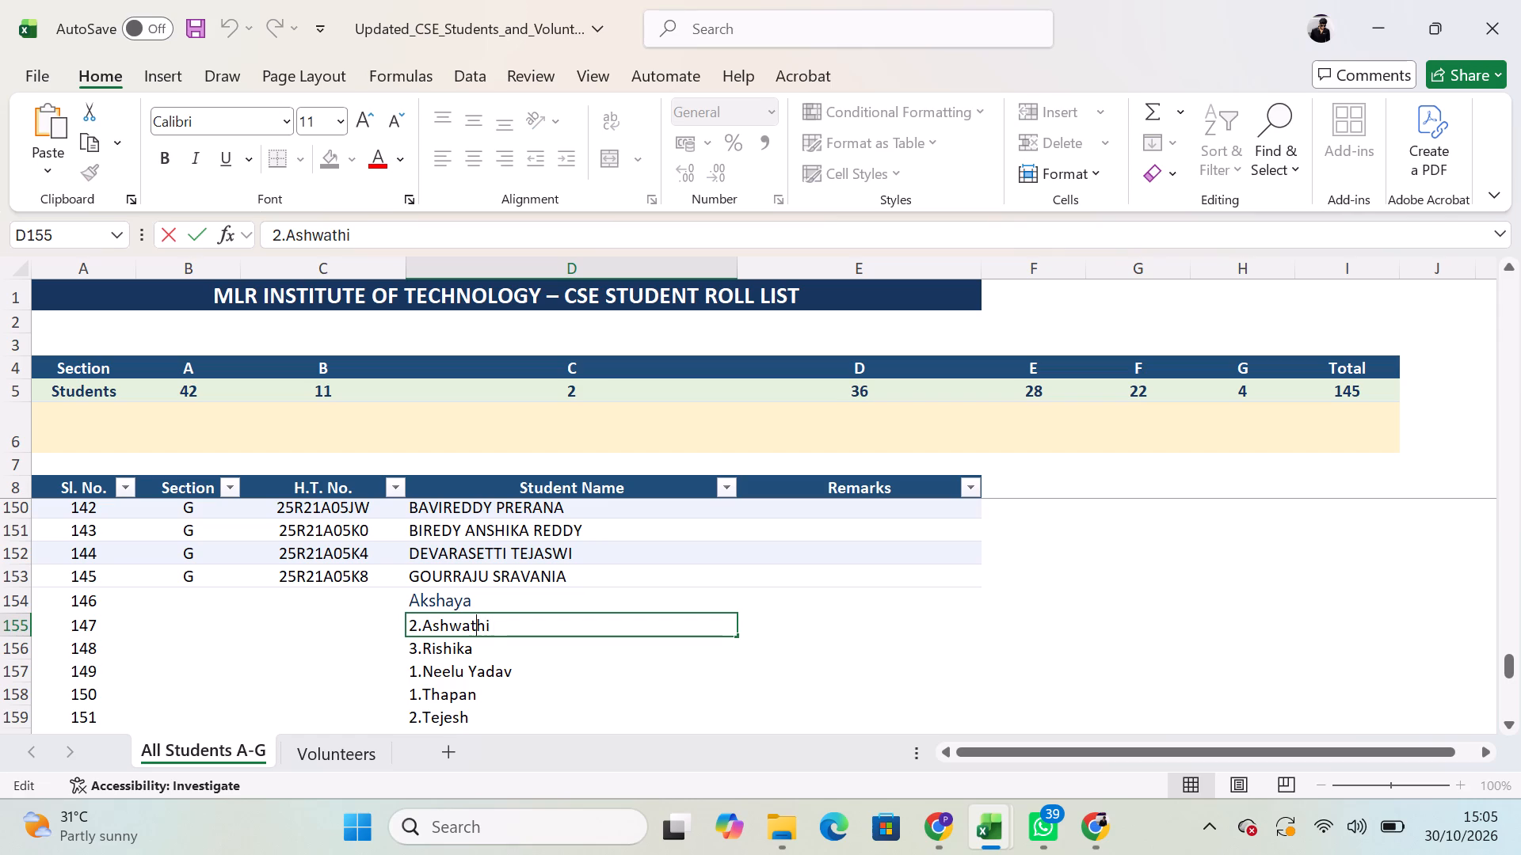
key("Left")
key("Left")
key("Left")
key("Left")
key("Left")
key("Left")
key("Left")
key("Right")
key("BackSpace")
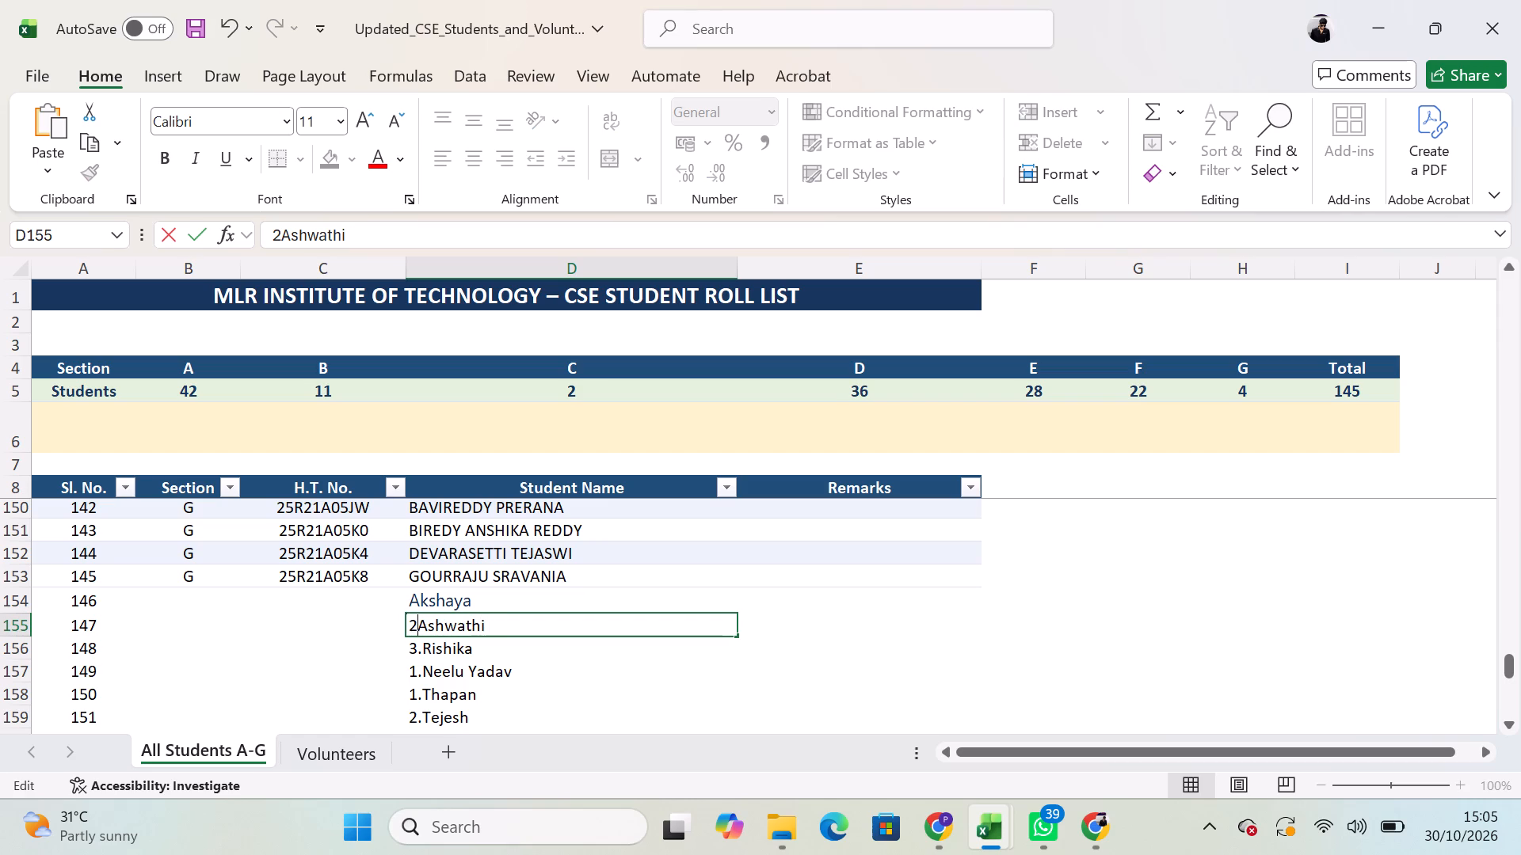
key("BackSpace")
key("Down")
key("Return")
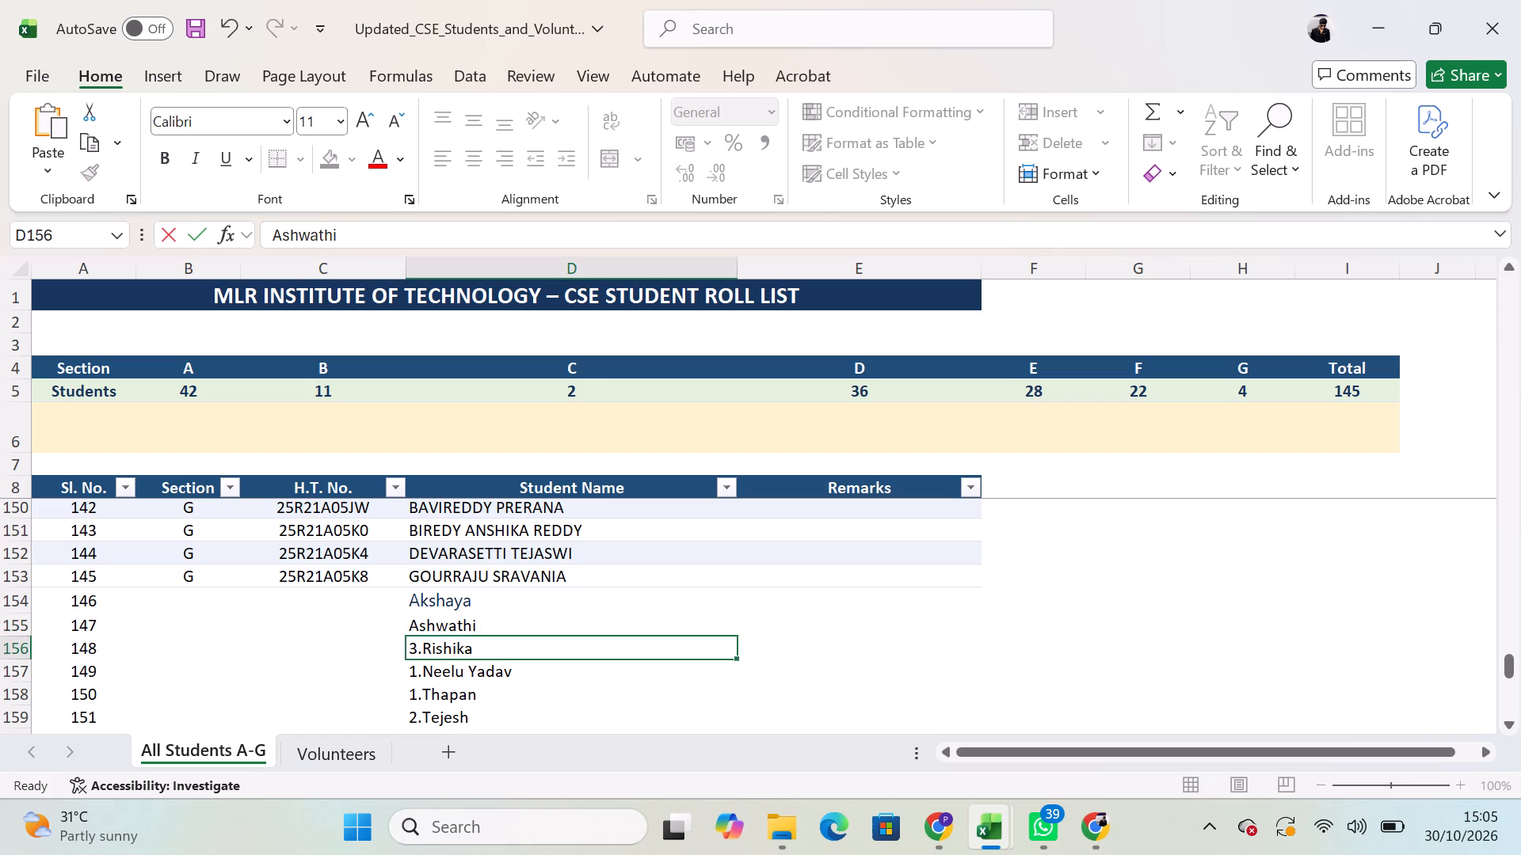
Remove the 3. prefix from the name in D156, leaving Rishika.
key("Left")
key("Right")
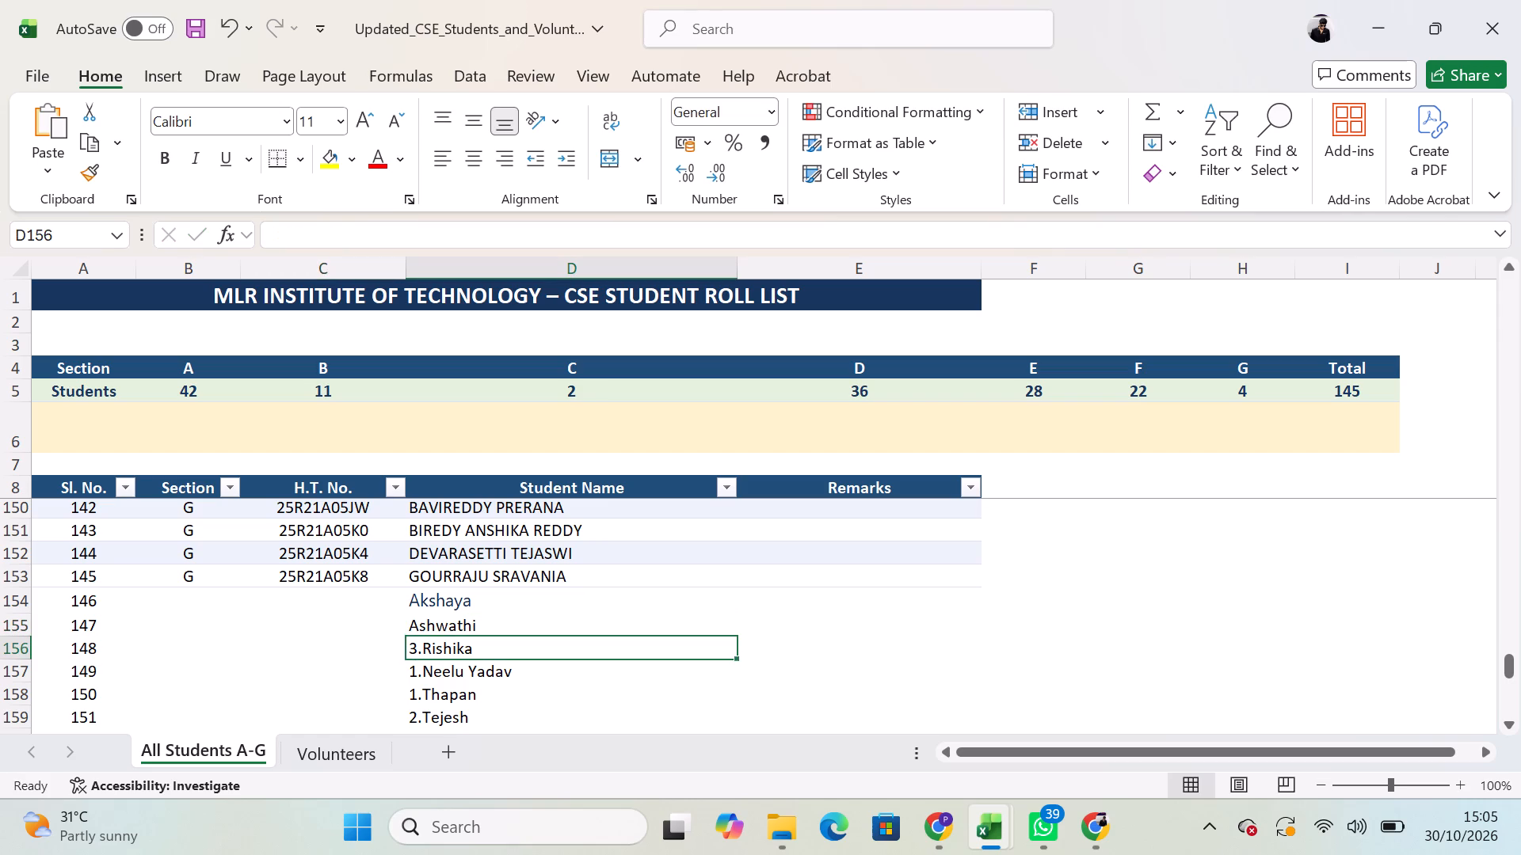
double_click(511, 641)
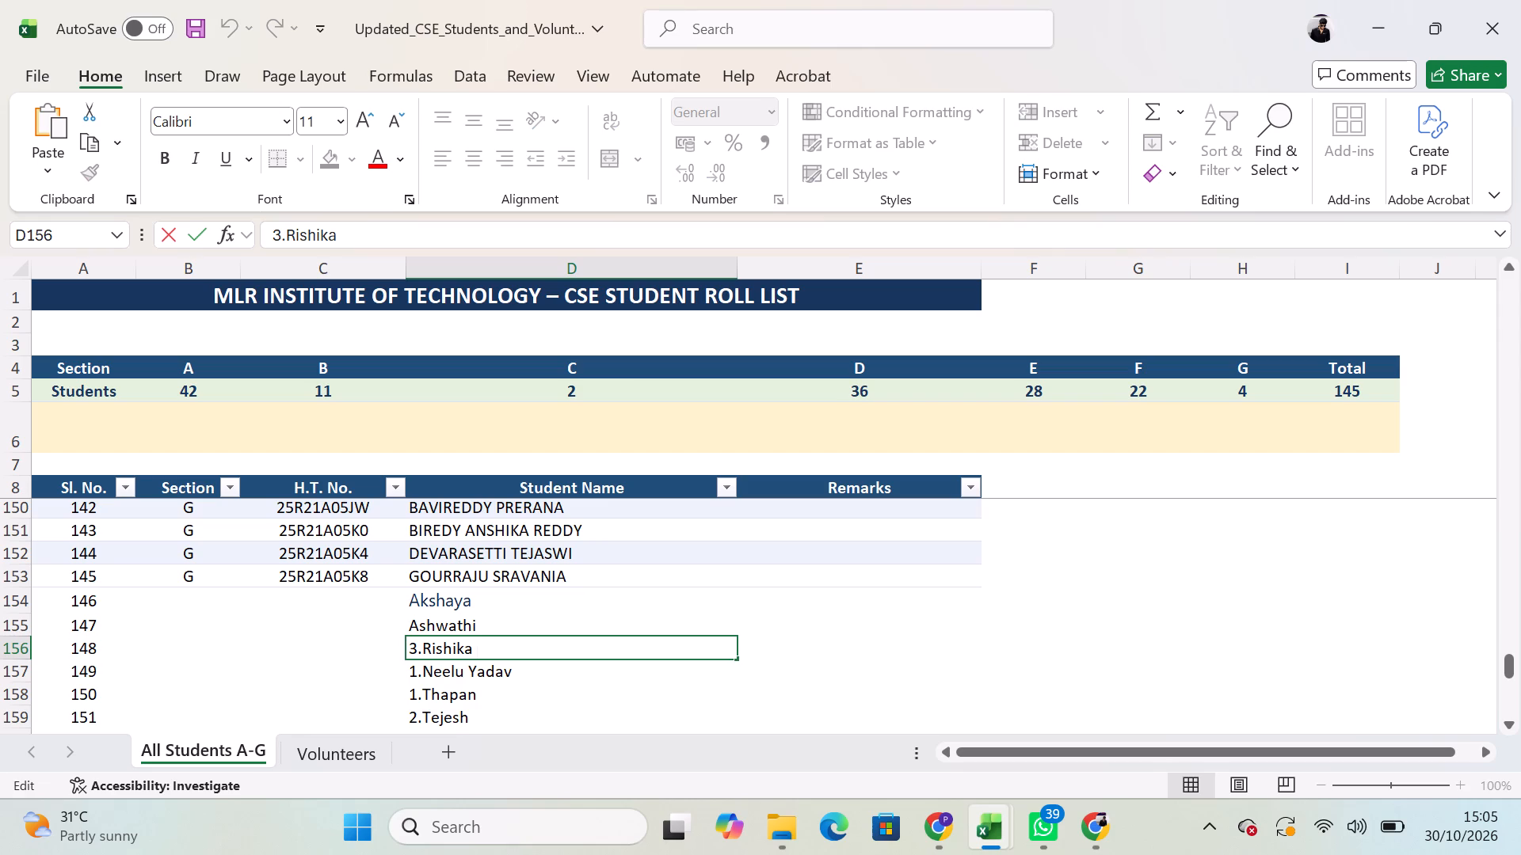
key("Left")
key("Left")
key("Left")
key("Left")
key("Left")
key("Left")
key("Left")
key("BackSpace")
key("BackSpace")
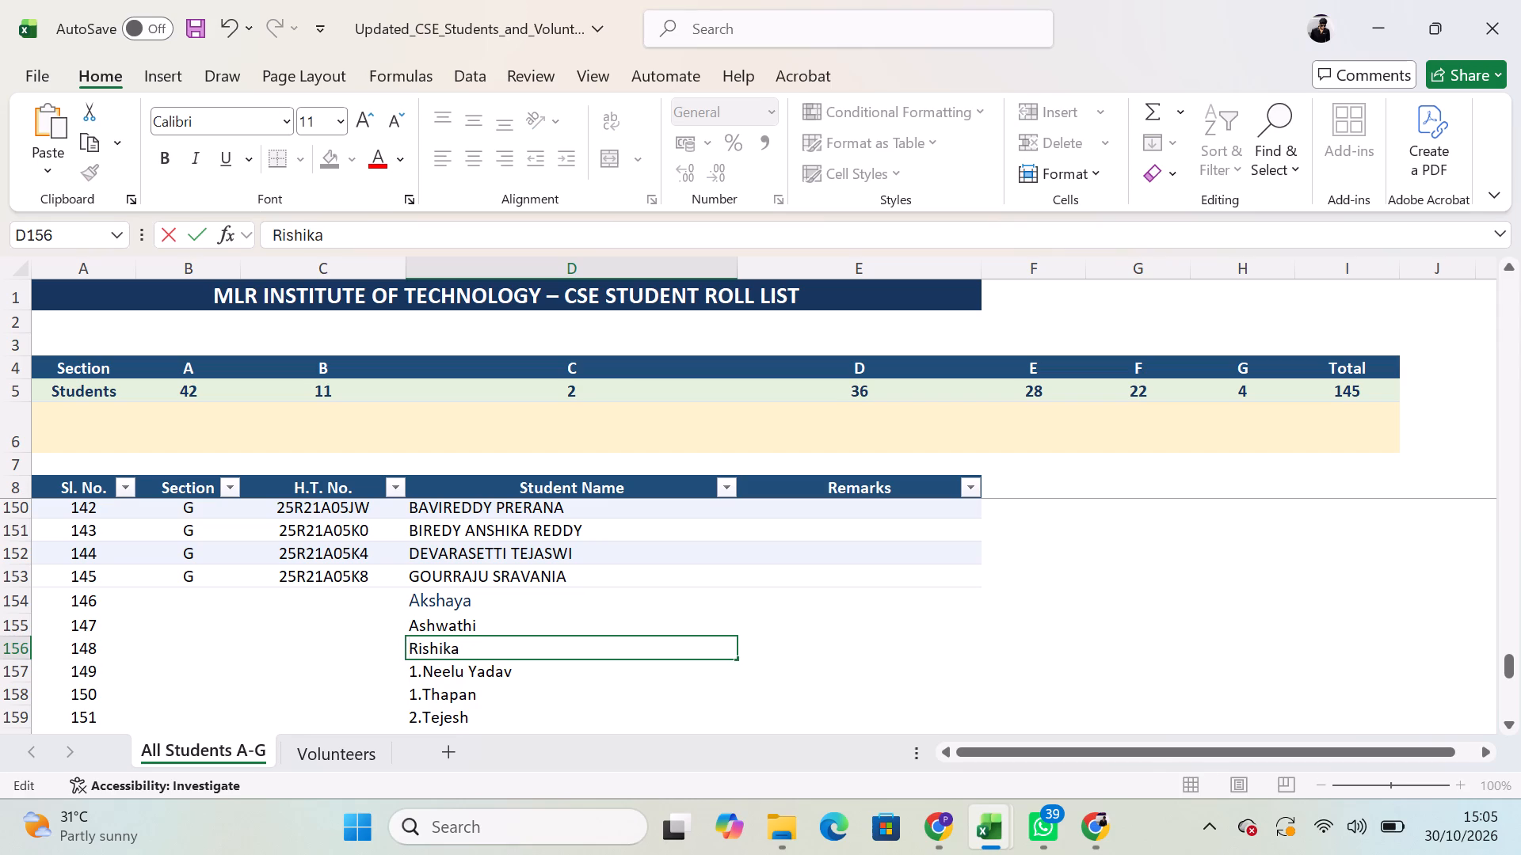
Remove the 1. prefix from the volunteer's name in D157, leaving only the name.
double_click(505, 667)
key("Left")
key("Left")
key("Left")
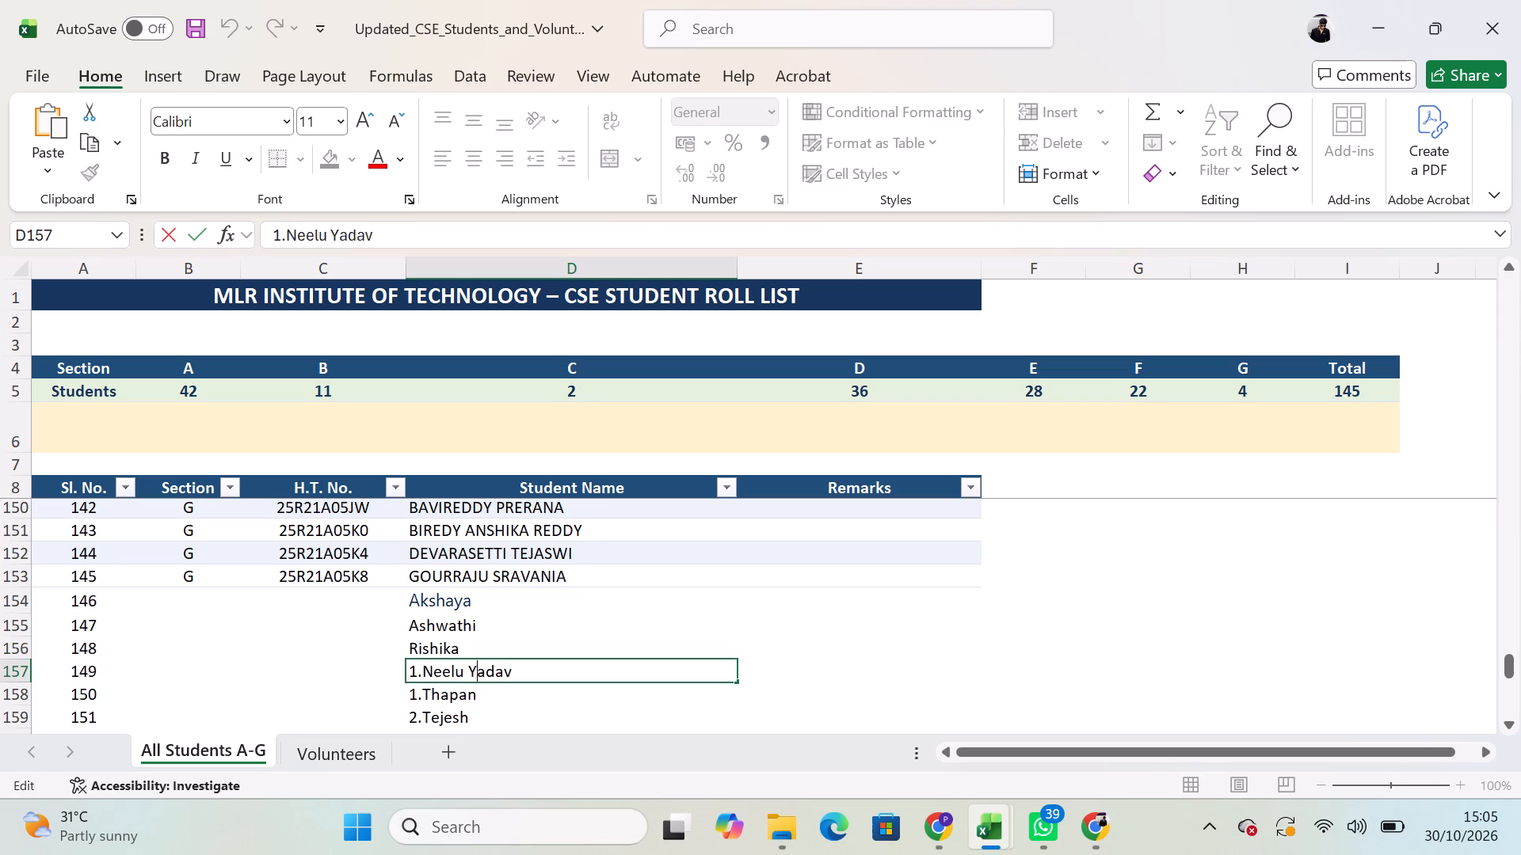
key("Left")
key("Left")
key("Left")
key("Left")
key("Left")
key("Left")
key("Left")
key("BackSpace")
key("BackSpace")
key("Down")
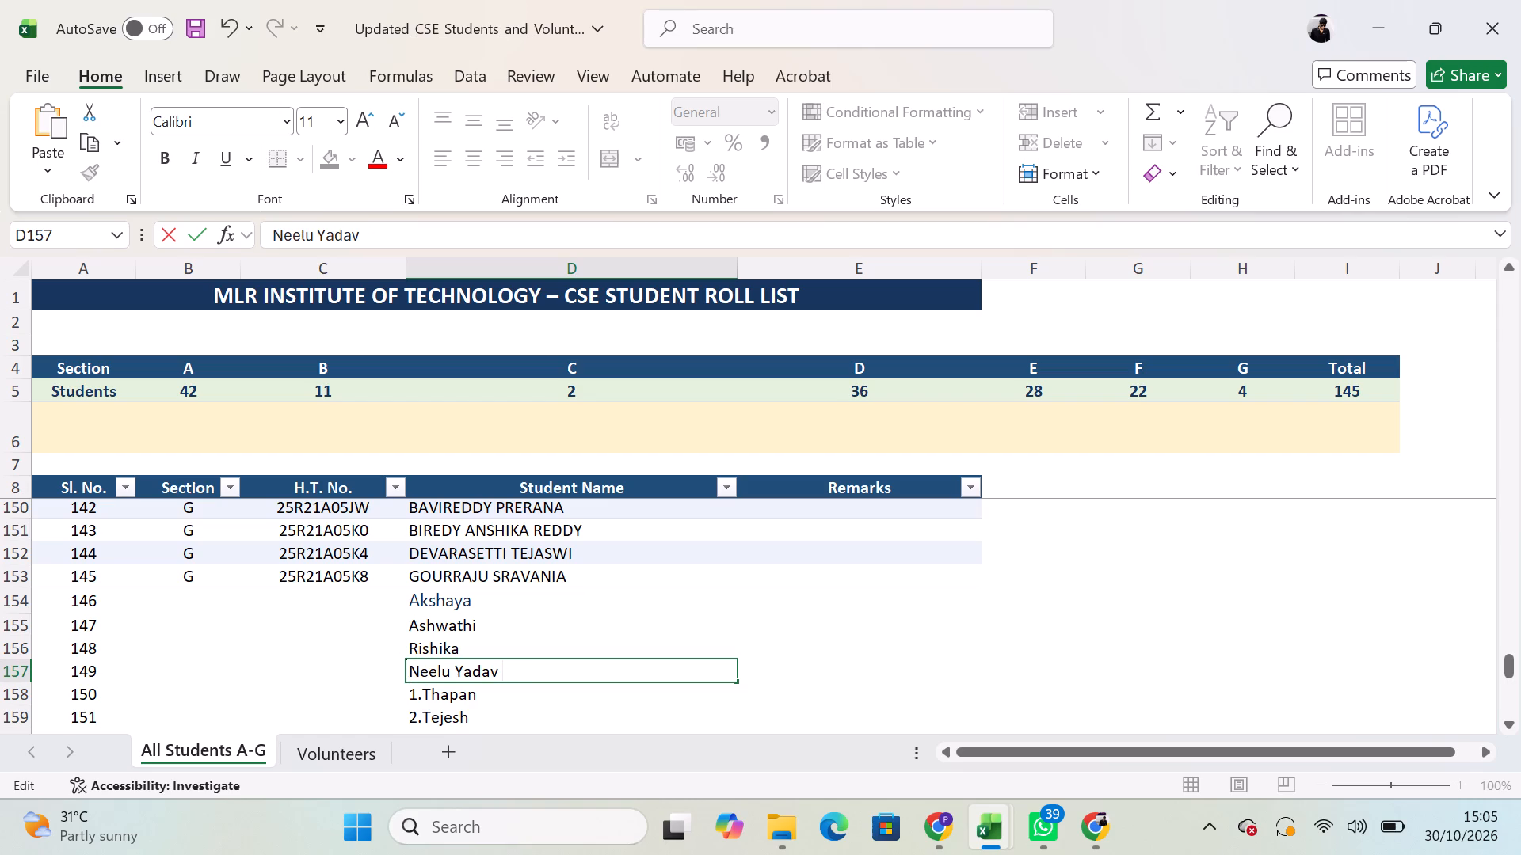
left_click(463, 698)
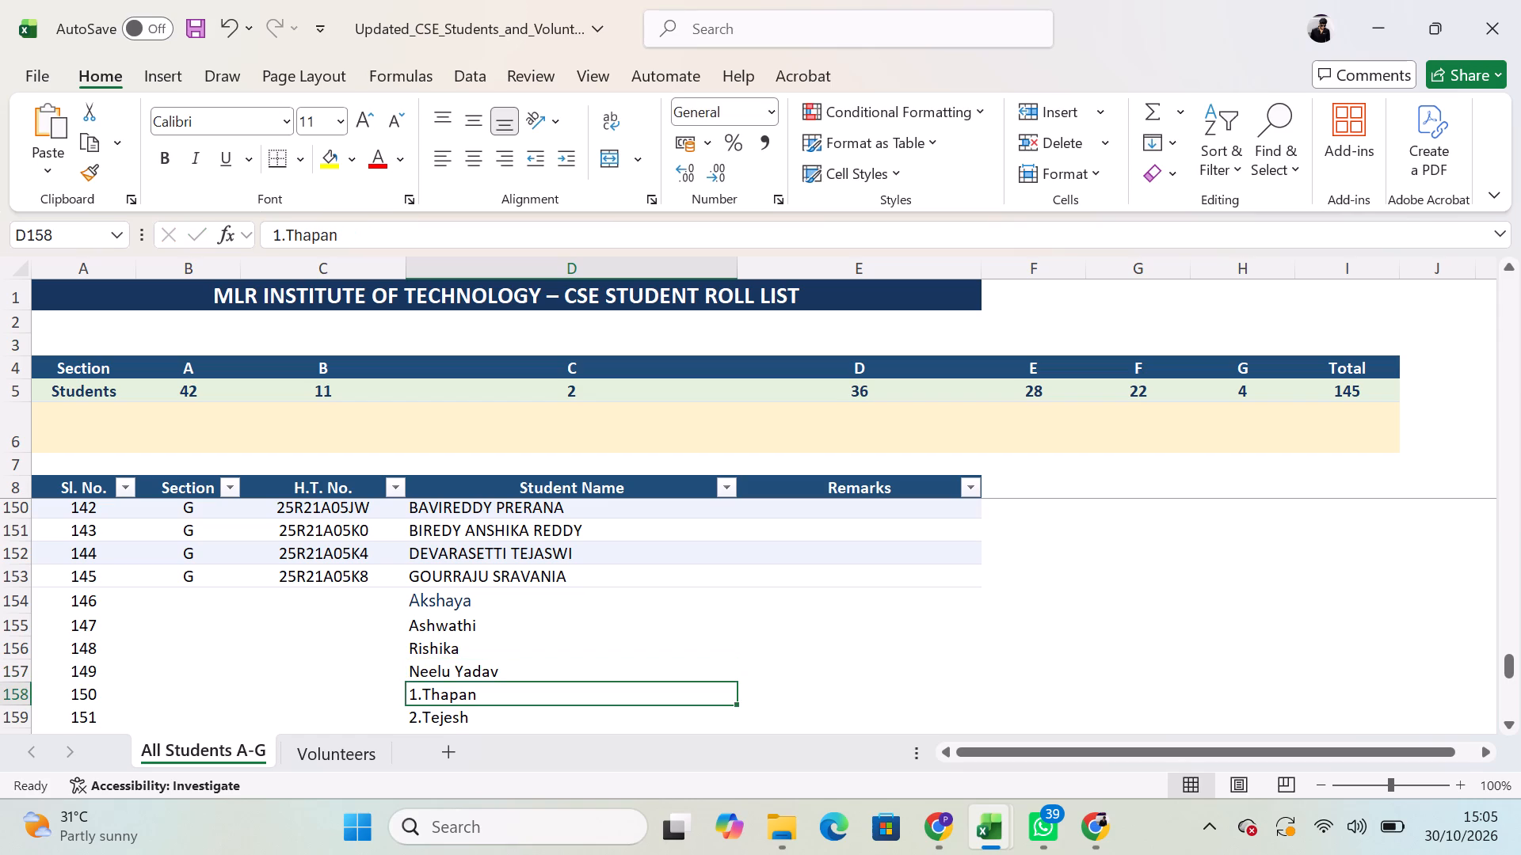
Remove the 1. prefix from the name in D158, leaving Thapan.
double_click(417, 692)
key("BackSpace")
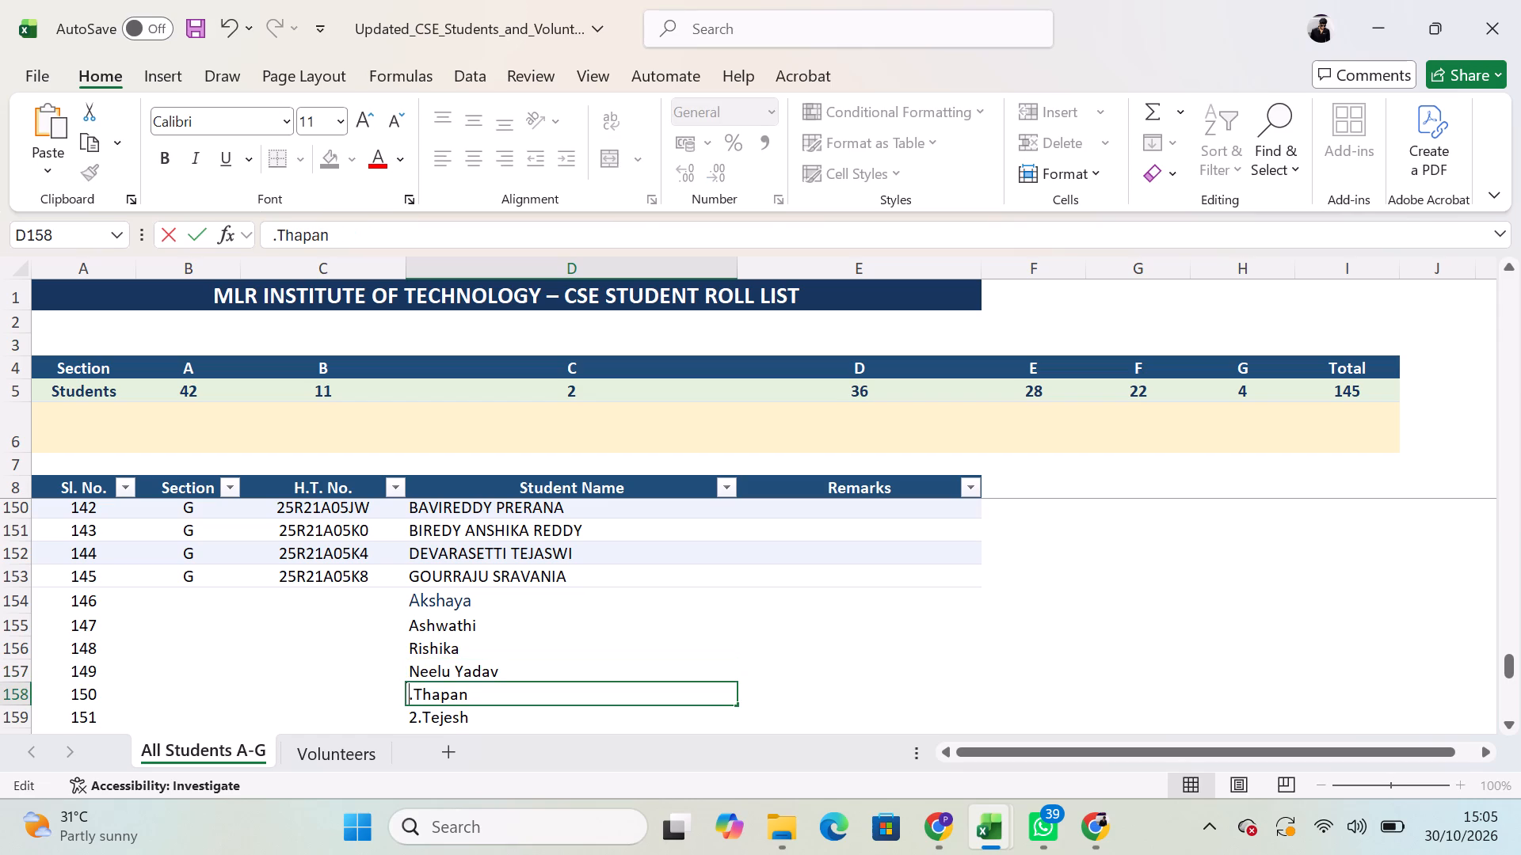
key("Right")
key("BackSpace")
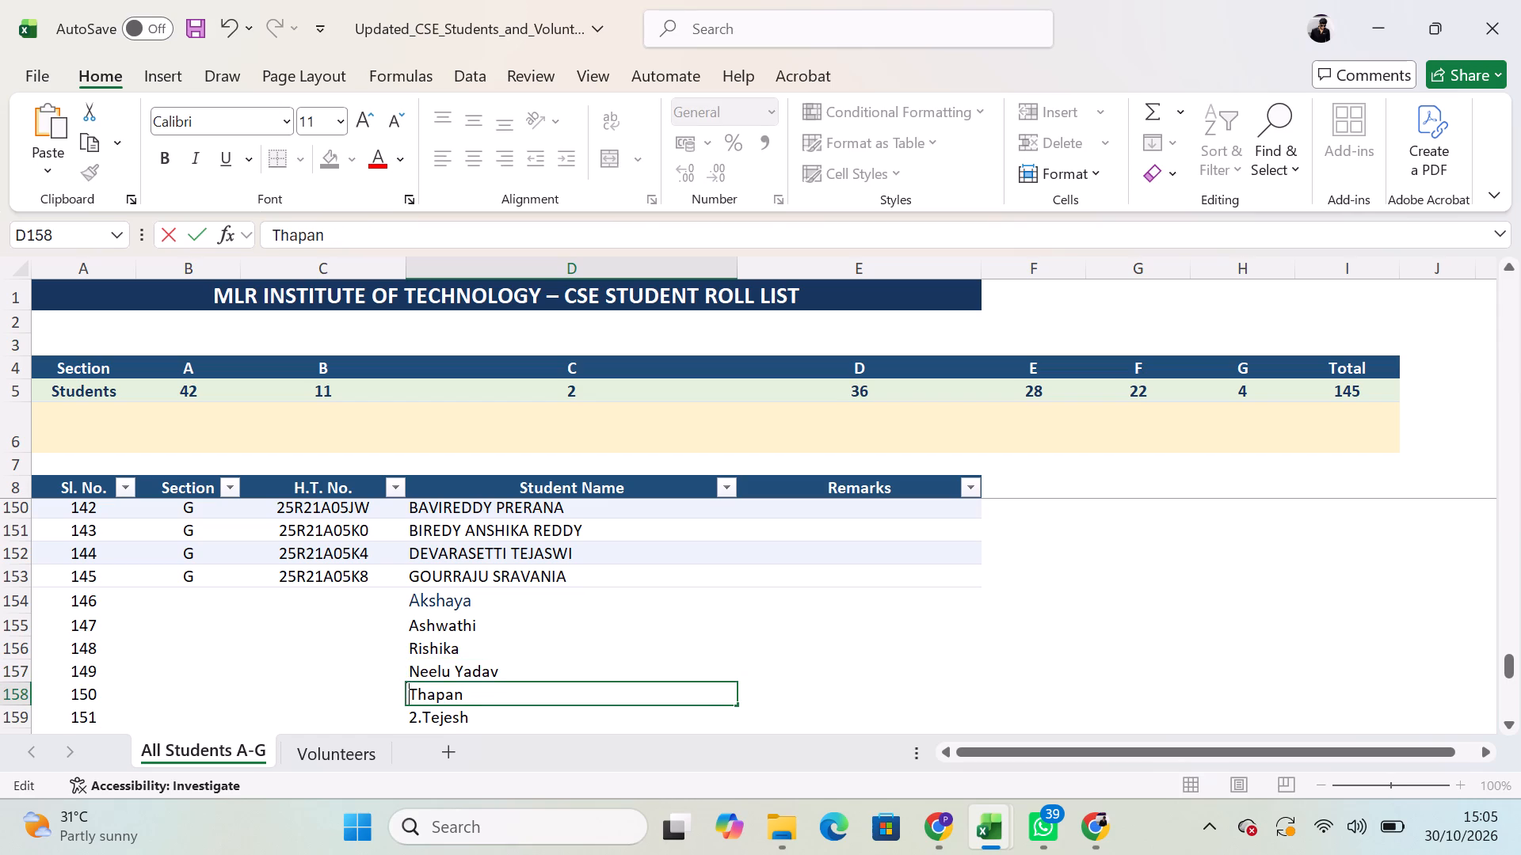
Remove the 2. prefix from the name in D159, leaving Tejesh.
double_click(421, 710)
key("BackSpace")
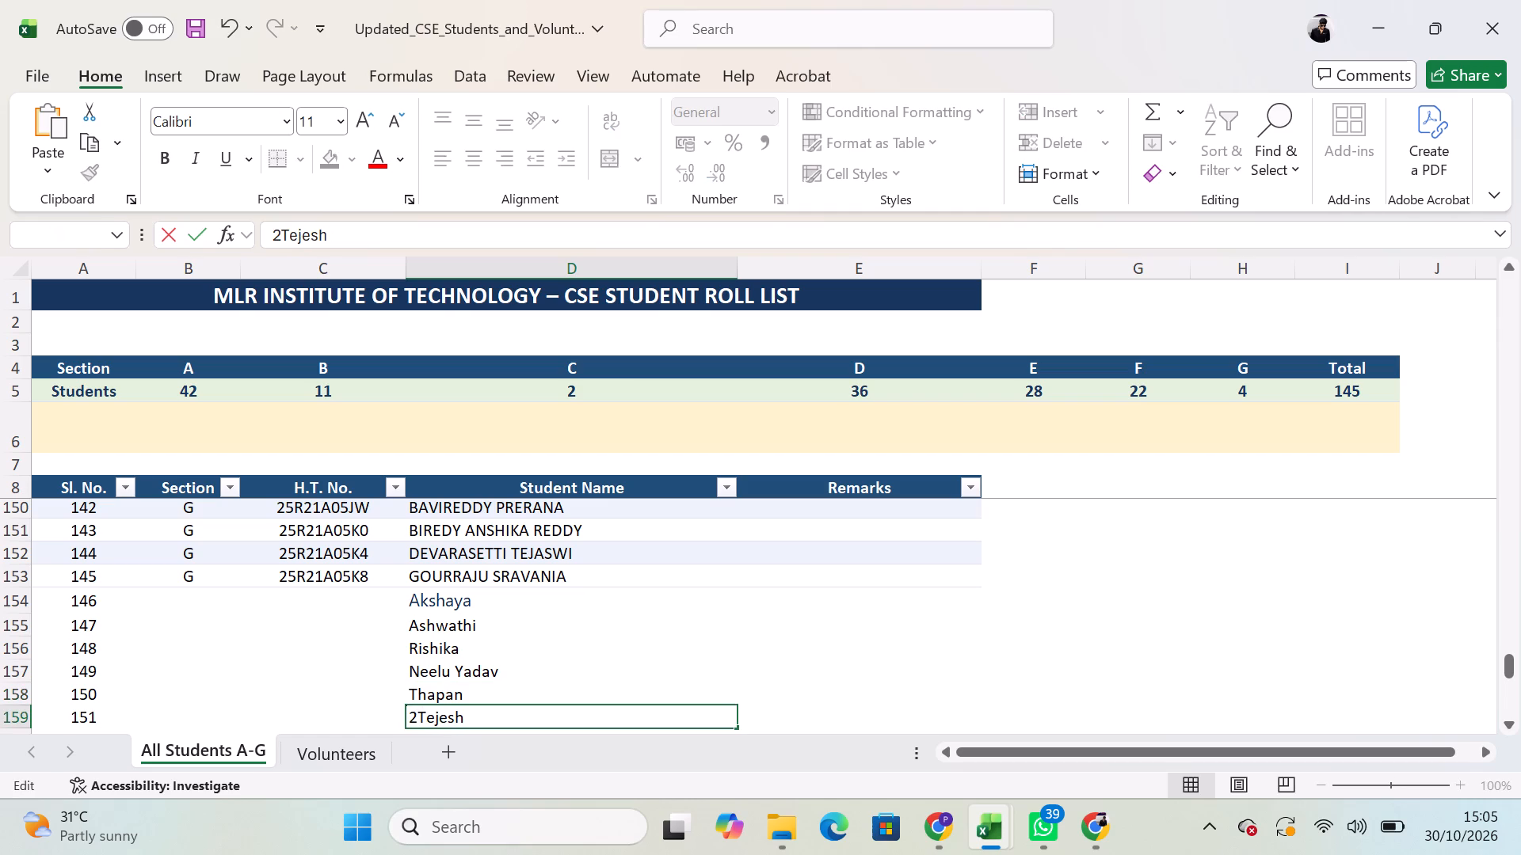
key("BackSpace")
Remove the leading period and the trailing 4 from the name in D160, leaving Harshit.
scroll(421, 710, "down", 1)
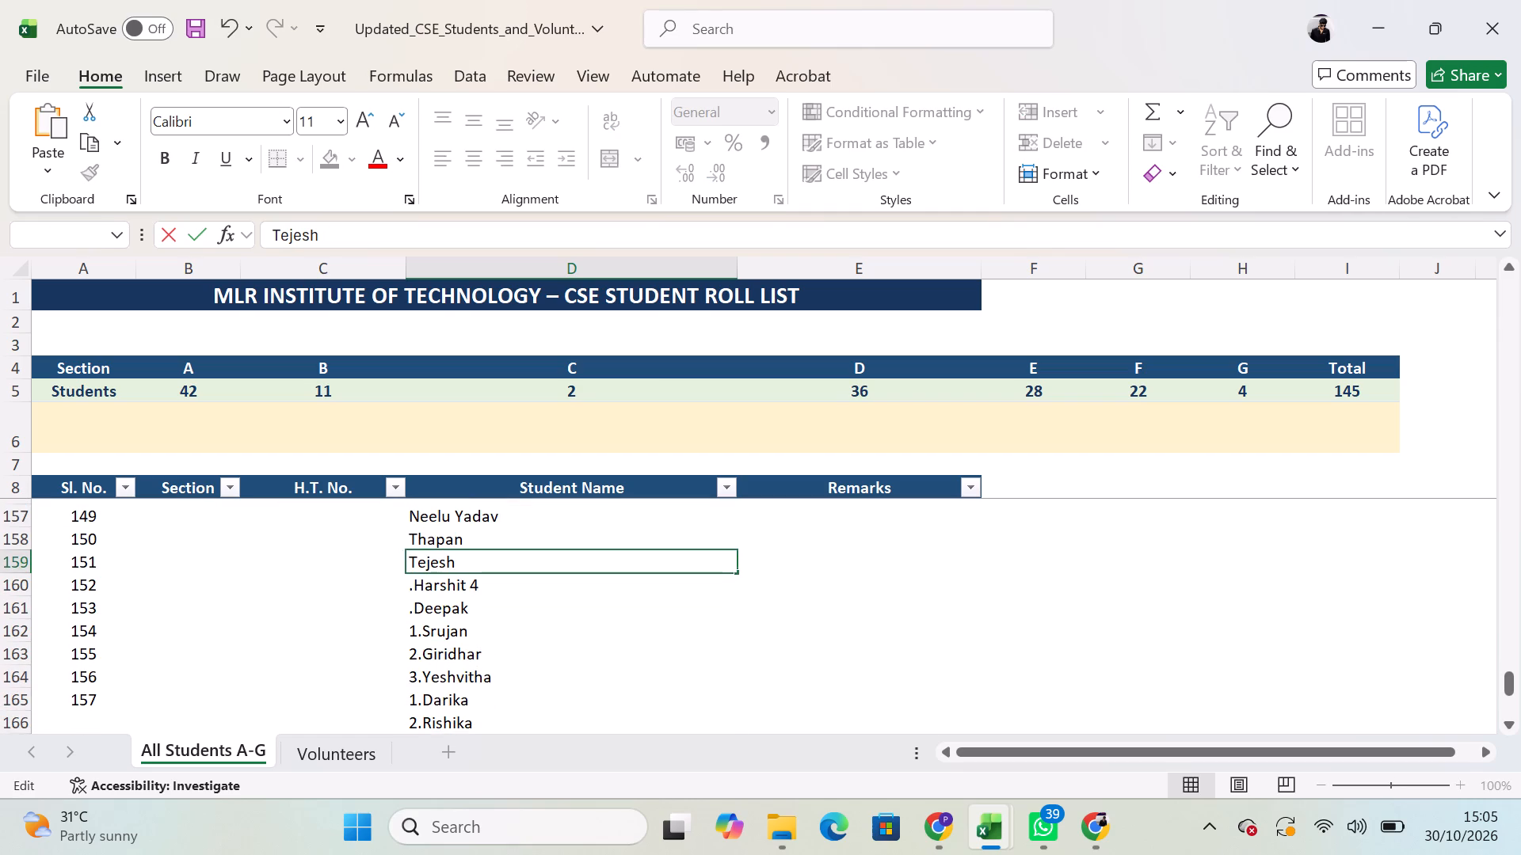
double_click(454, 589)
key("Right")
key("Right")
key("Right")
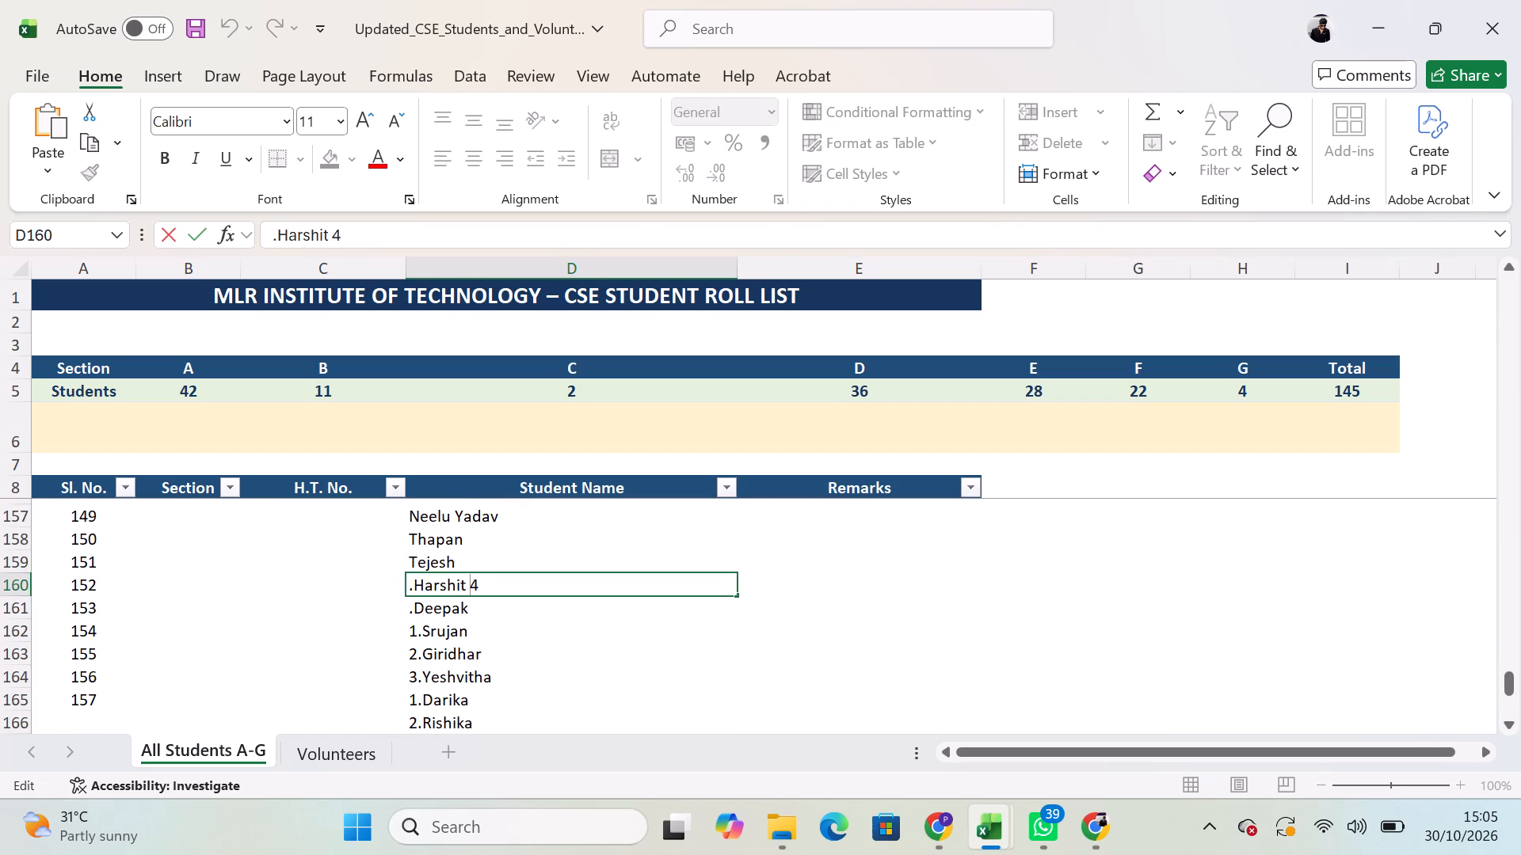
key("Right")
key("BackSpace")
key("Left")
key("Left")
key("Left")
key("Left")
key("Left")
key("Left")
key("Left")
key("Left")
key("Left")
key("Right")
key("BackSpace")
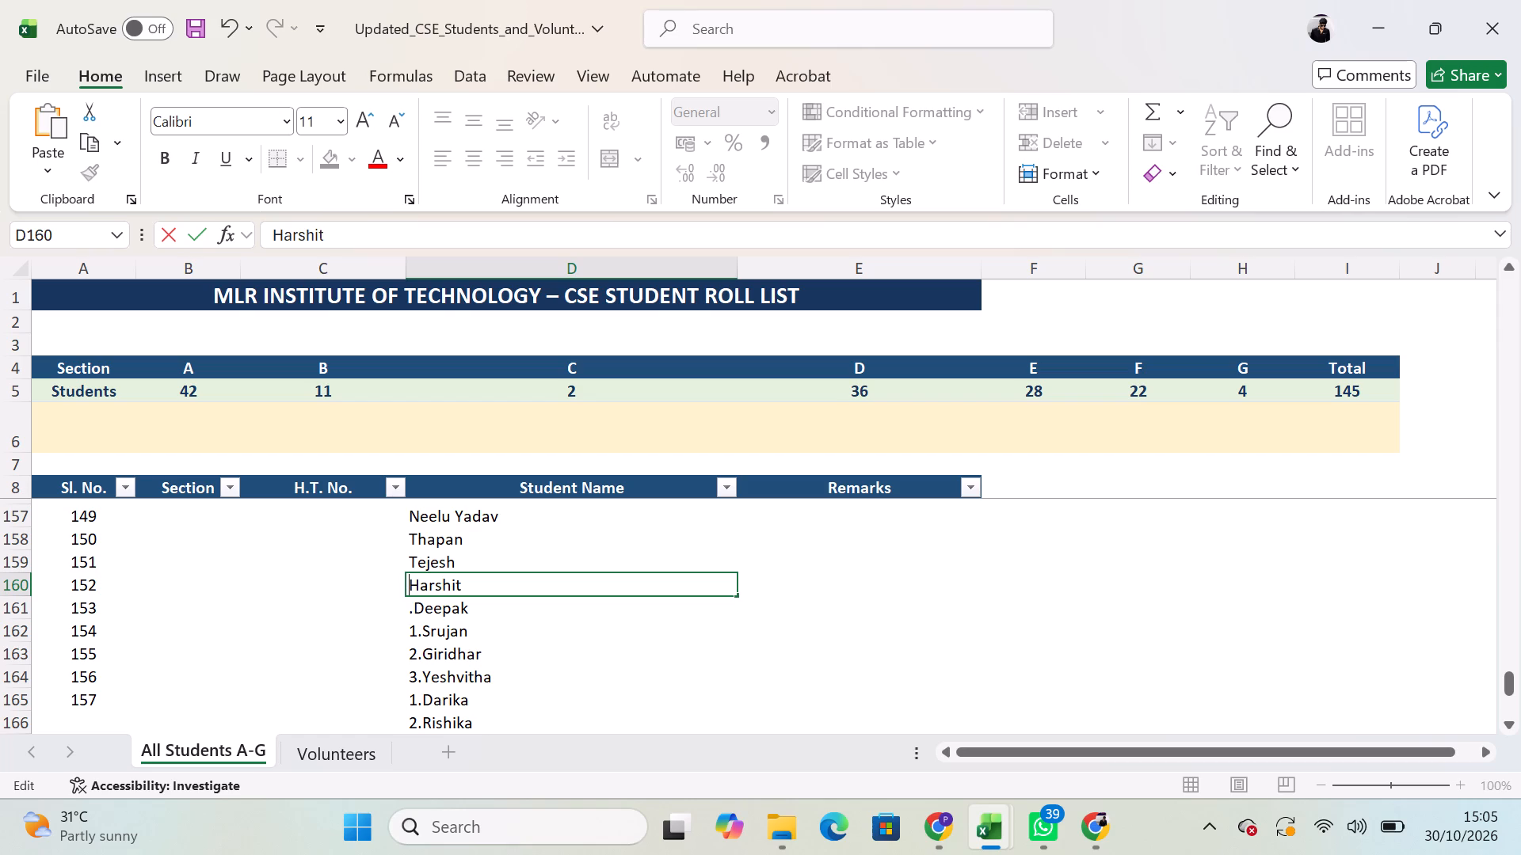
key("Return")
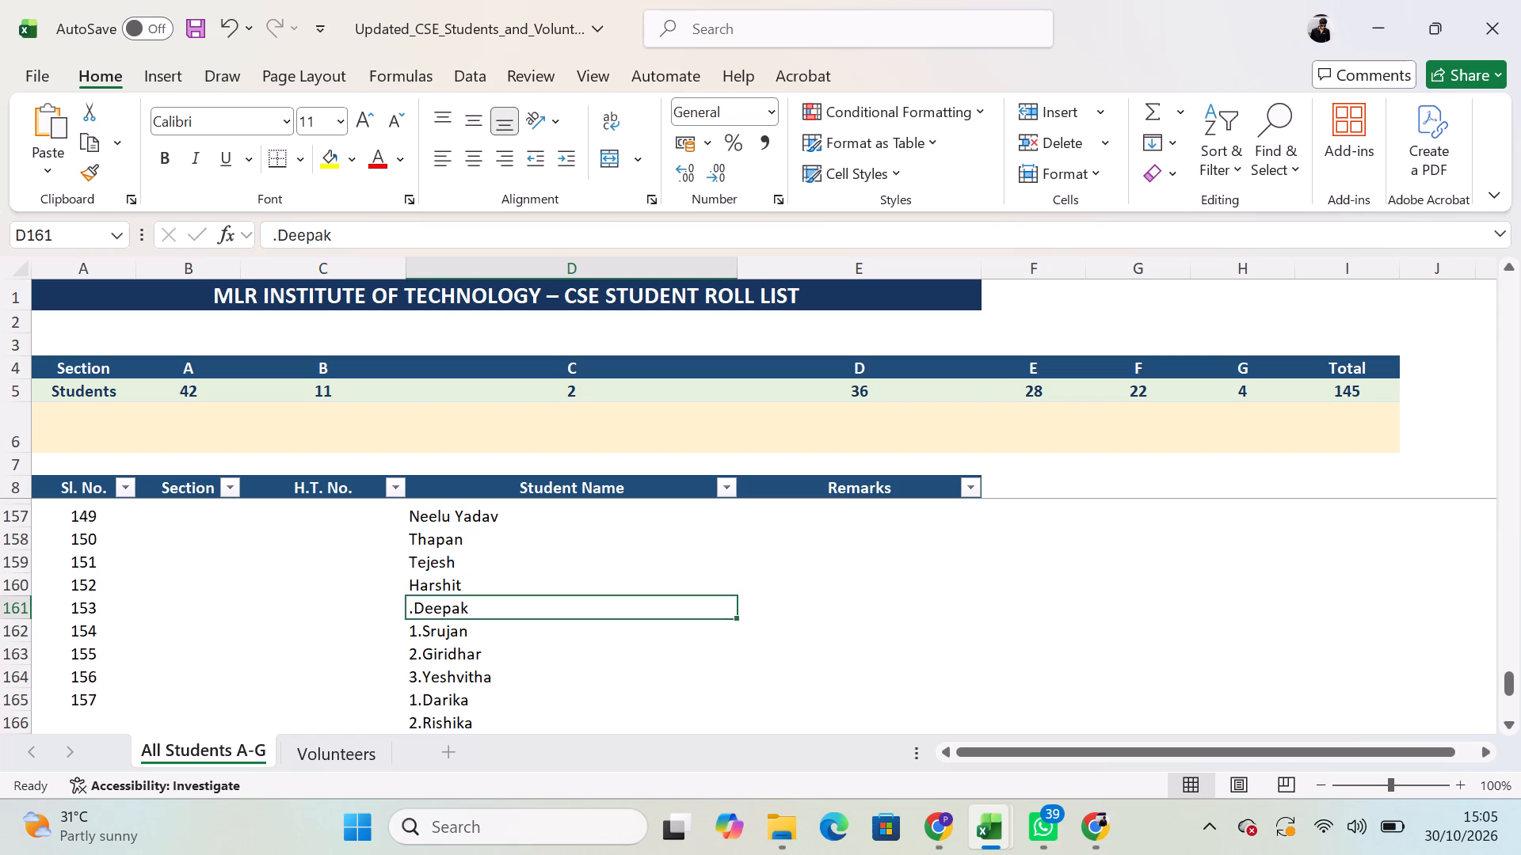
Remove the leading period from the name in D161, leaving Deepak.
key("Left")
key("Left")
key("Right")
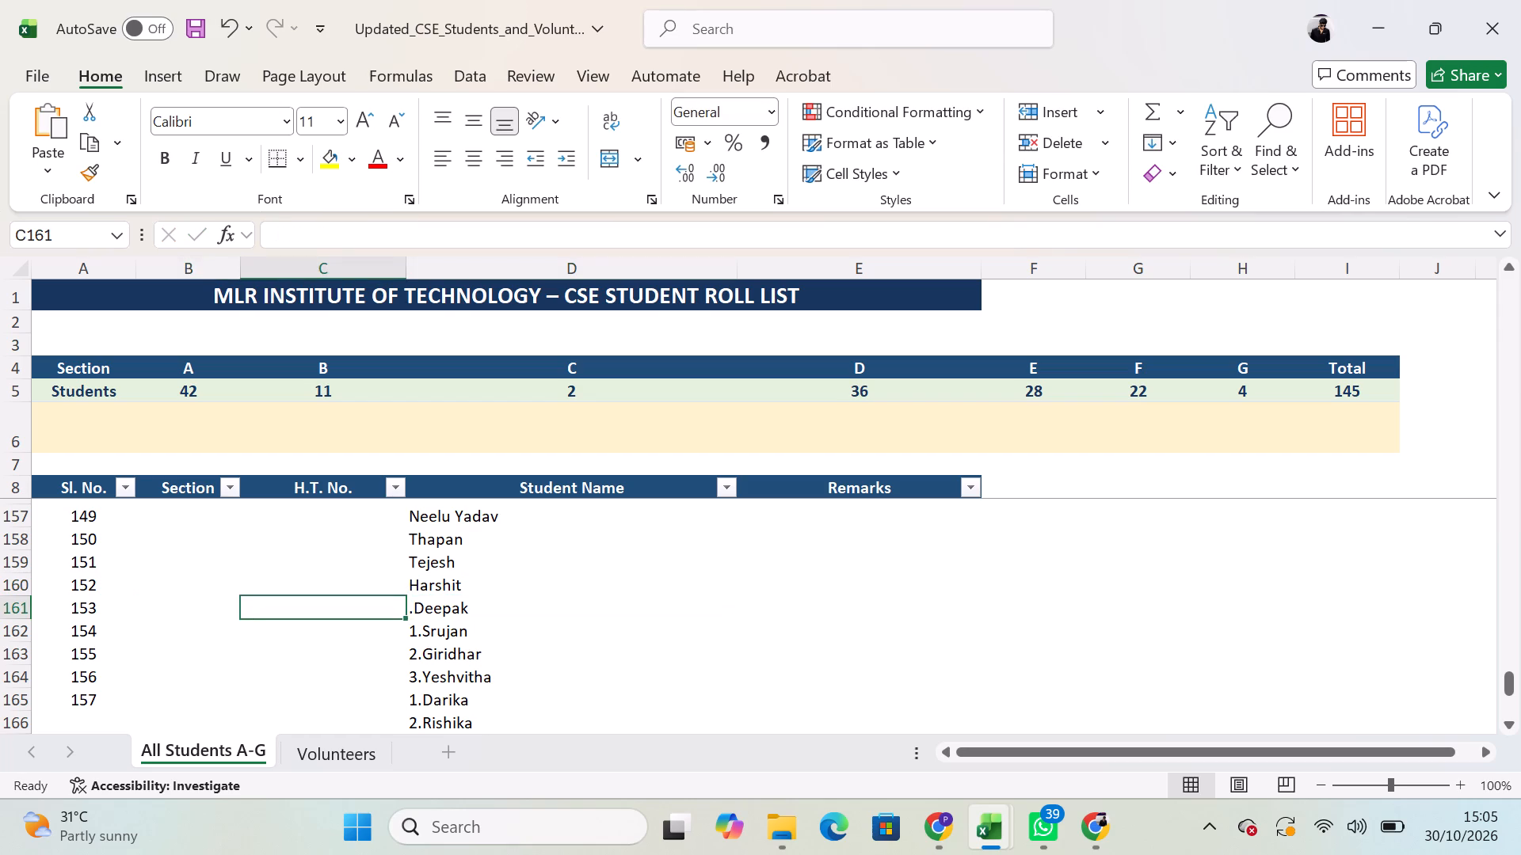
key("Right")
double_click(459, 610)
key("Left")
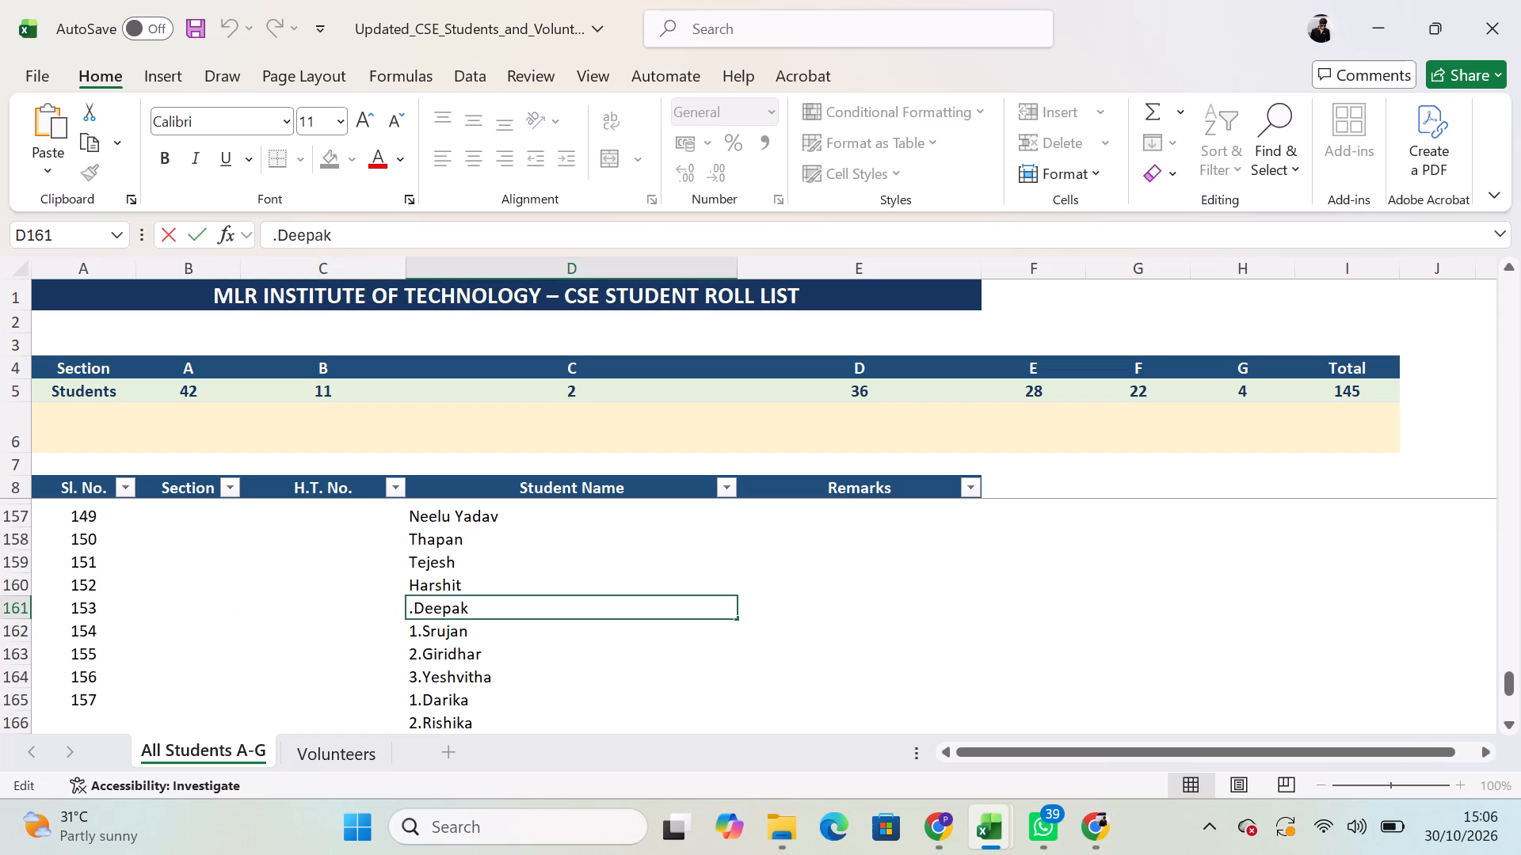
key("Left")
key("Left")
key("Left")
key("Left")
key("backslash")
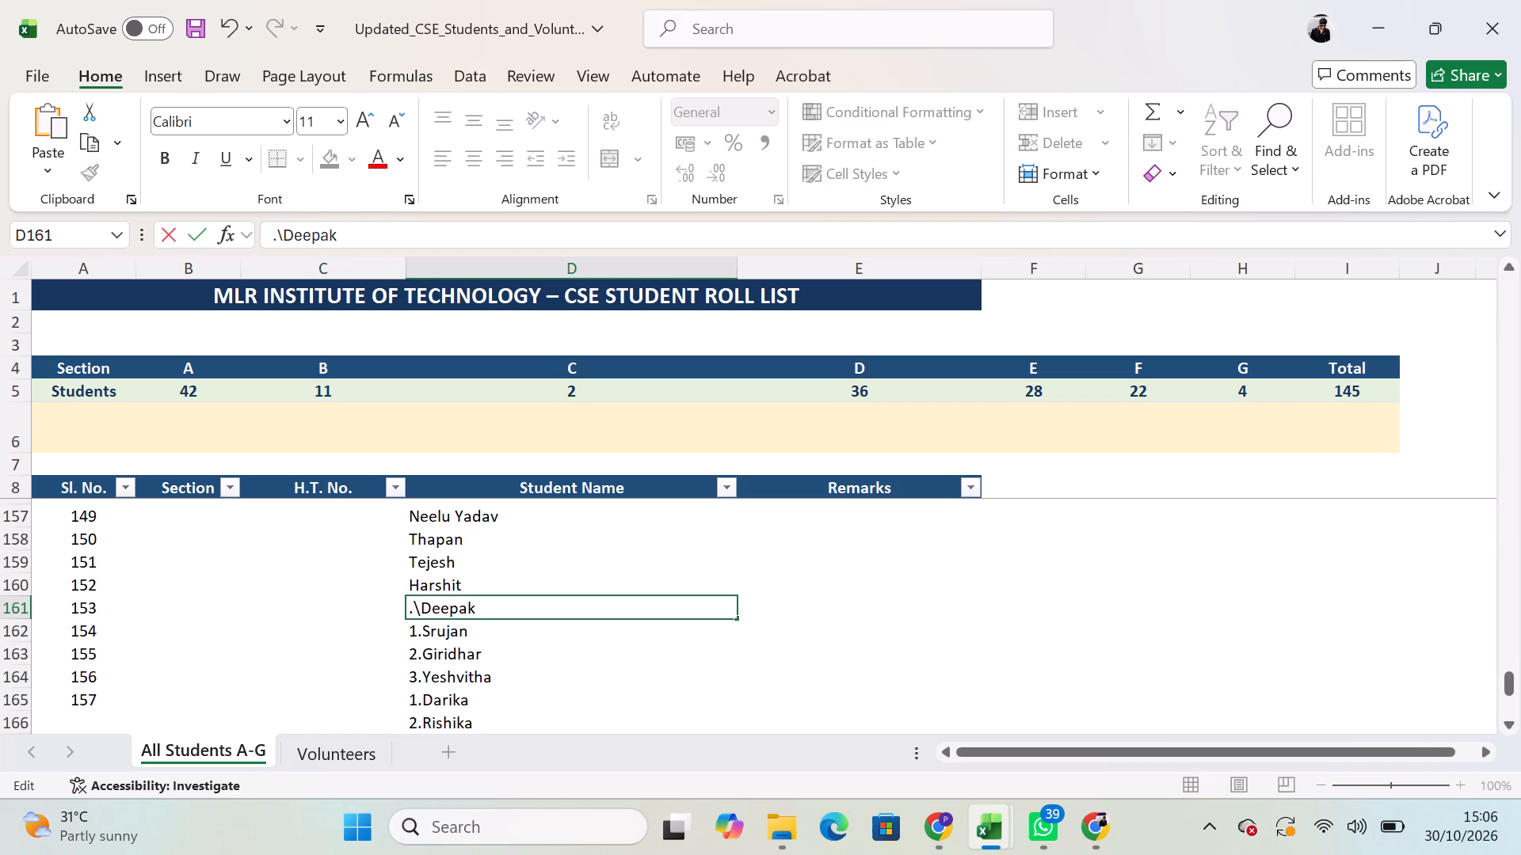
key("BackSpace")
key("BackSpace")
Remove the 1. prefix from the name in D162, leaving Srujan.
double_click(456, 629)
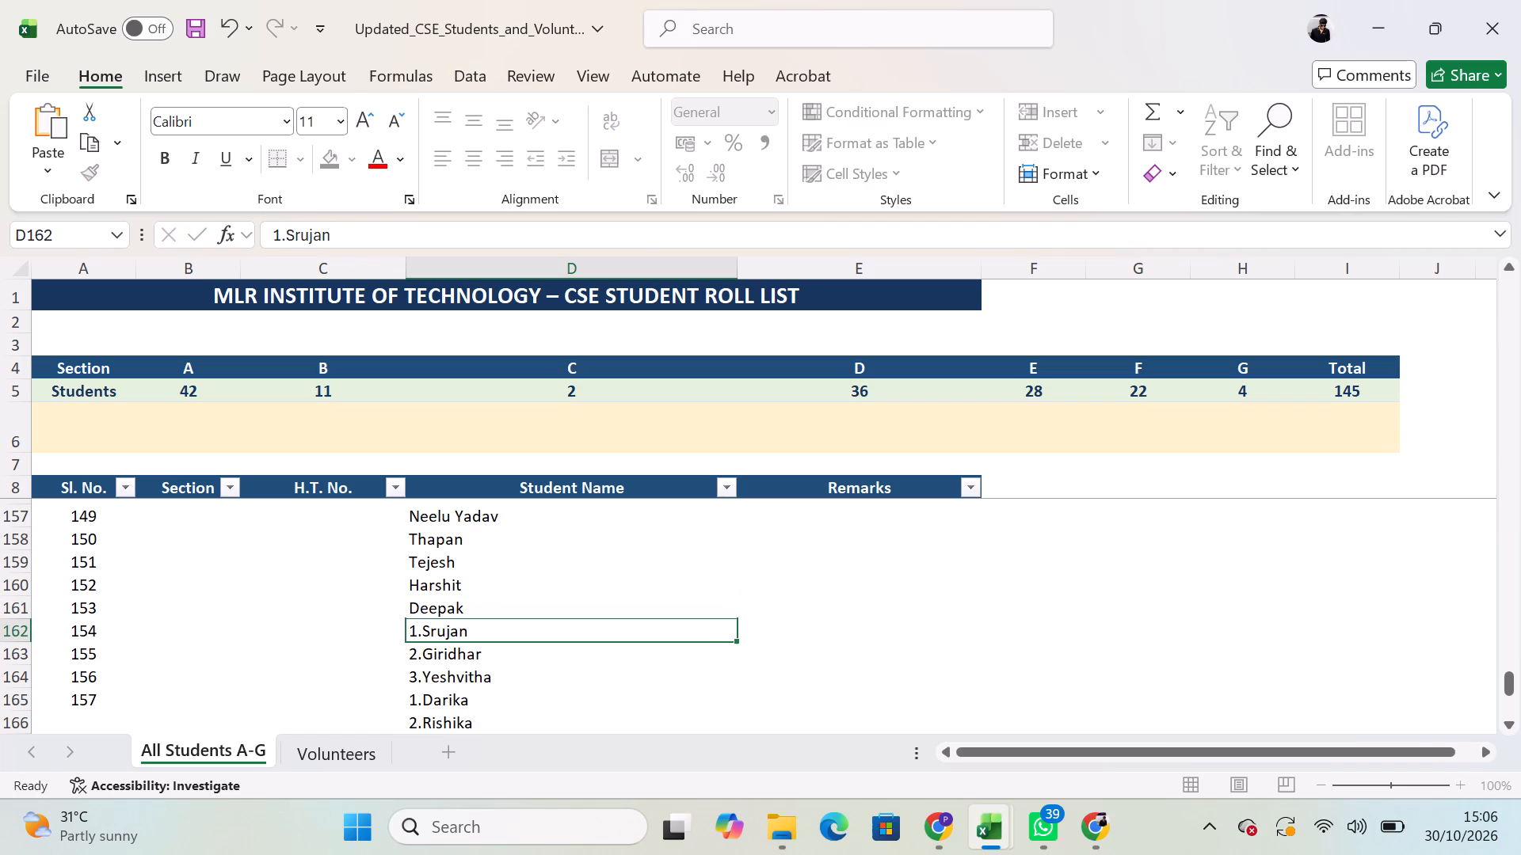
key("Left")
key("Left")
key("Left")
key("Left")
key("Left")
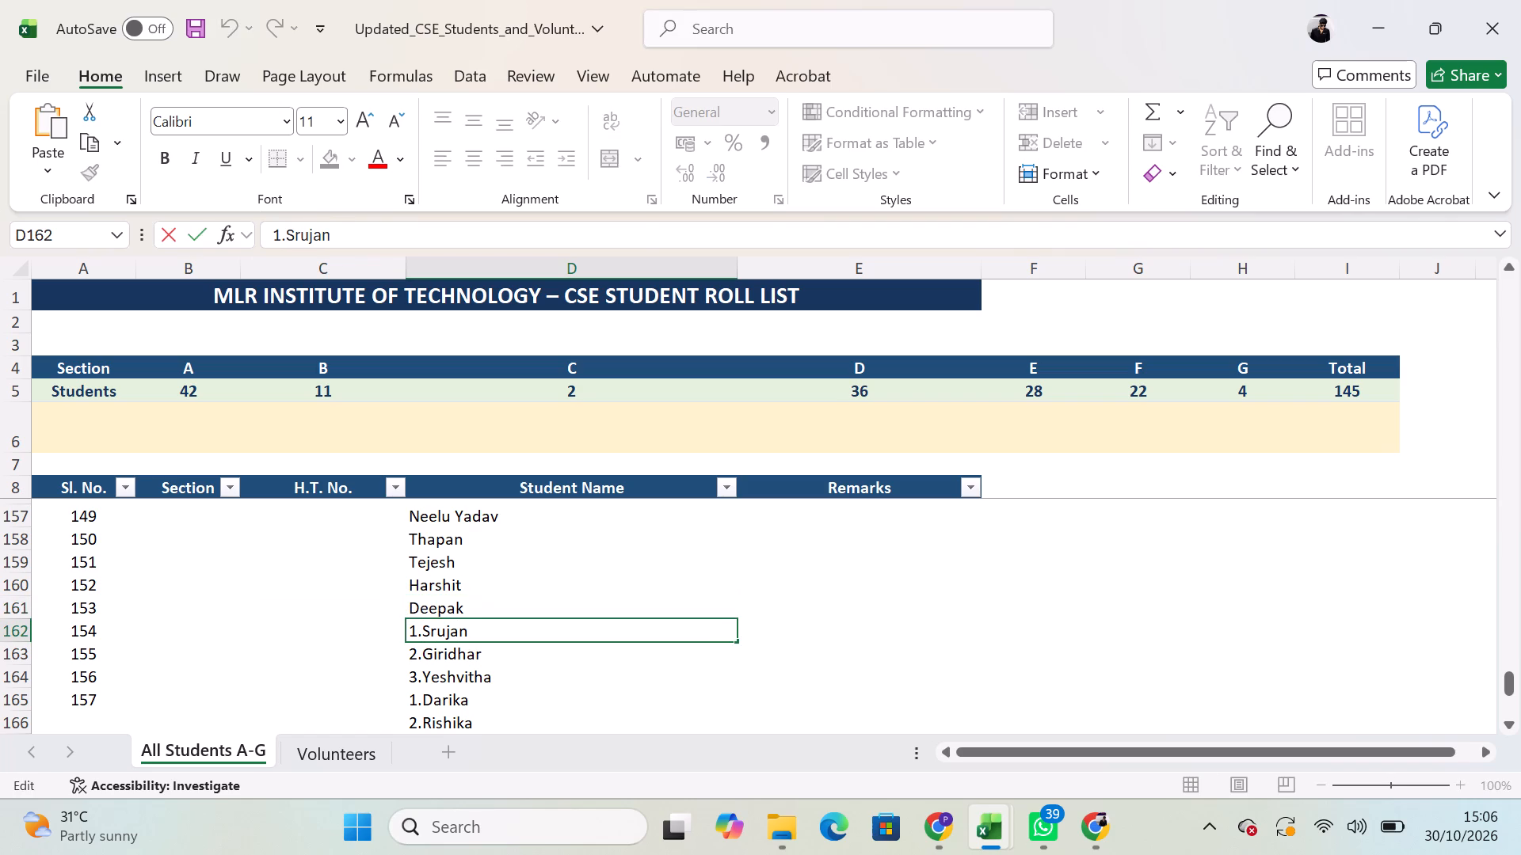
key("BackSpace")
key("BackSpace")
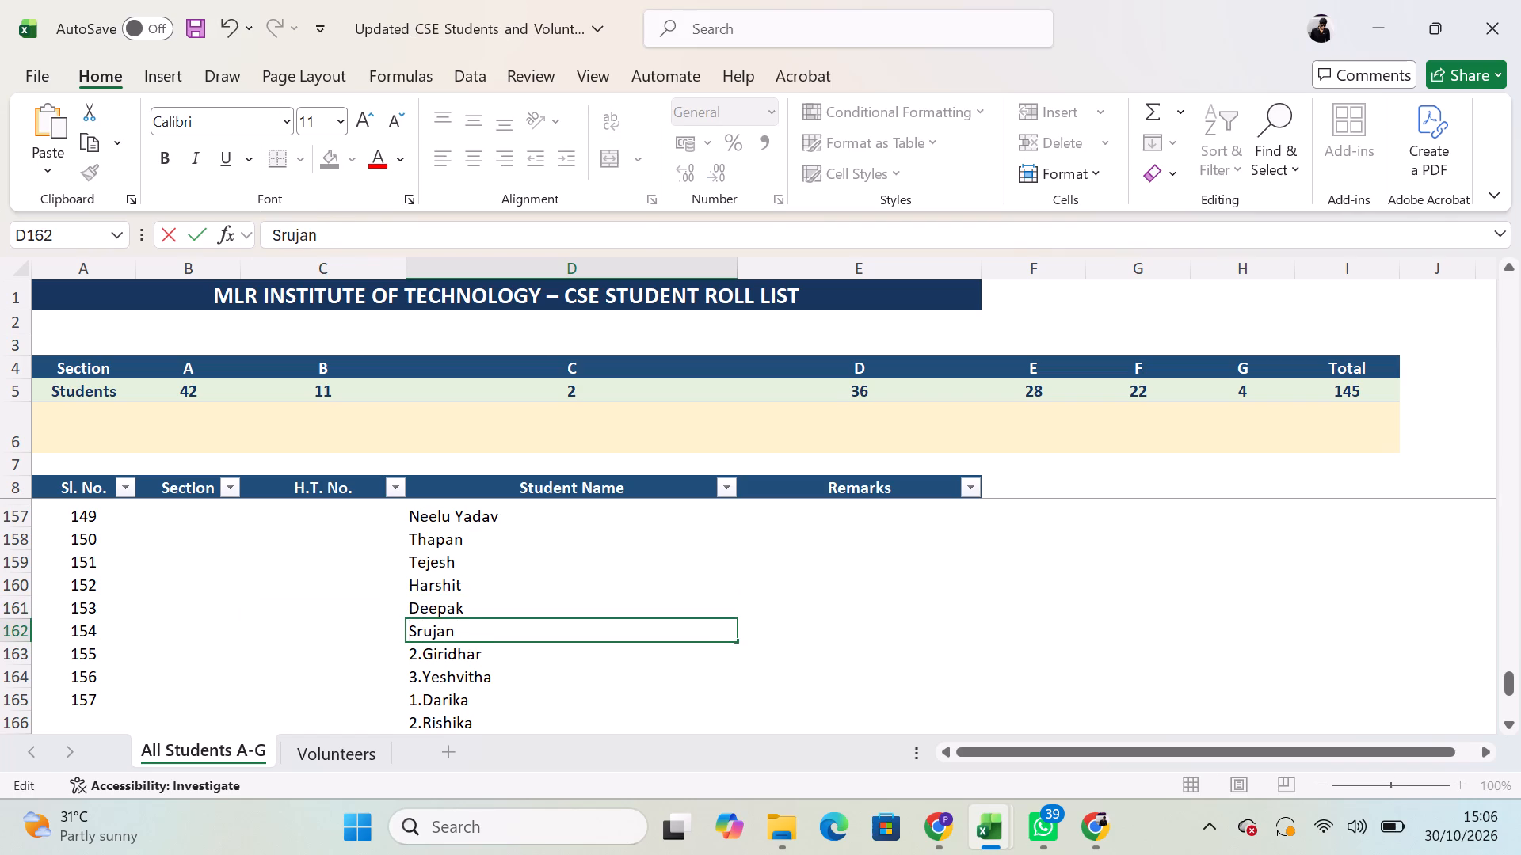
Remove the 1. prefix and the trailing 2 from the name in D167, leaving Chatresh.
double_click(453, 663)
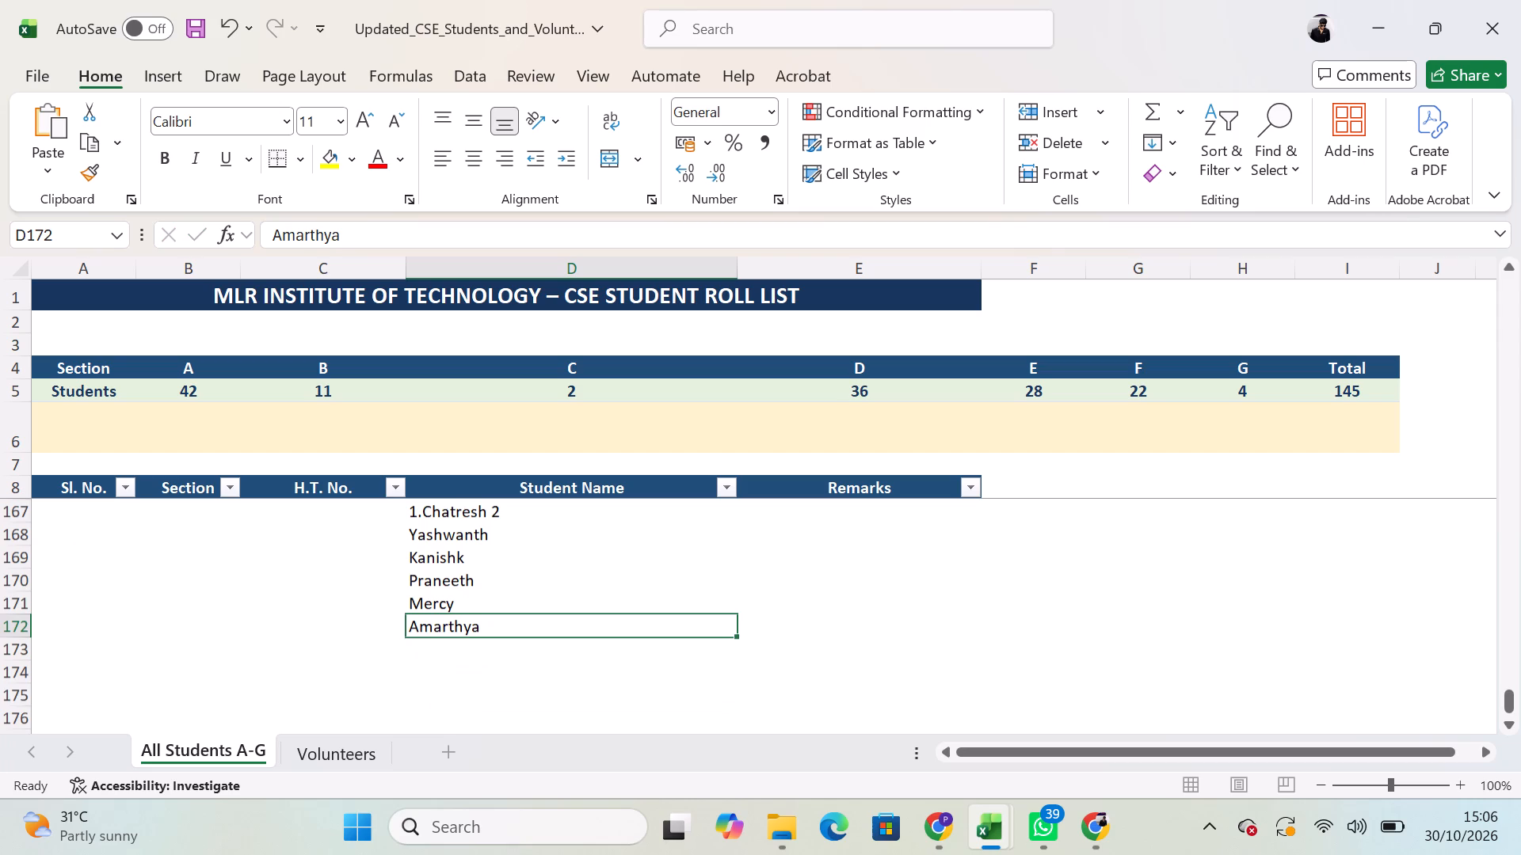
scroll(473, 565, "up", 1)
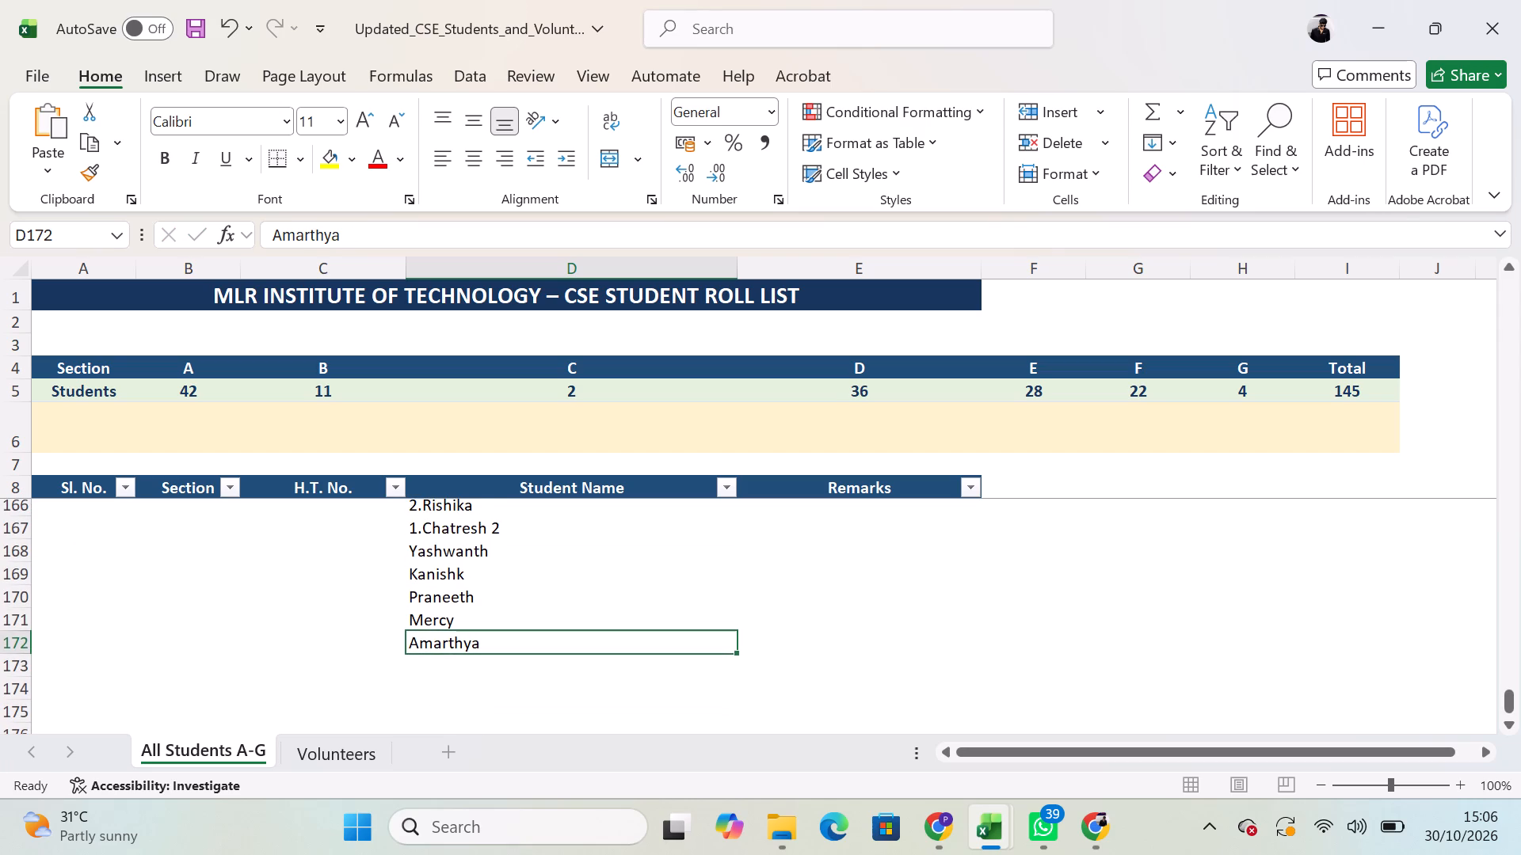
double_click(477, 538)
double_click(502, 526)
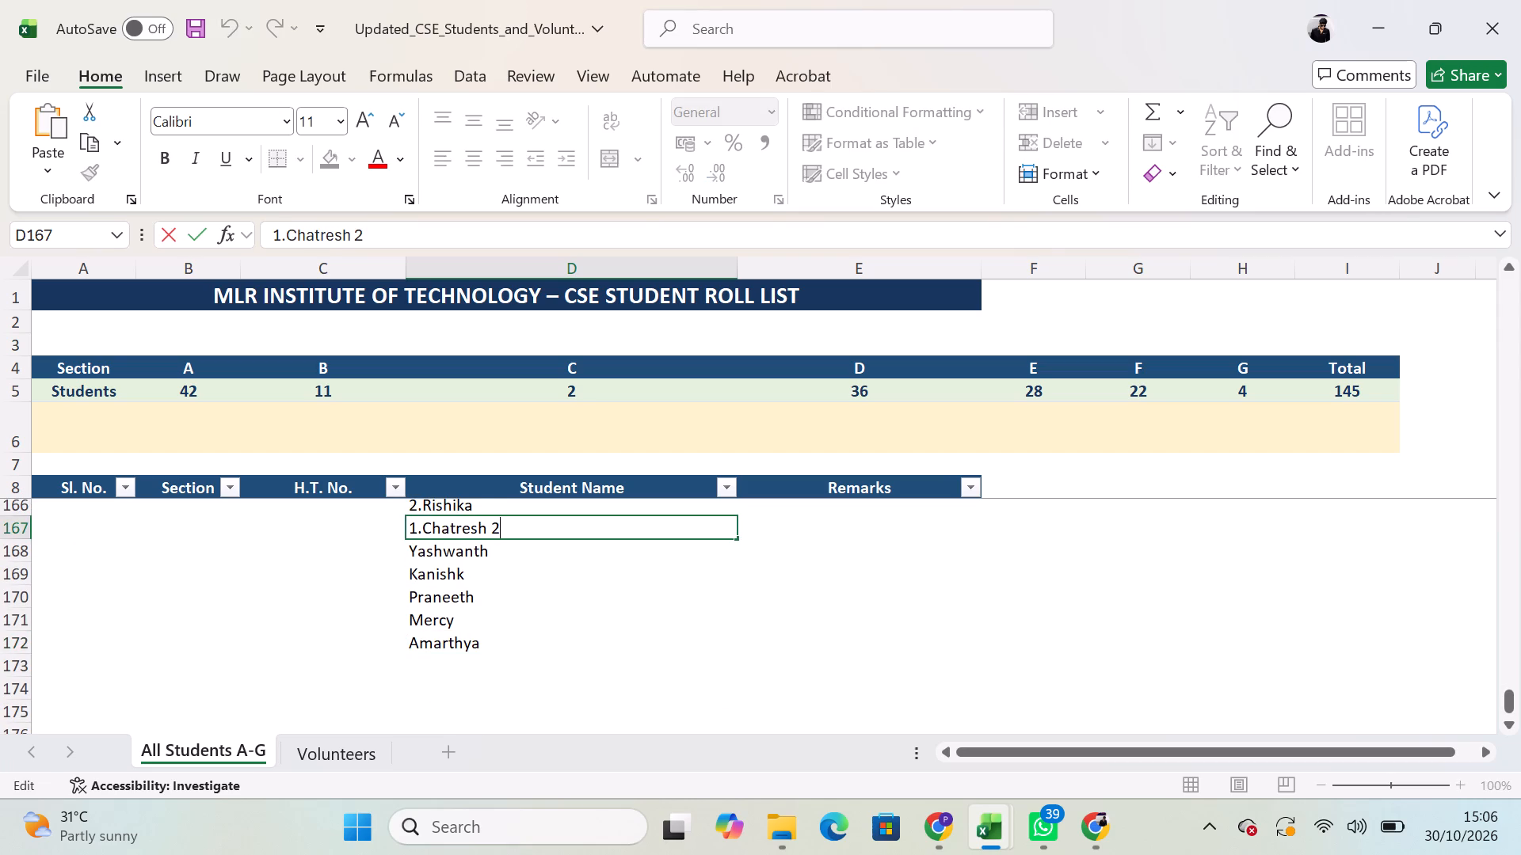
left_click(502, 526)
key("BackSpace")
key("BackSpace")
key("Left")
key("Left")
key("Left")
key("Left")
key("Left")
key("Left")
key("Left")
key("Left")
key("Left")
key("Left")
key("Right")
key("Right")
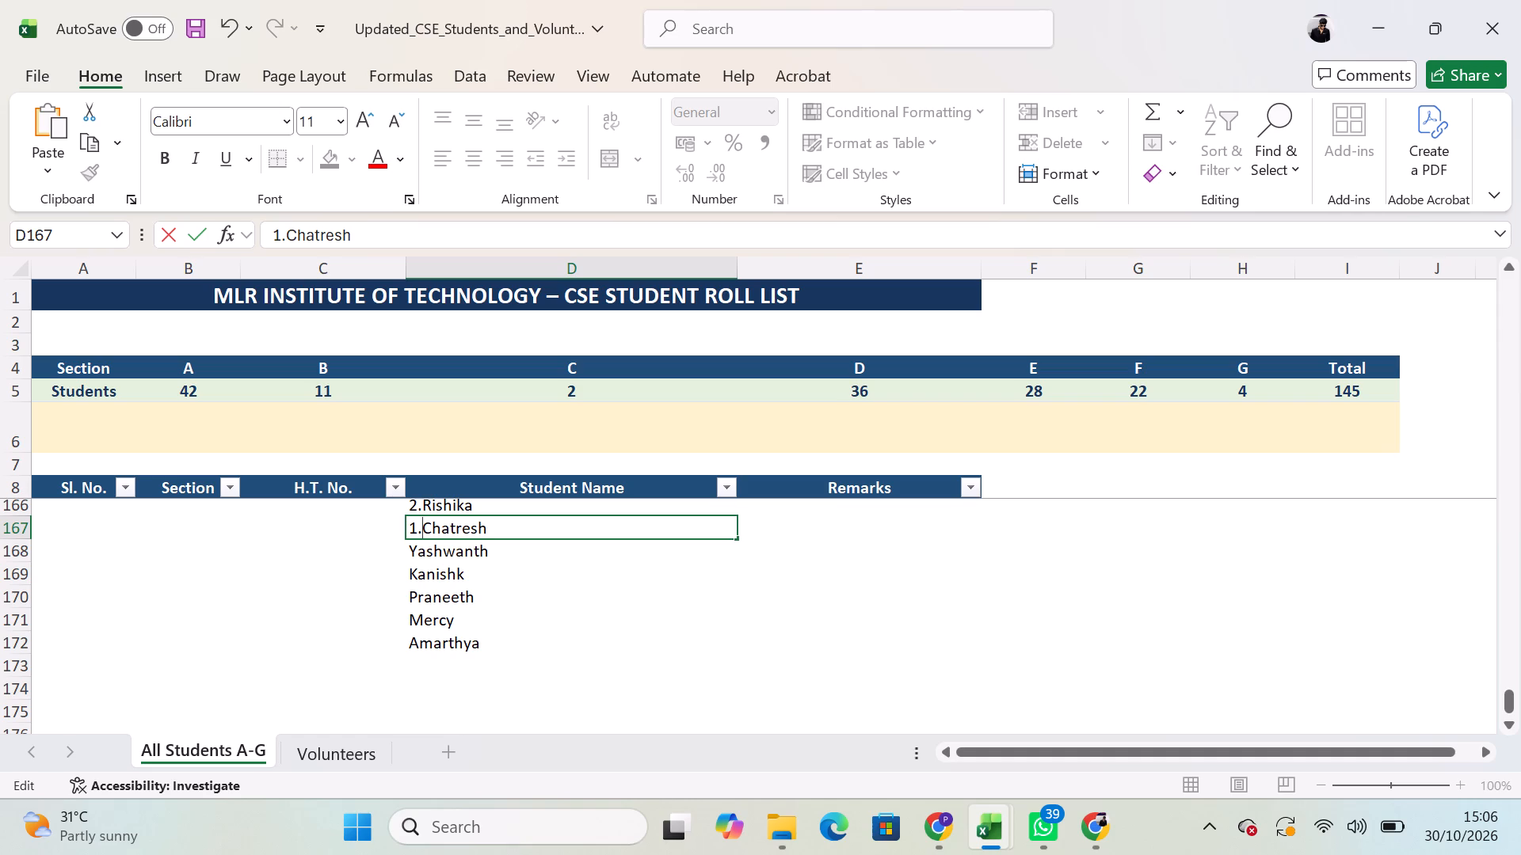
key("BackSpace")
key("BackSpace")
Remove the 2. prefix from the name in D166, leaving Rishika.
double_click(495, 508)
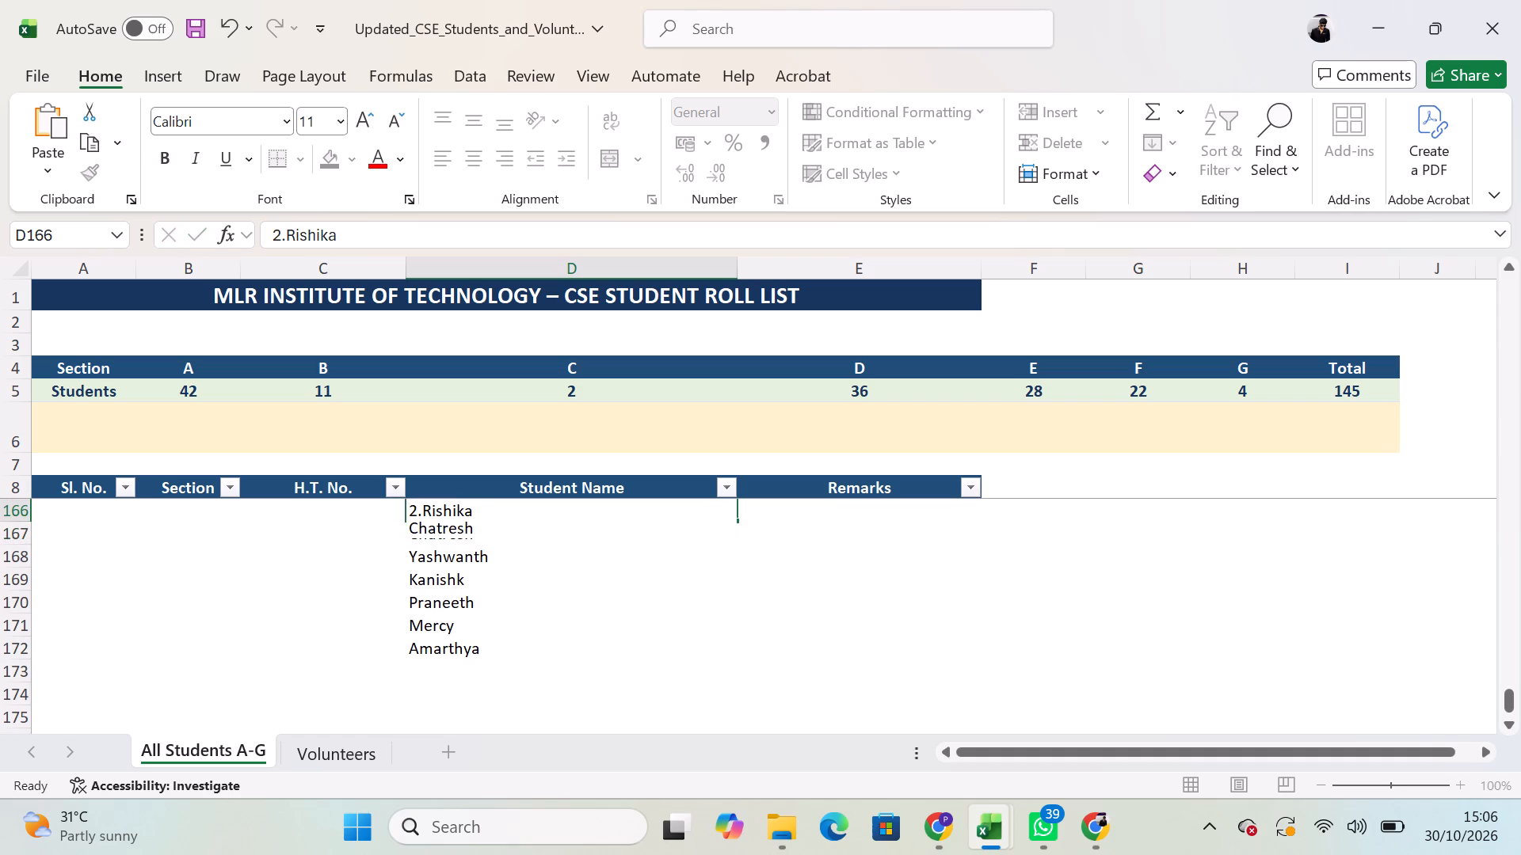
key("Left")
key("Left")
key("Left")
key("Left")
key("Left")
key("Left")
key("Left")
key("Left")
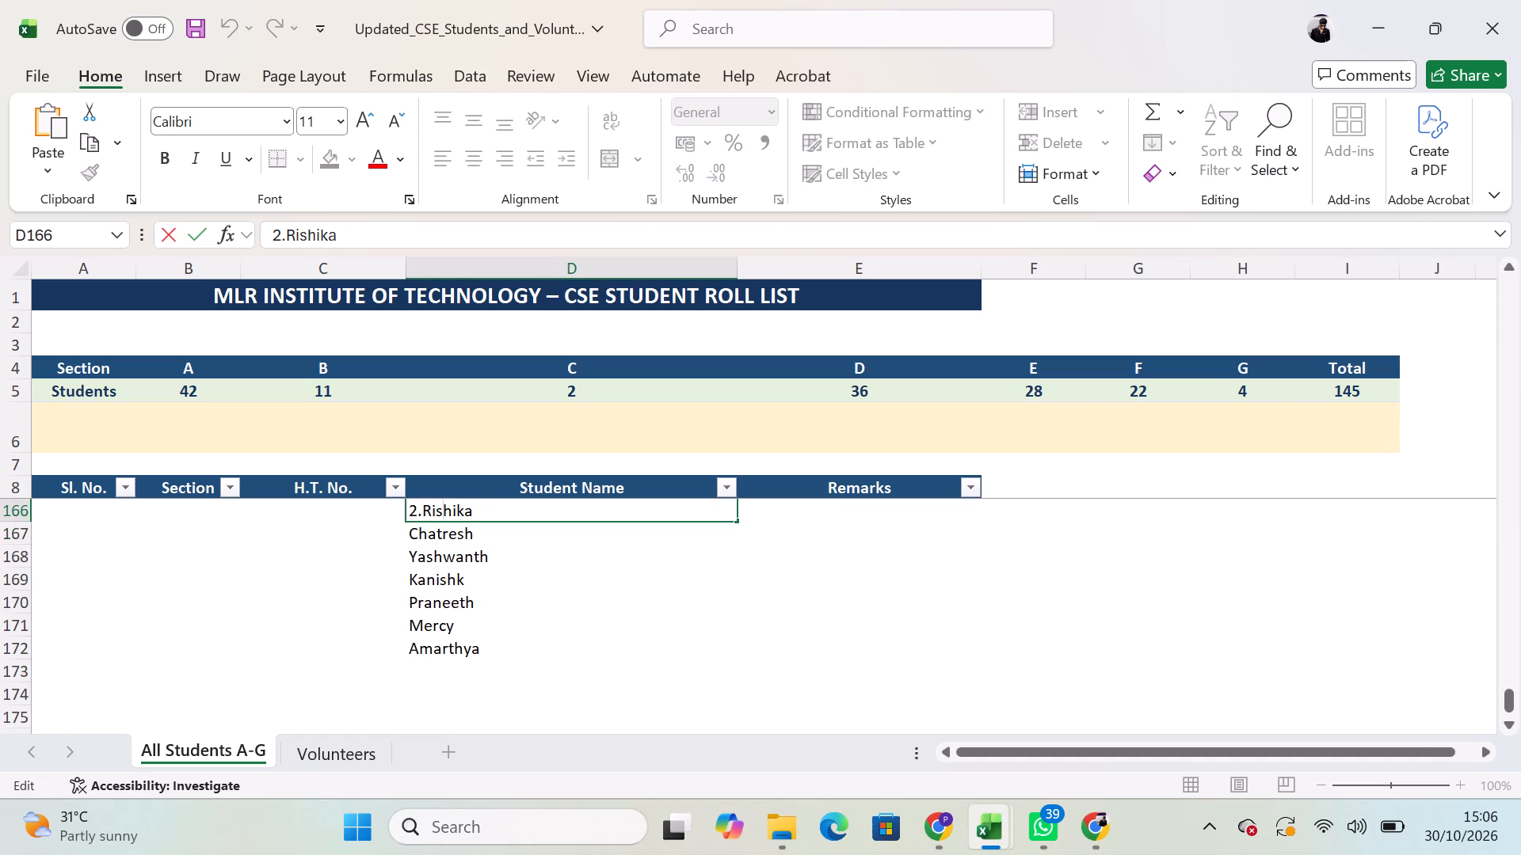
key("BackSpace")
key("BackSpace")
Remove the 1. prefix from the name in D165, leaving Darika.
scroll(495, 508, "up", 1)
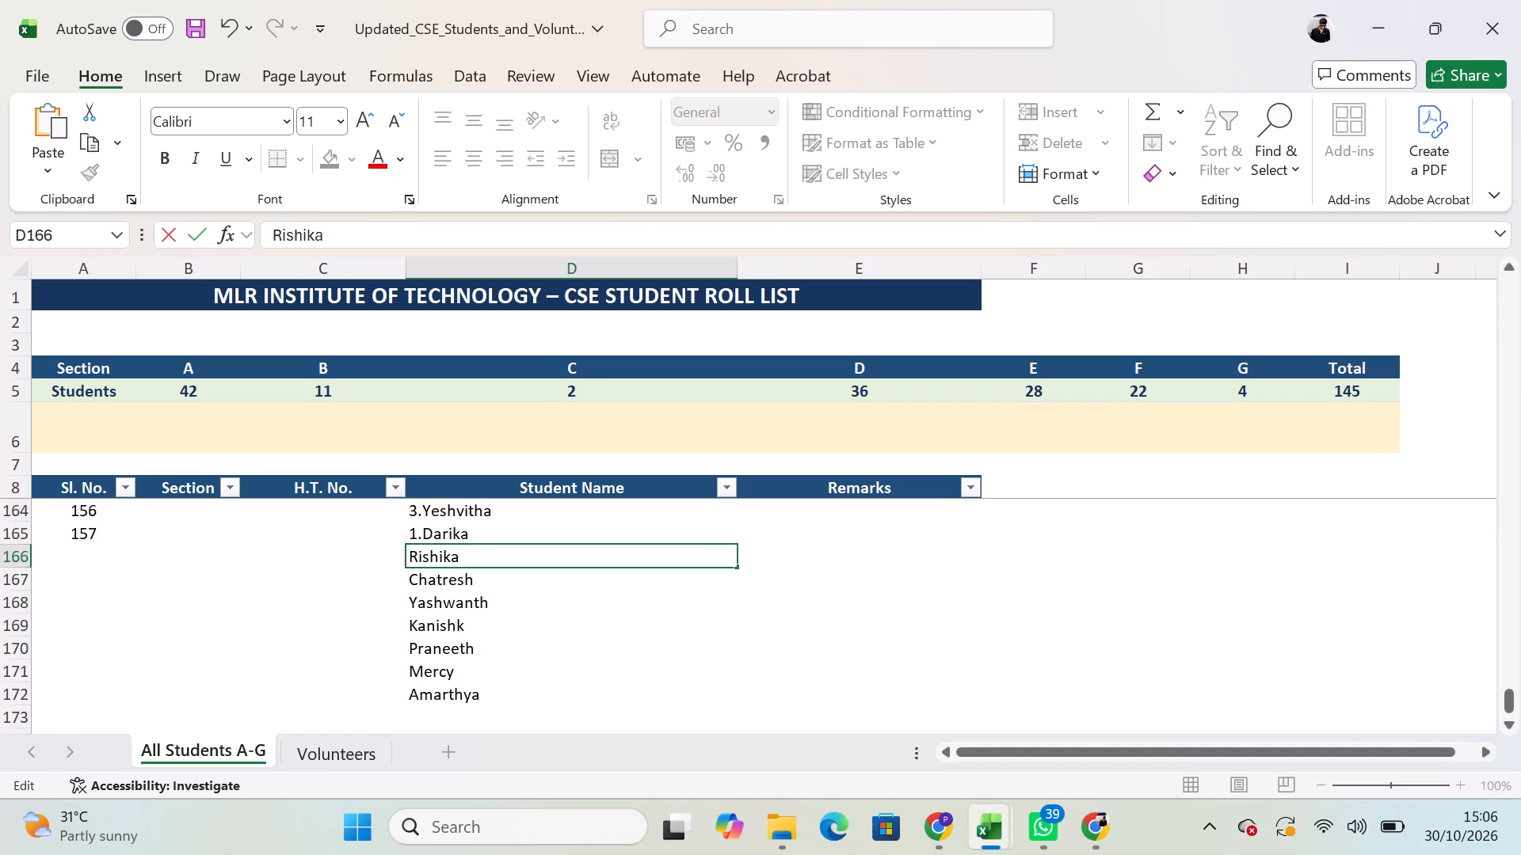
scroll(495, 508, "up", 1)
double_click(494, 566)
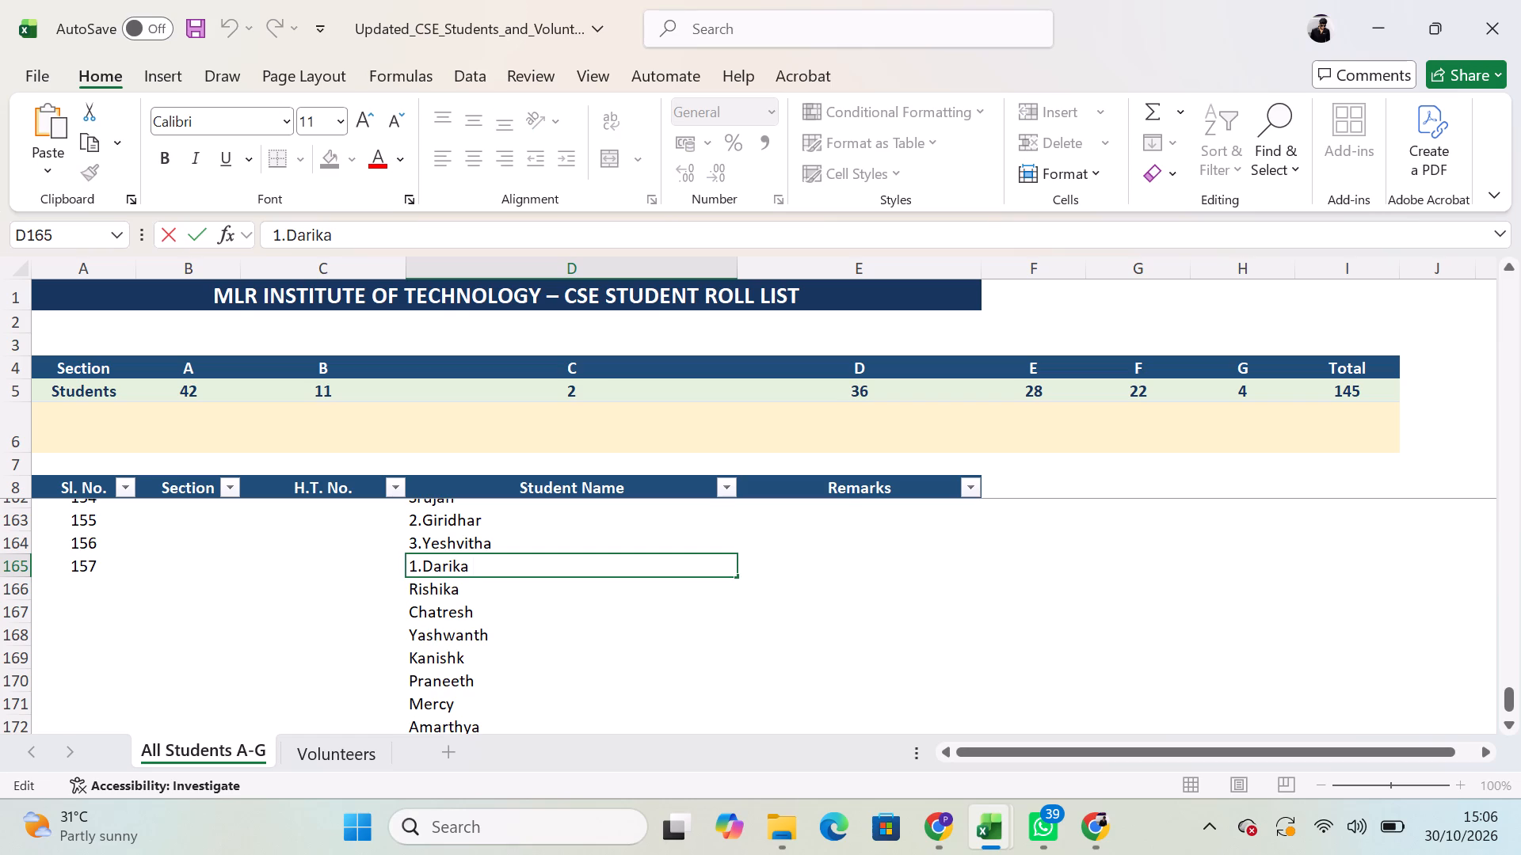
key("Left")
key("Left")
key("Left")
key("Left")
key("Left")
key("Left")
key("Left")
key("BackSpace")
key("BackSpace")
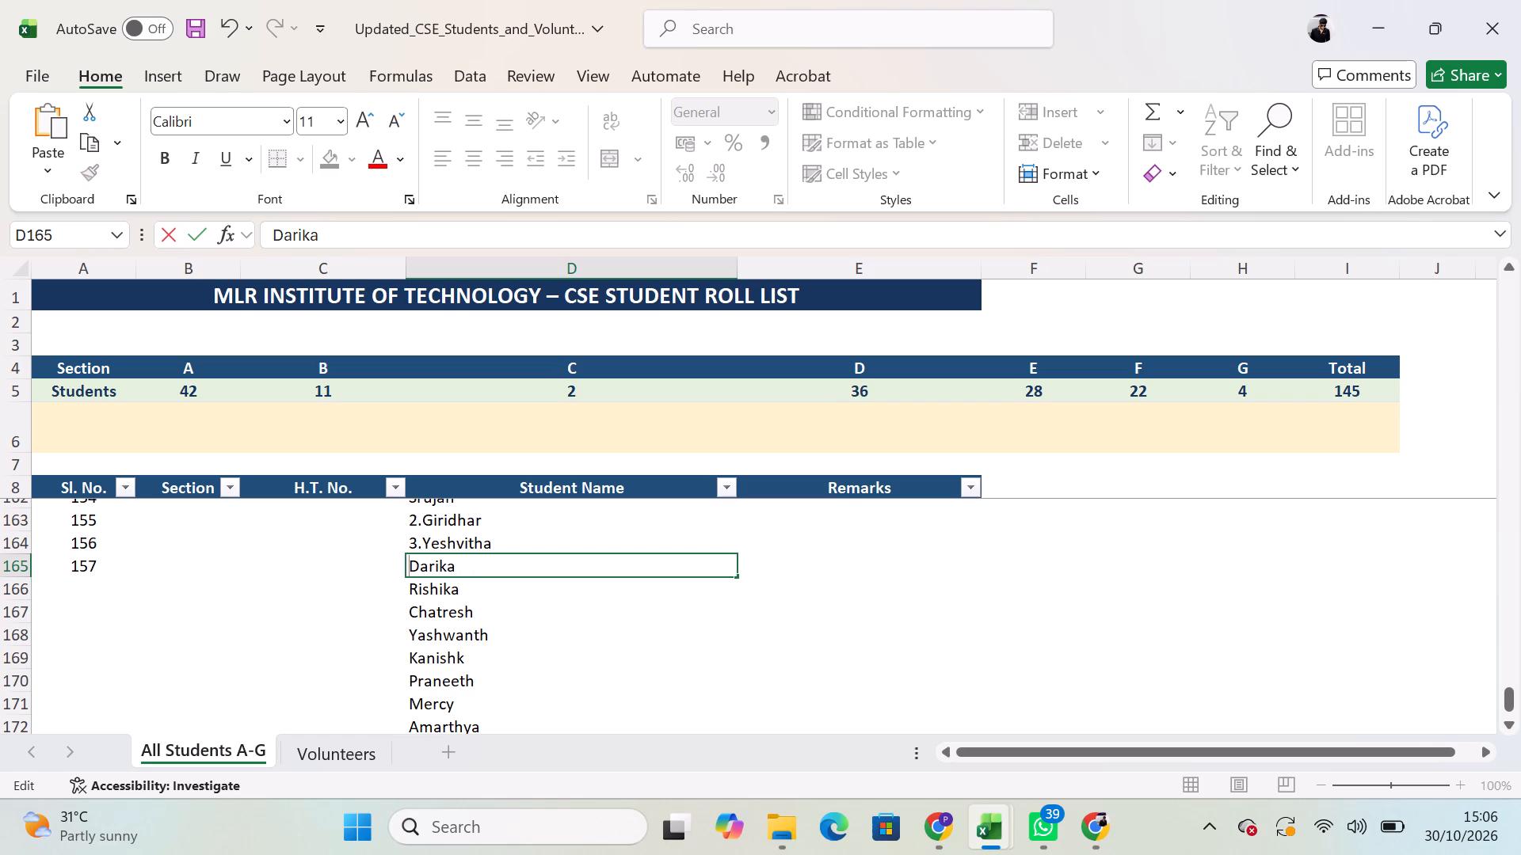
Remove the 3. prefix from the name in D164, leaving Yeshvitha.
double_click(496, 548)
key("Left")
key("Left")
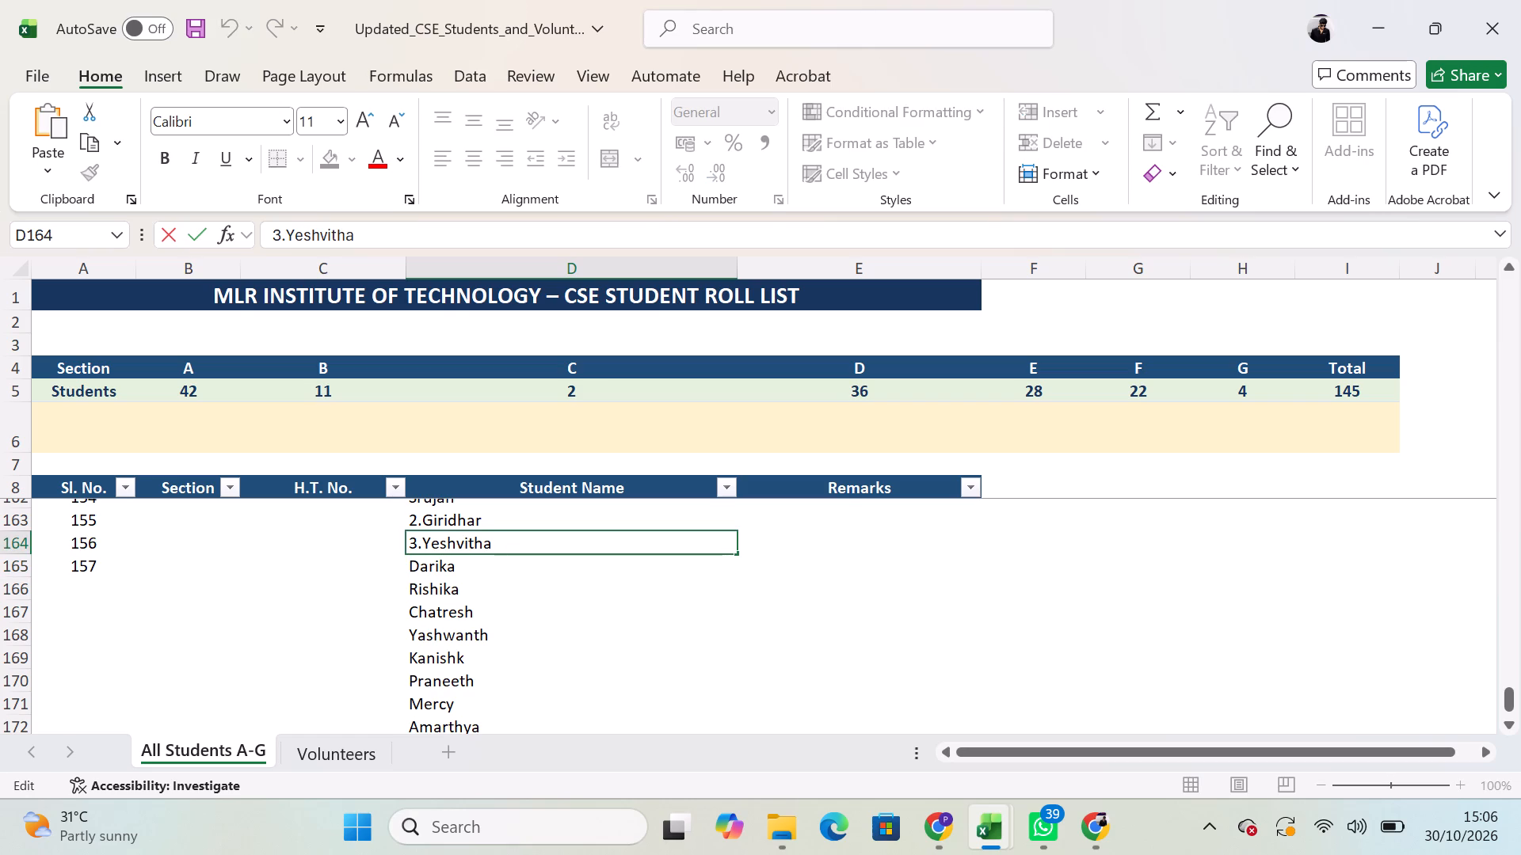
key("Left")
key("Left")
key("Left")
key("Left")
key("Left")
key("Left")
key("Left")
key("Left")
type("\\\\\\\\")
key("BackSpace")
key("BackSpace")
key("BackSpace")
key("BackSpace")
key("BackSpace")
key("BackSpace")
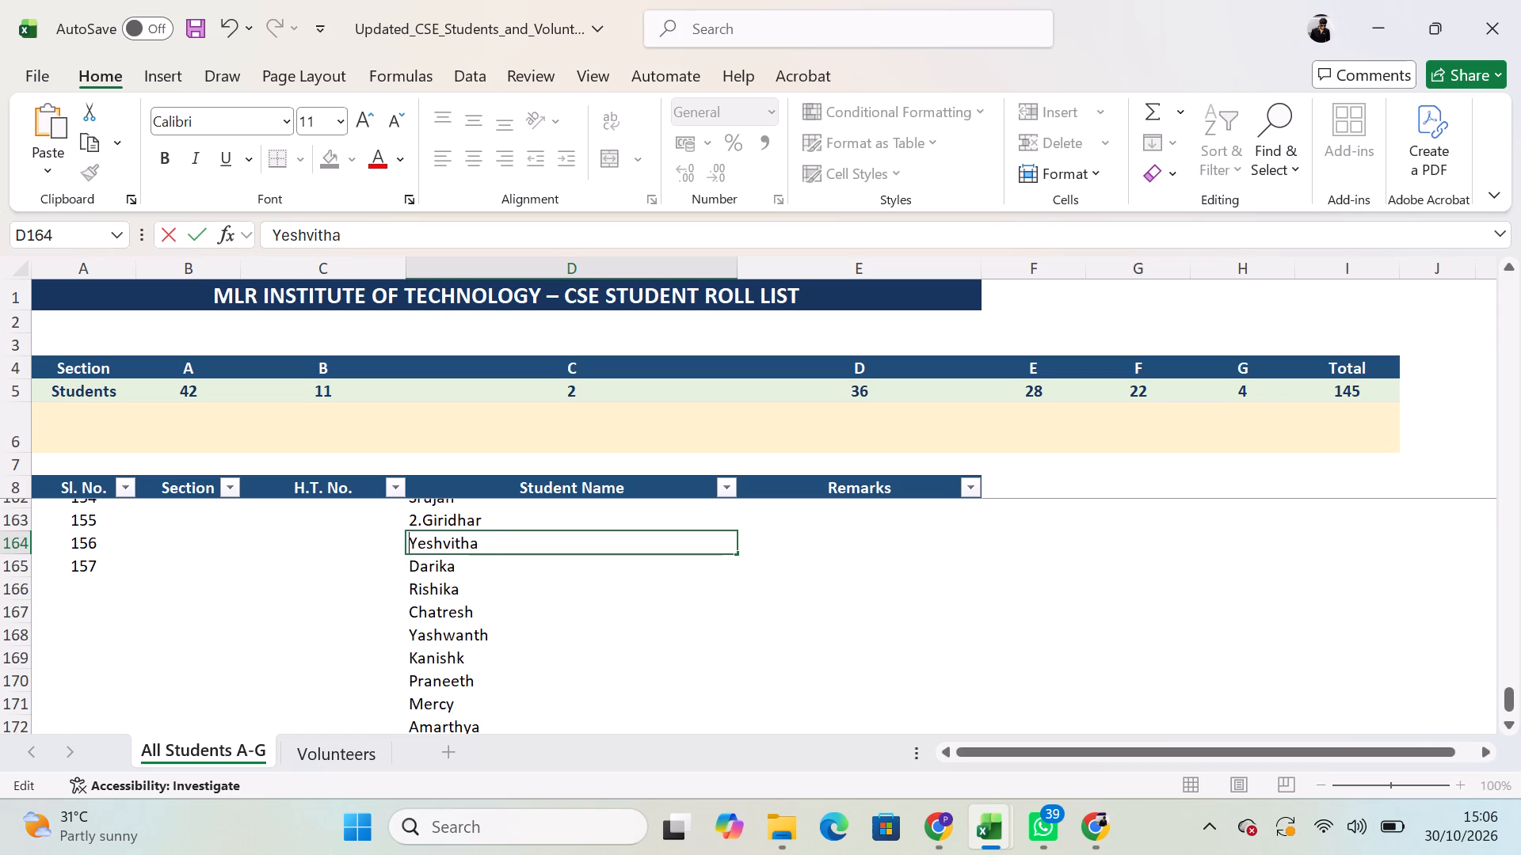
key("Up")
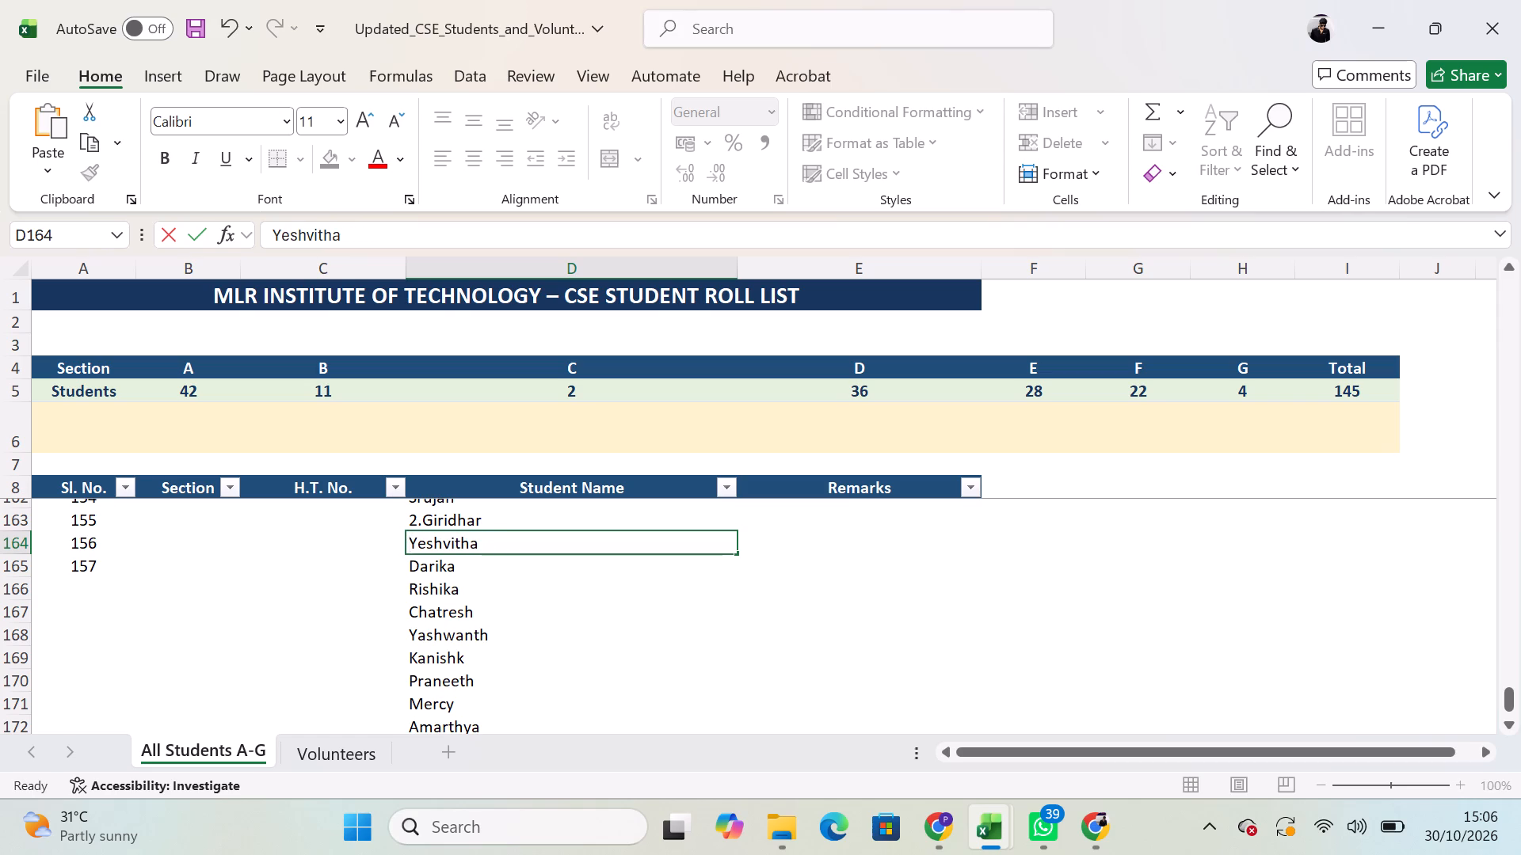
Remove the 2. prefix from the name in D163, leaving Giridhar.
double_click(485, 517)
key("Left")
key("Left")
key("Left")
key("Left")
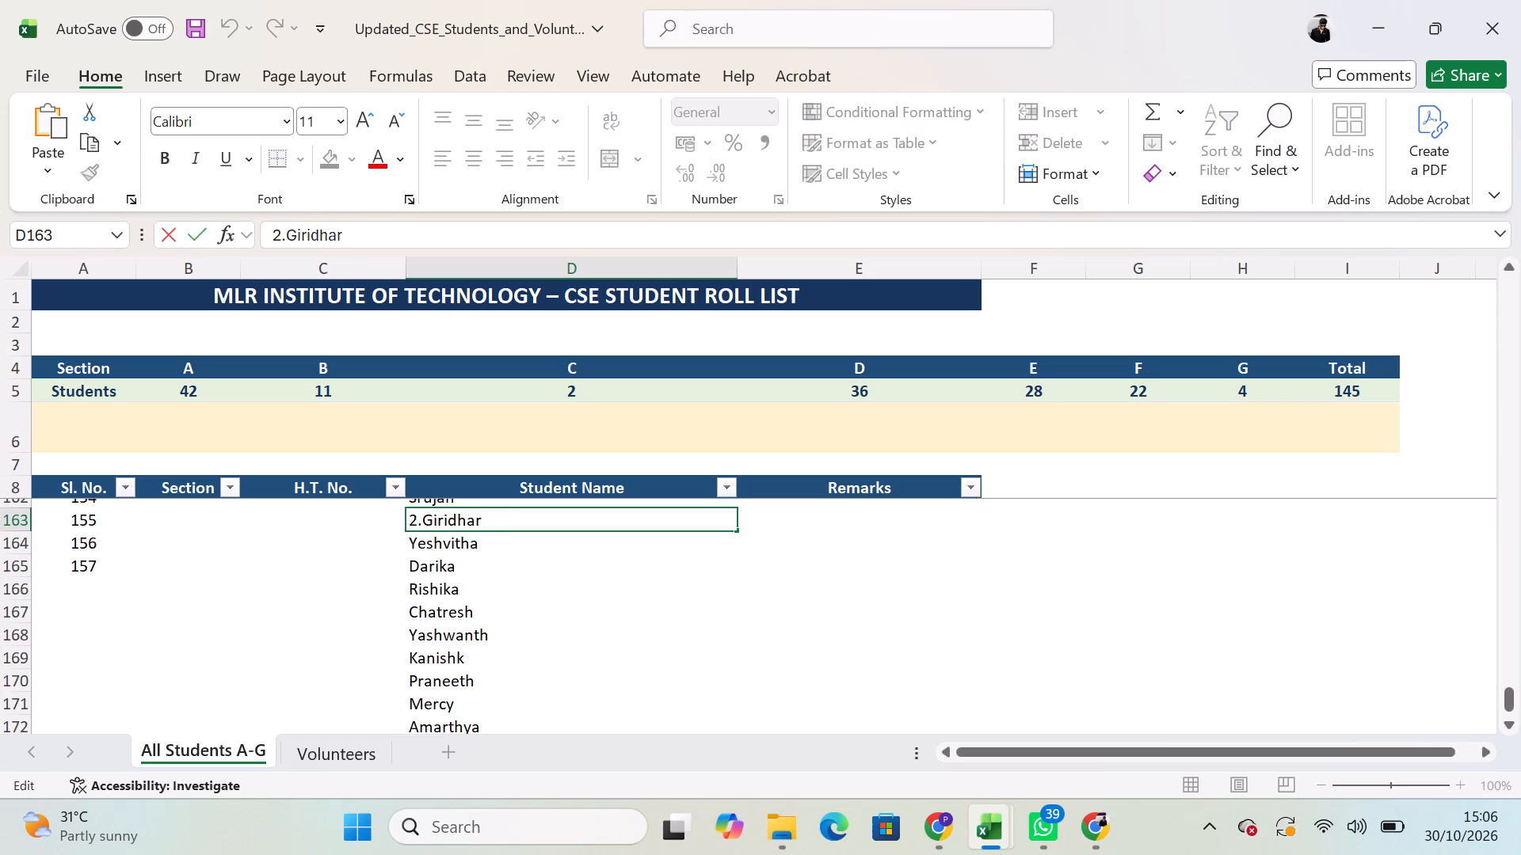
key("BackSpace")
key("Left")
key("Left")
key("Left")
key("Left")
key("ctrl+z")
key("Left")
key("Left")
key("Left")
key("Left")
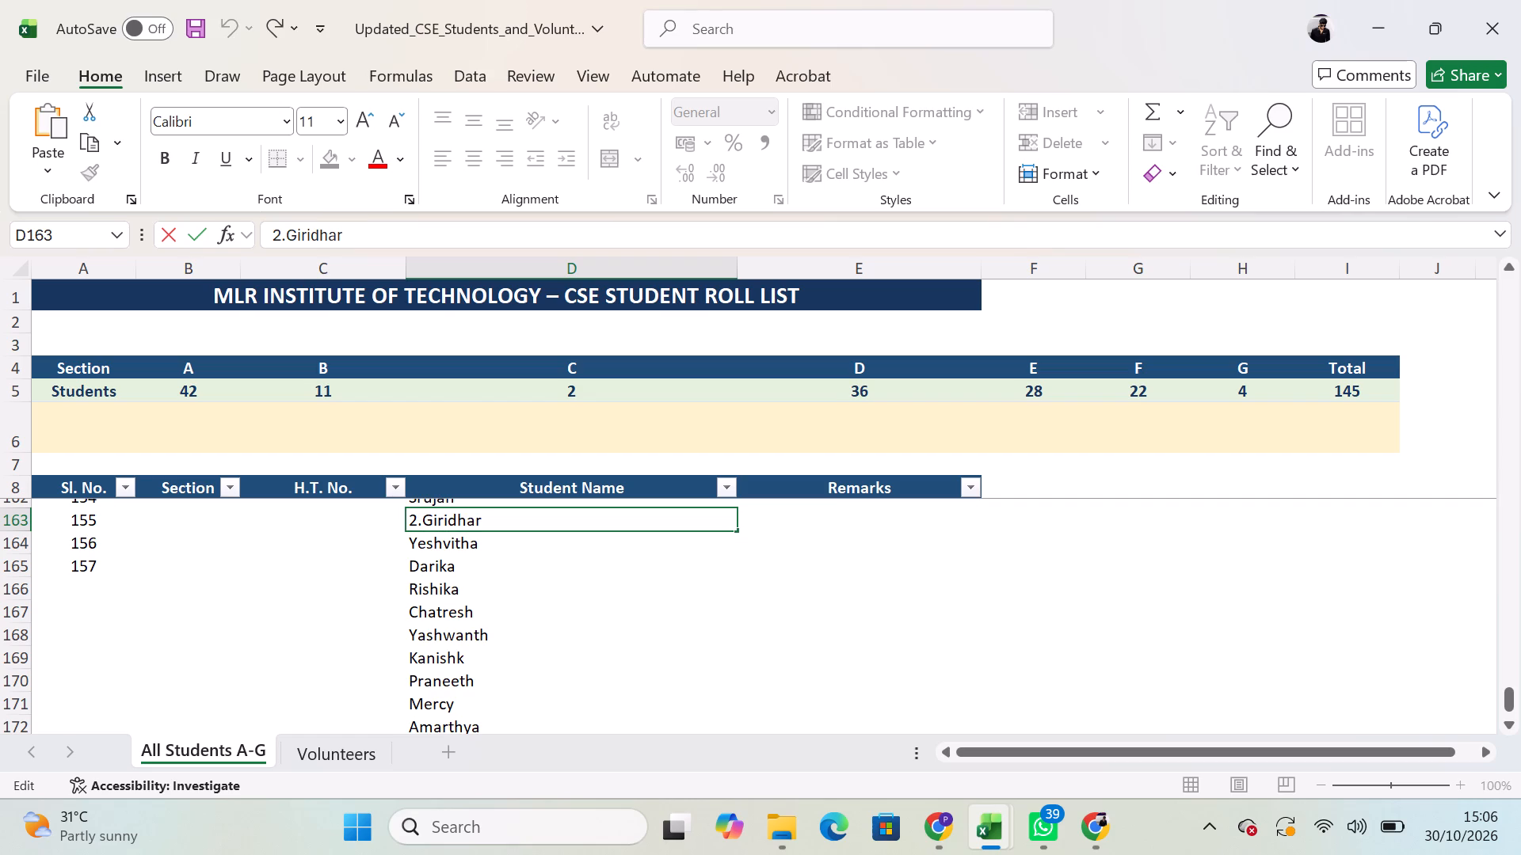
key("Left")
key("BackSpace")
key("BackSpace")
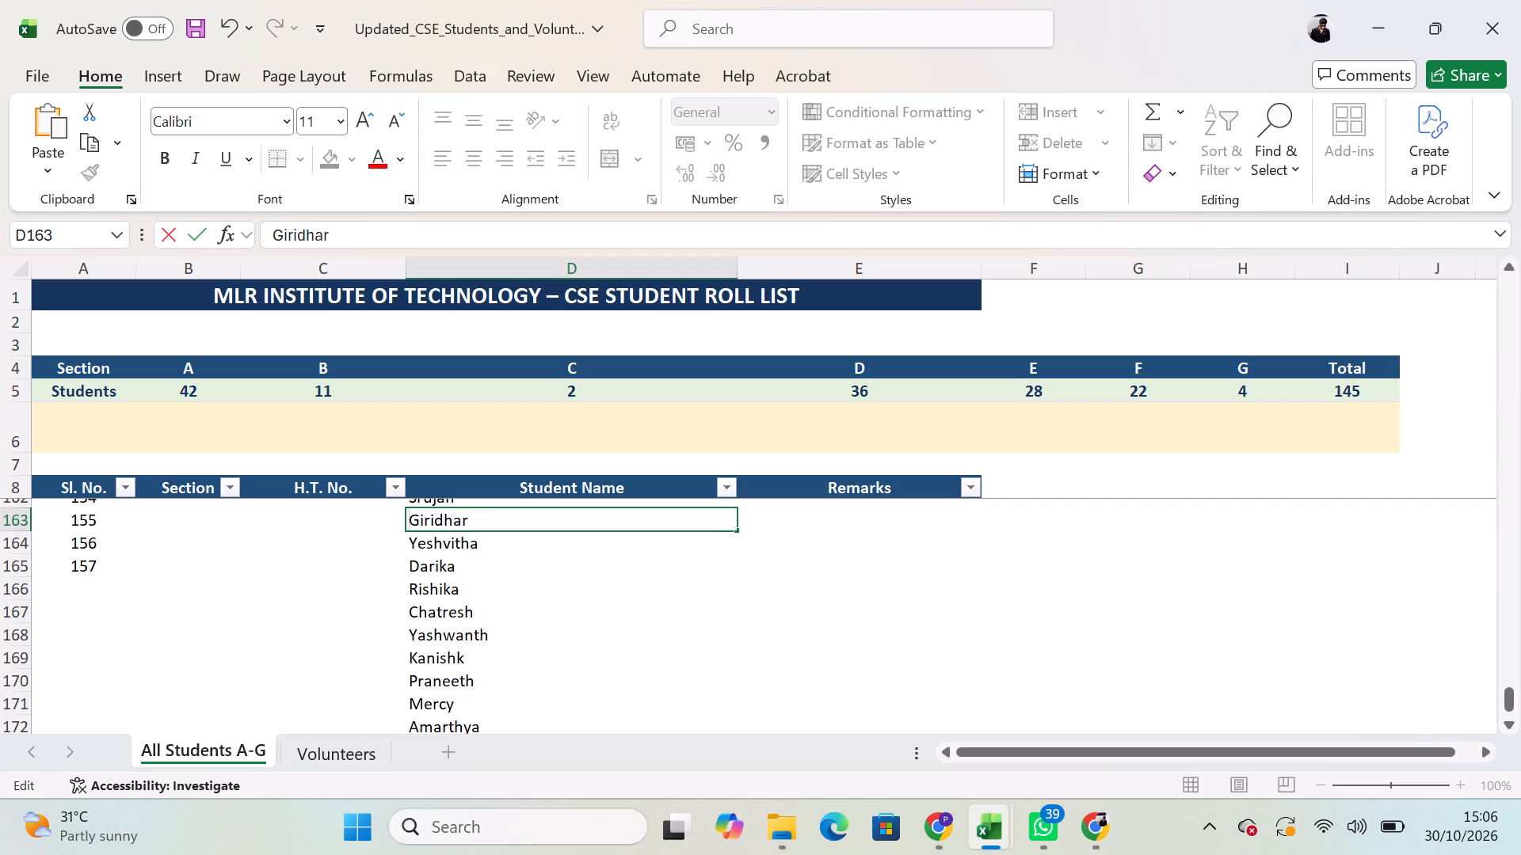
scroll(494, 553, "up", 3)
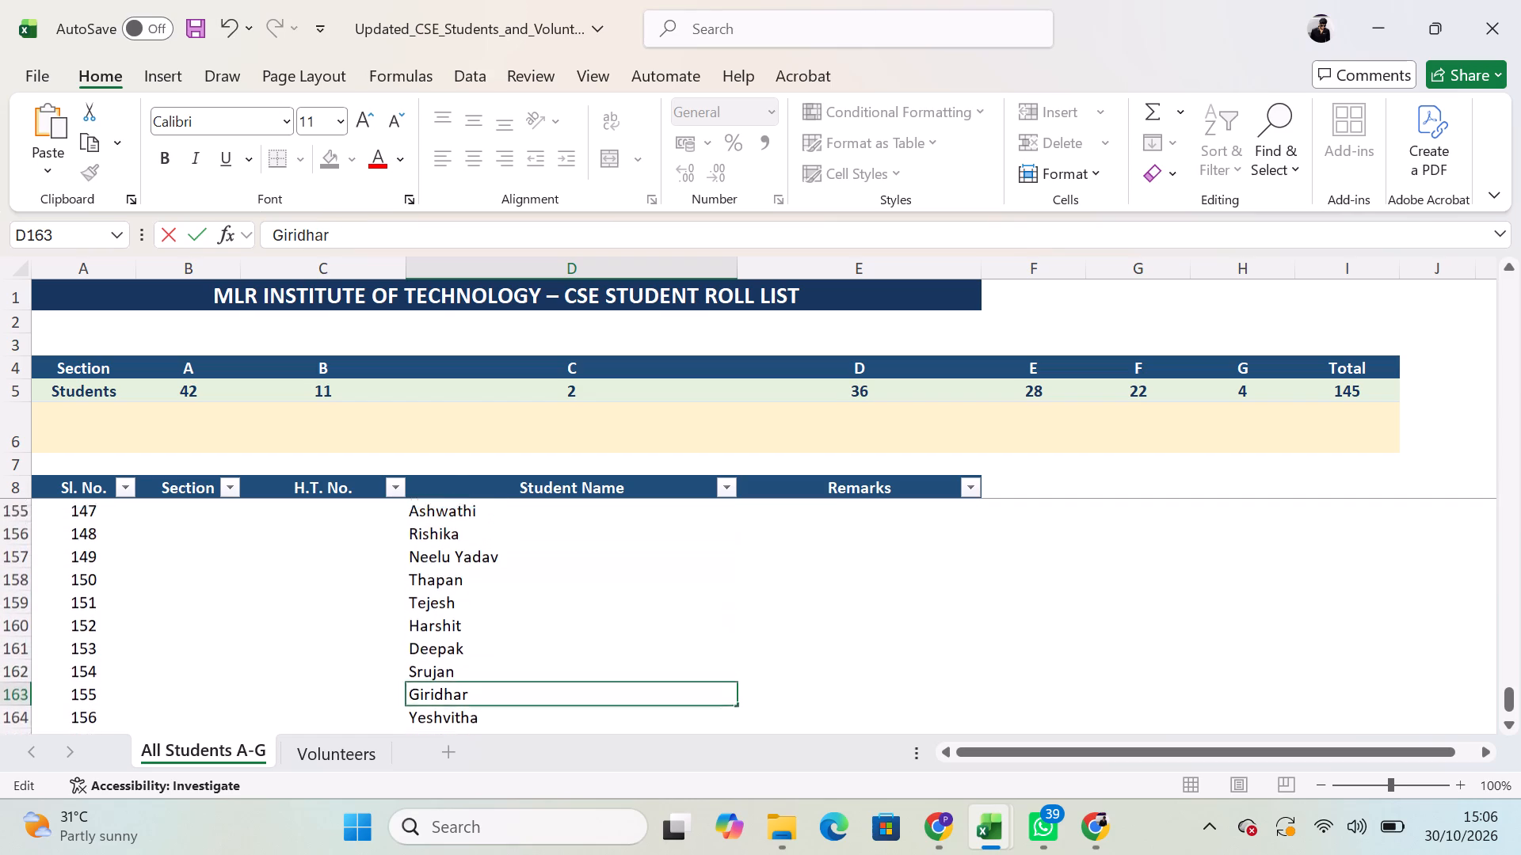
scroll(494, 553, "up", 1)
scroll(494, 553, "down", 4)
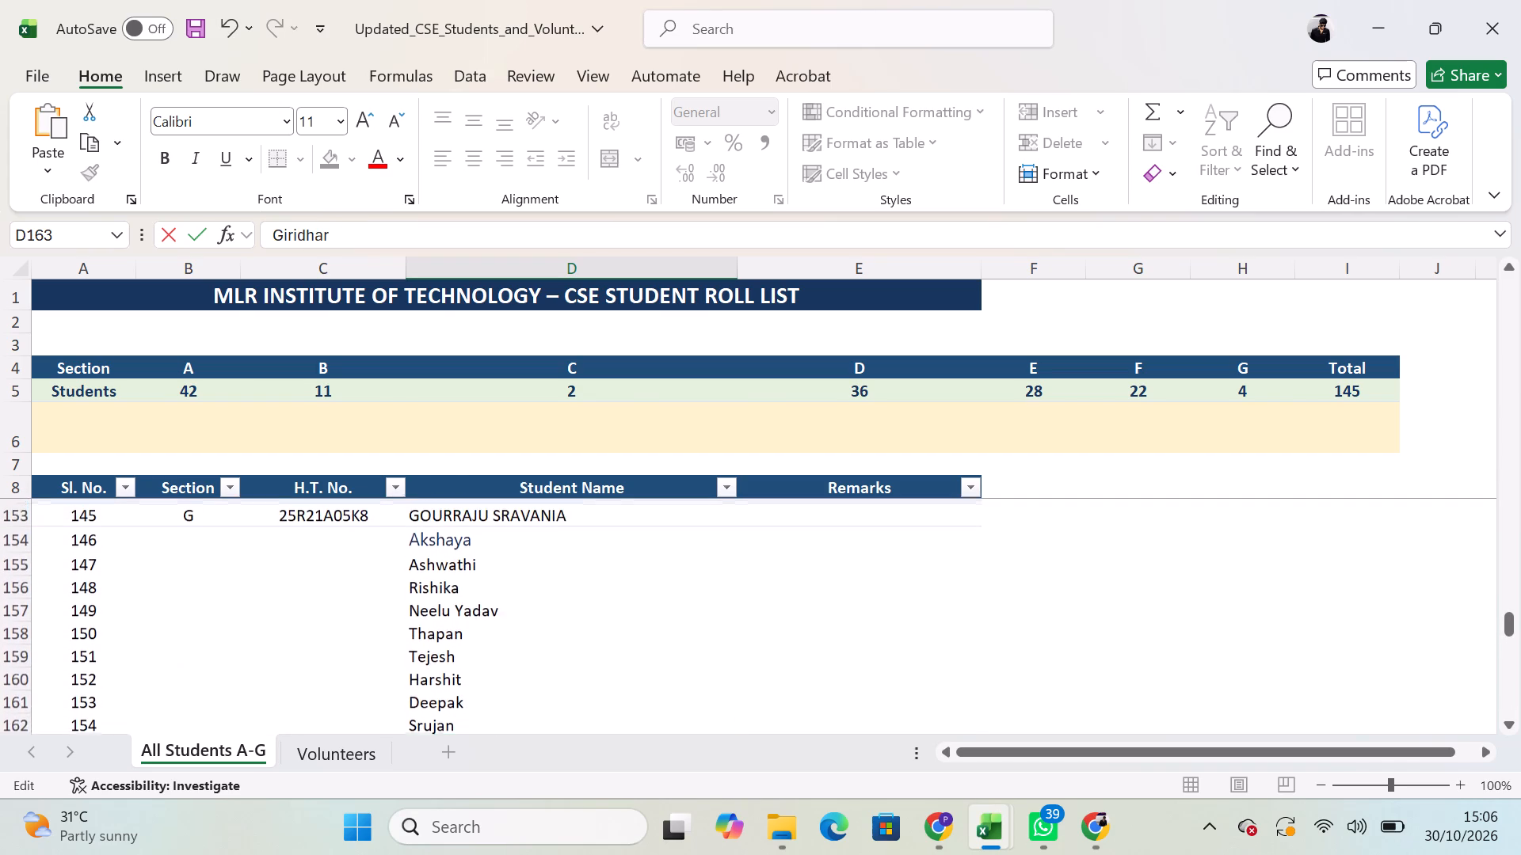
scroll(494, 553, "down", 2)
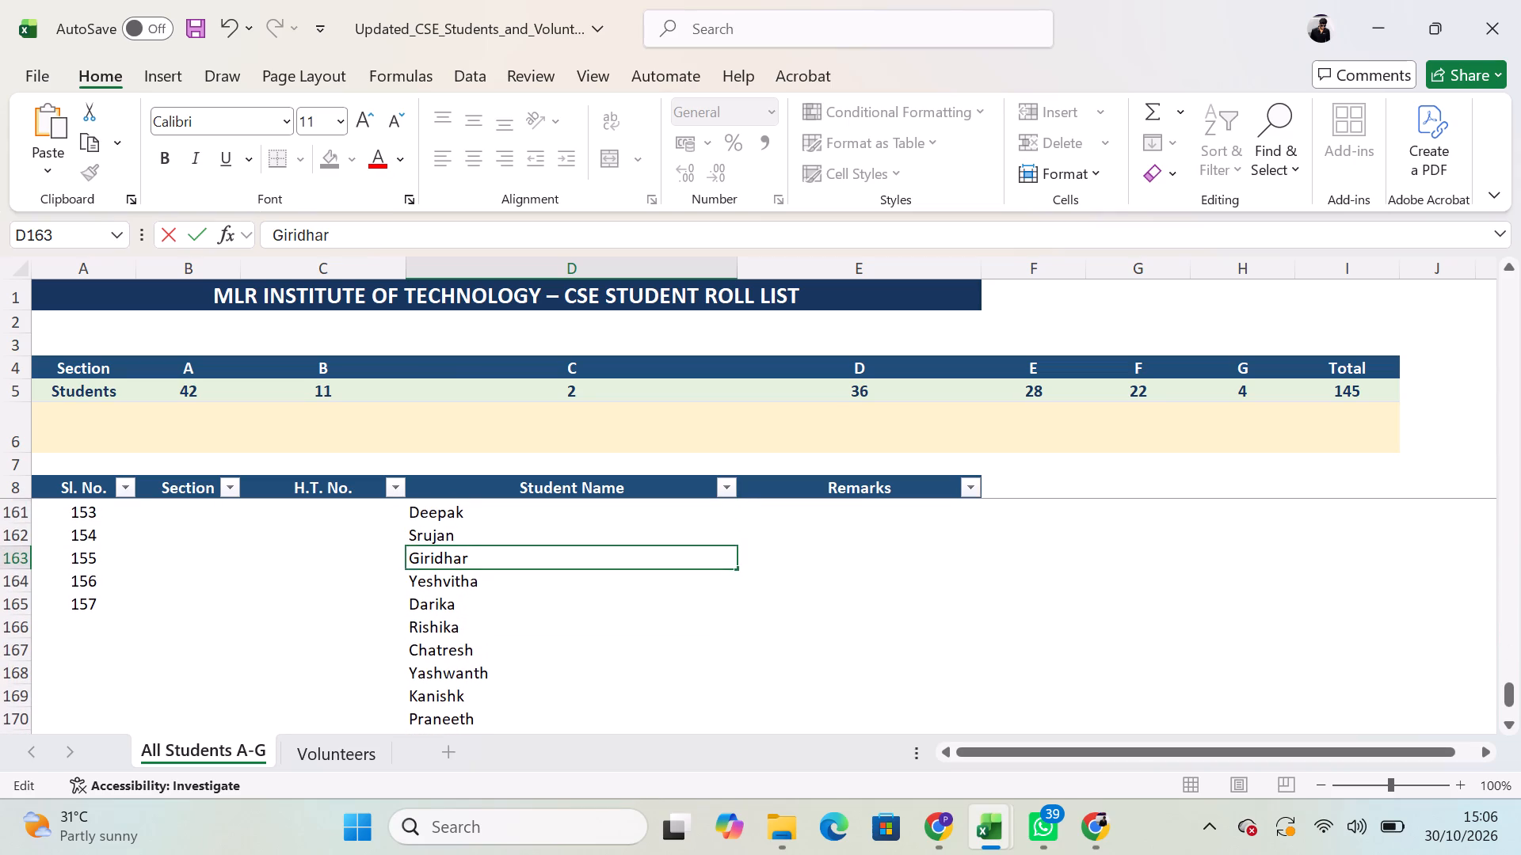
Enter serial numbers 158, 159 and 160 in cells A166 to A168 beside Rishika, Chatresh and Yashwanth.
left_click(77, 628)
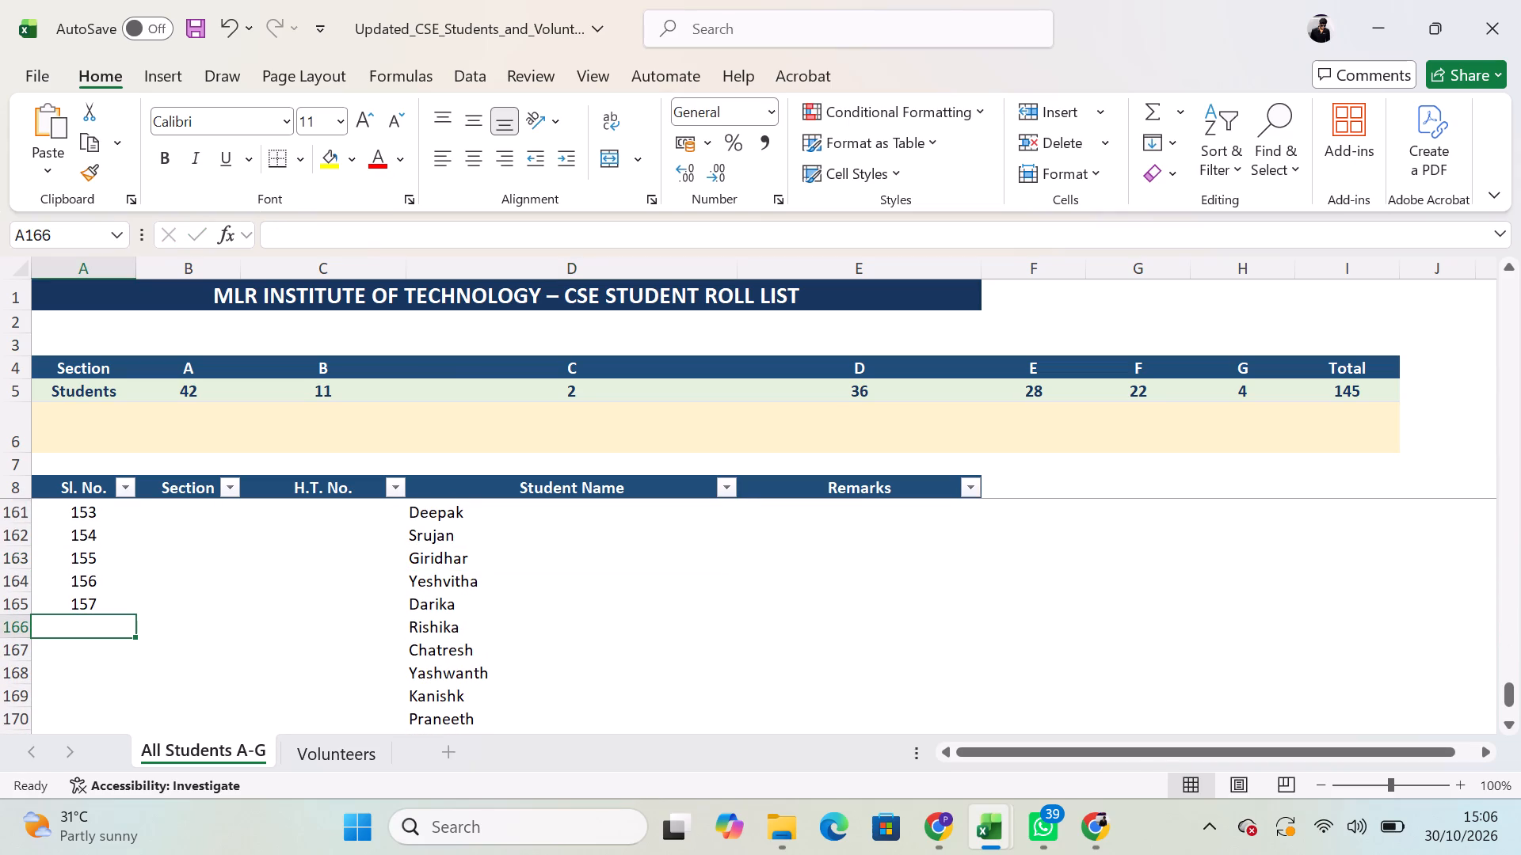
key("1")
key("5")
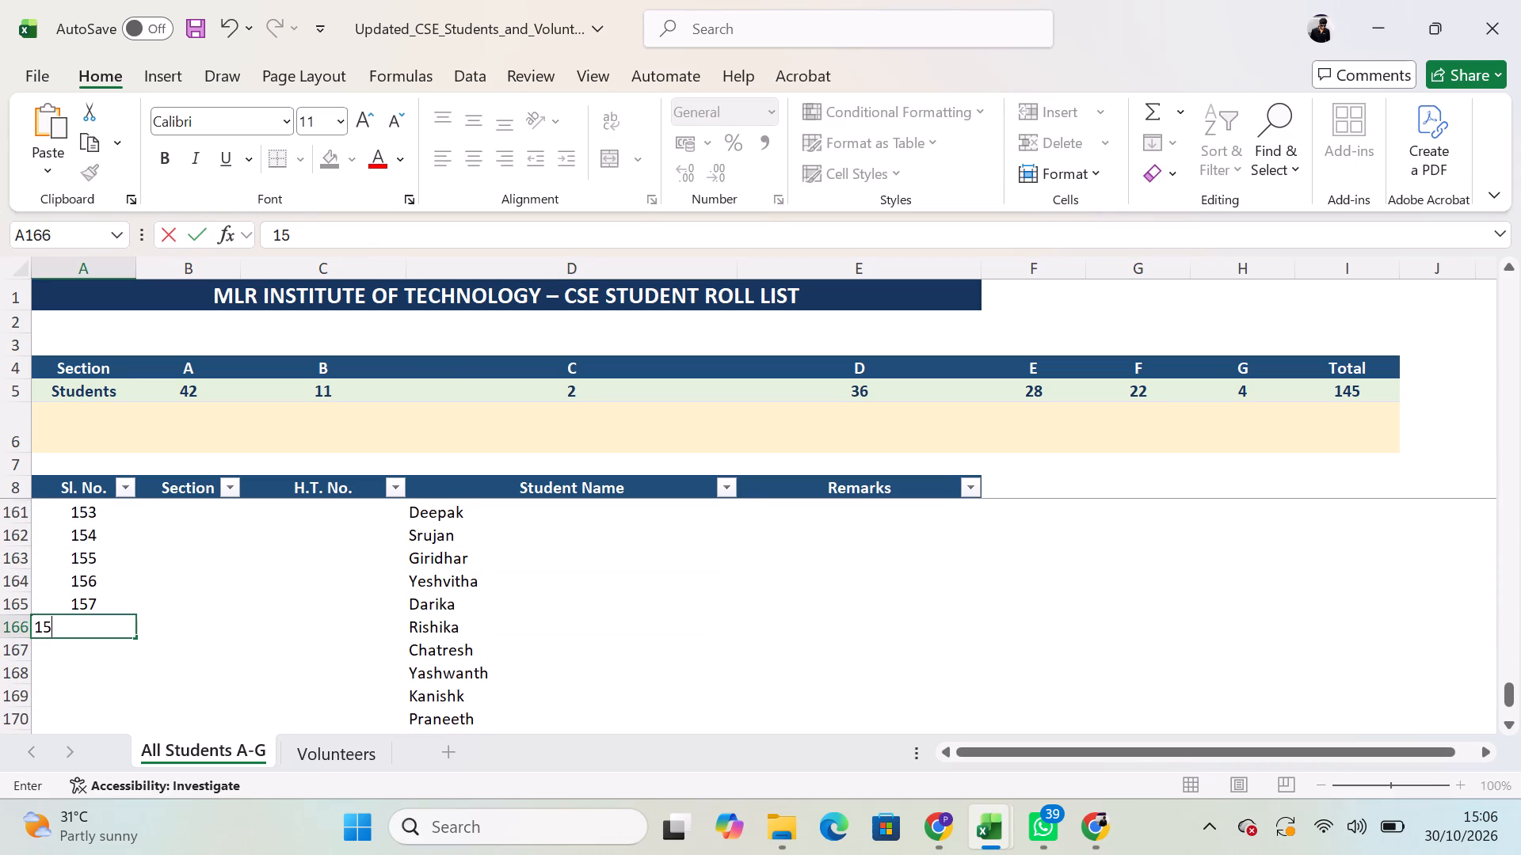
key("8")
key("Return")
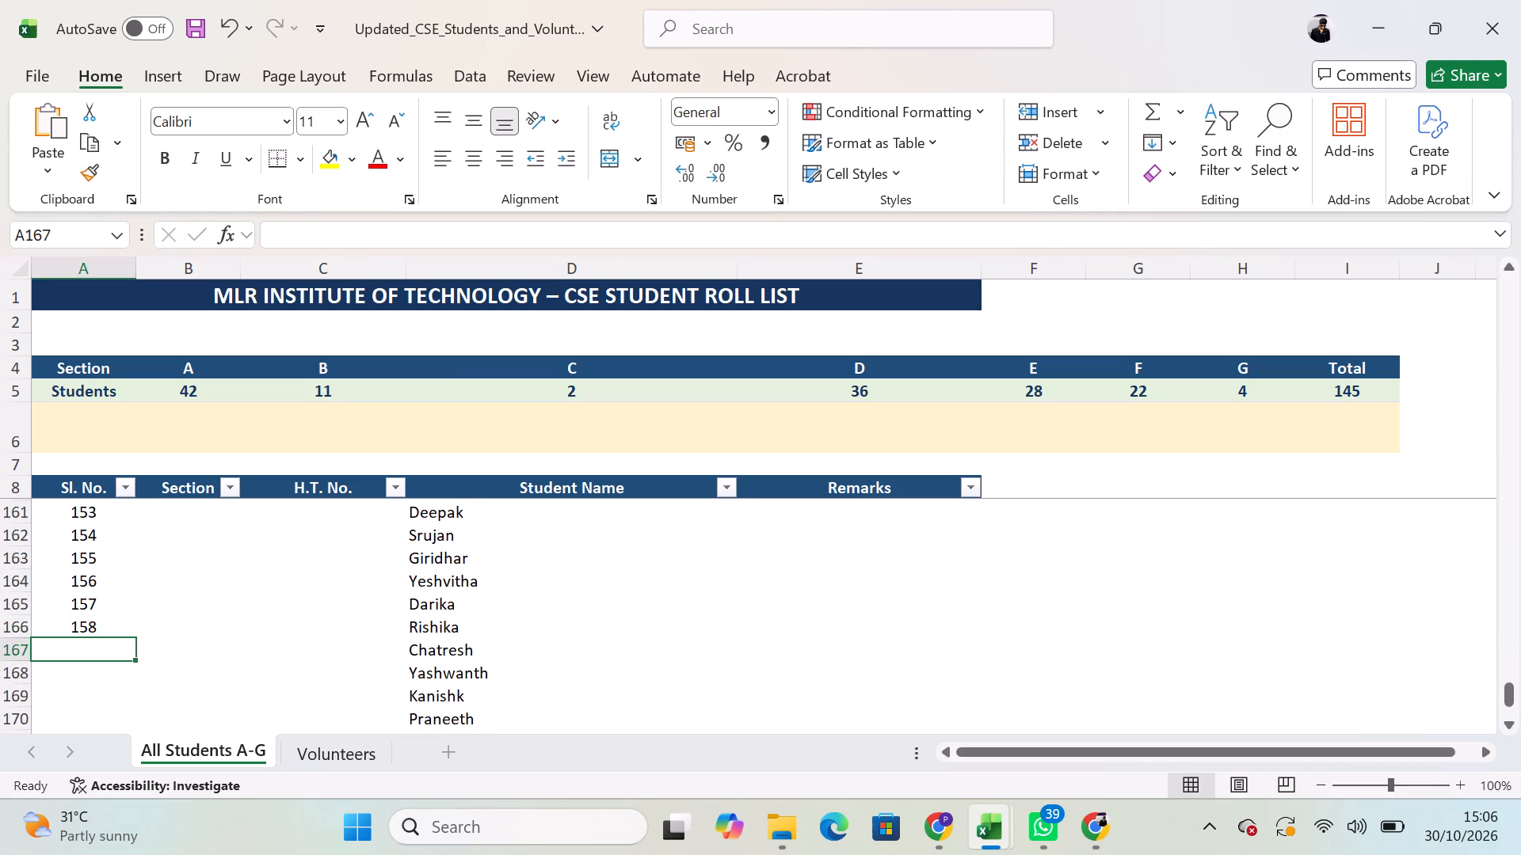
type("159")
key("Return")
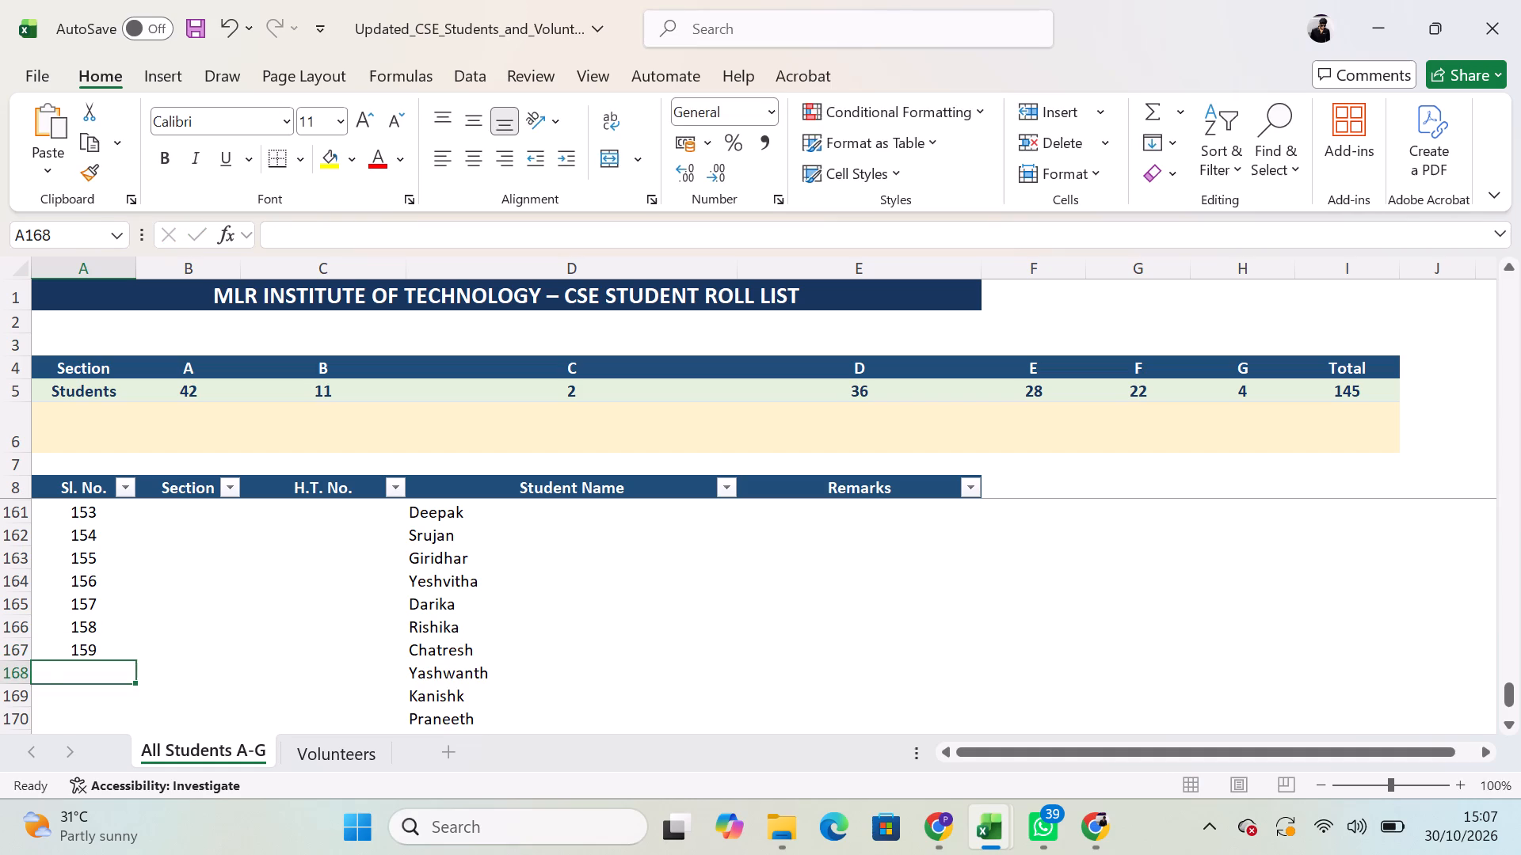
type("160")
key("Return")
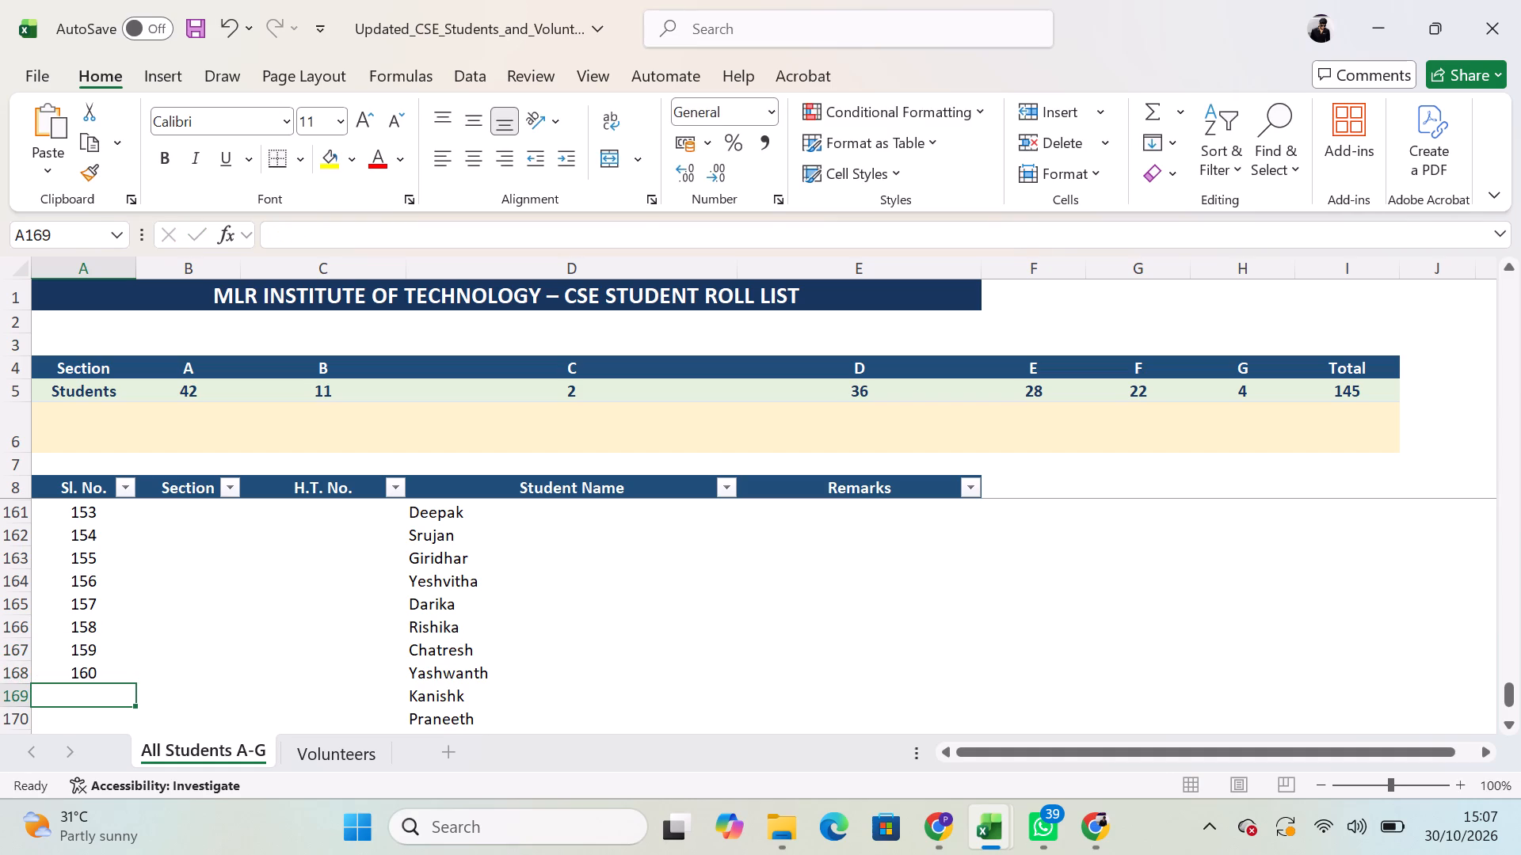
Enter serial numbers 161, 162, 163 and 164 in cells A169 to A172, ending beside Amarthya.
key("1")
type("61")
key("Return")
type("162")
key("Return")
type("163")
key("Return")
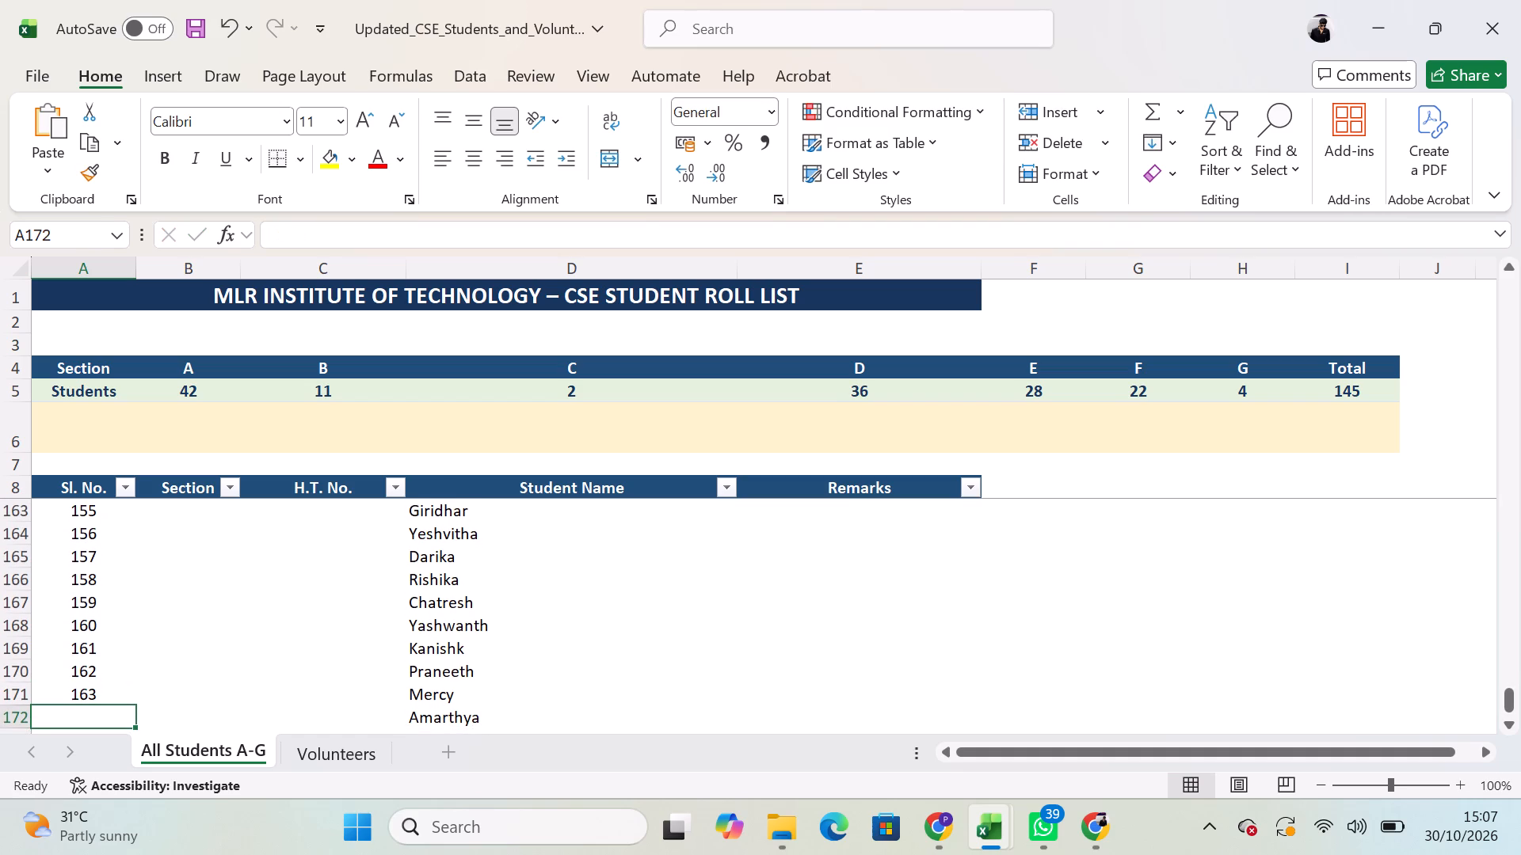
type("14")
key("BackSpace")
type("64")
key("Return")
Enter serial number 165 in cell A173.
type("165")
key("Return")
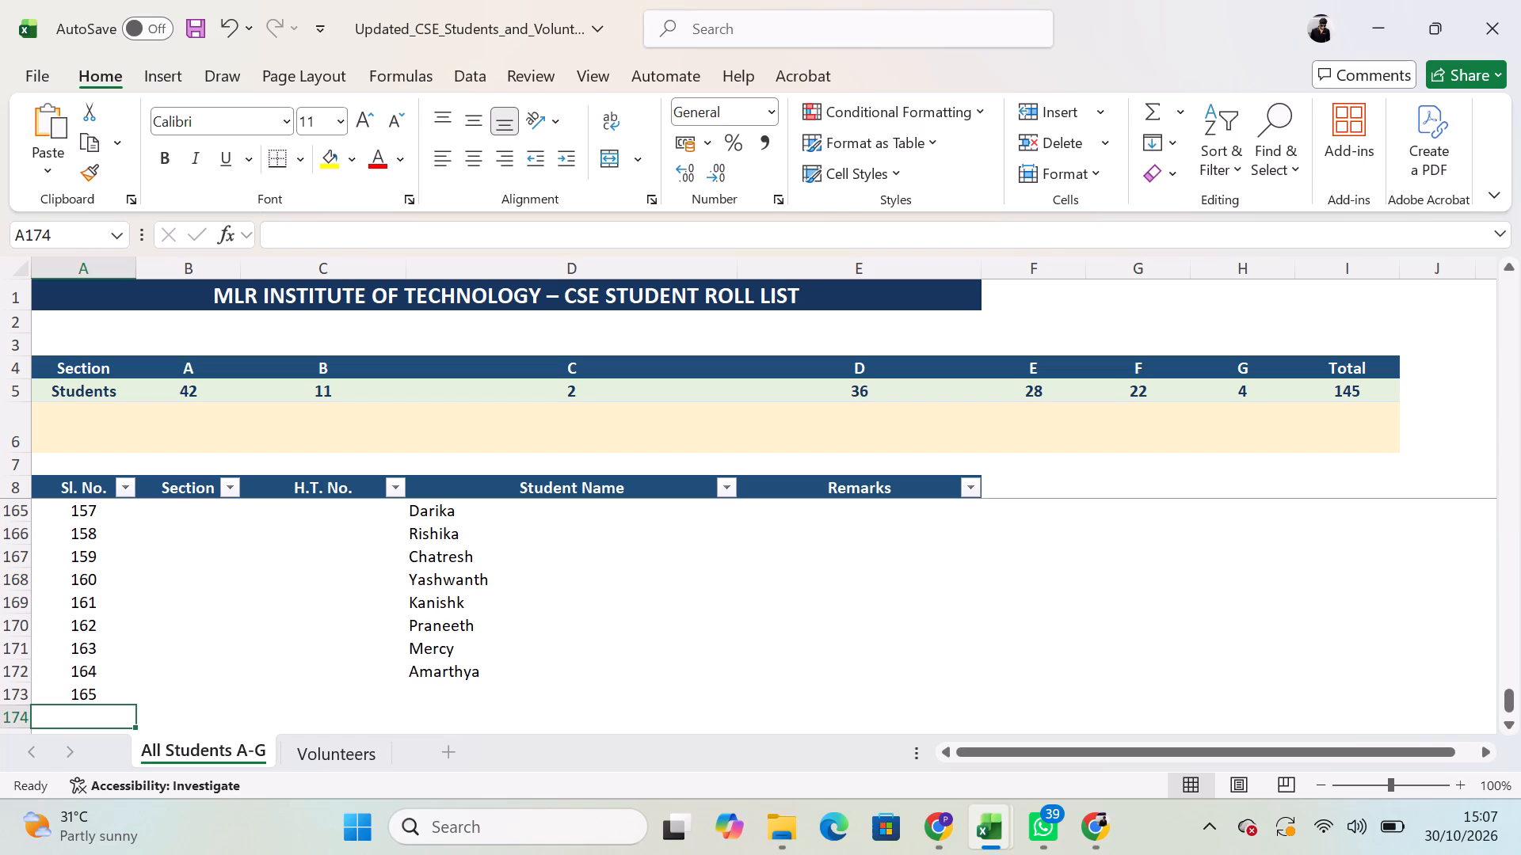
Review the numbered volunteer rows below section G, checking serial numbers against names.
scroll(674, 675, "up", 2)
scroll(674, 675, "down", 2)
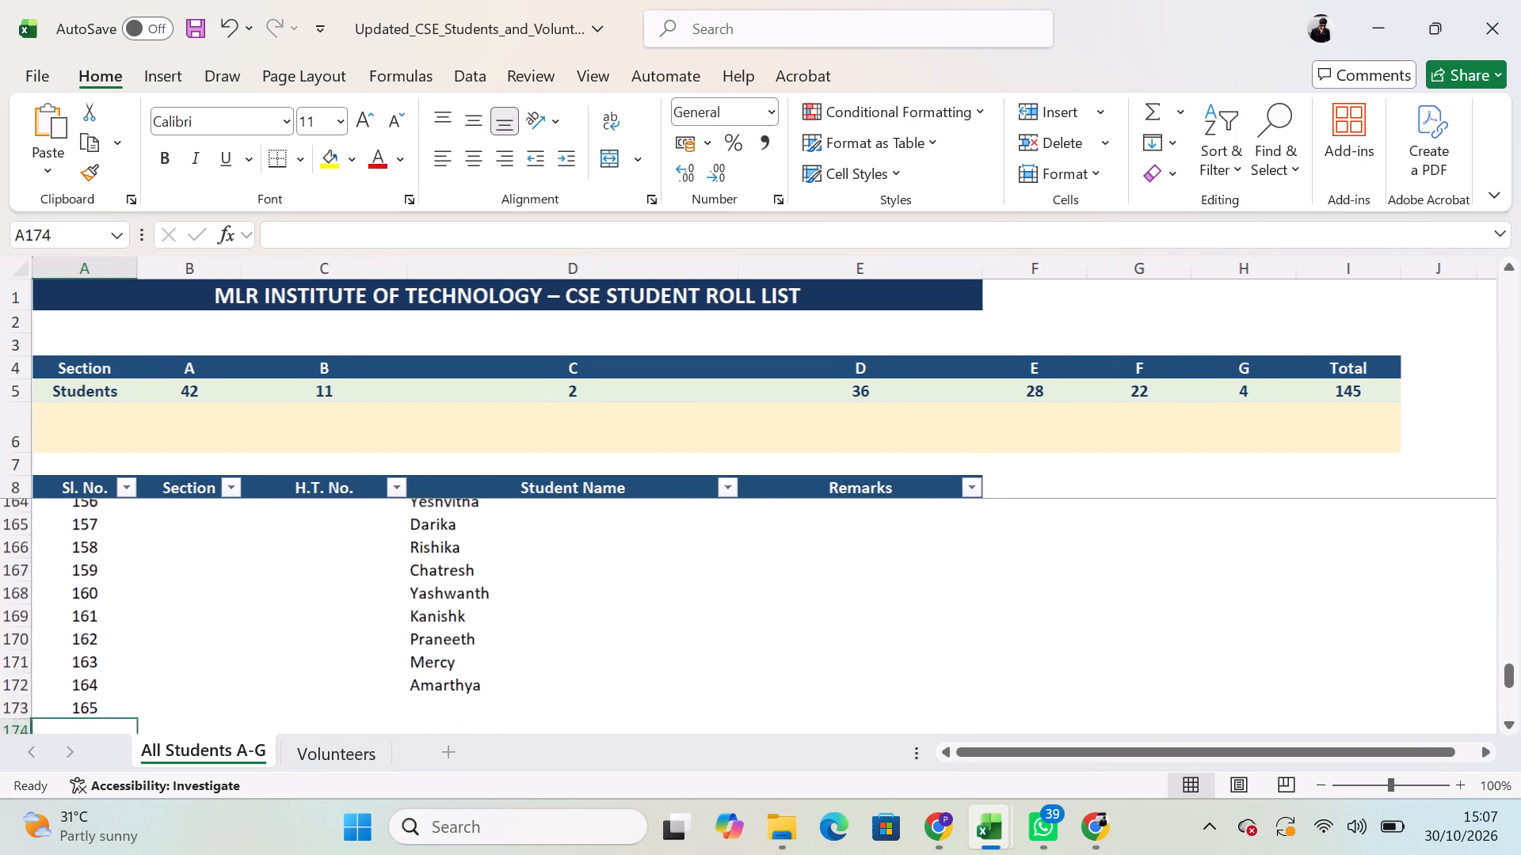
scroll(674, 675, "down", 1)
scroll(674, 675, "up", 1)
scroll(674, 675, "down", 1)
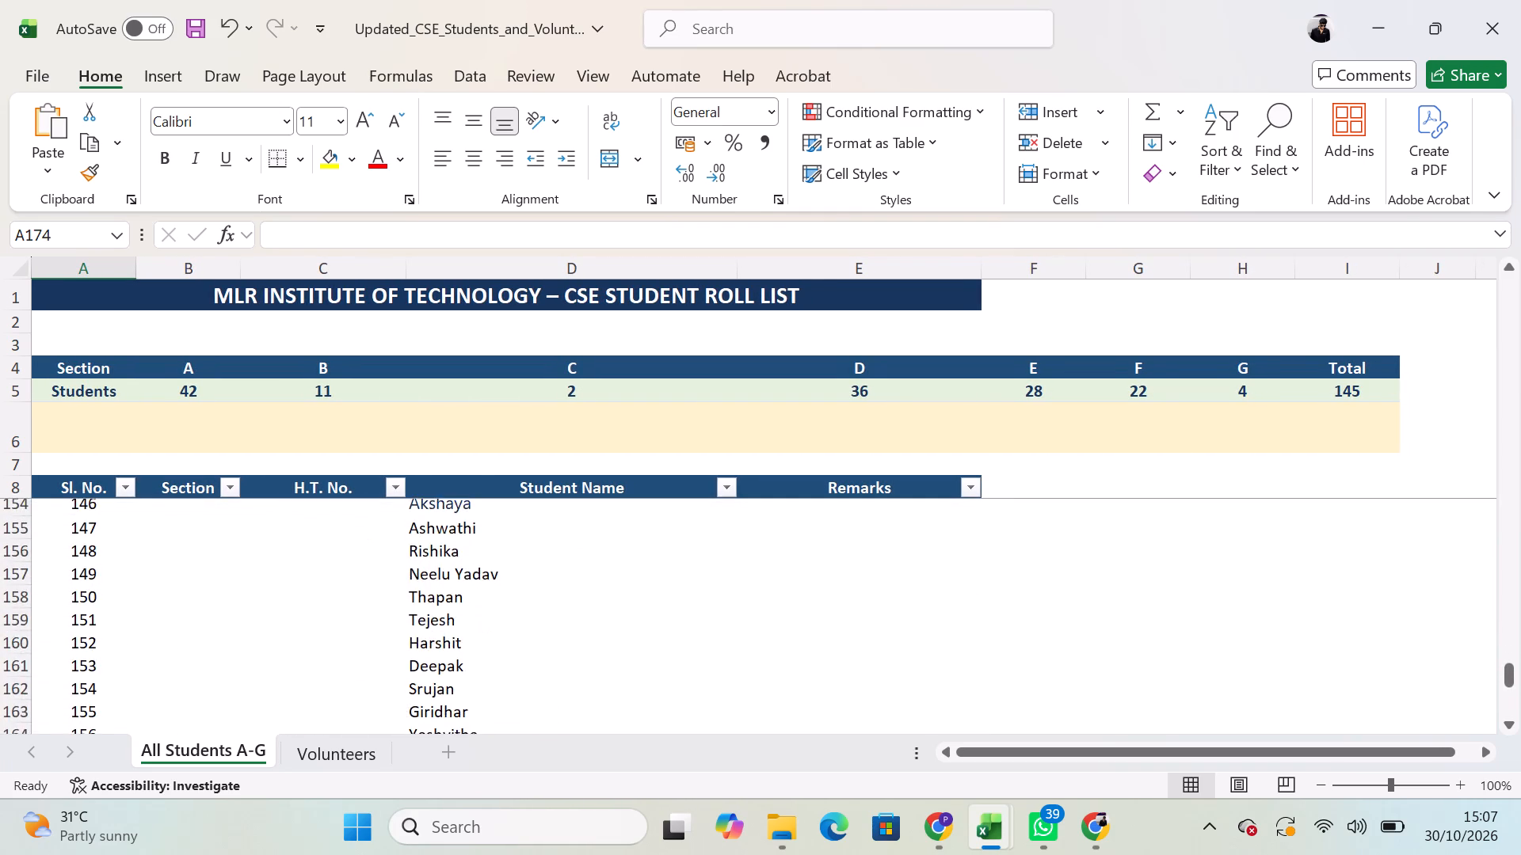
scroll(674, 675, "down", 3)
scroll(674, 675, "up", 1)
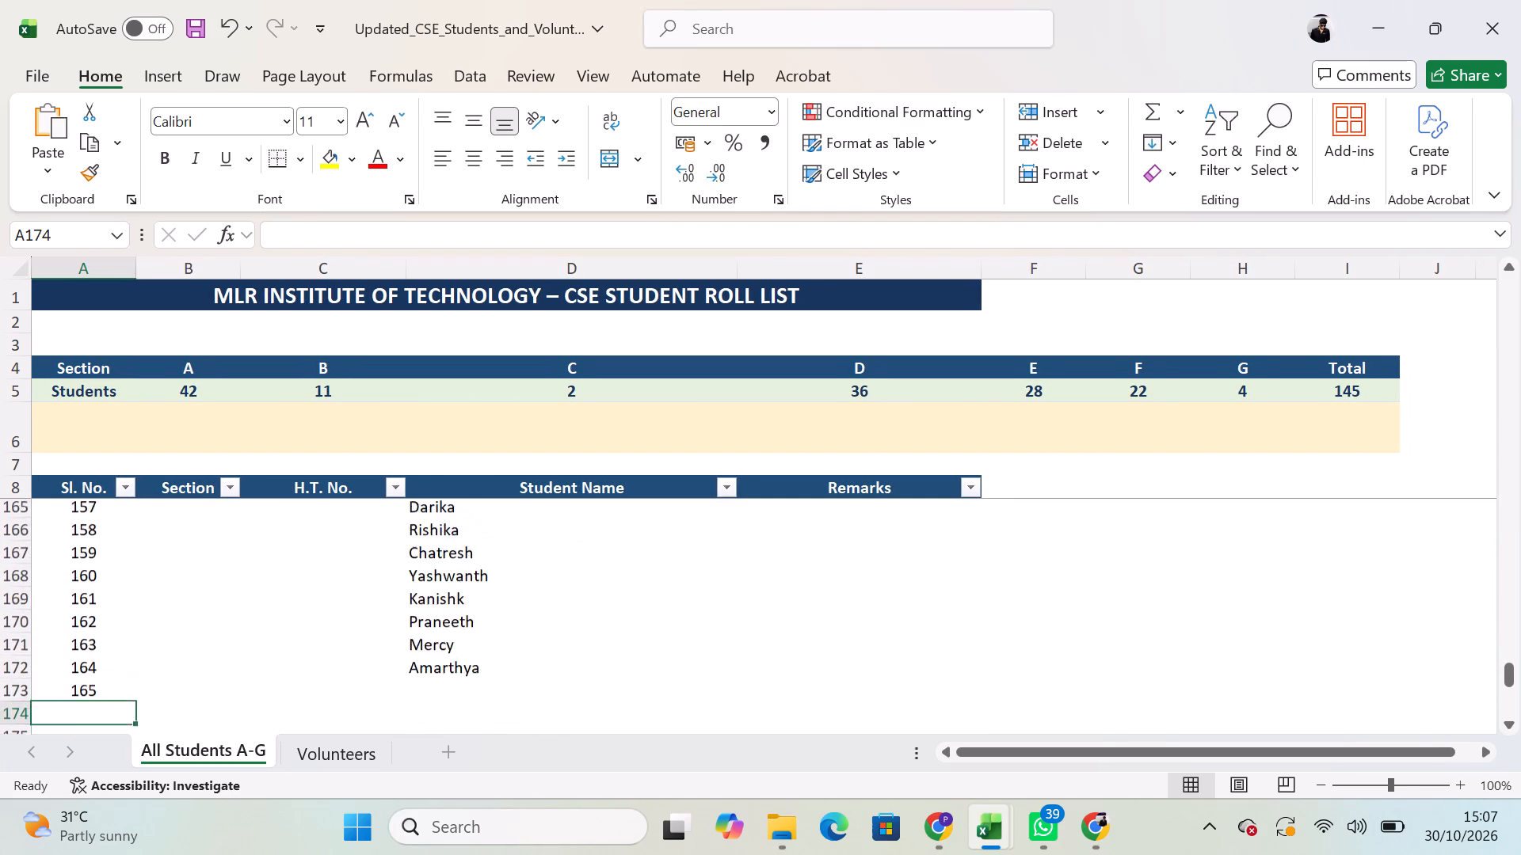
scroll(674, 675, "up", 3)
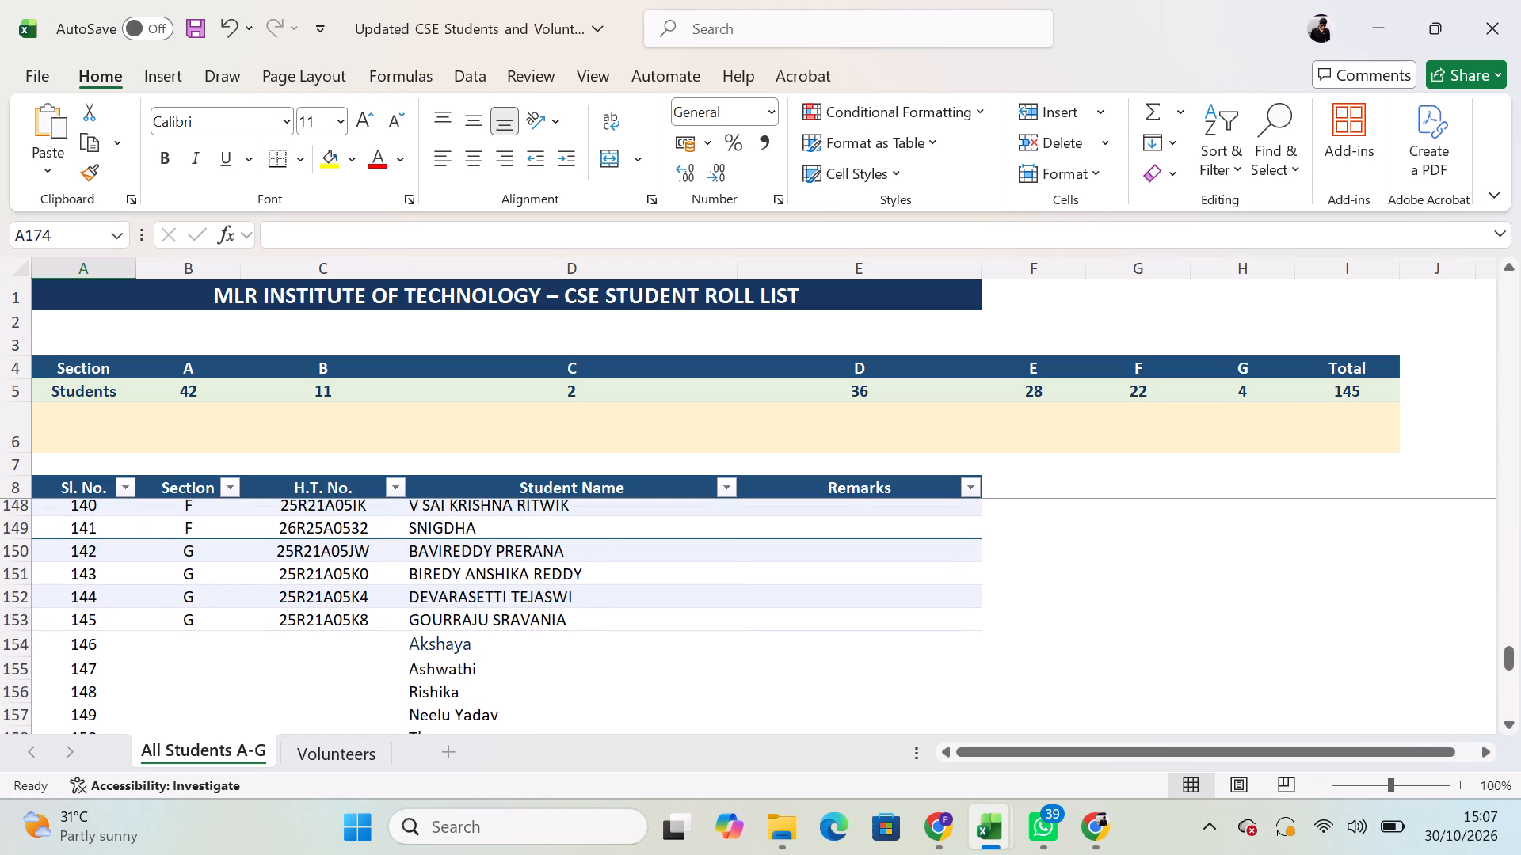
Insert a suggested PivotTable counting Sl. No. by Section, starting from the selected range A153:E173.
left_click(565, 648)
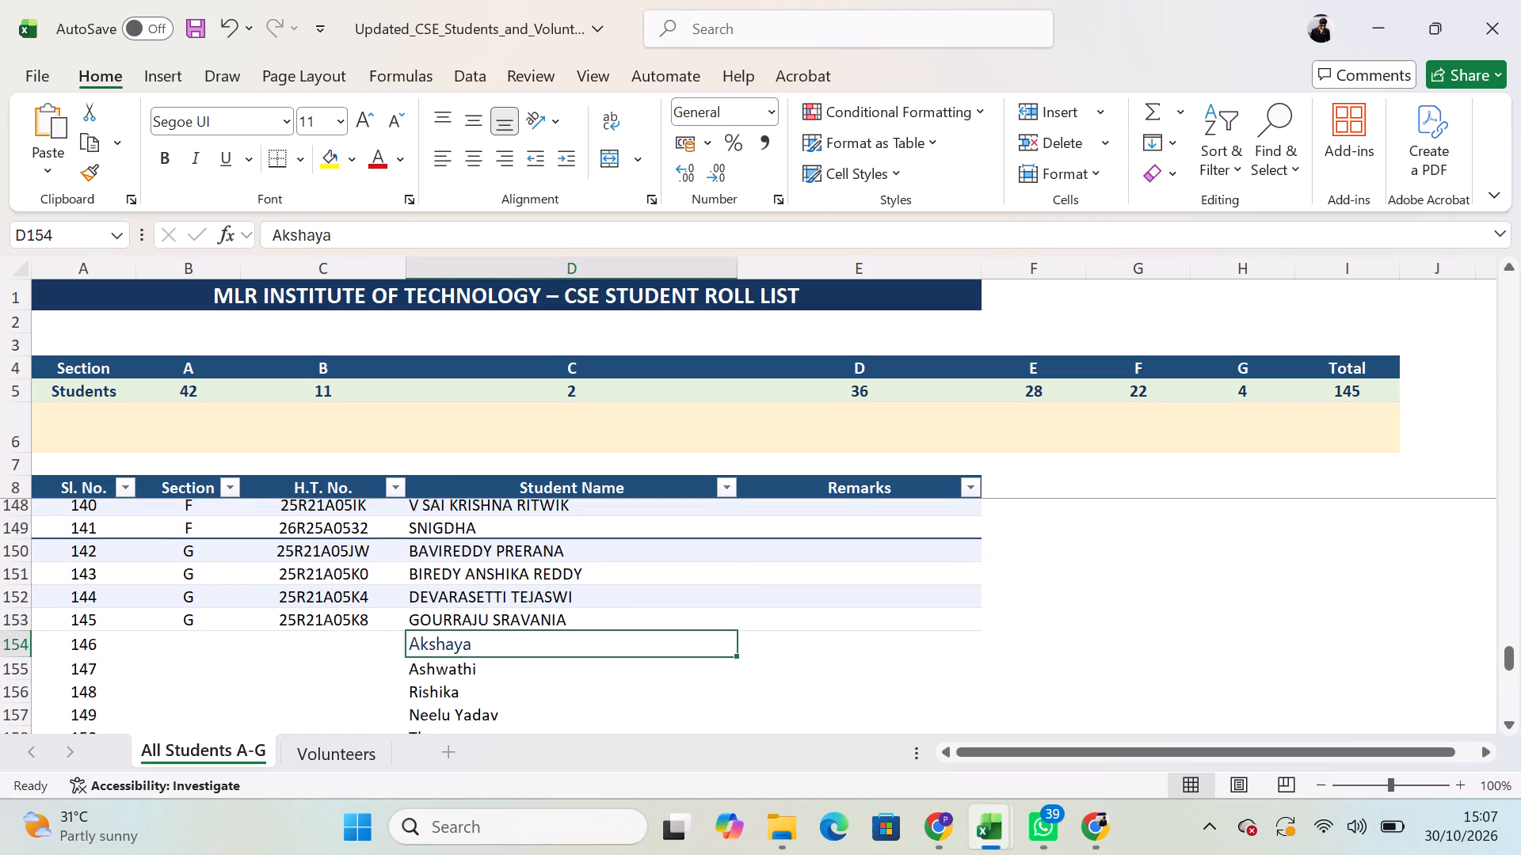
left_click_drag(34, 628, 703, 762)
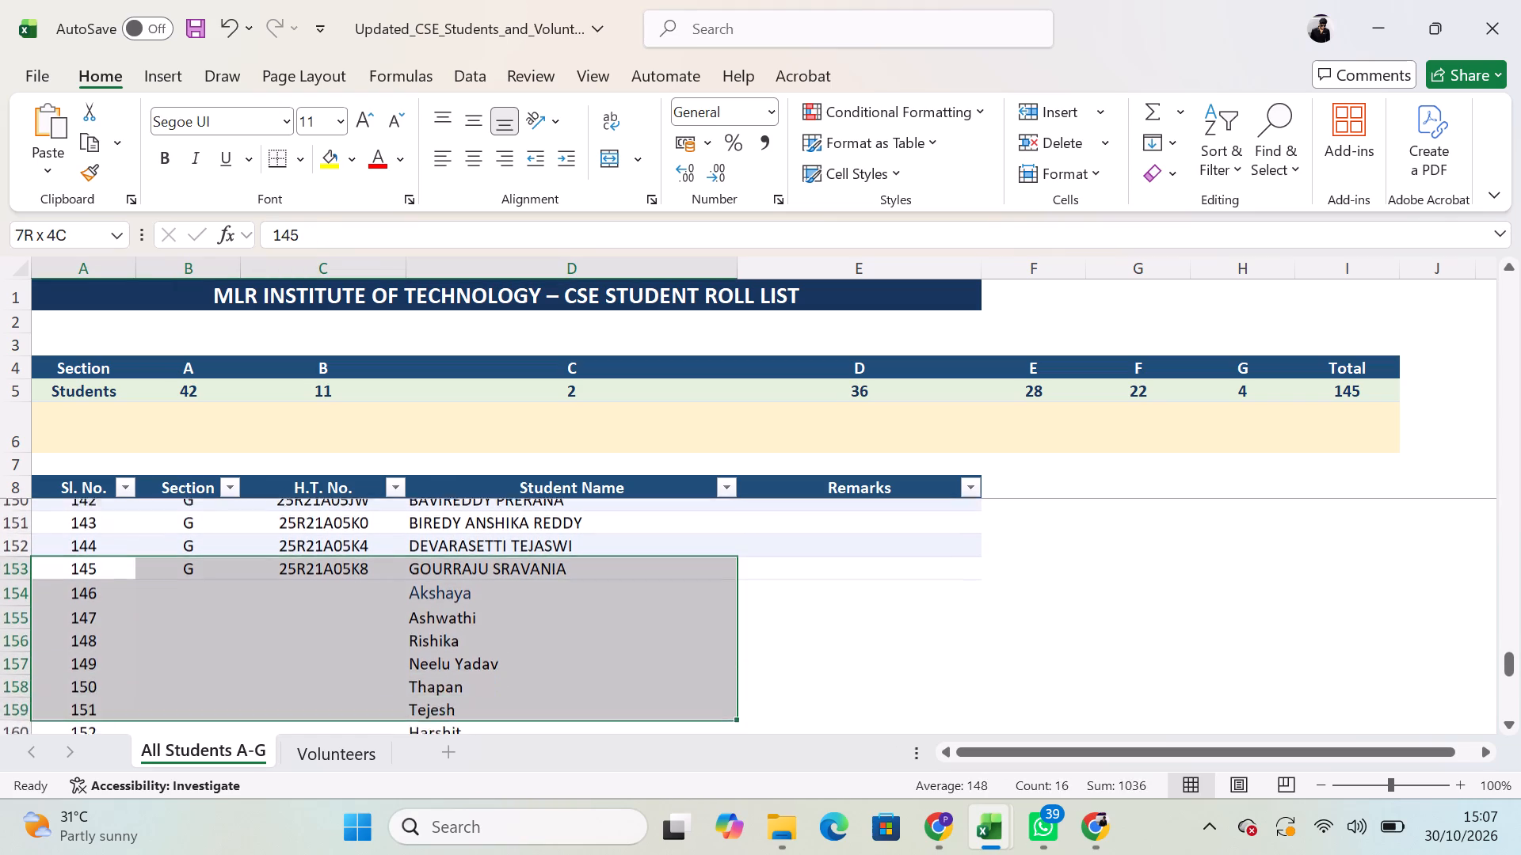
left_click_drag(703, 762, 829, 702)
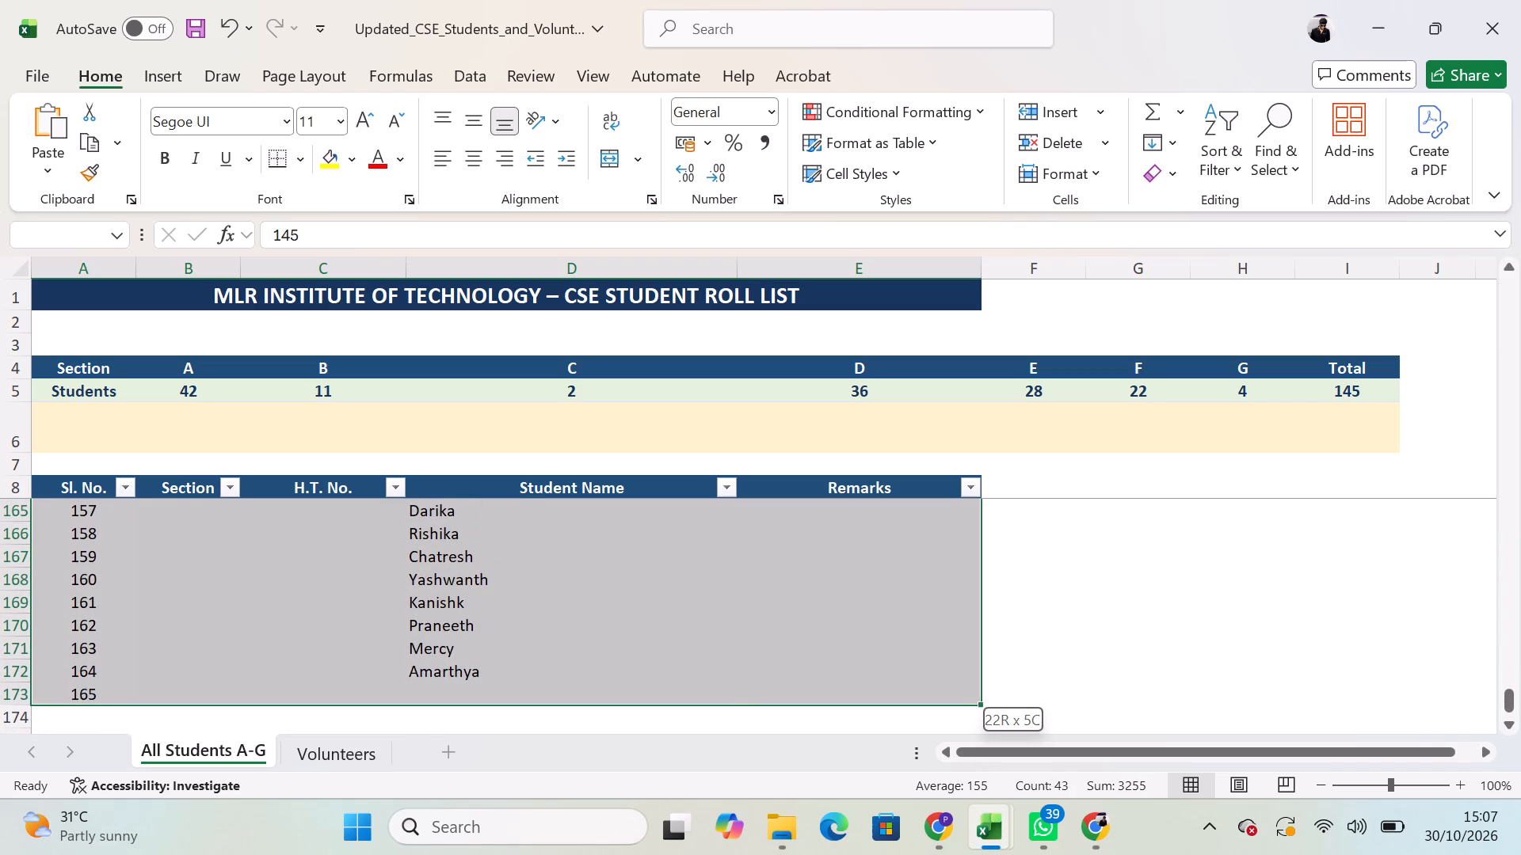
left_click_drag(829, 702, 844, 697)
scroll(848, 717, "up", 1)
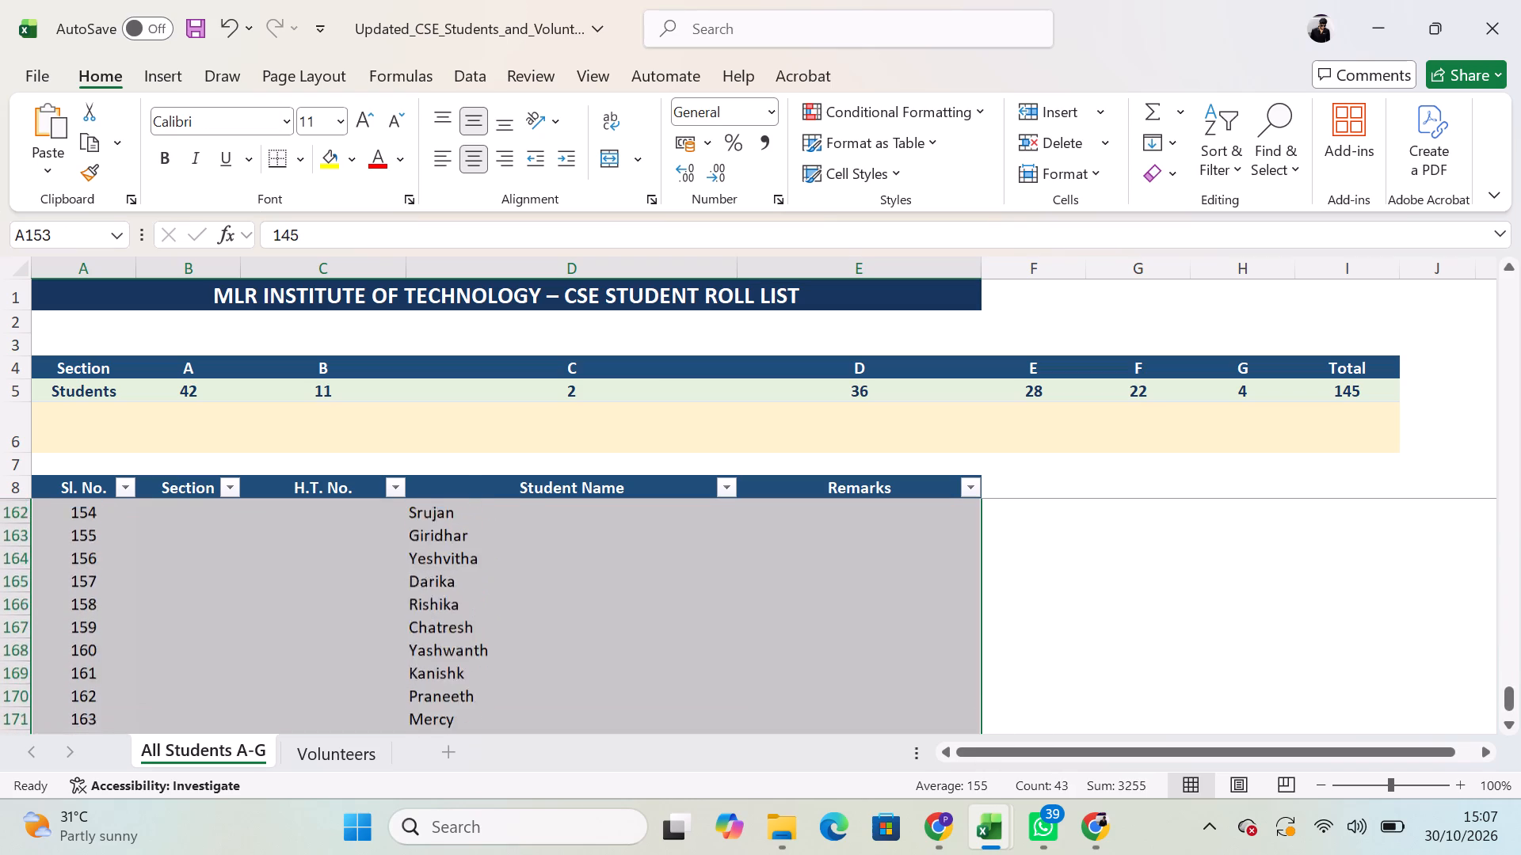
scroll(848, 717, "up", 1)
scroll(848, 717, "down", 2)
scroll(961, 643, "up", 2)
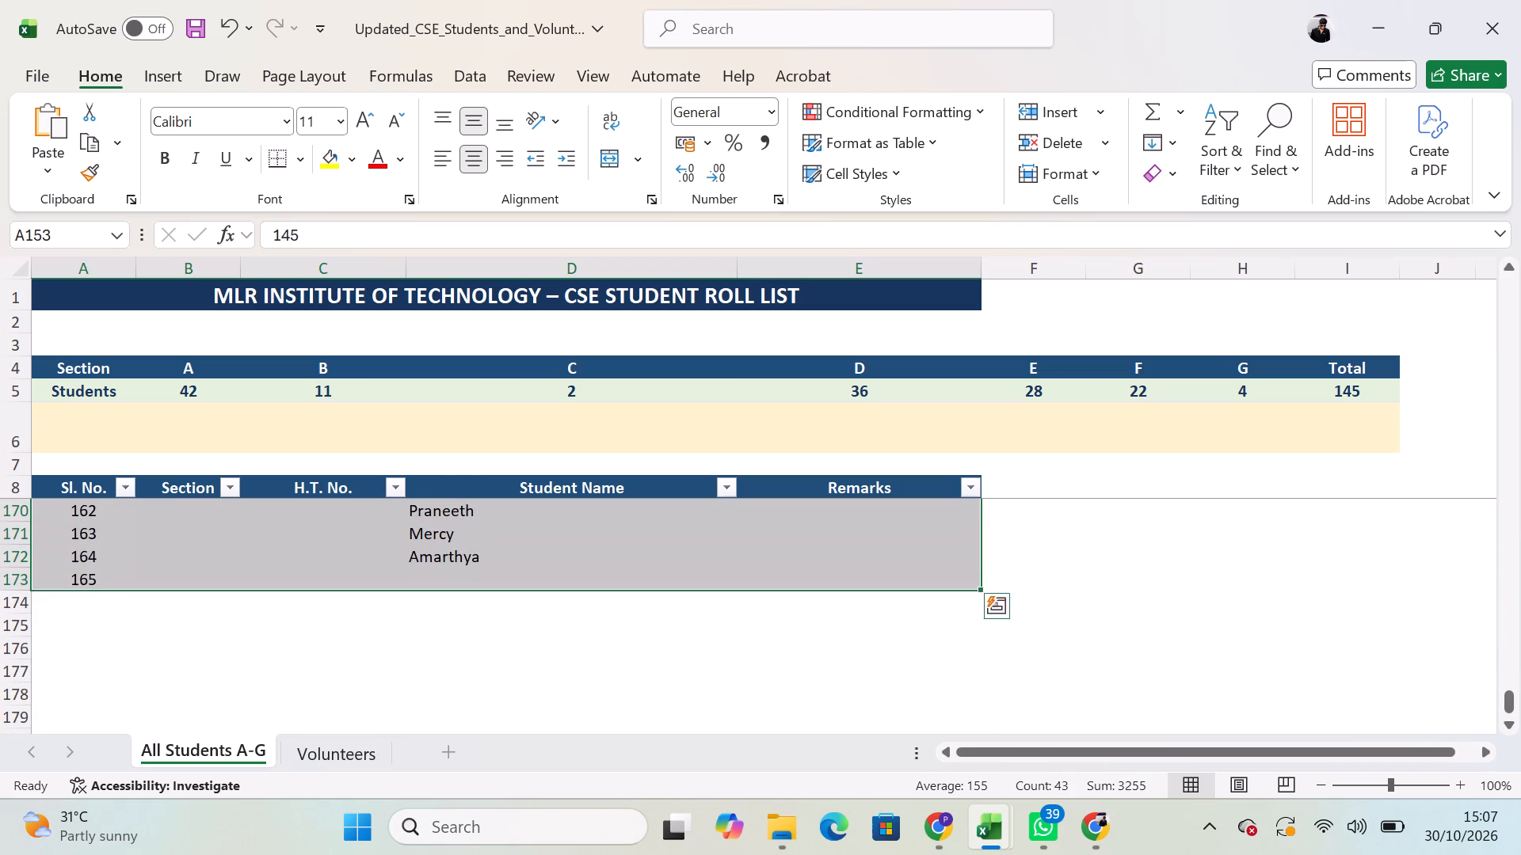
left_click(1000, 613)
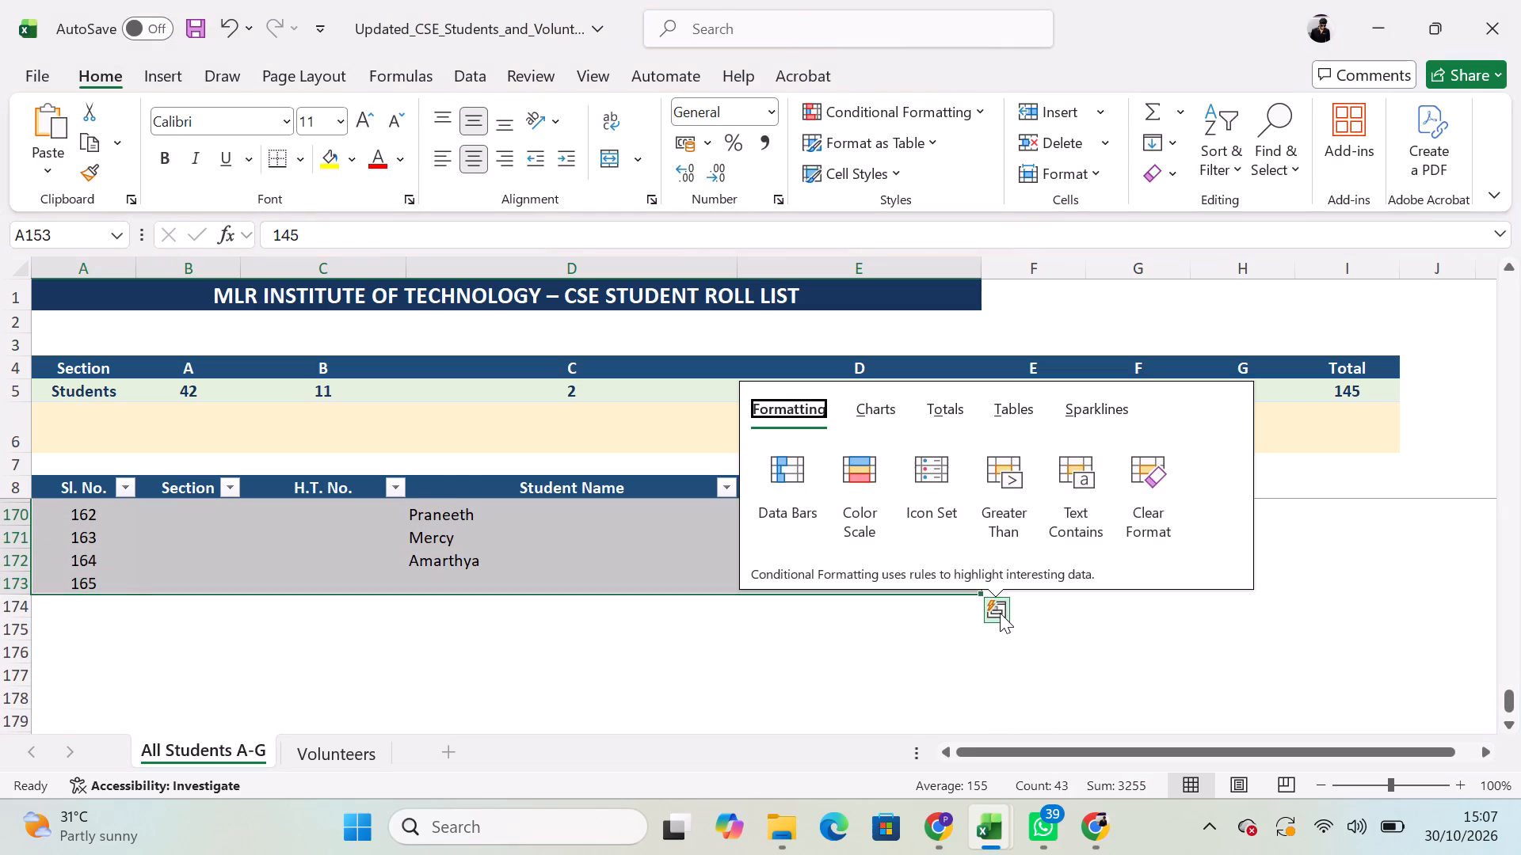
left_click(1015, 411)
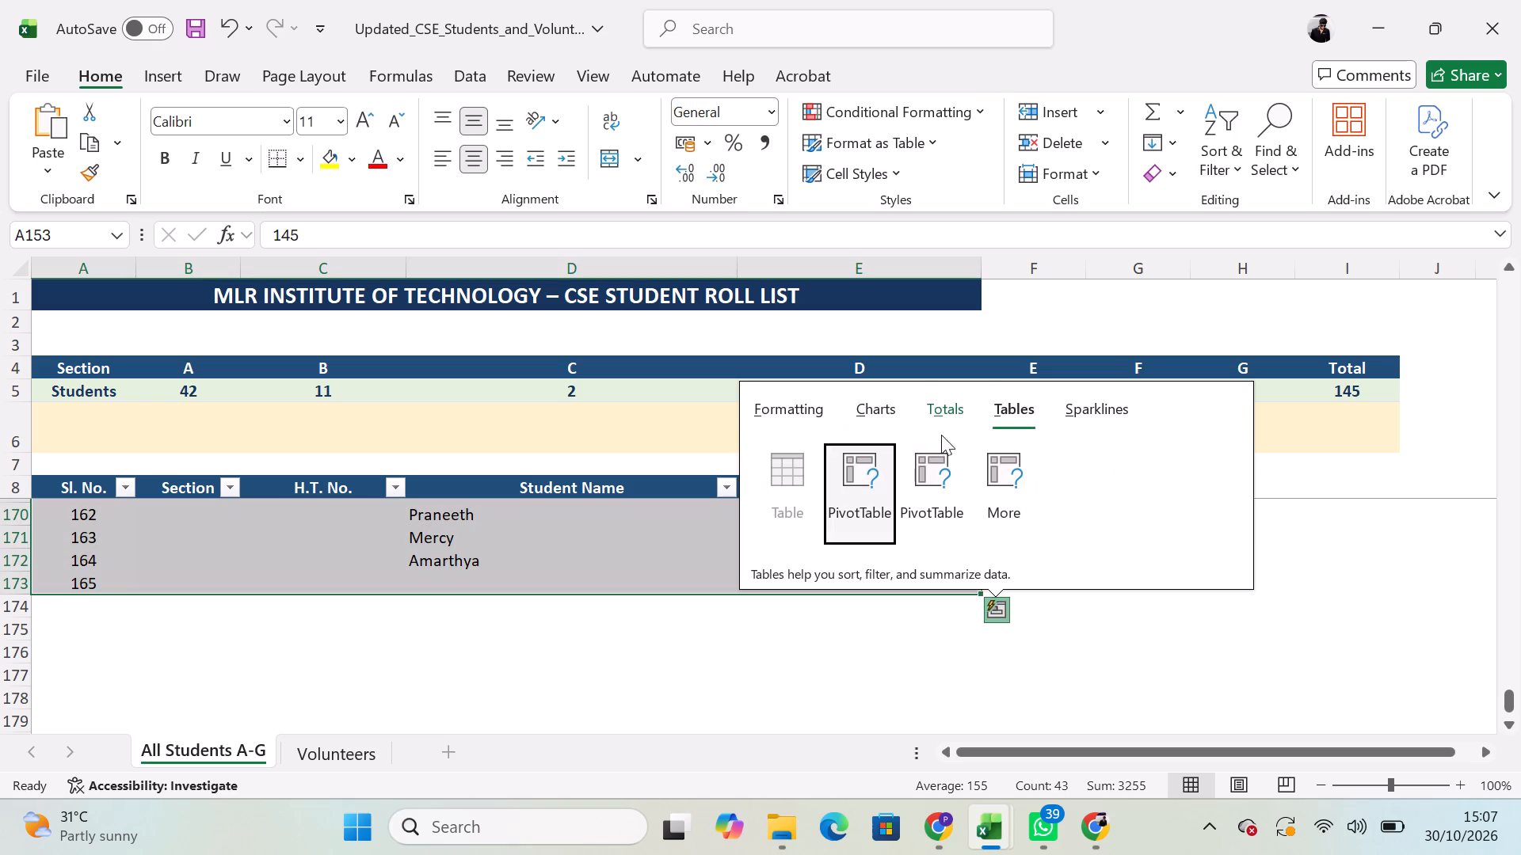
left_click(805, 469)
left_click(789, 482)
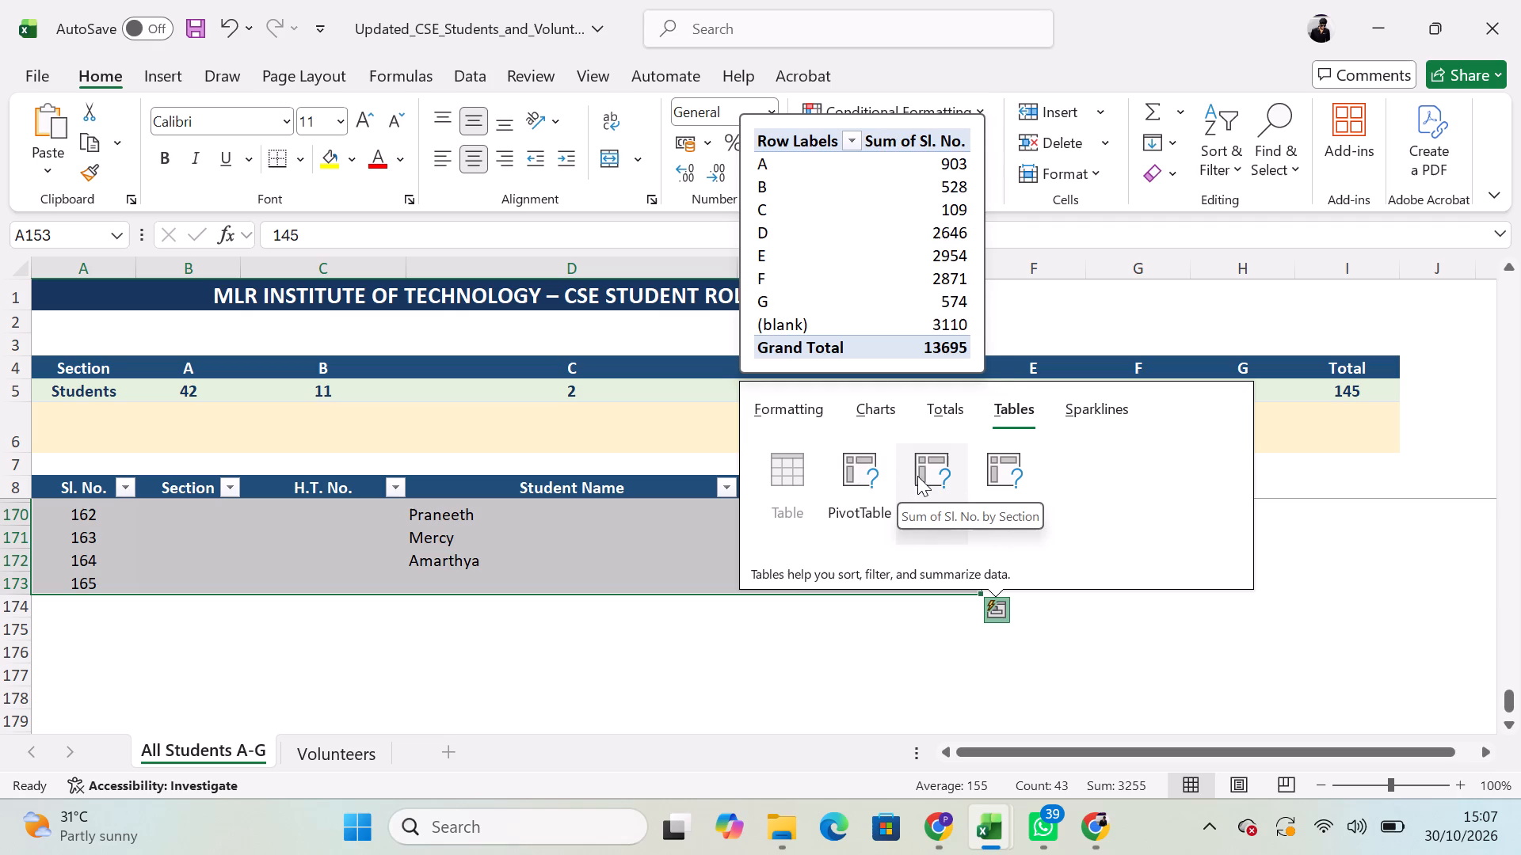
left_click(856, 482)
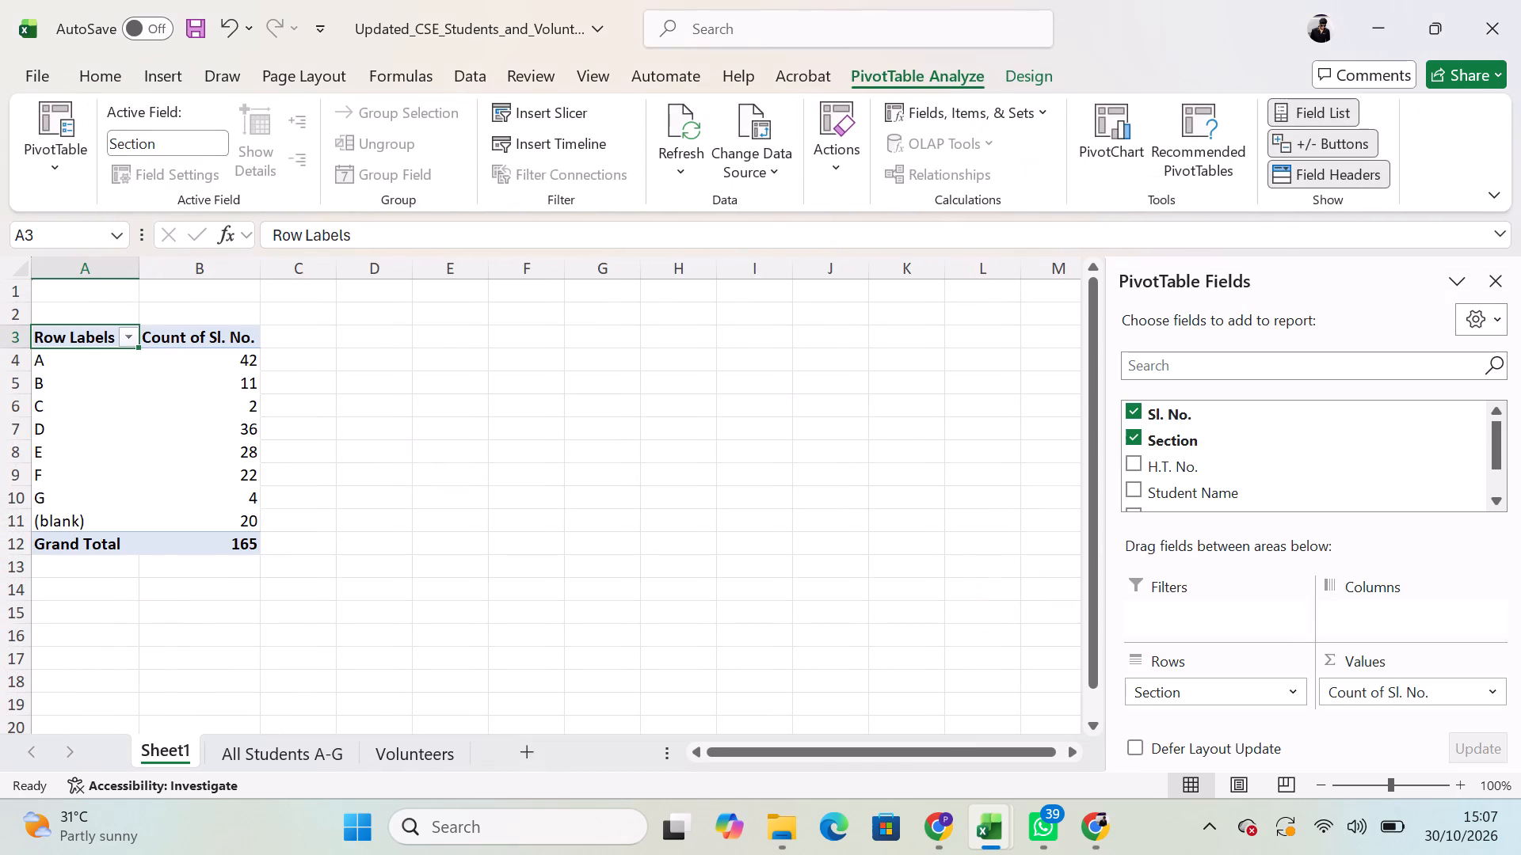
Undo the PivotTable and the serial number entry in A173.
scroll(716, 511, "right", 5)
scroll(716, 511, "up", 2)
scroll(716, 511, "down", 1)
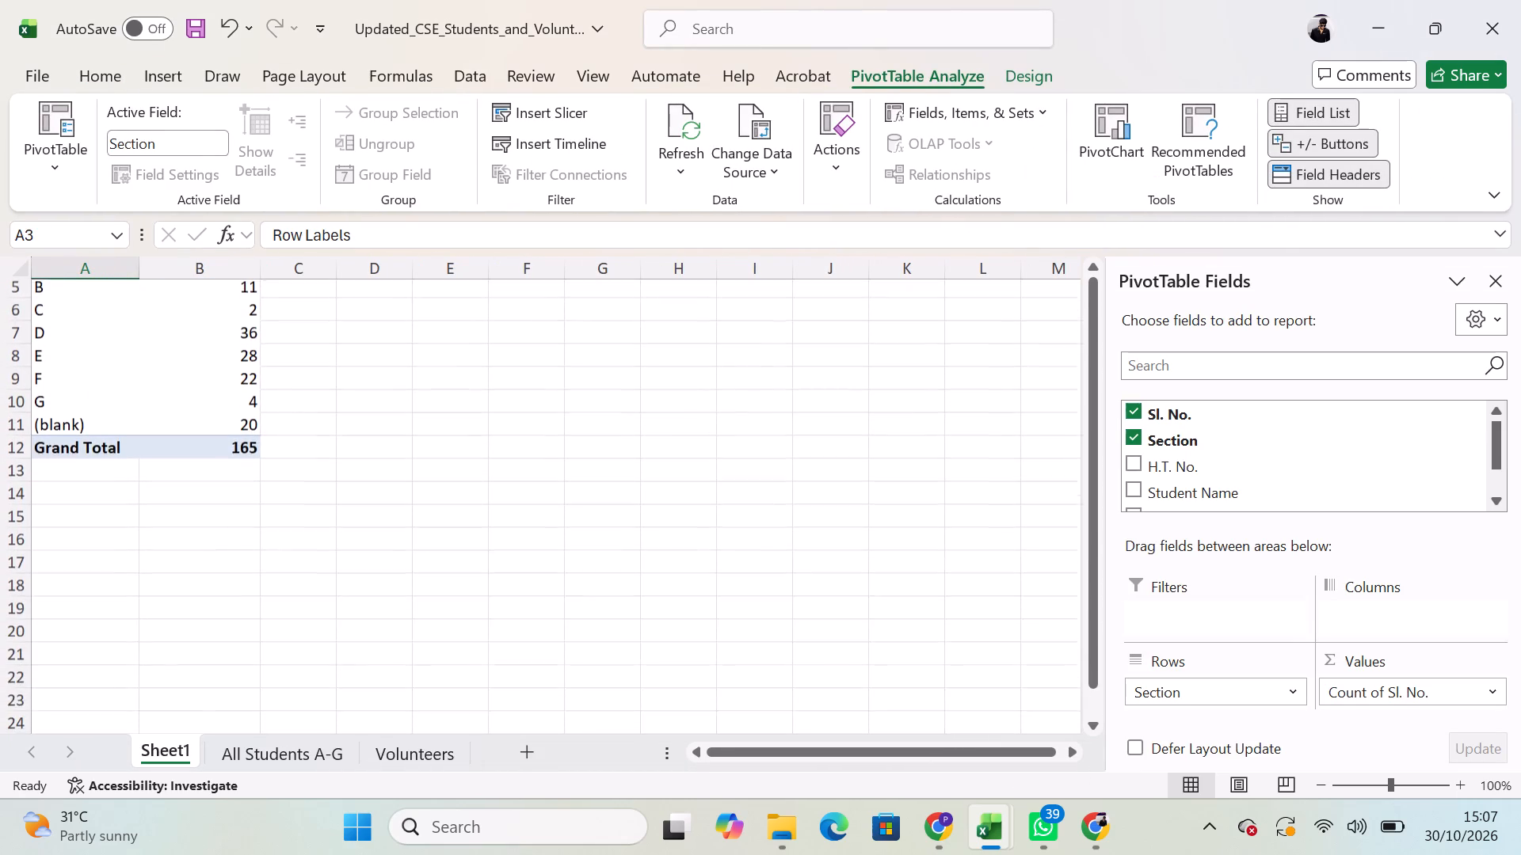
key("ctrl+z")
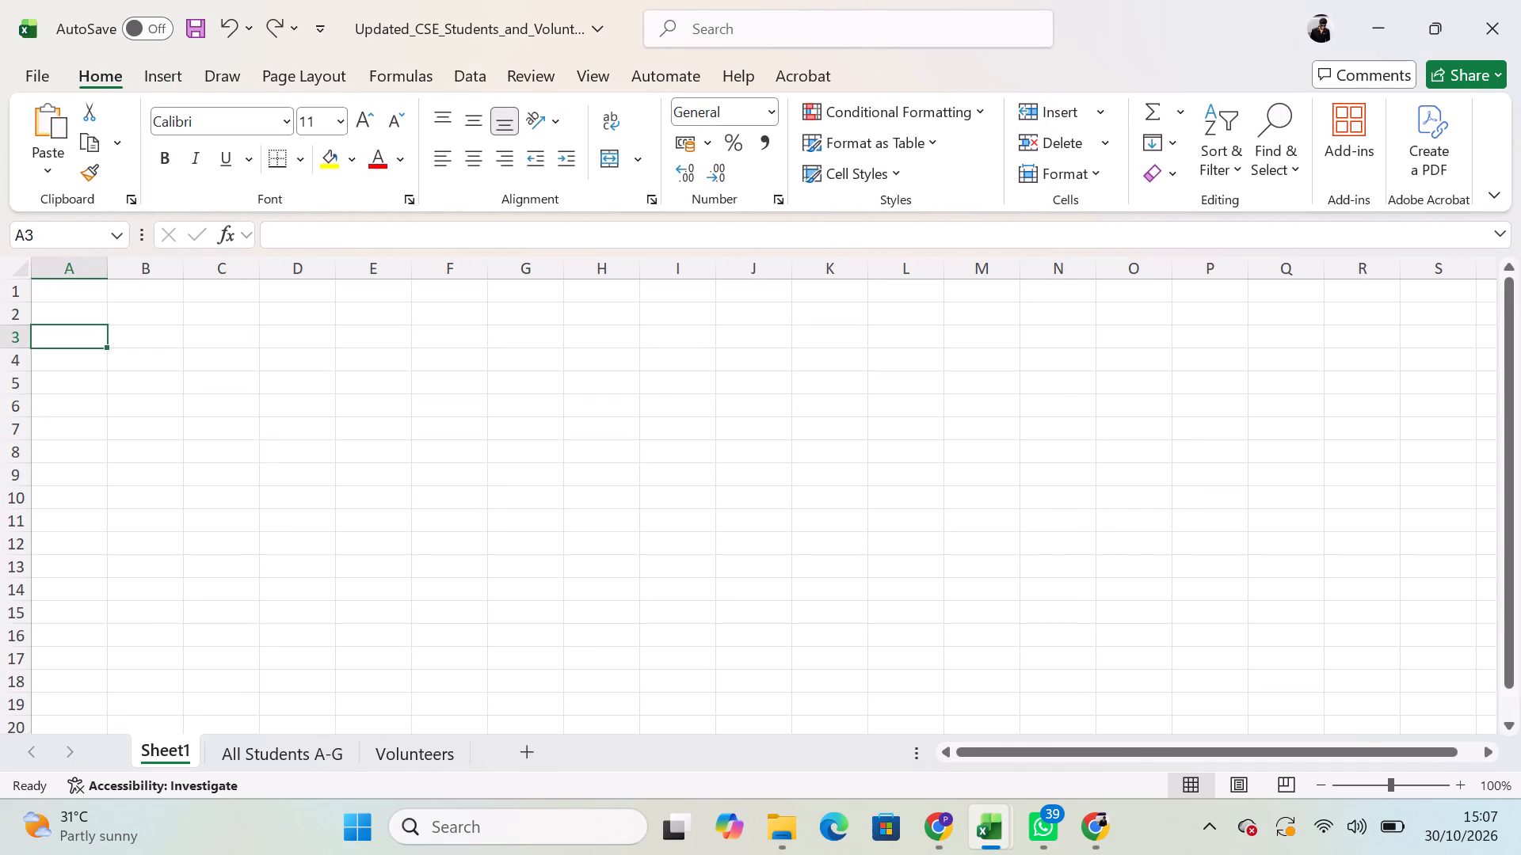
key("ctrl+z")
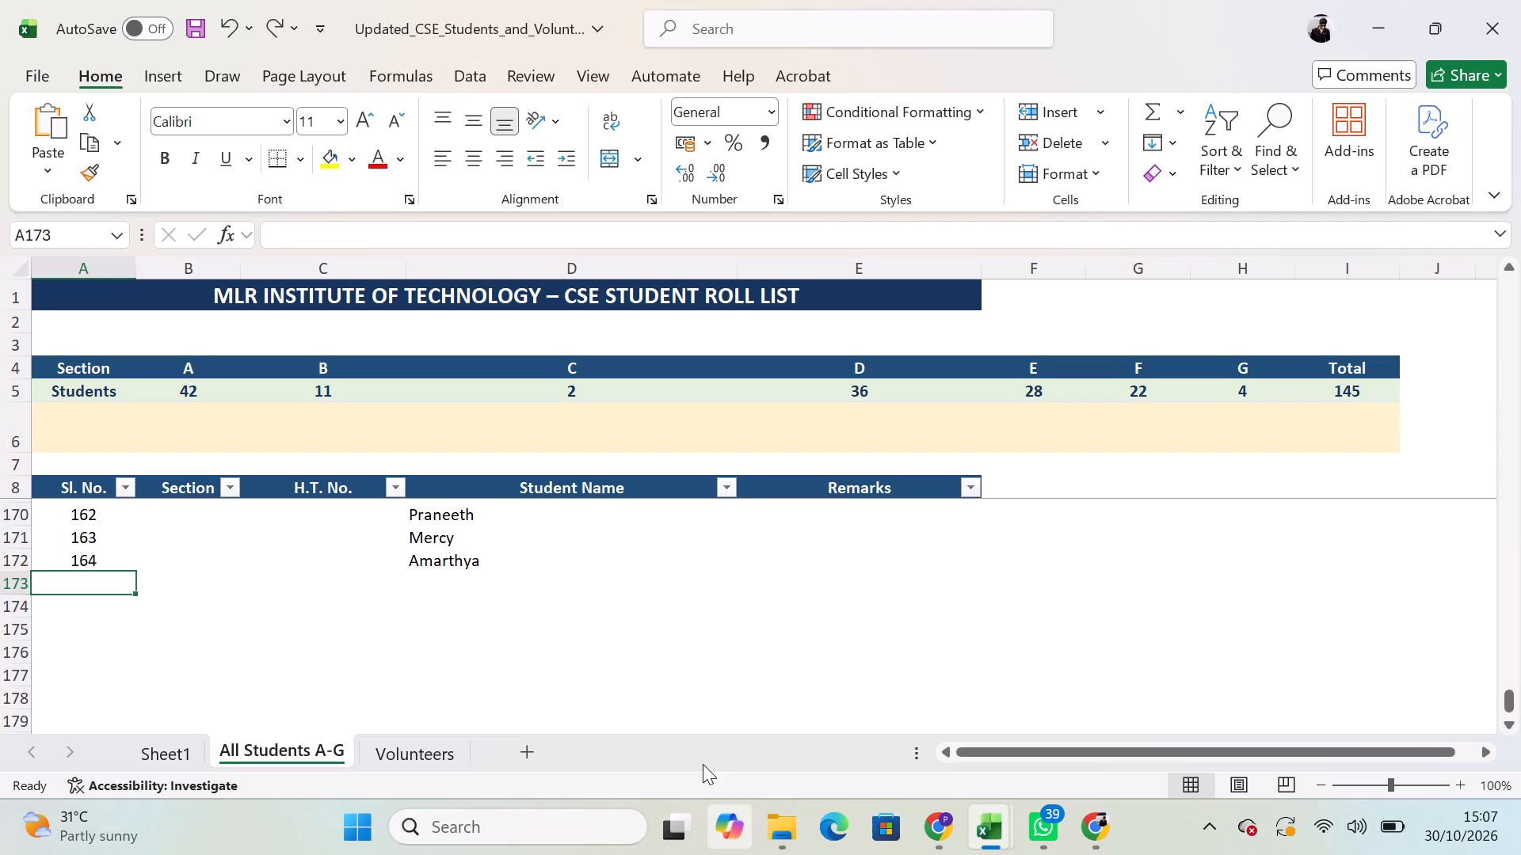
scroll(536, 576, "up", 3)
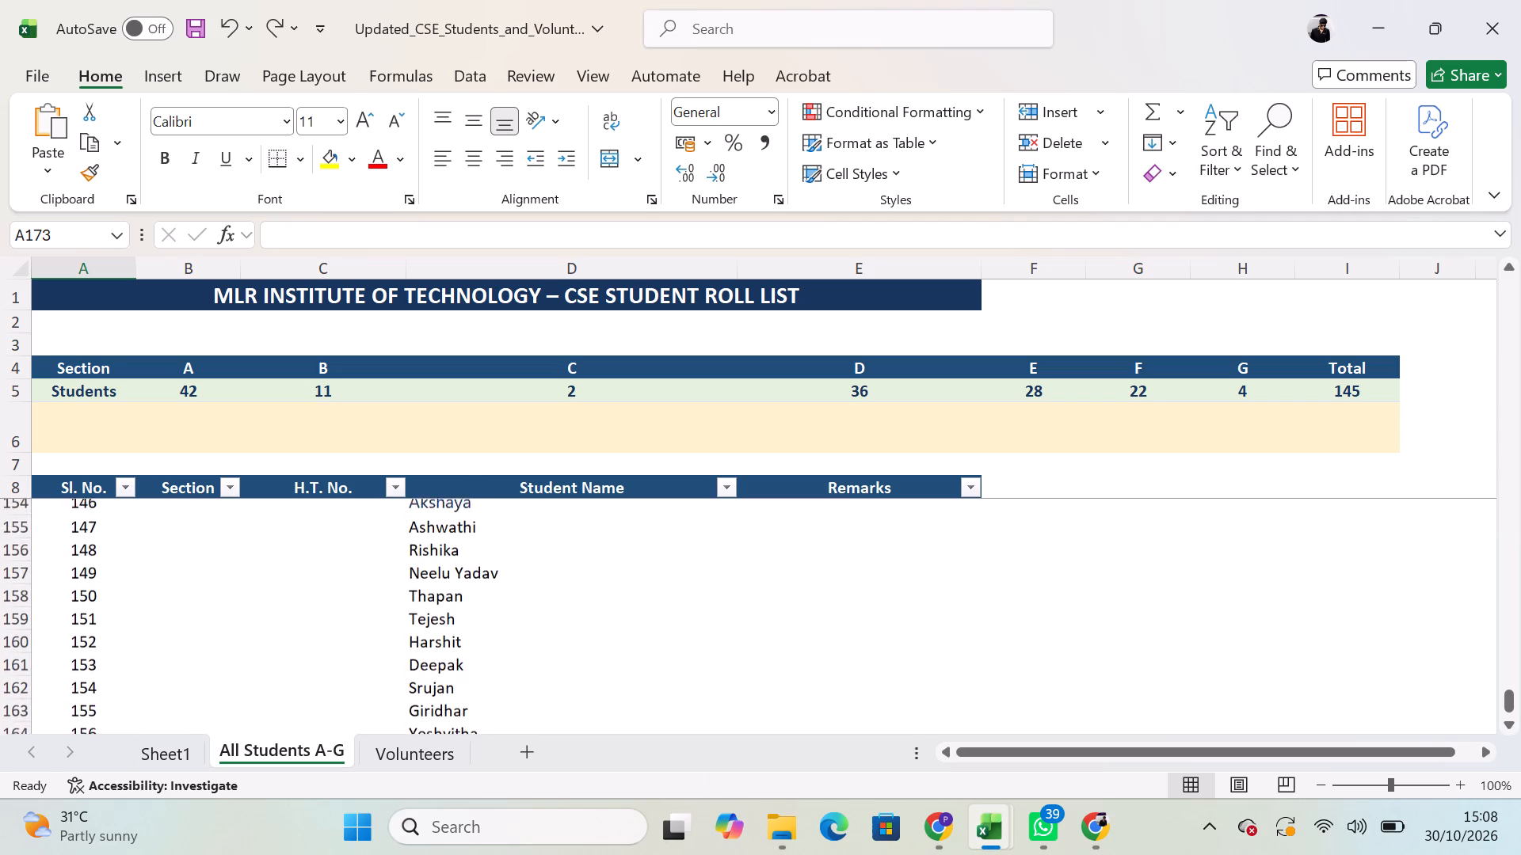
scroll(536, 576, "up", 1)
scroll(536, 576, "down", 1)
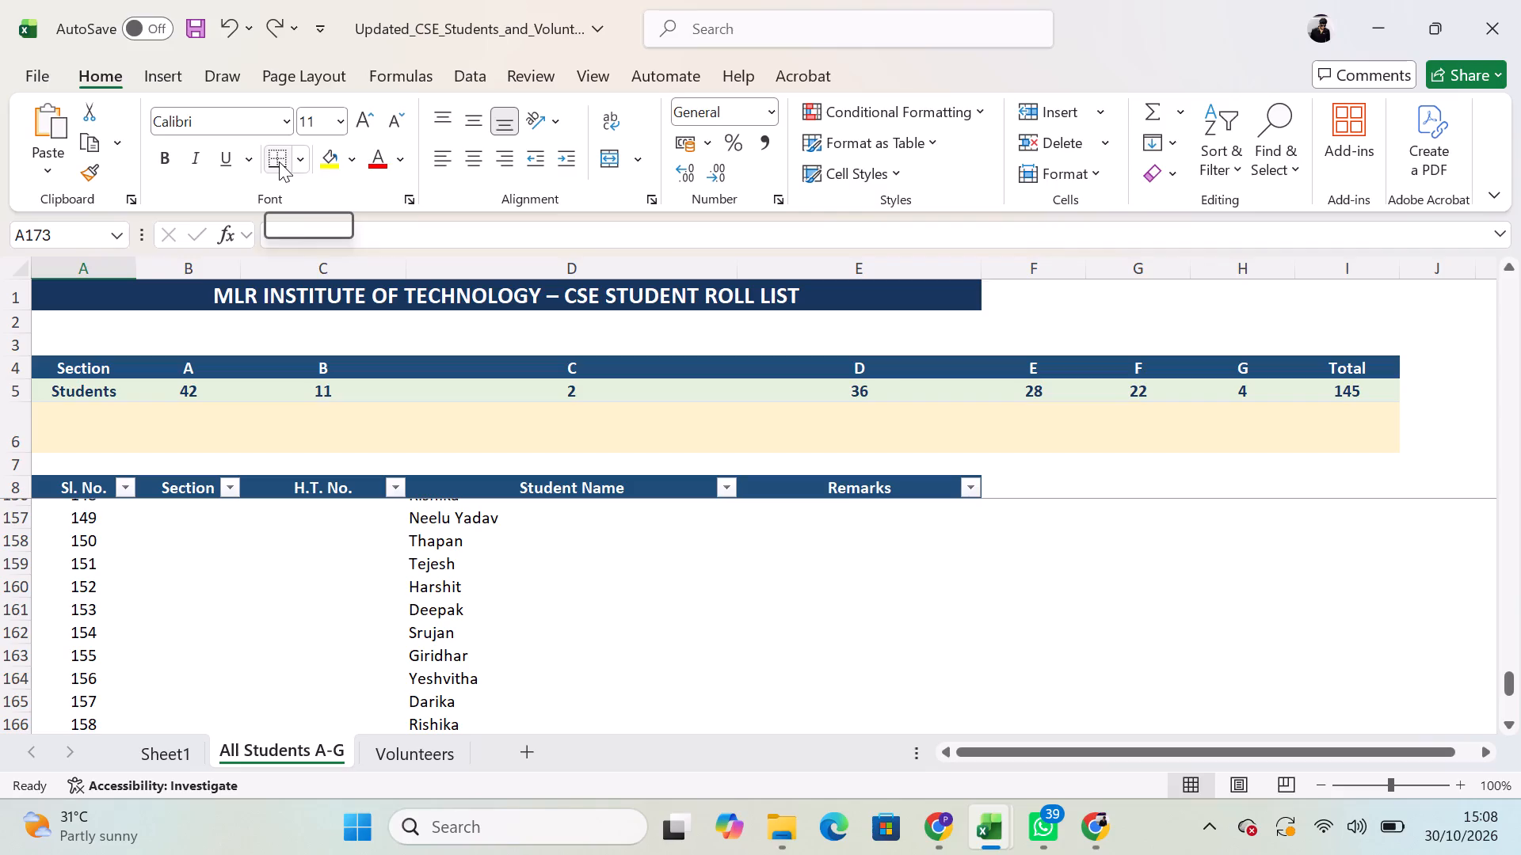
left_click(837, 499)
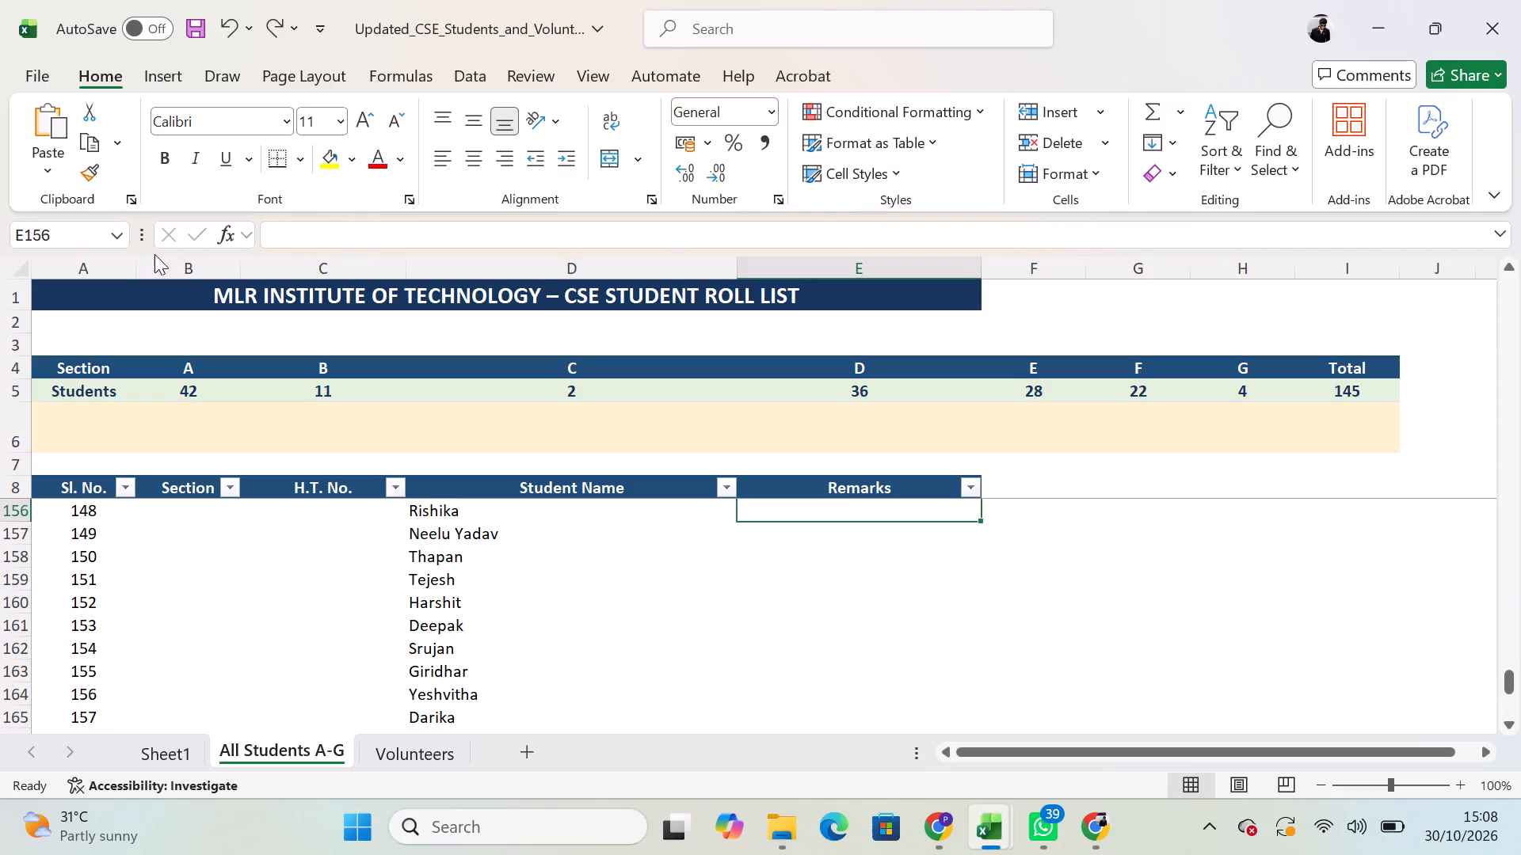
Save the workbook in Downloads as Updated_CSE_Students_and_Volunteers in Excel Workbook format, replacing the existing file.
left_click(51, 88)
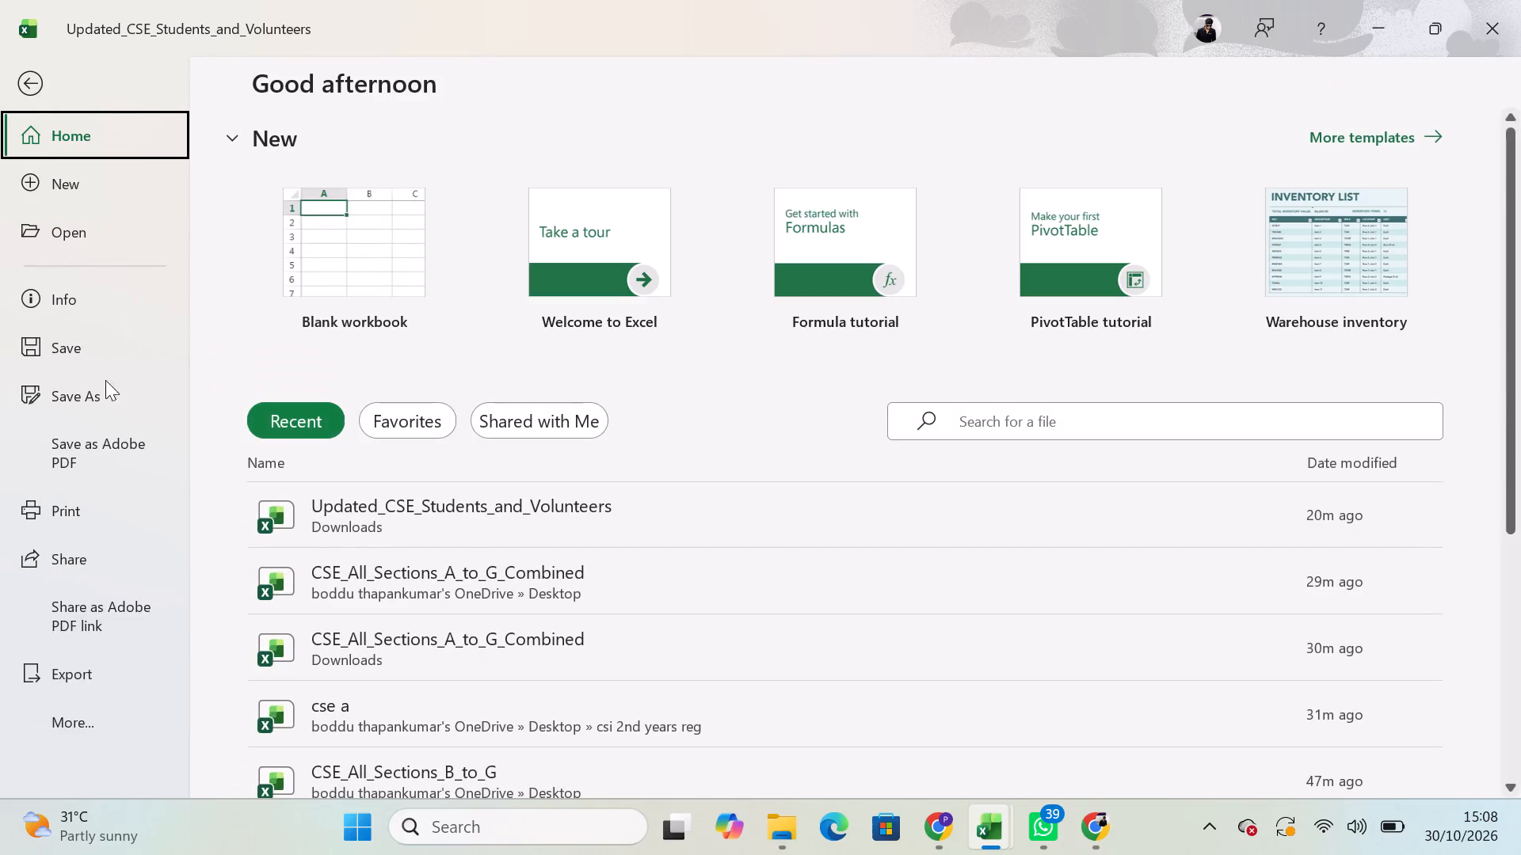
left_click(102, 397)
left_click(380, 577)
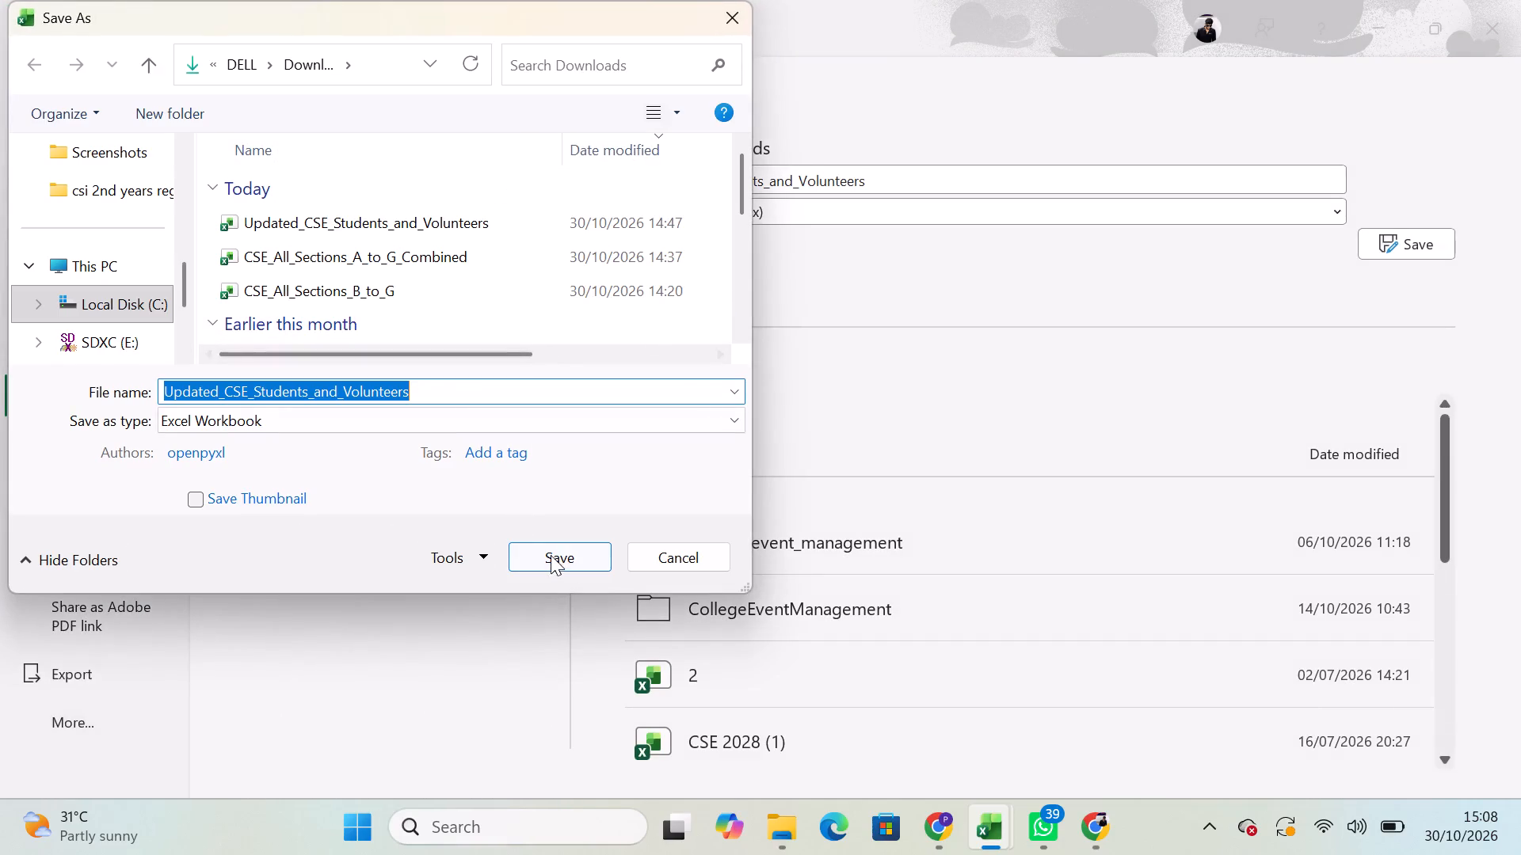
left_click(551, 556)
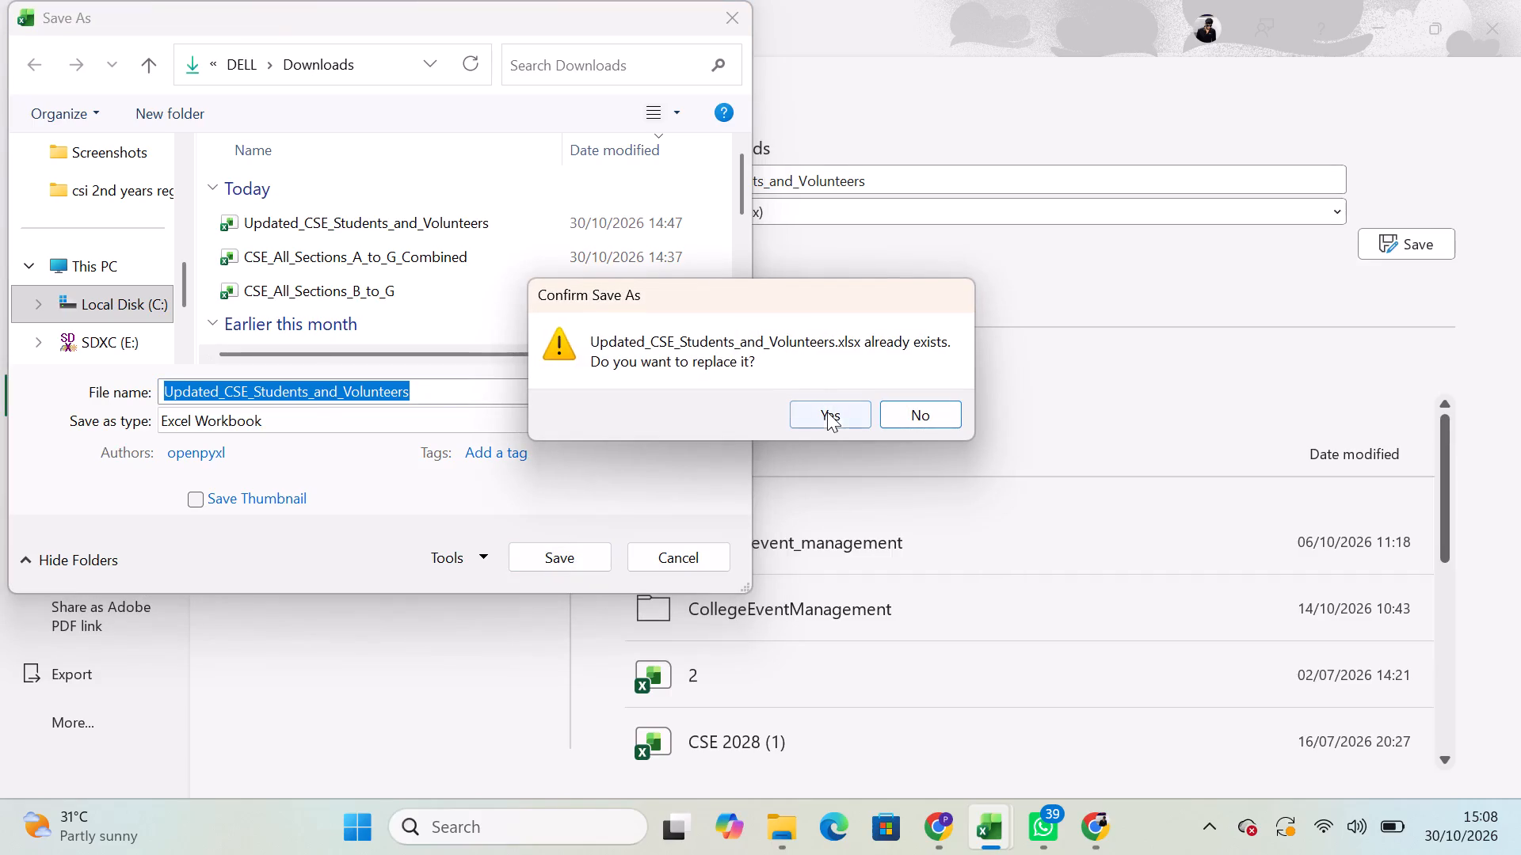
left_click(827, 412)
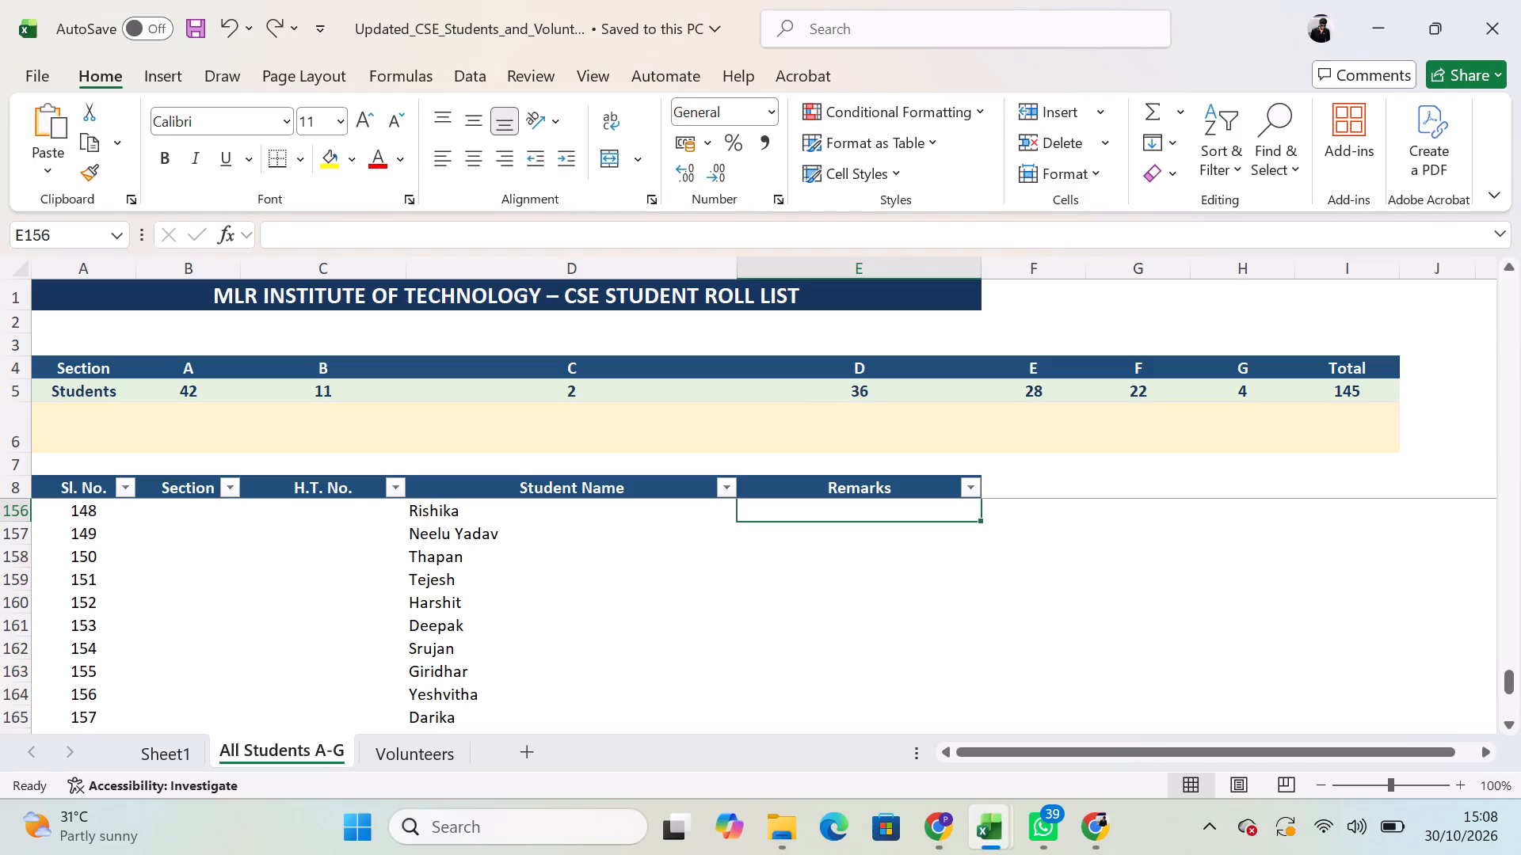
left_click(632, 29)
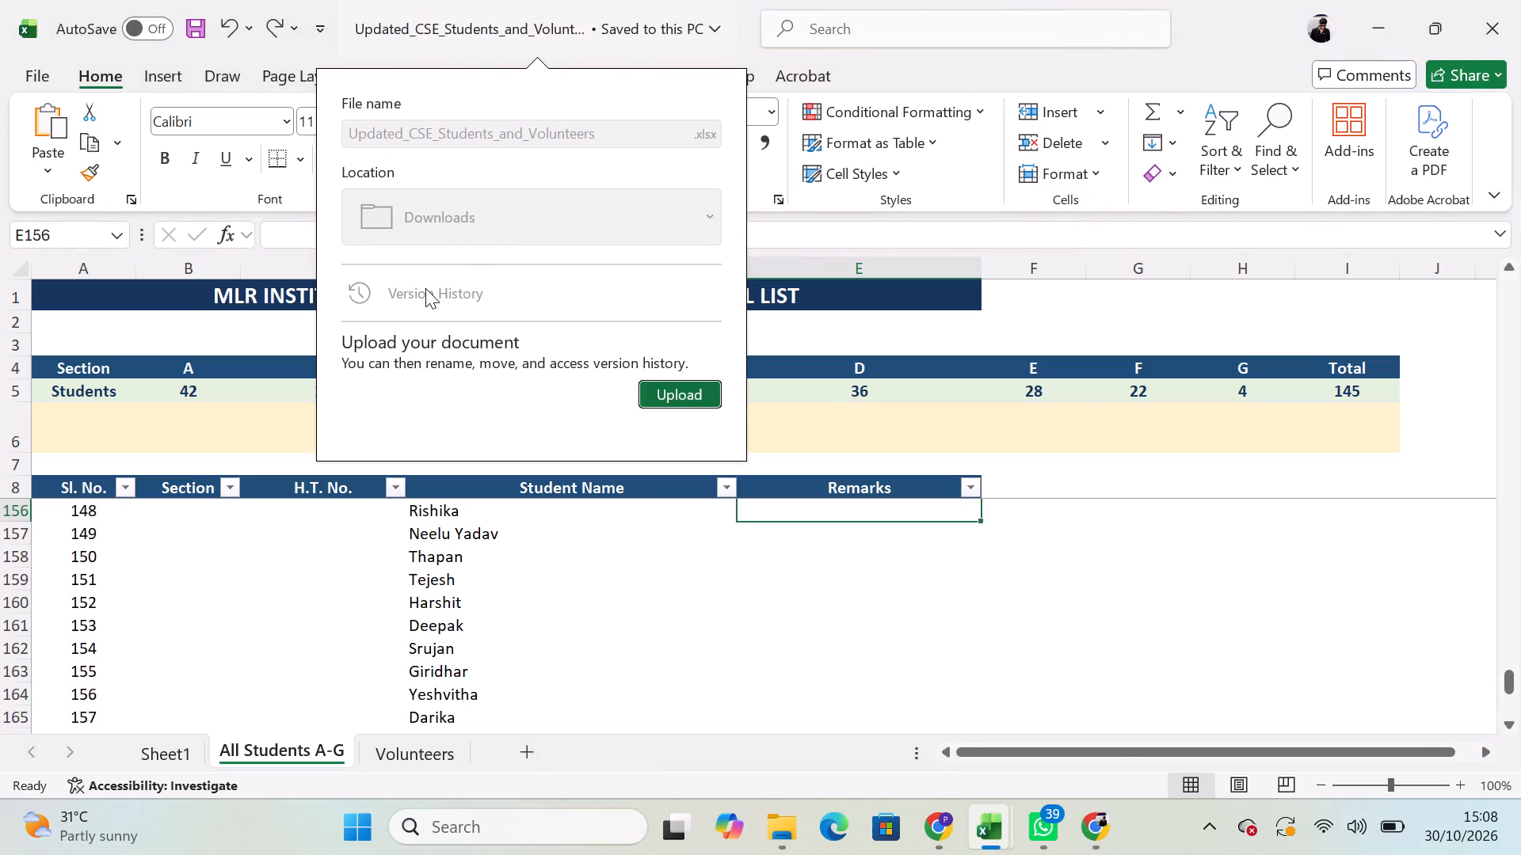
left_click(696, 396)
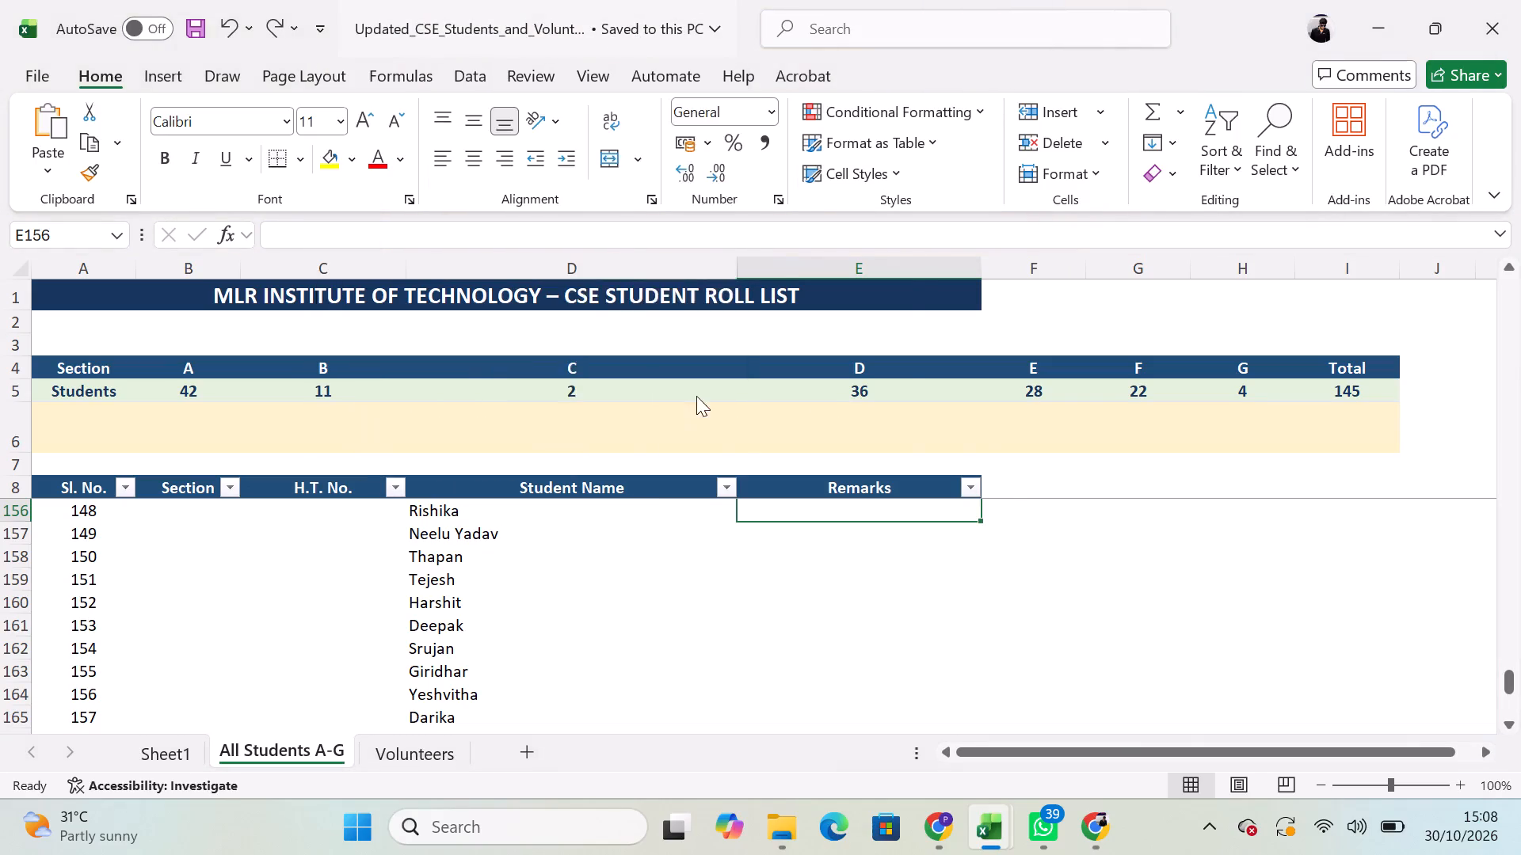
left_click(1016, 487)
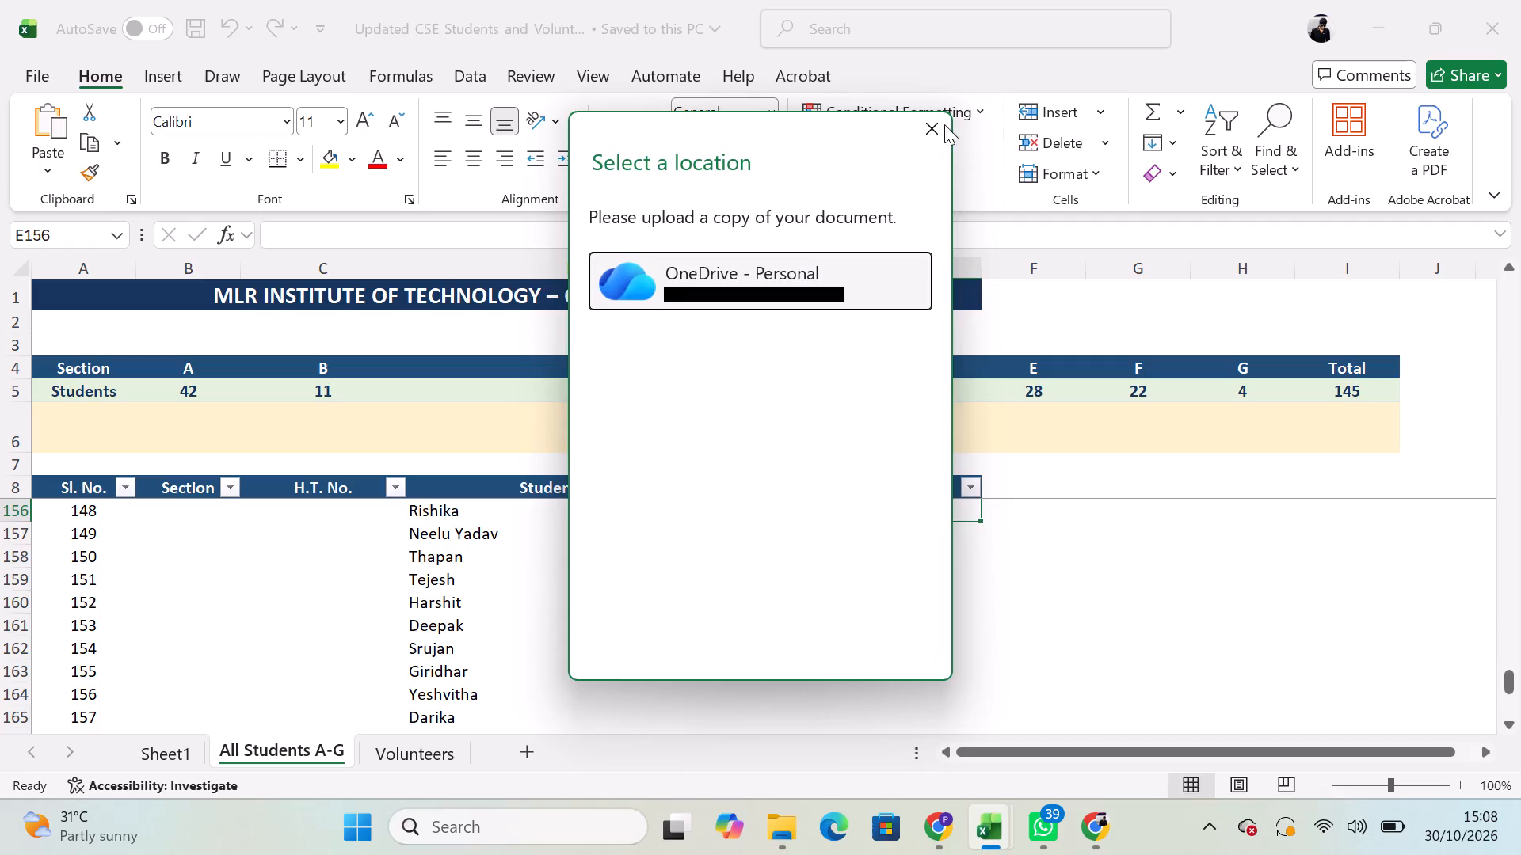
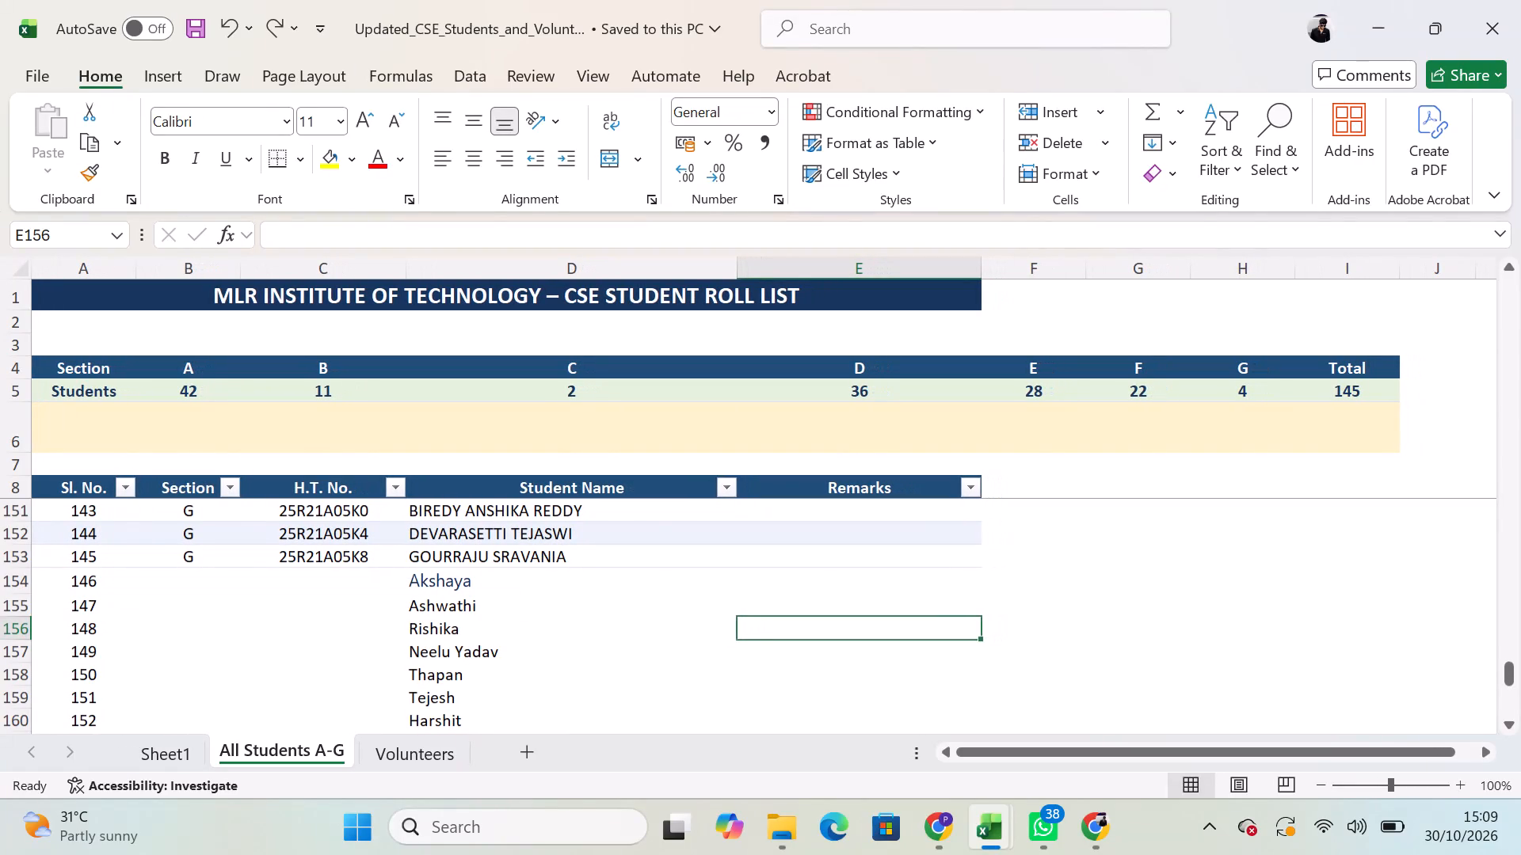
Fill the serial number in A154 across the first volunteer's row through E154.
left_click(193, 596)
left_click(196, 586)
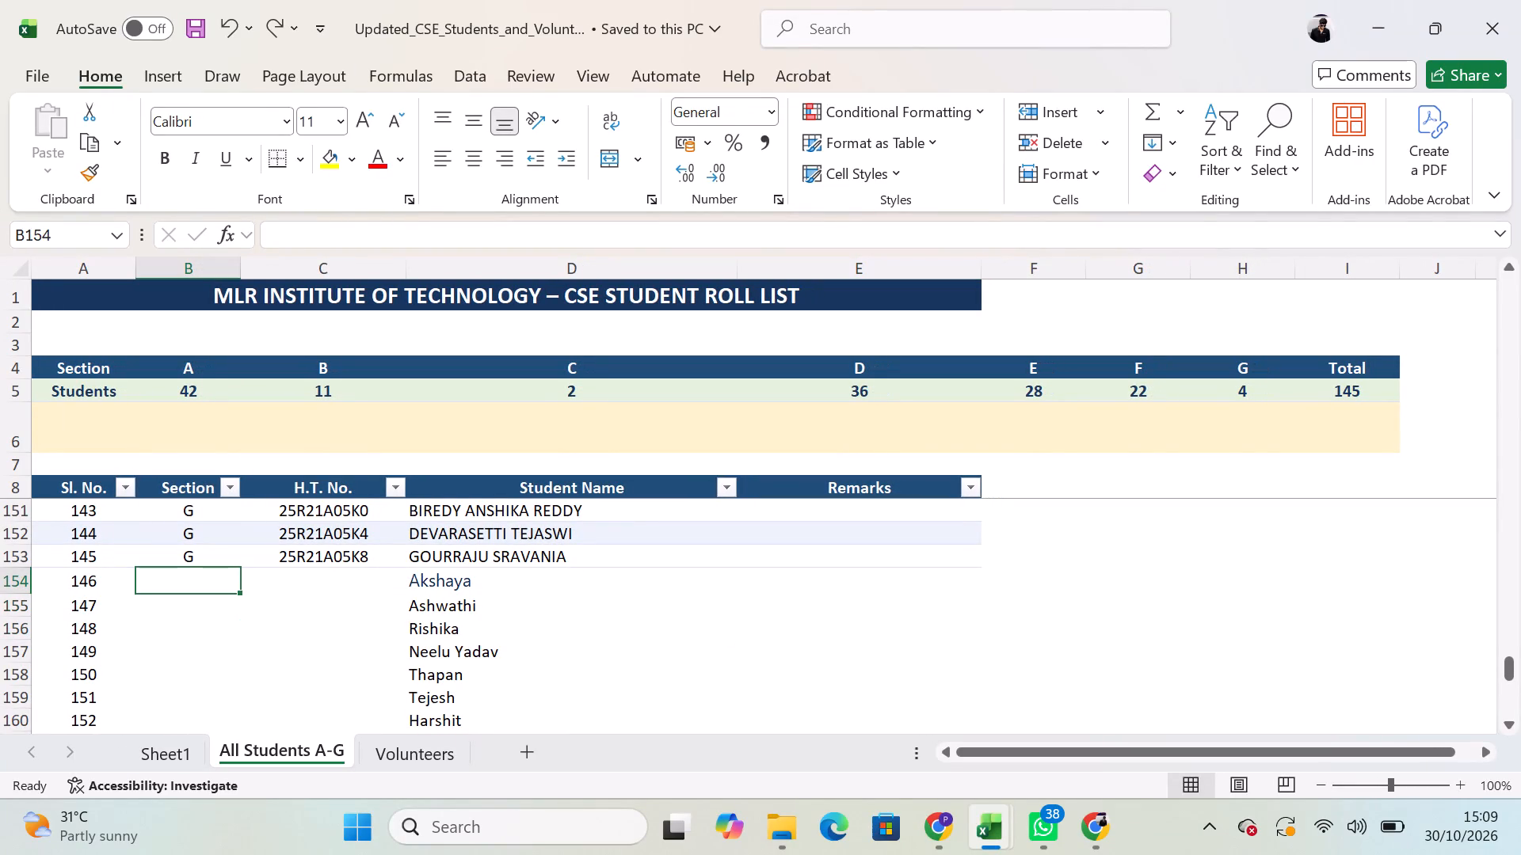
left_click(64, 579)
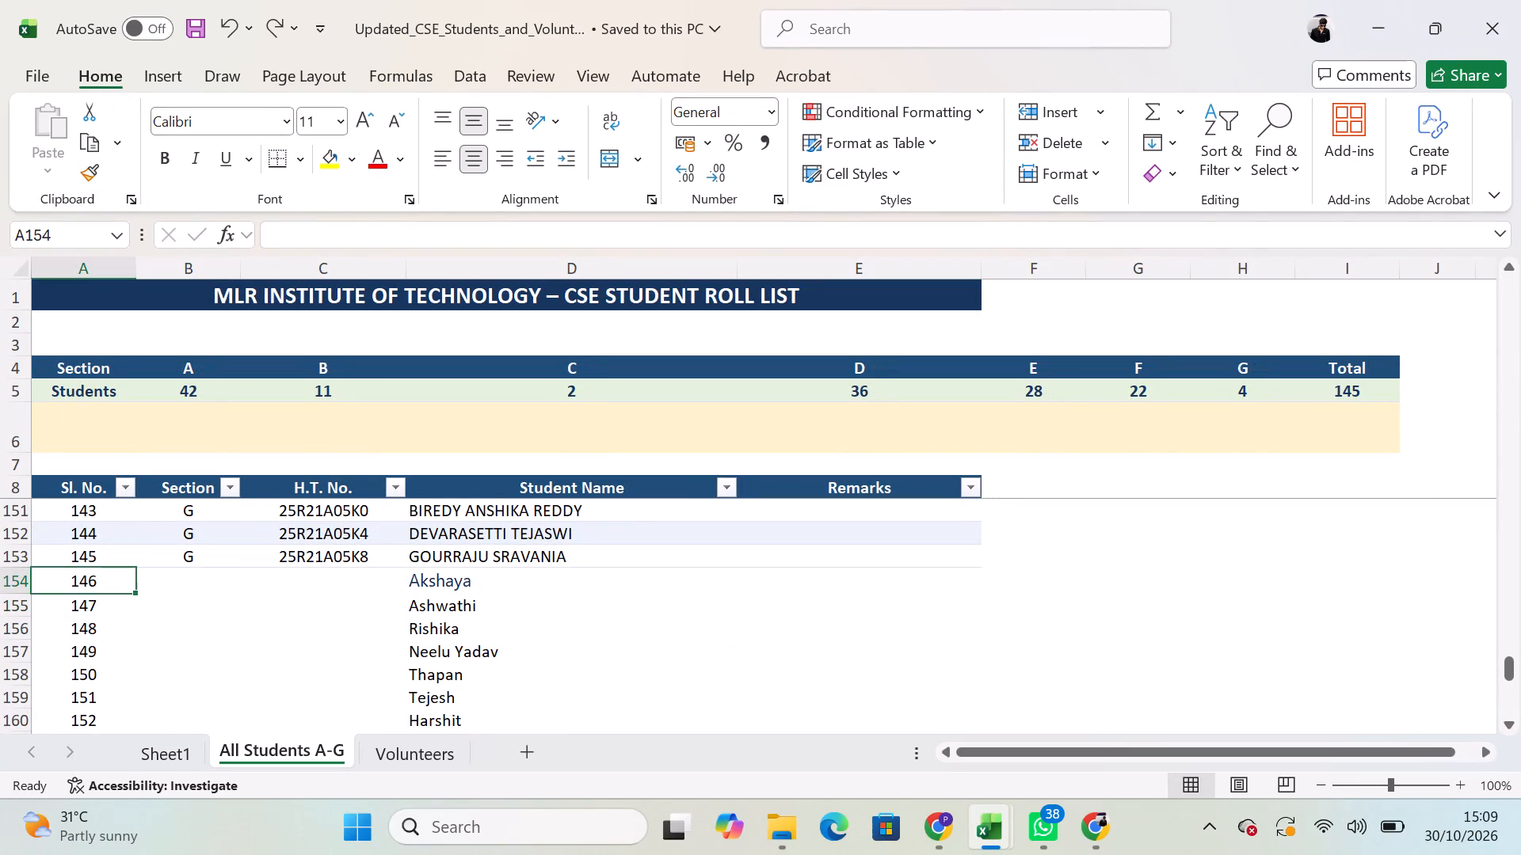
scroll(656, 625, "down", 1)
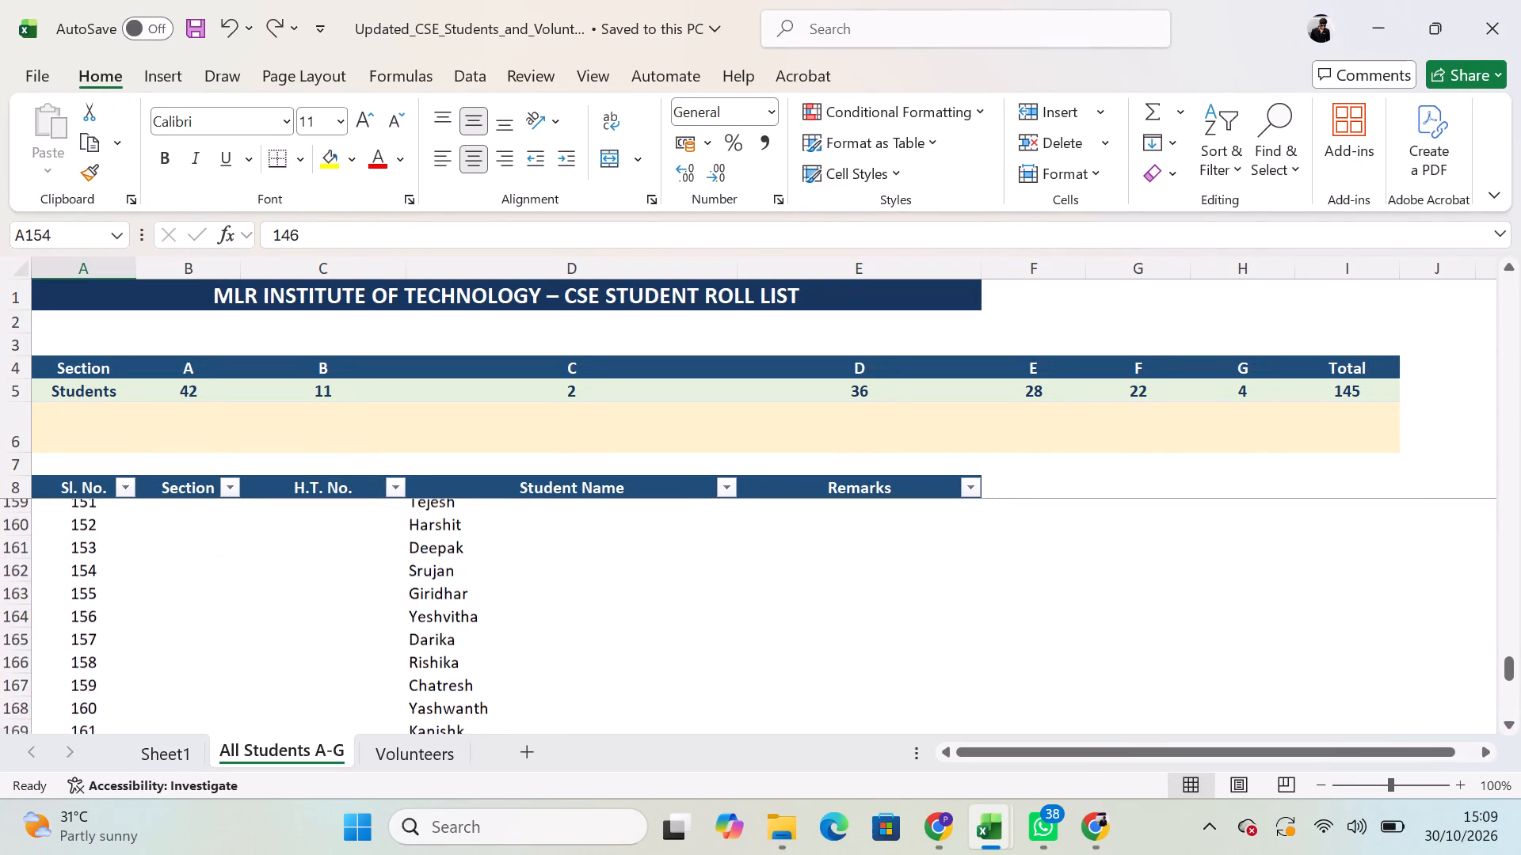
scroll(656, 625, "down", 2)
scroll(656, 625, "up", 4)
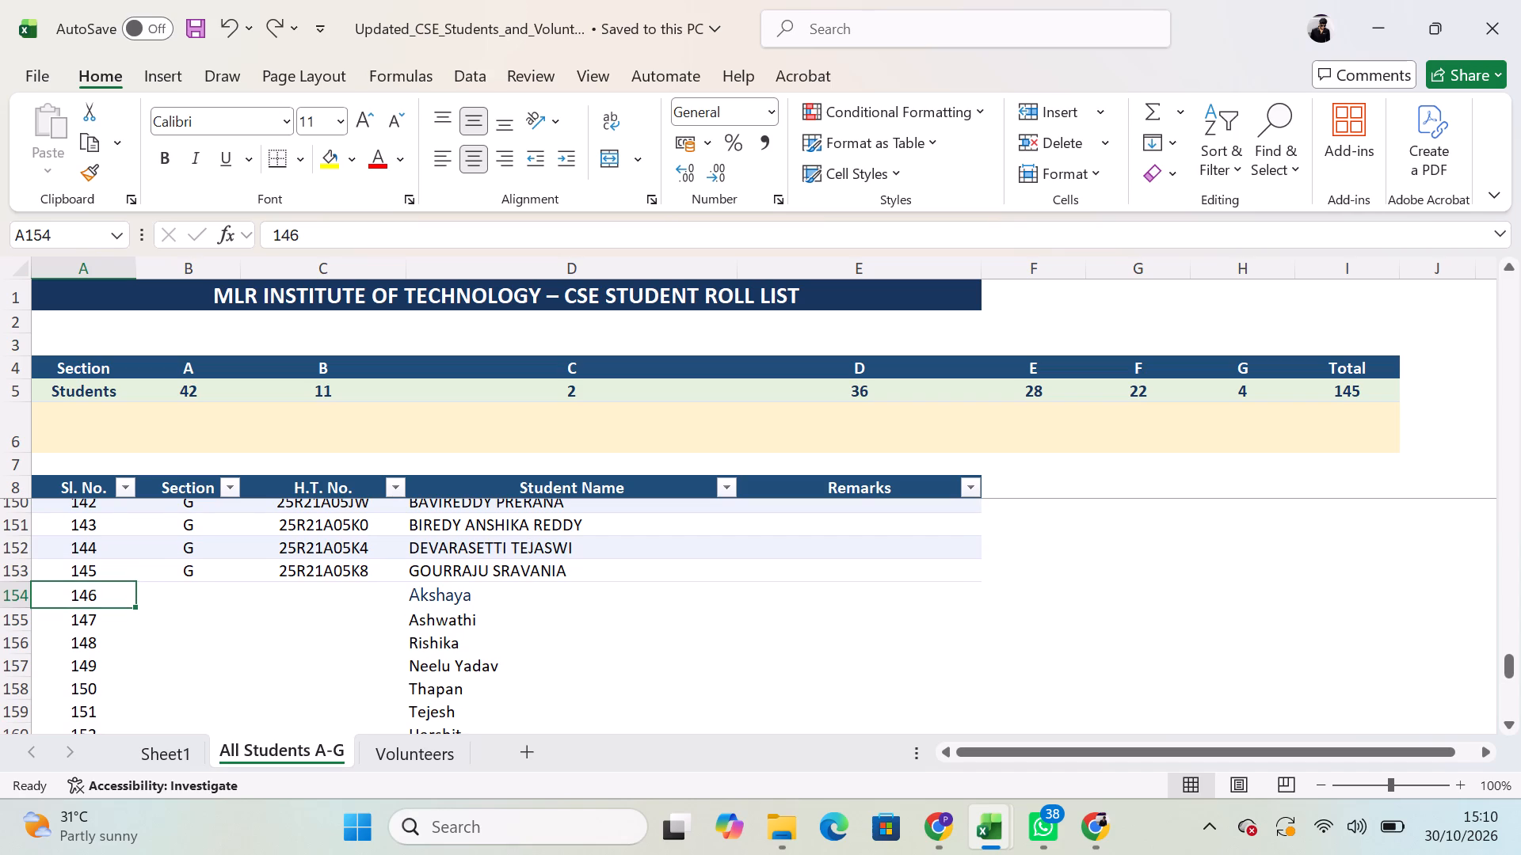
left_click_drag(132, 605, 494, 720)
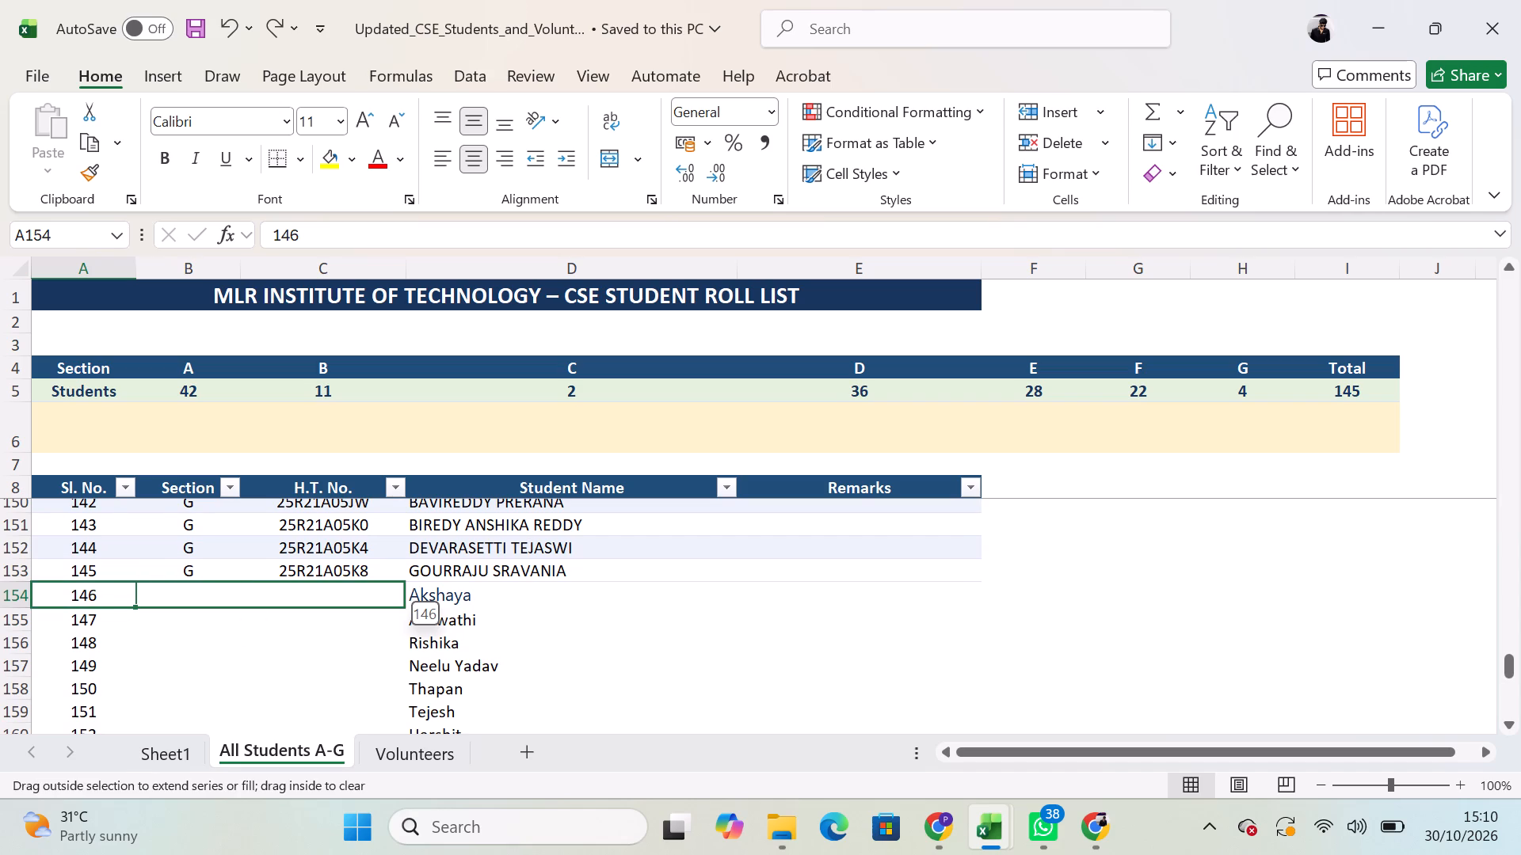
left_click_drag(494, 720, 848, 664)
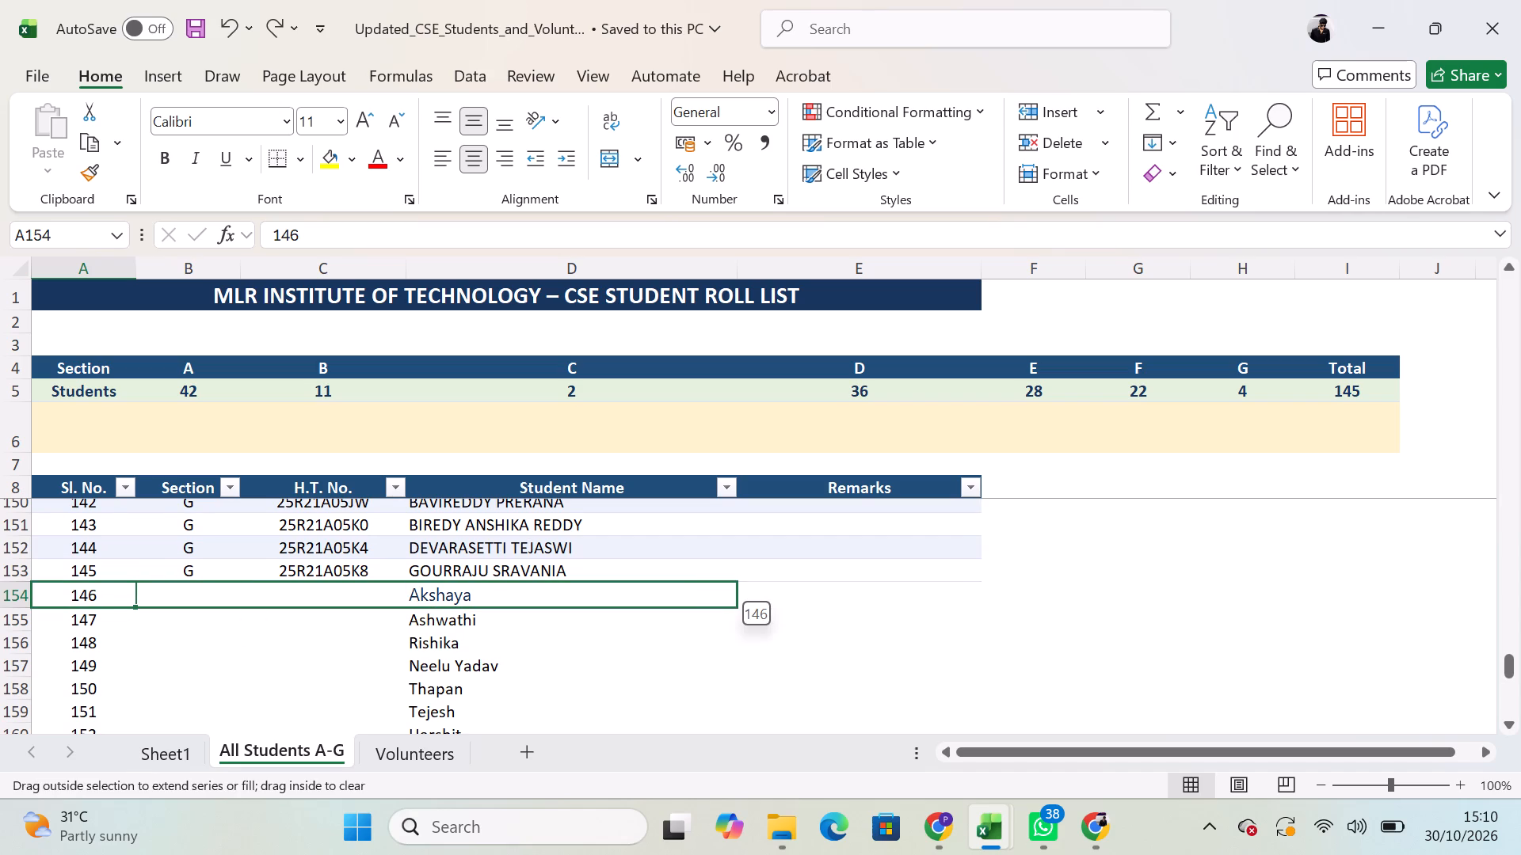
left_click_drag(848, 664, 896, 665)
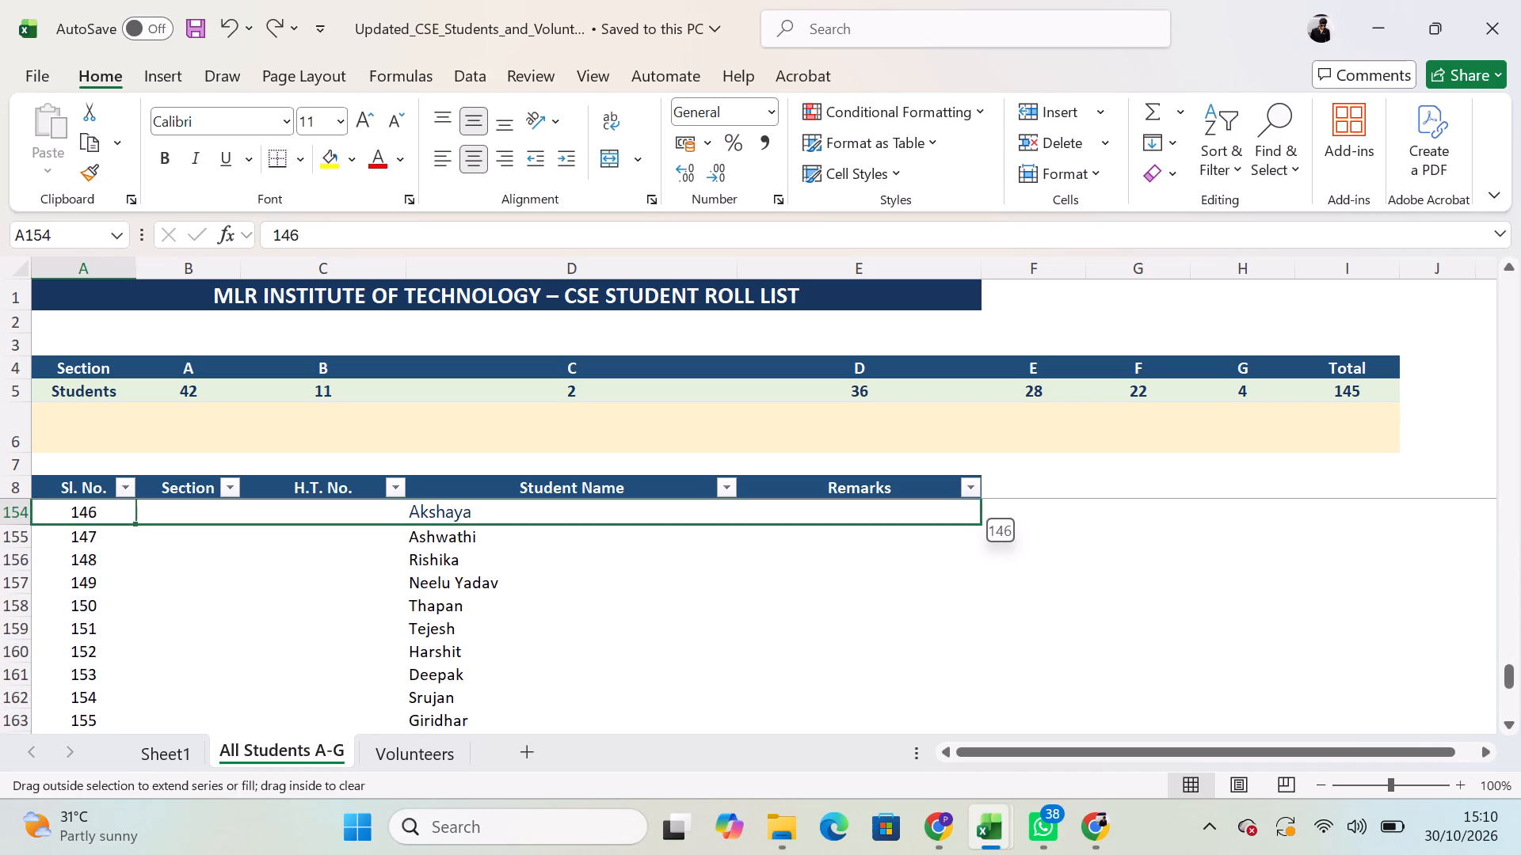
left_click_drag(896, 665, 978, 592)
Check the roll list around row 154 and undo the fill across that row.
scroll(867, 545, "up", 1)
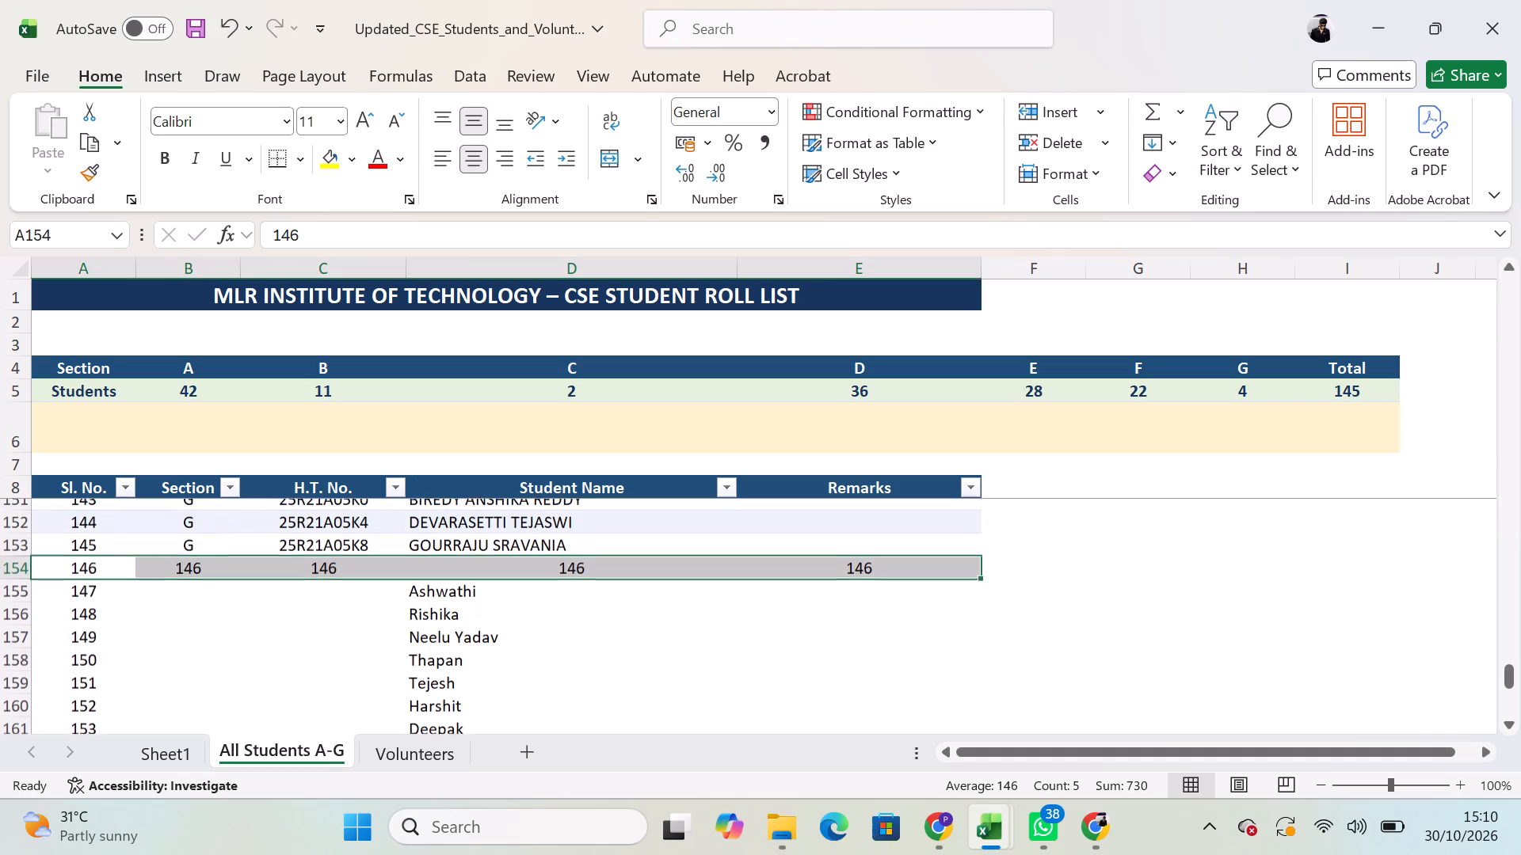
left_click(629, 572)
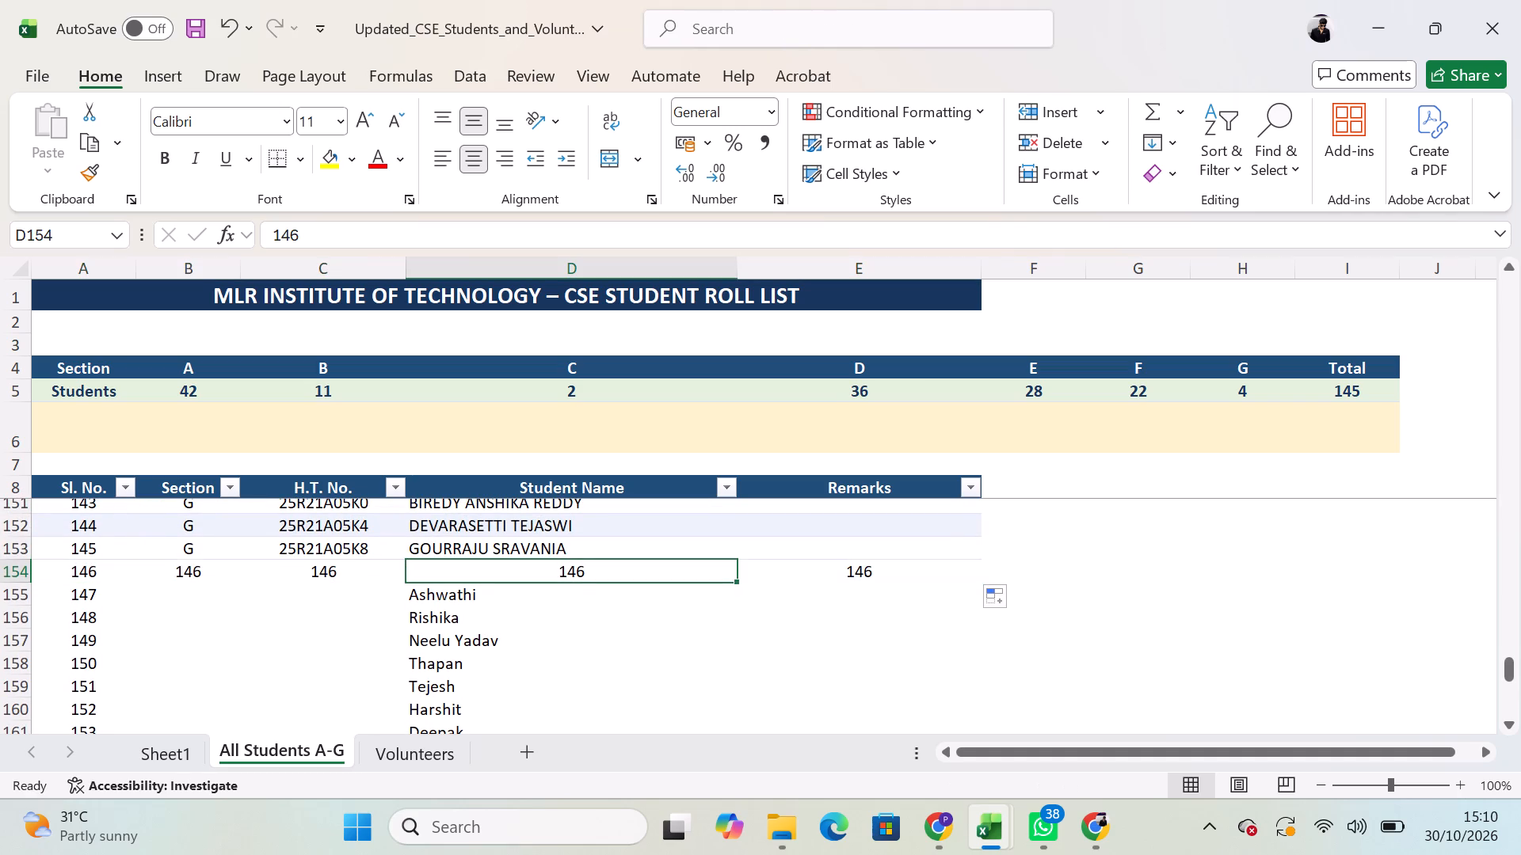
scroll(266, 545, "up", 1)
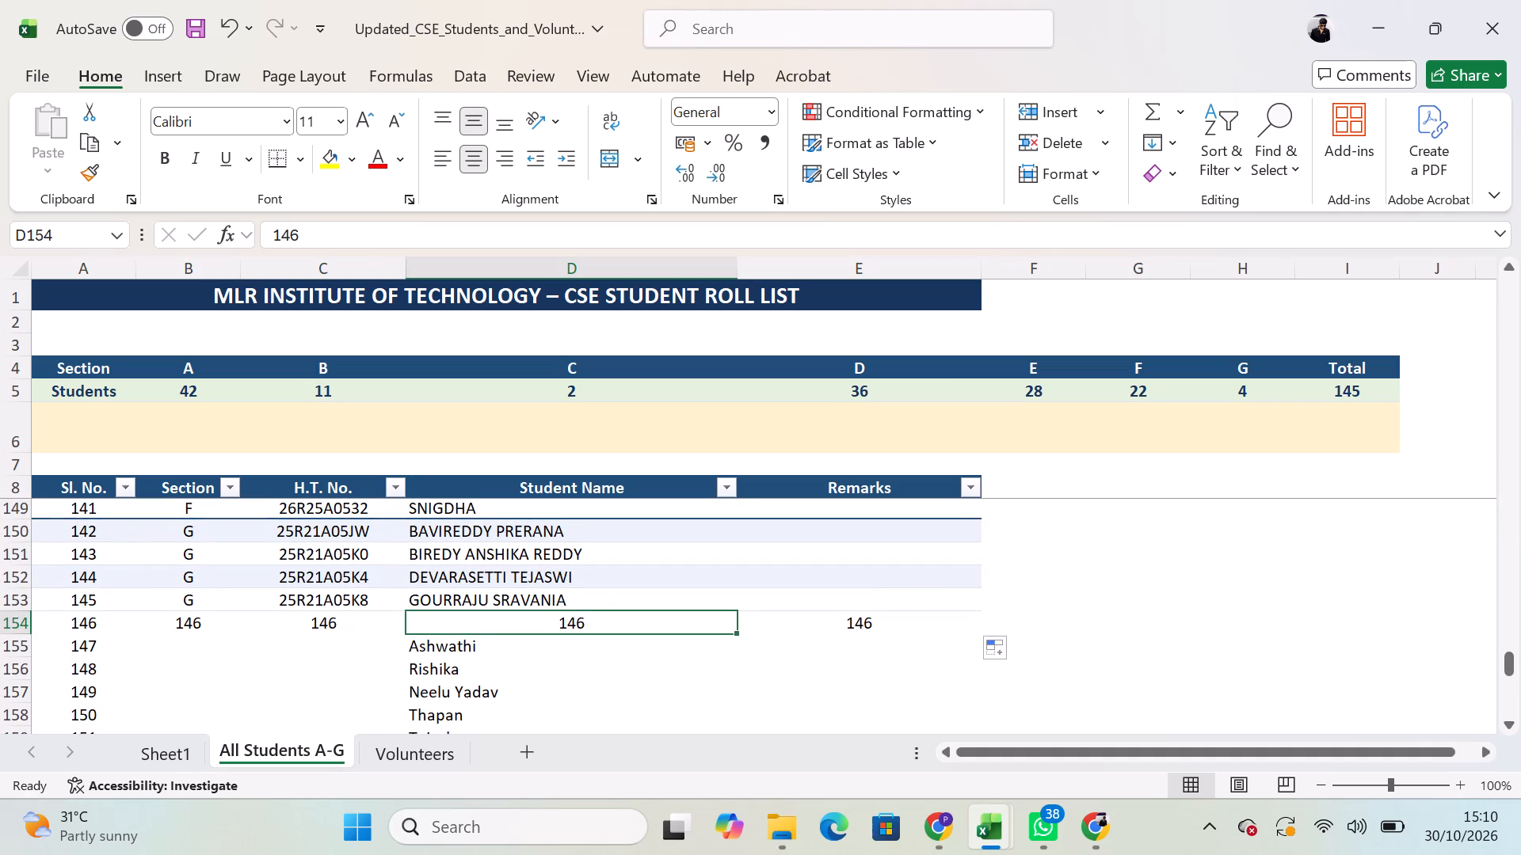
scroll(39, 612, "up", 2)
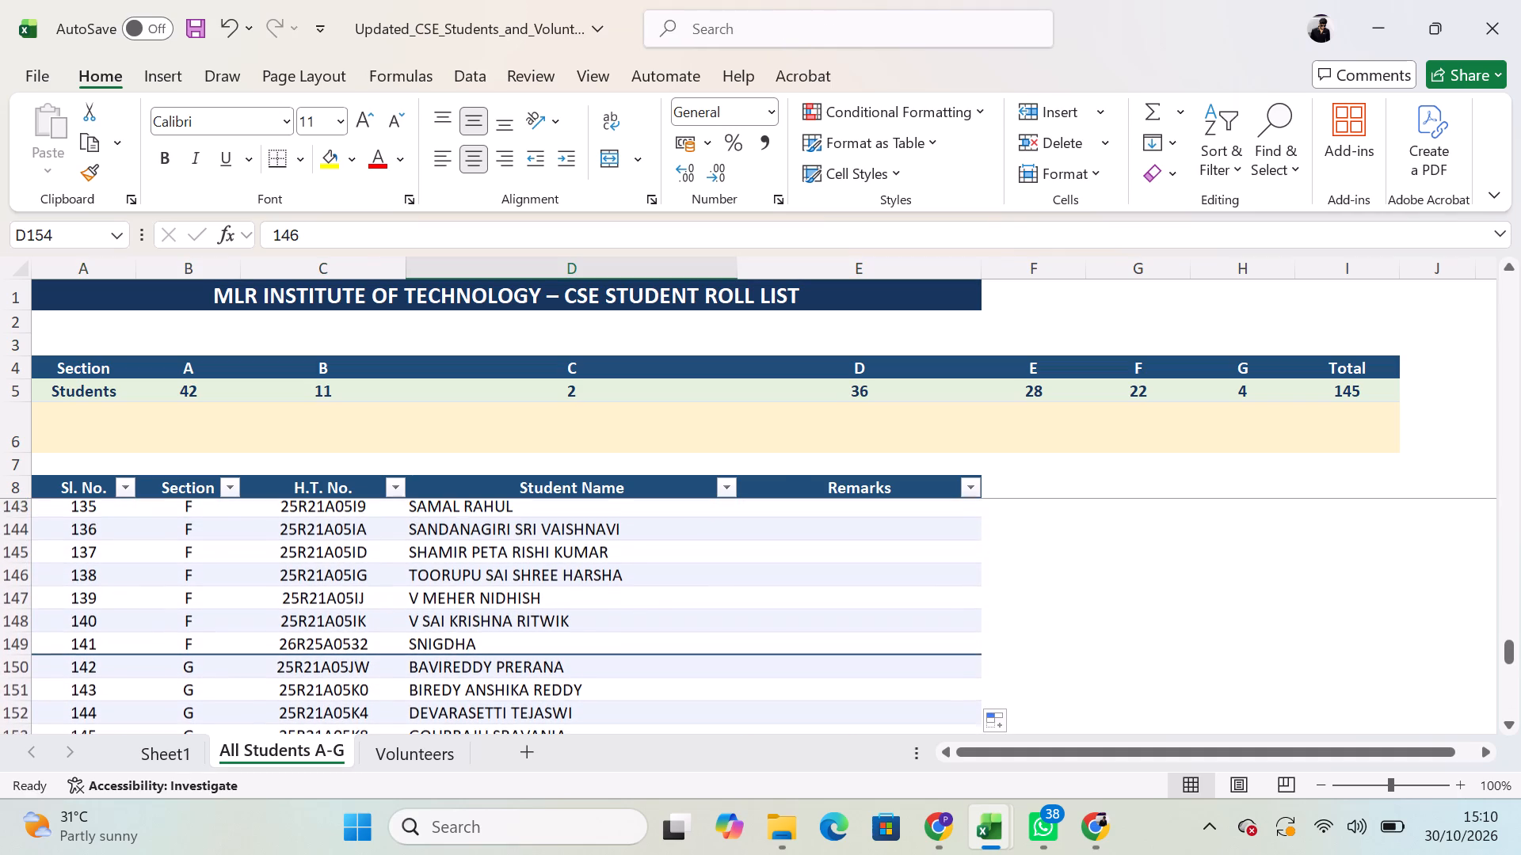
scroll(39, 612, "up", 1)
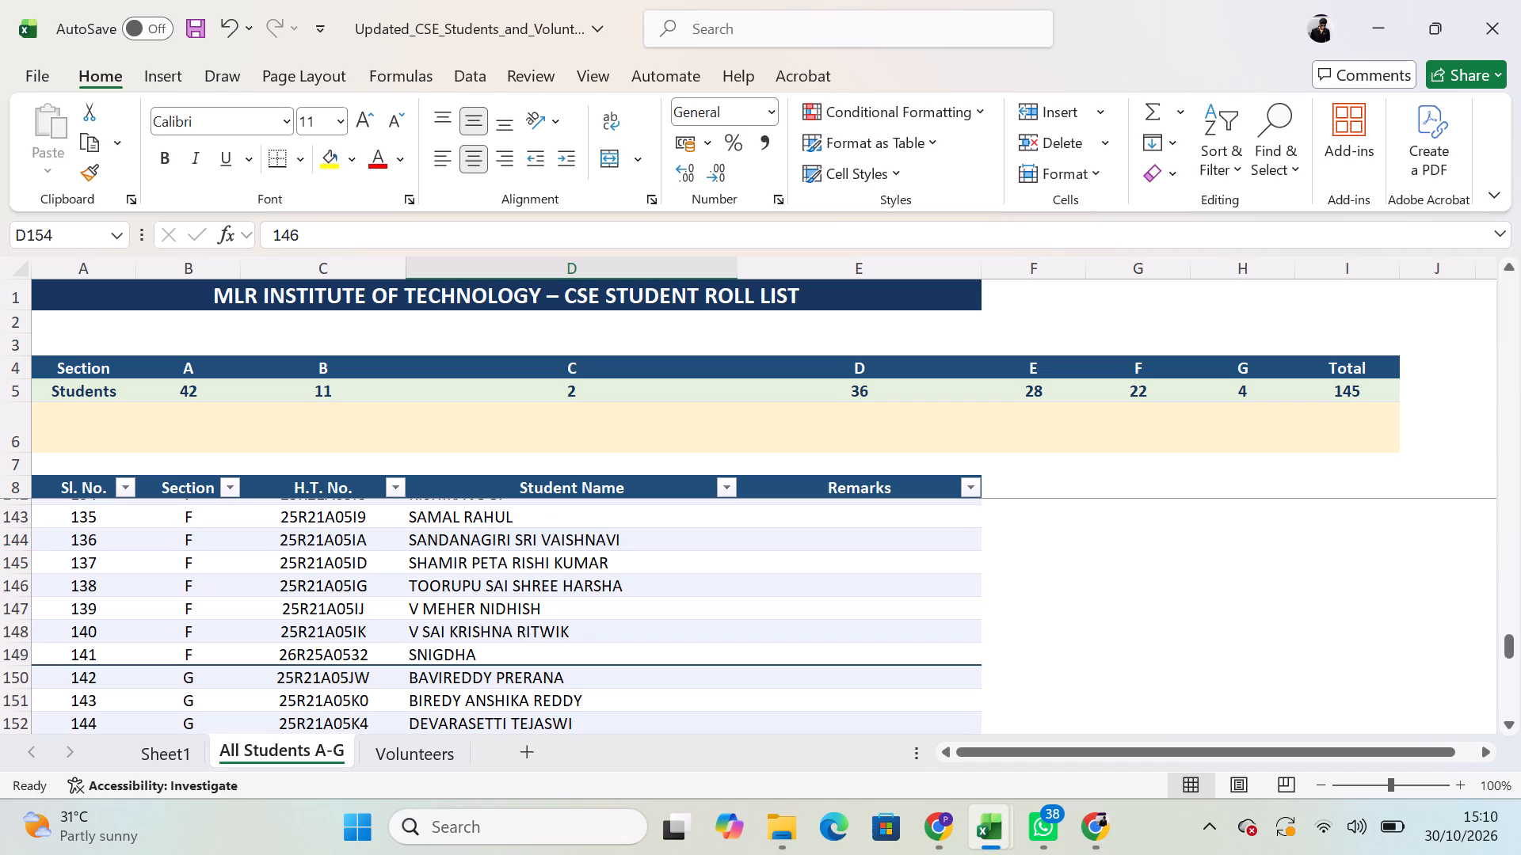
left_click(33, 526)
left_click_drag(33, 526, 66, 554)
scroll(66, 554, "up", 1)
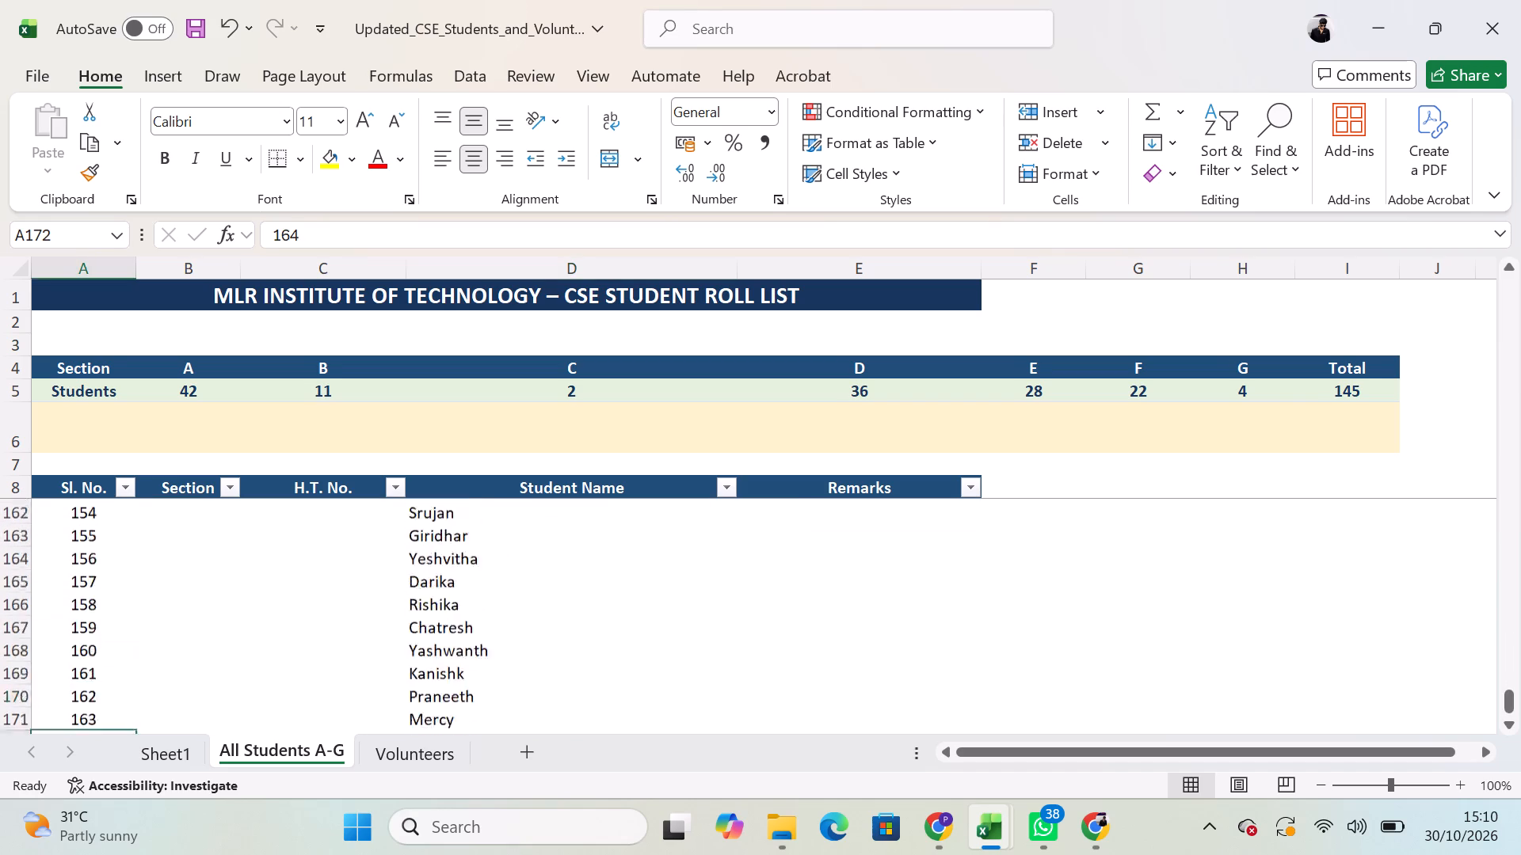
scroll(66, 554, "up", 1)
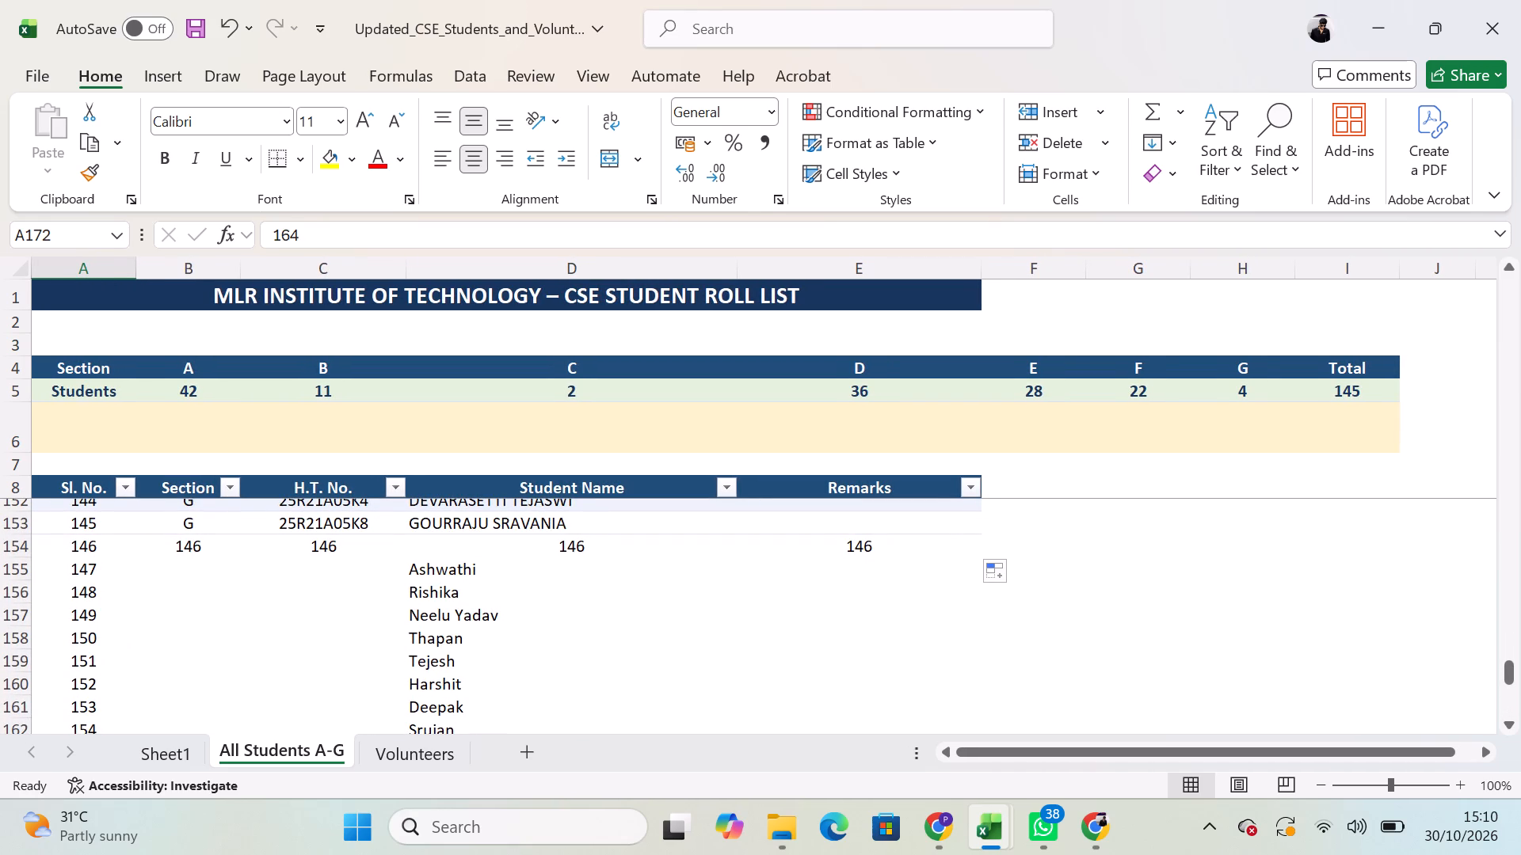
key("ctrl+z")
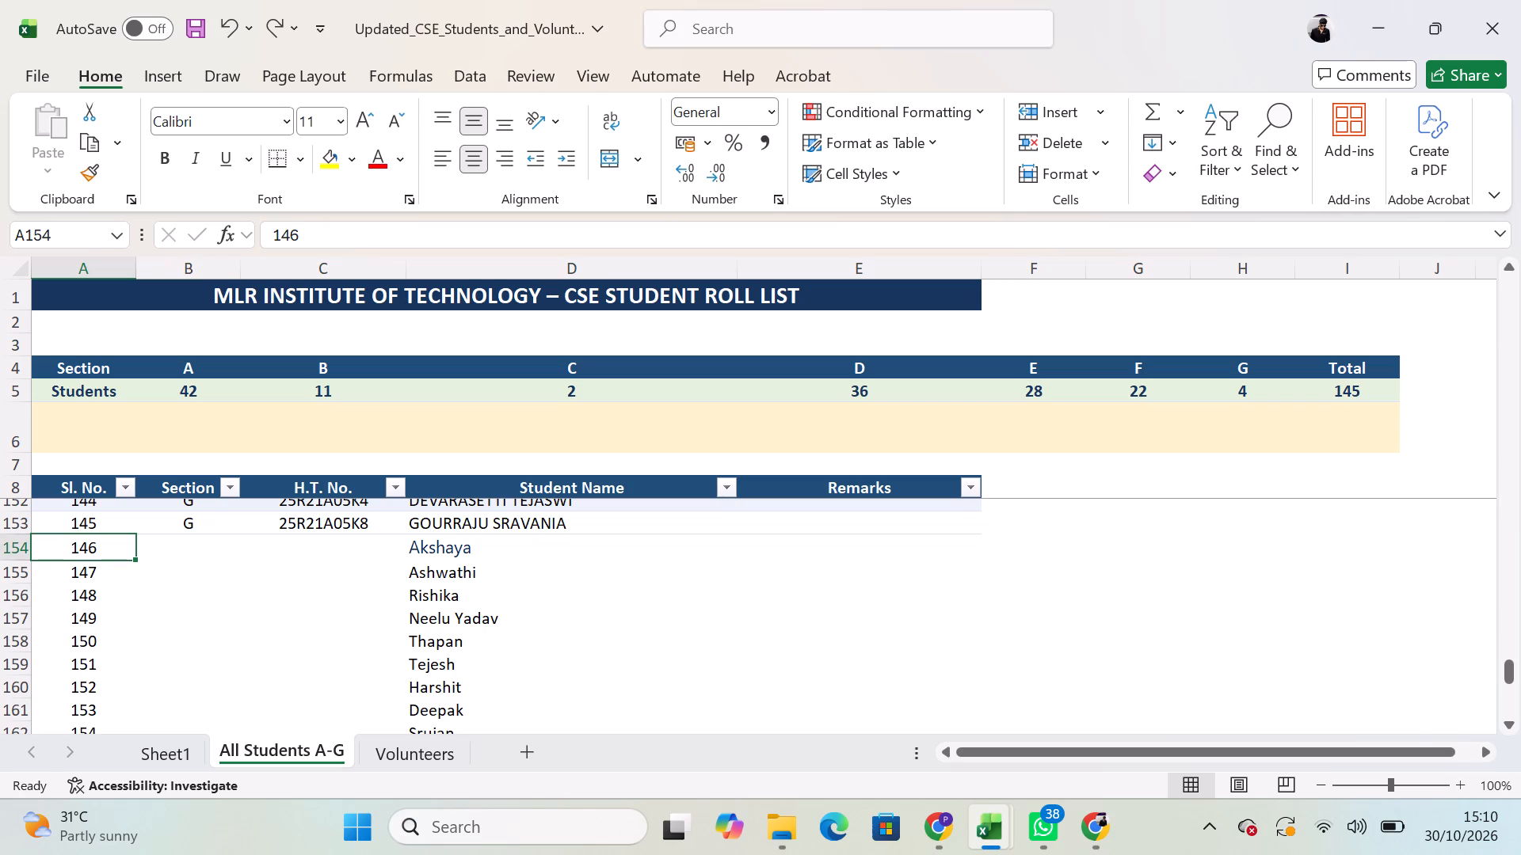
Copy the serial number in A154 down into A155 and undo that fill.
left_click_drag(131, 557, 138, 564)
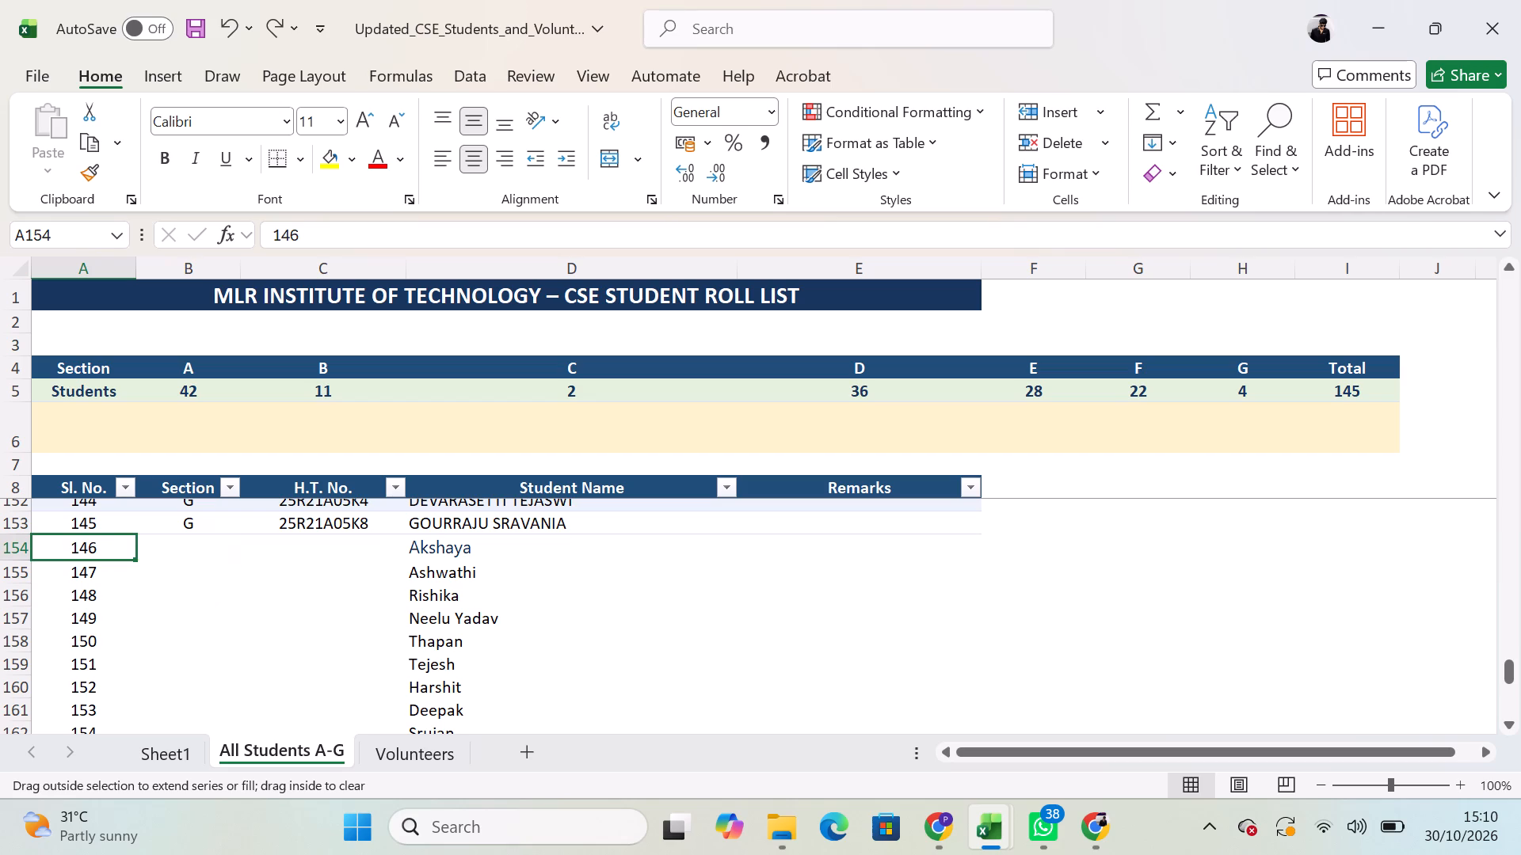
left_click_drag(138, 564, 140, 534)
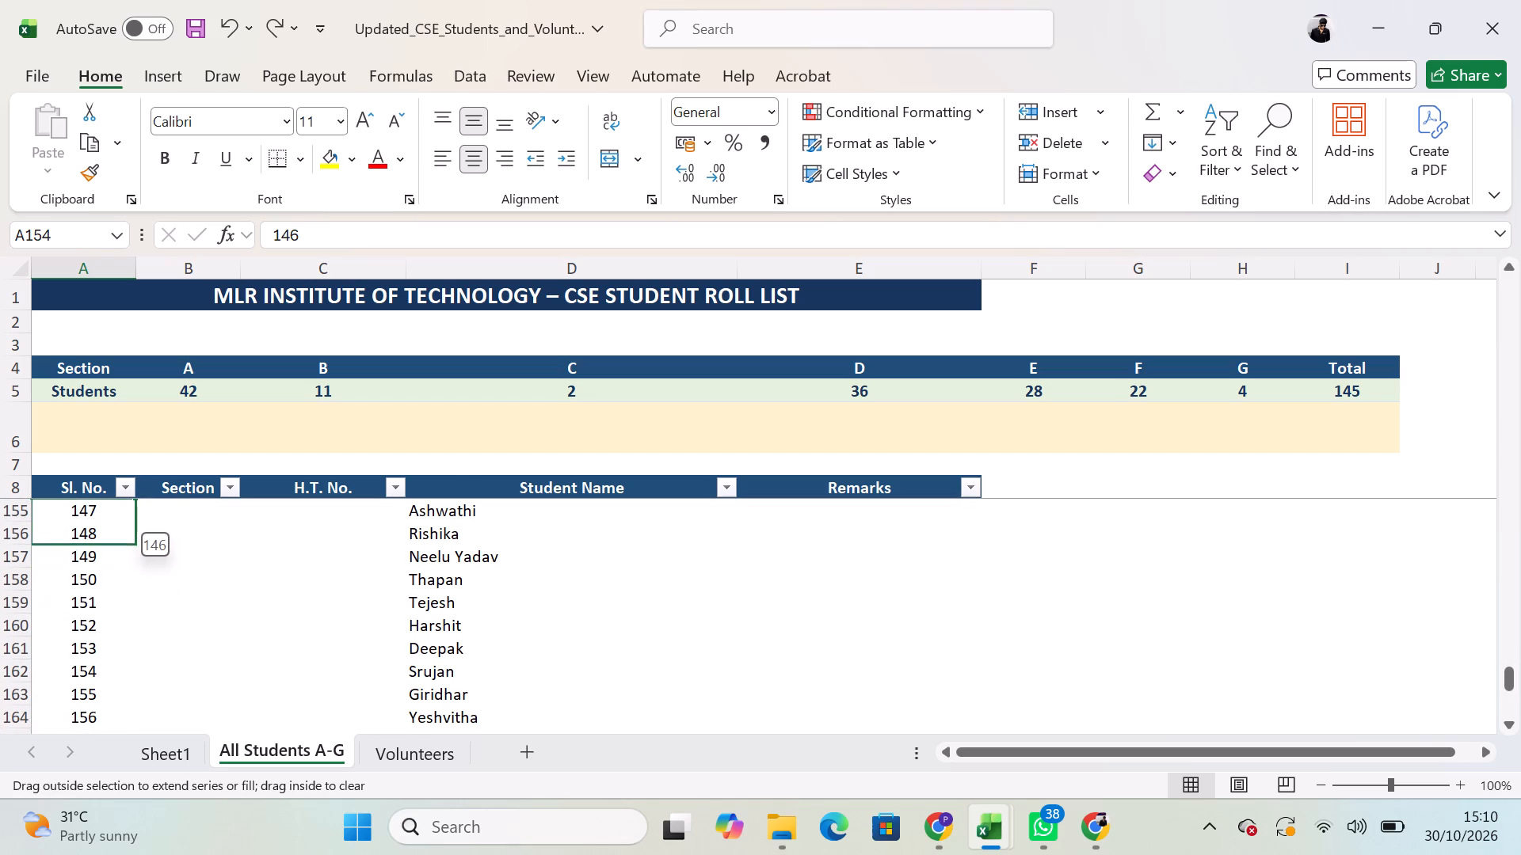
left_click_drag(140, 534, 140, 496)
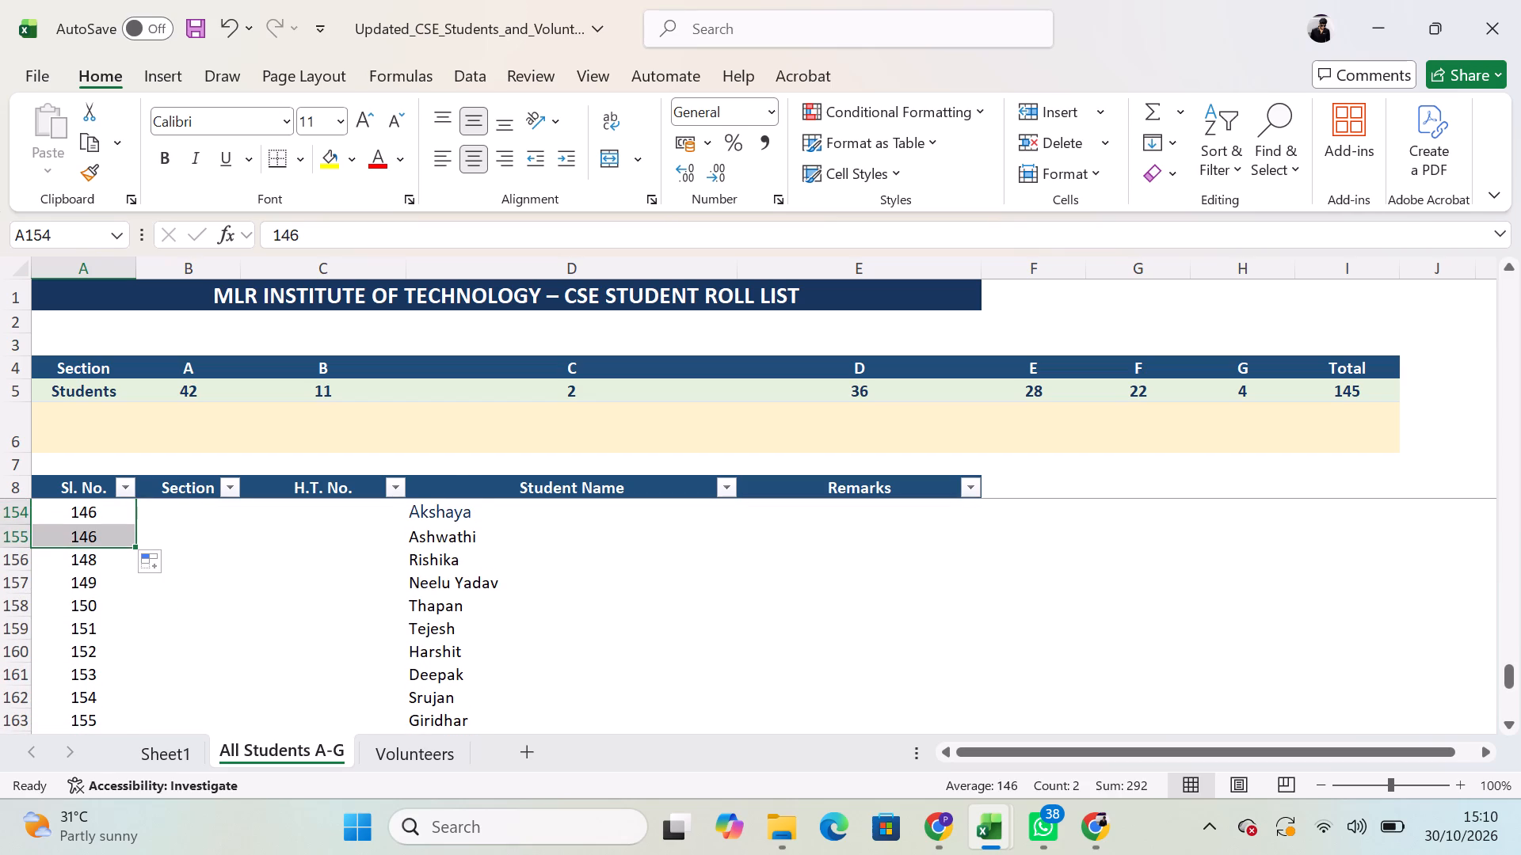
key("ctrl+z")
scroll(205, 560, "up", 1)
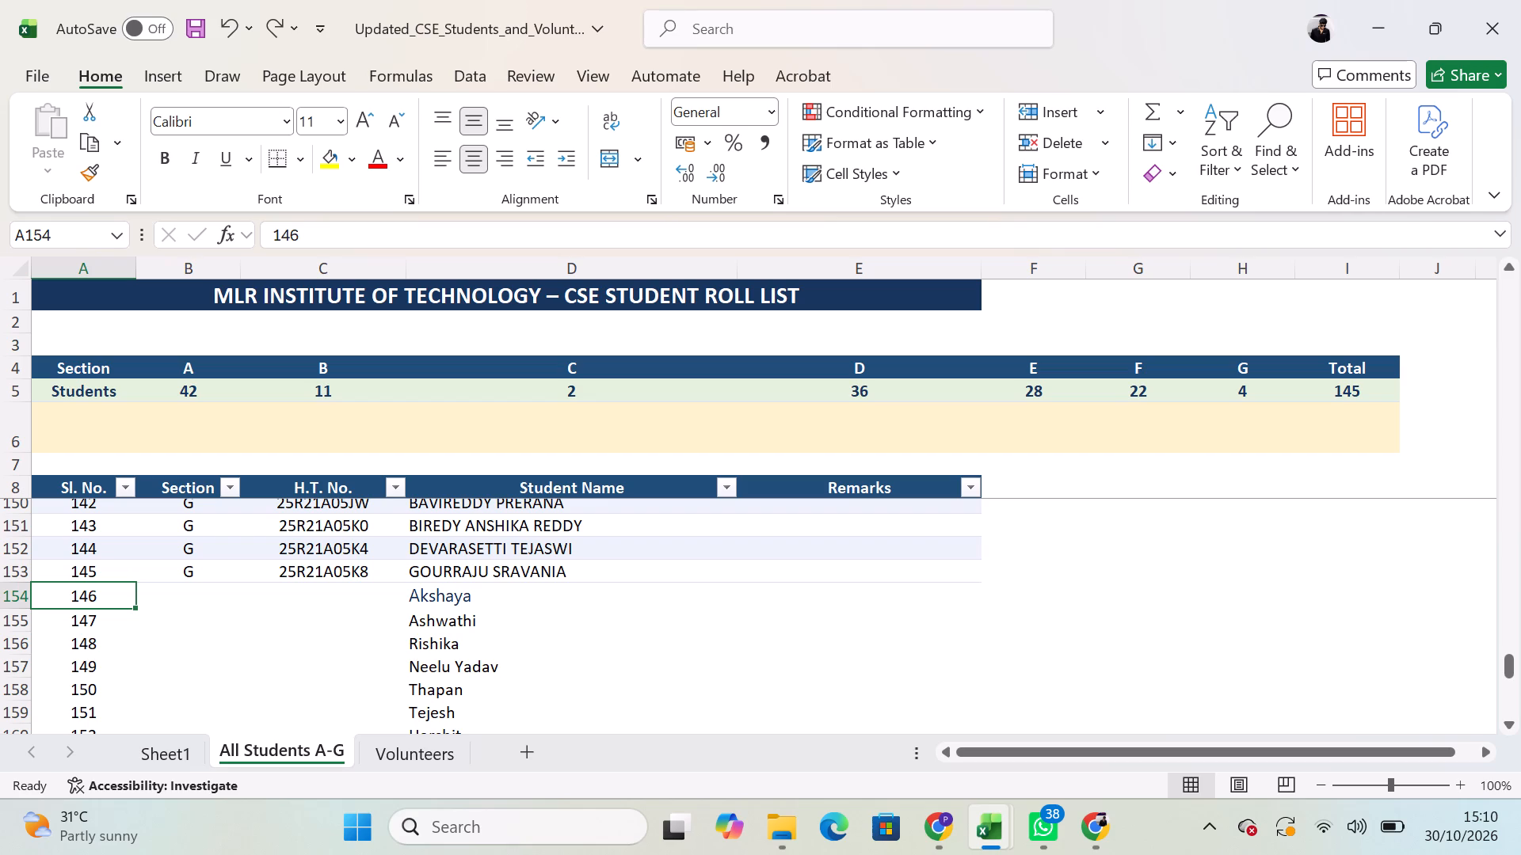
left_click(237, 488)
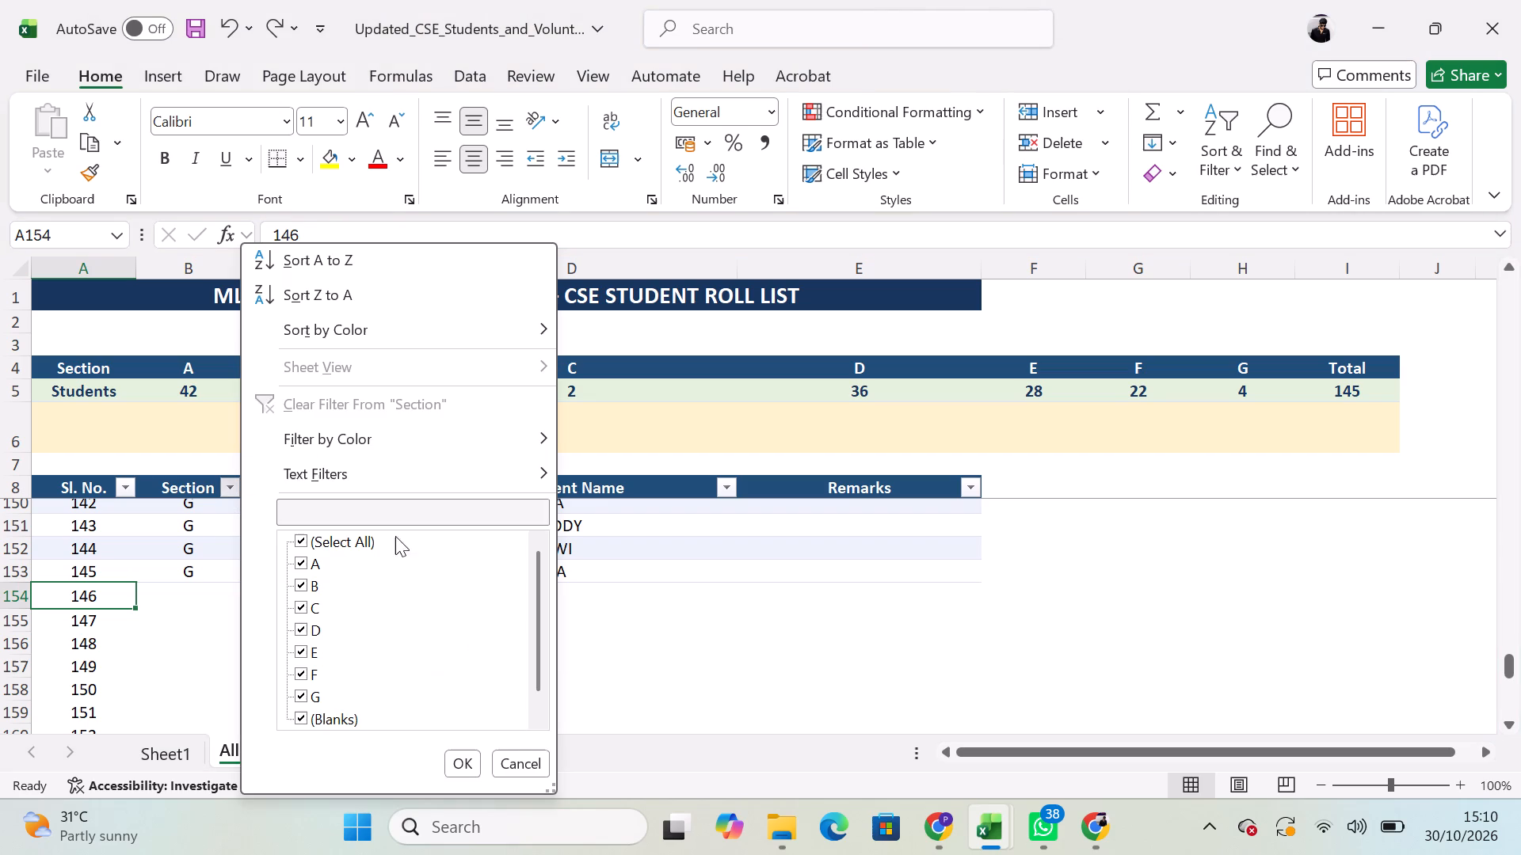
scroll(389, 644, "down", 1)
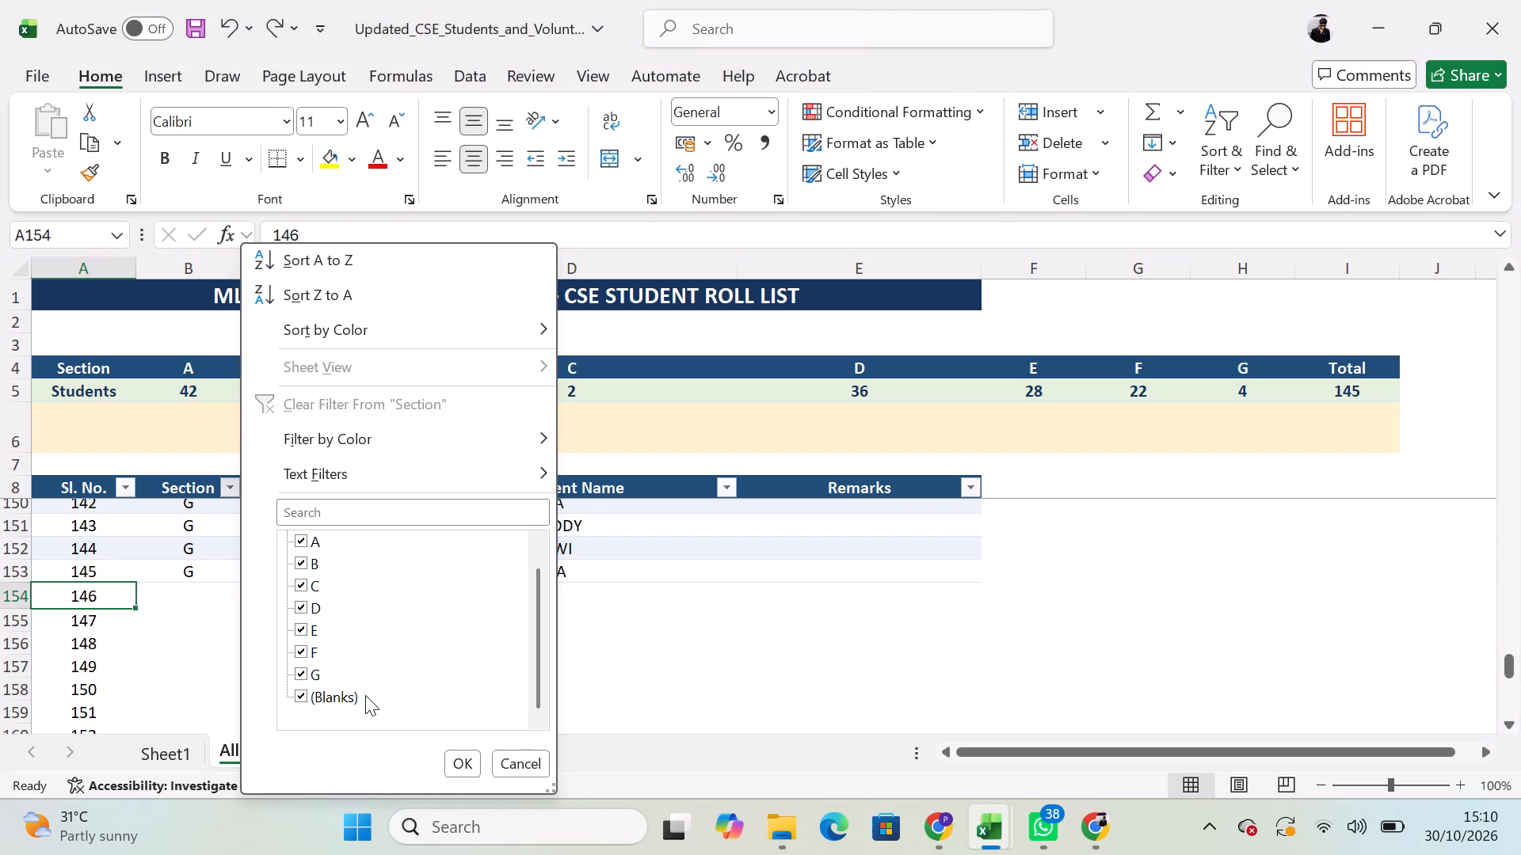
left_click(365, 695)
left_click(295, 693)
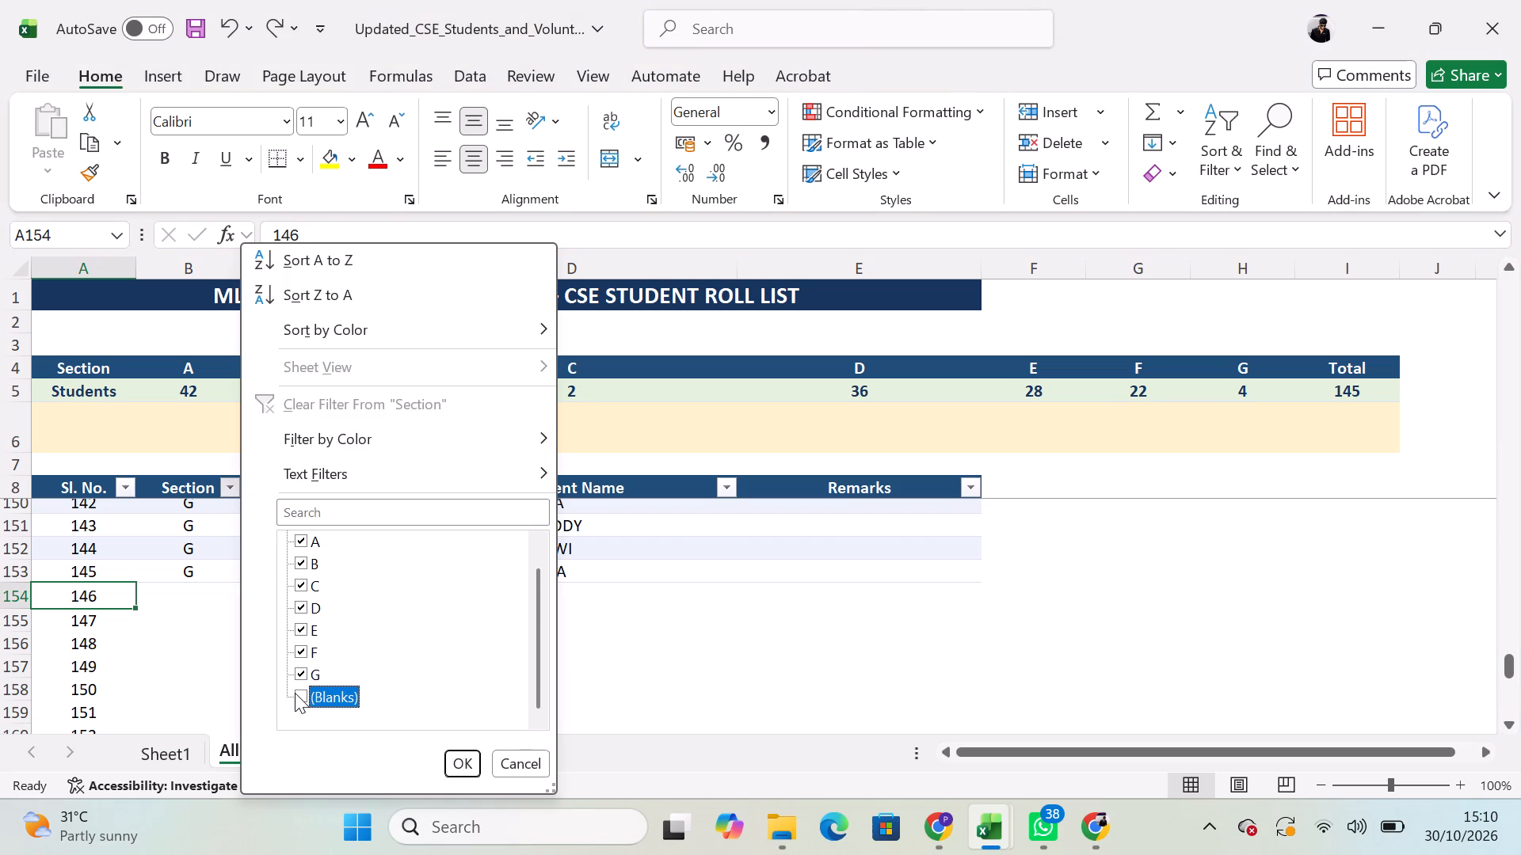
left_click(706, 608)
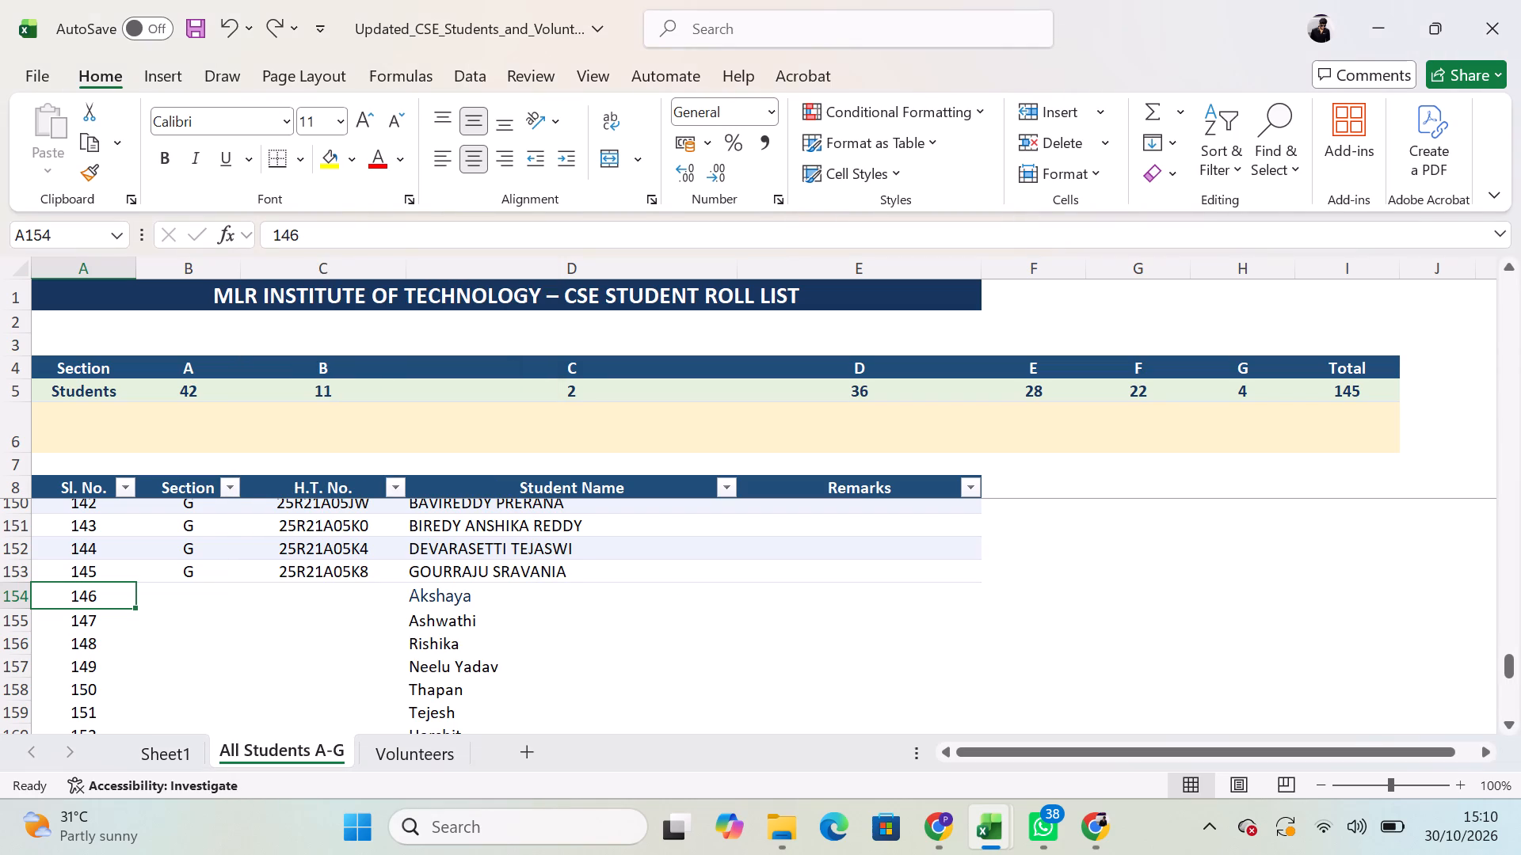
Filter the Student Name column by the light lavender cell colour.
left_click(728, 492)
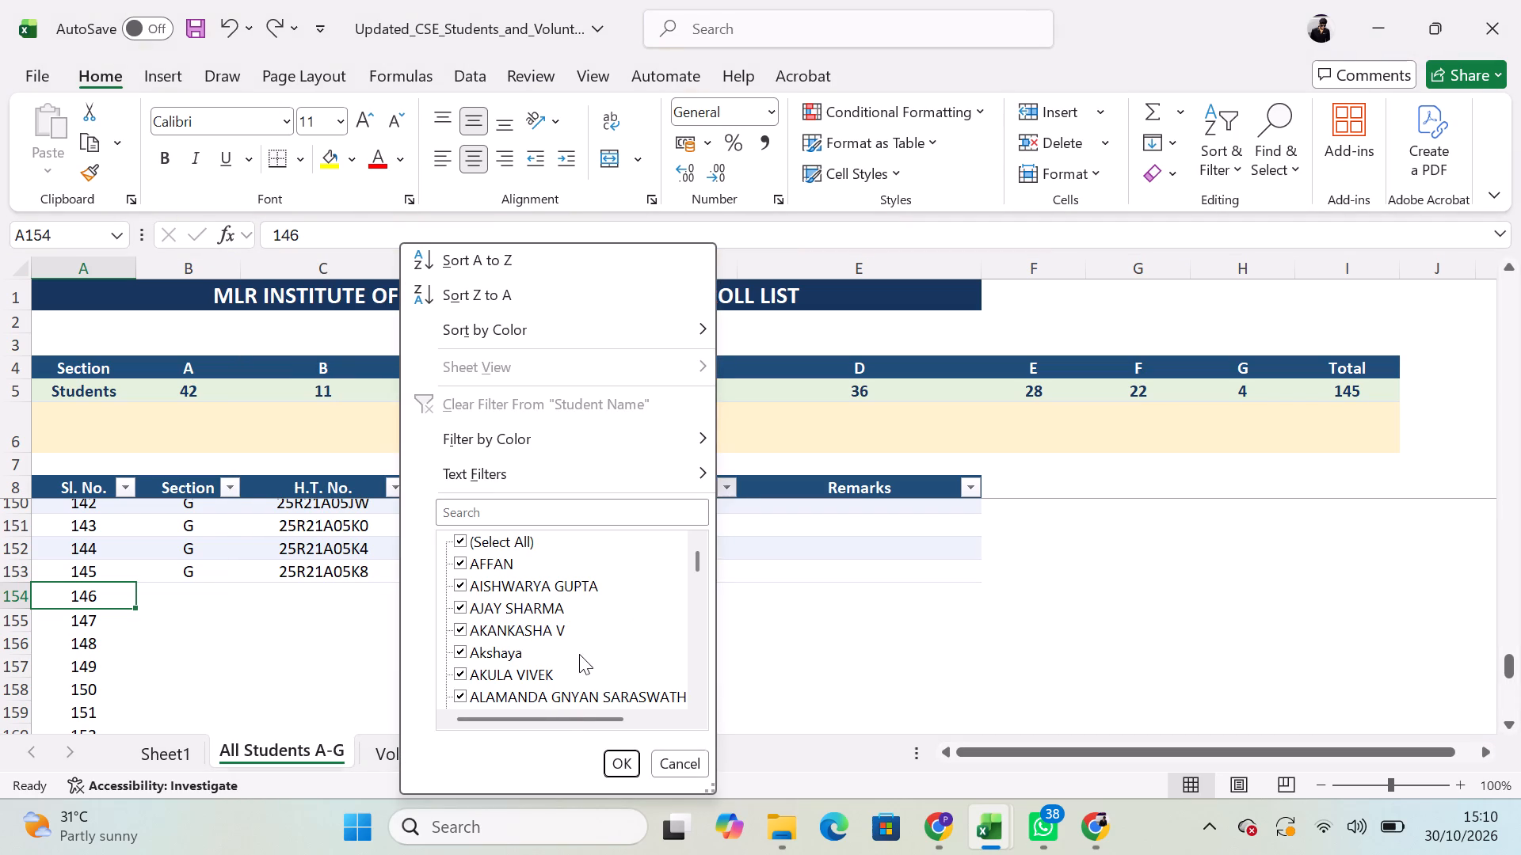
scroll(612, 624, "down", 2)
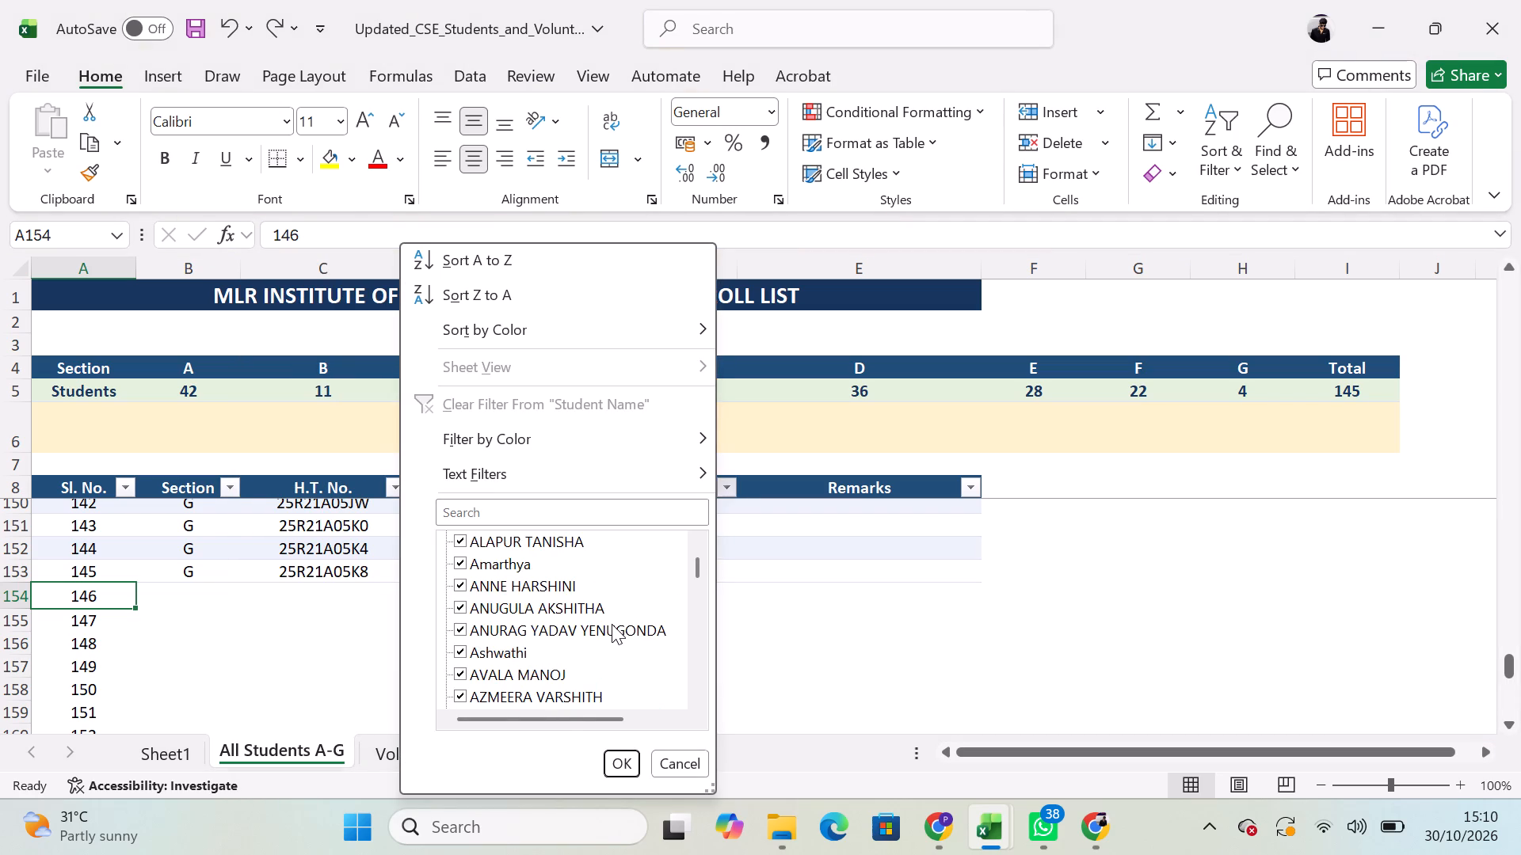
scroll(612, 624, "down", 5)
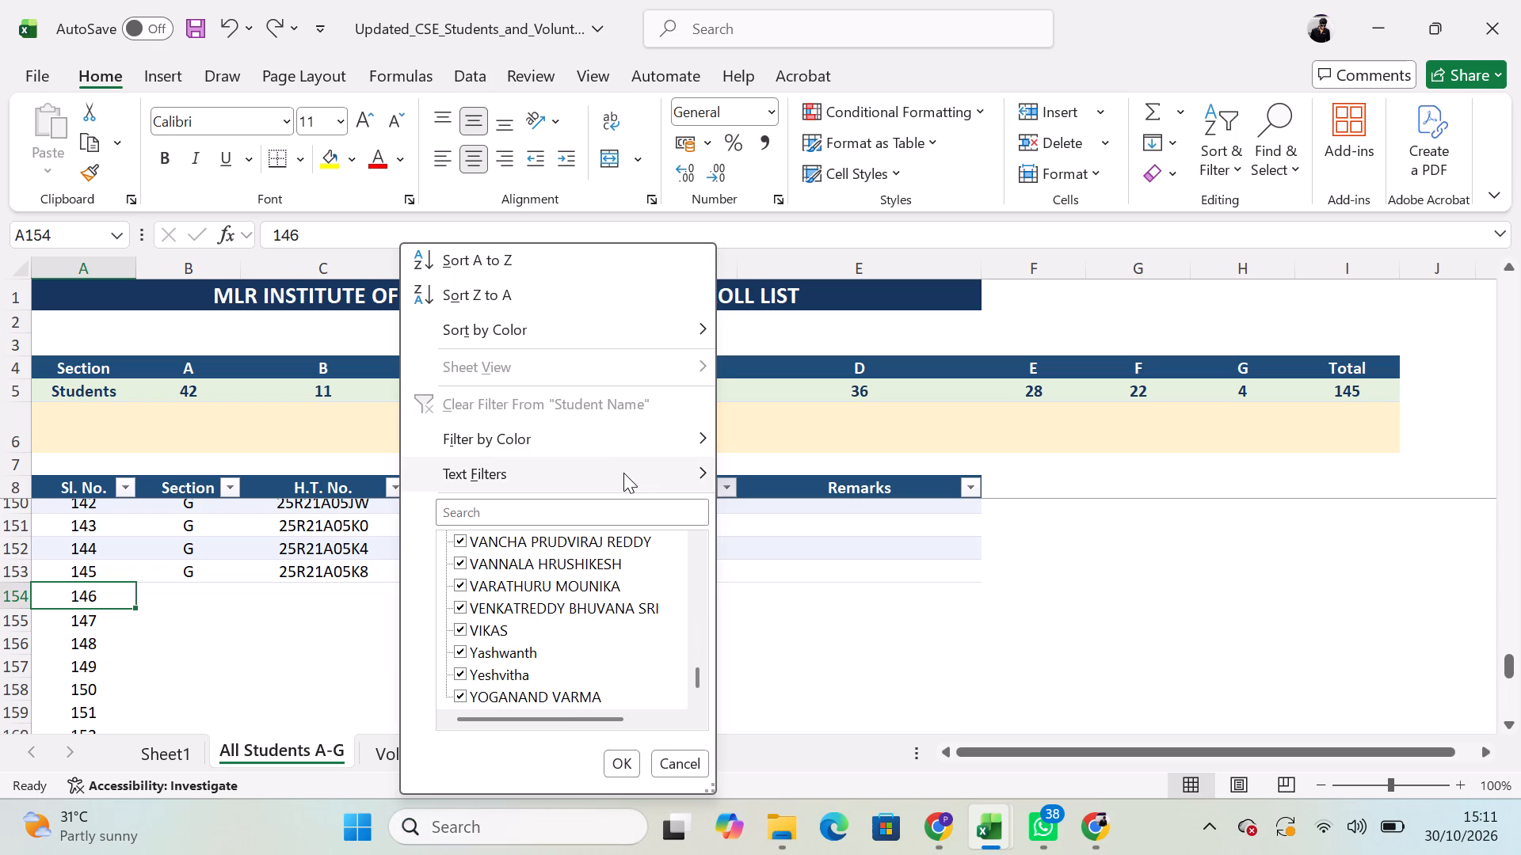
left_click(625, 434)
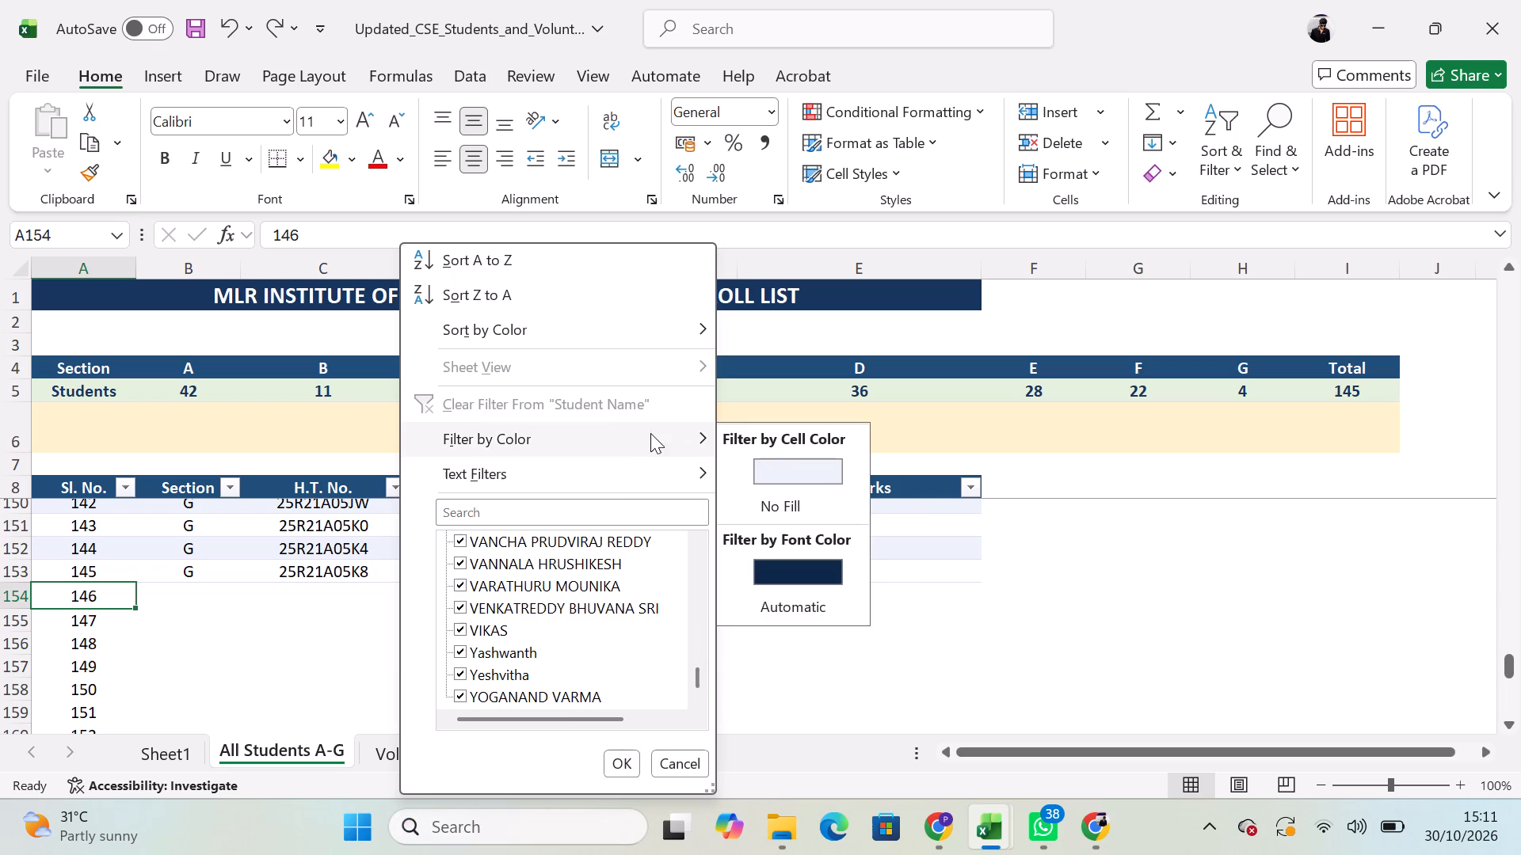
left_click(780, 476)
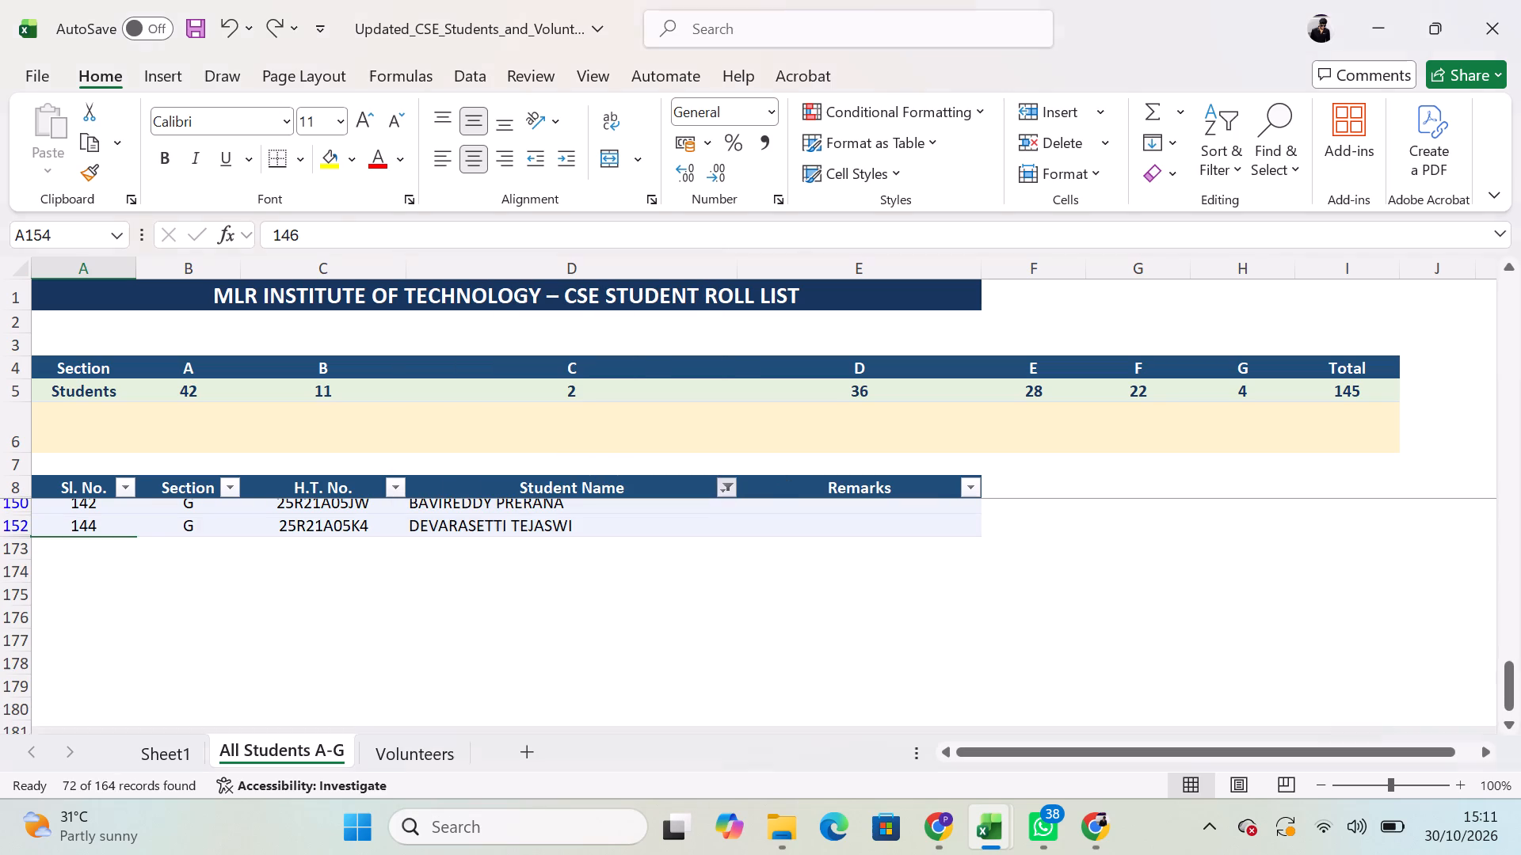
Look through the filtered roll list to examine which student rows remain across the sections.
scroll(697, 663, "up", 1)
scroll(697, 663, "right", 1)
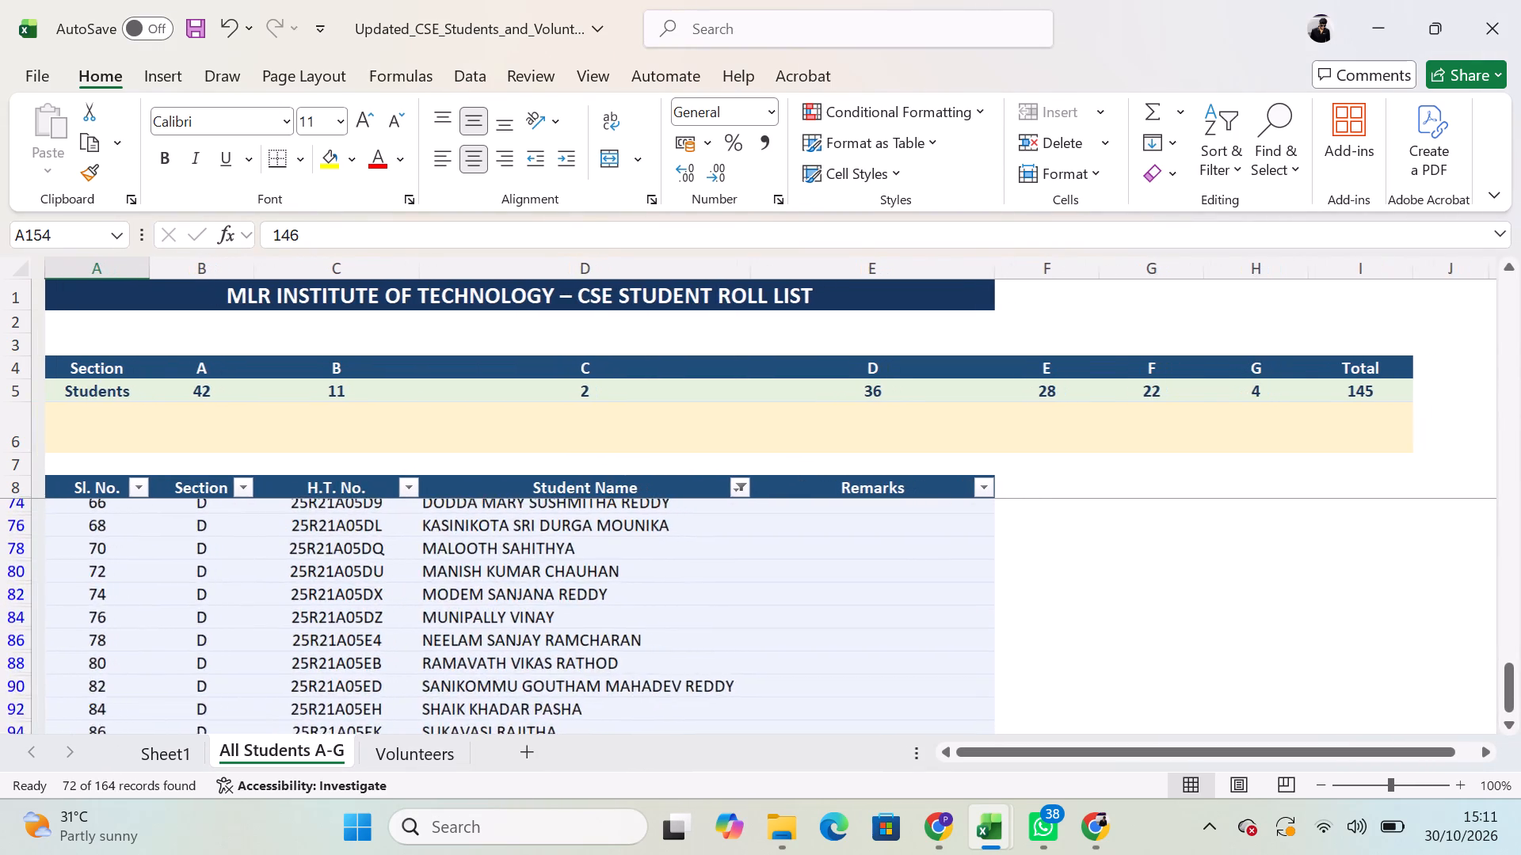
scroll(697, 663, "up", 2)
scroll(697, 663, "down", 2)
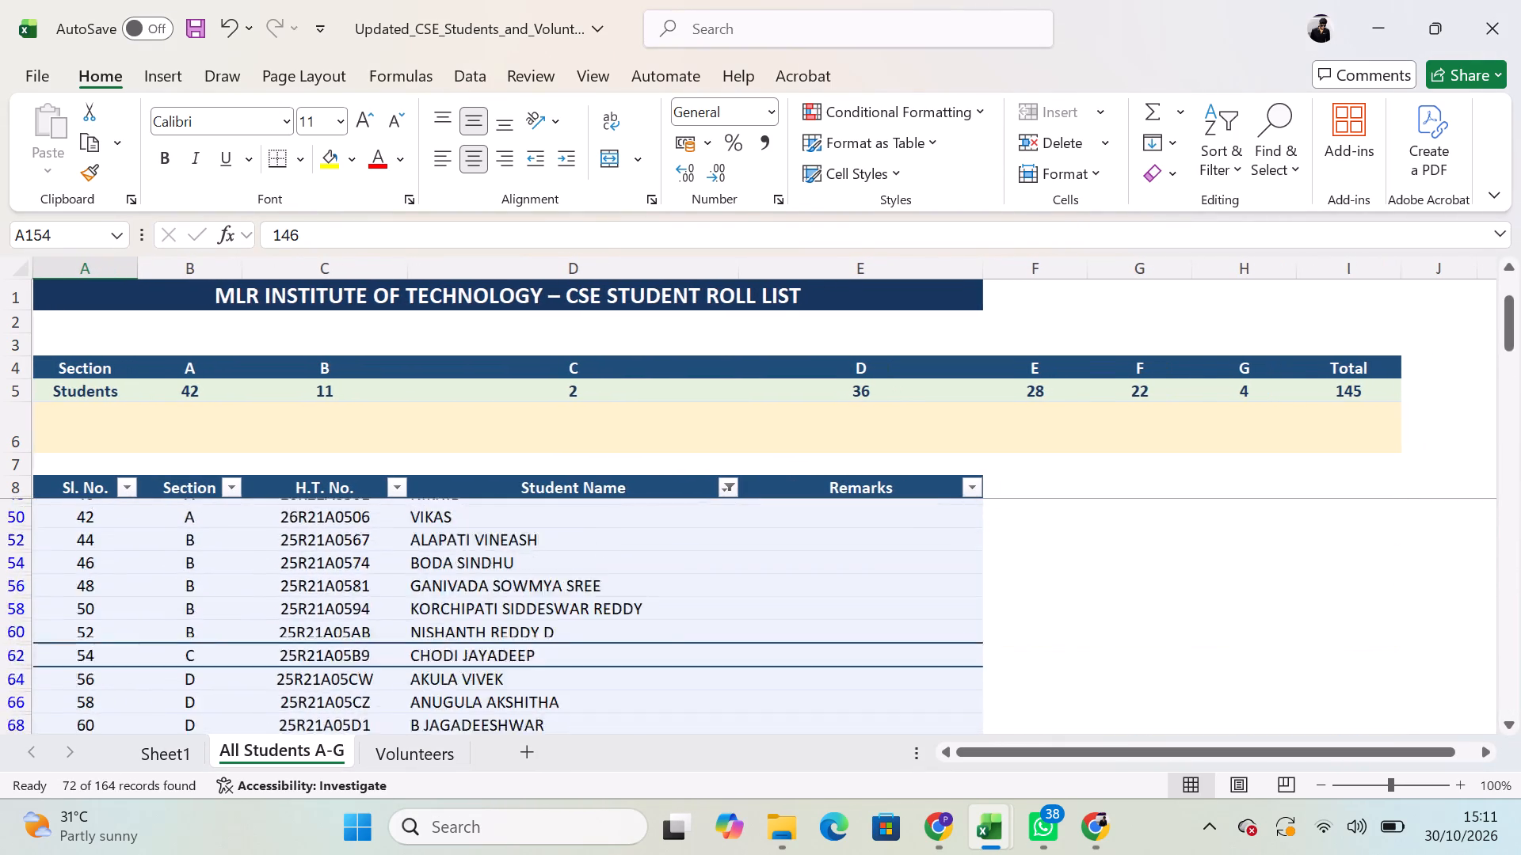
scroll(697, 663, "down", 1)
scroll(697, 663, "up", 4)
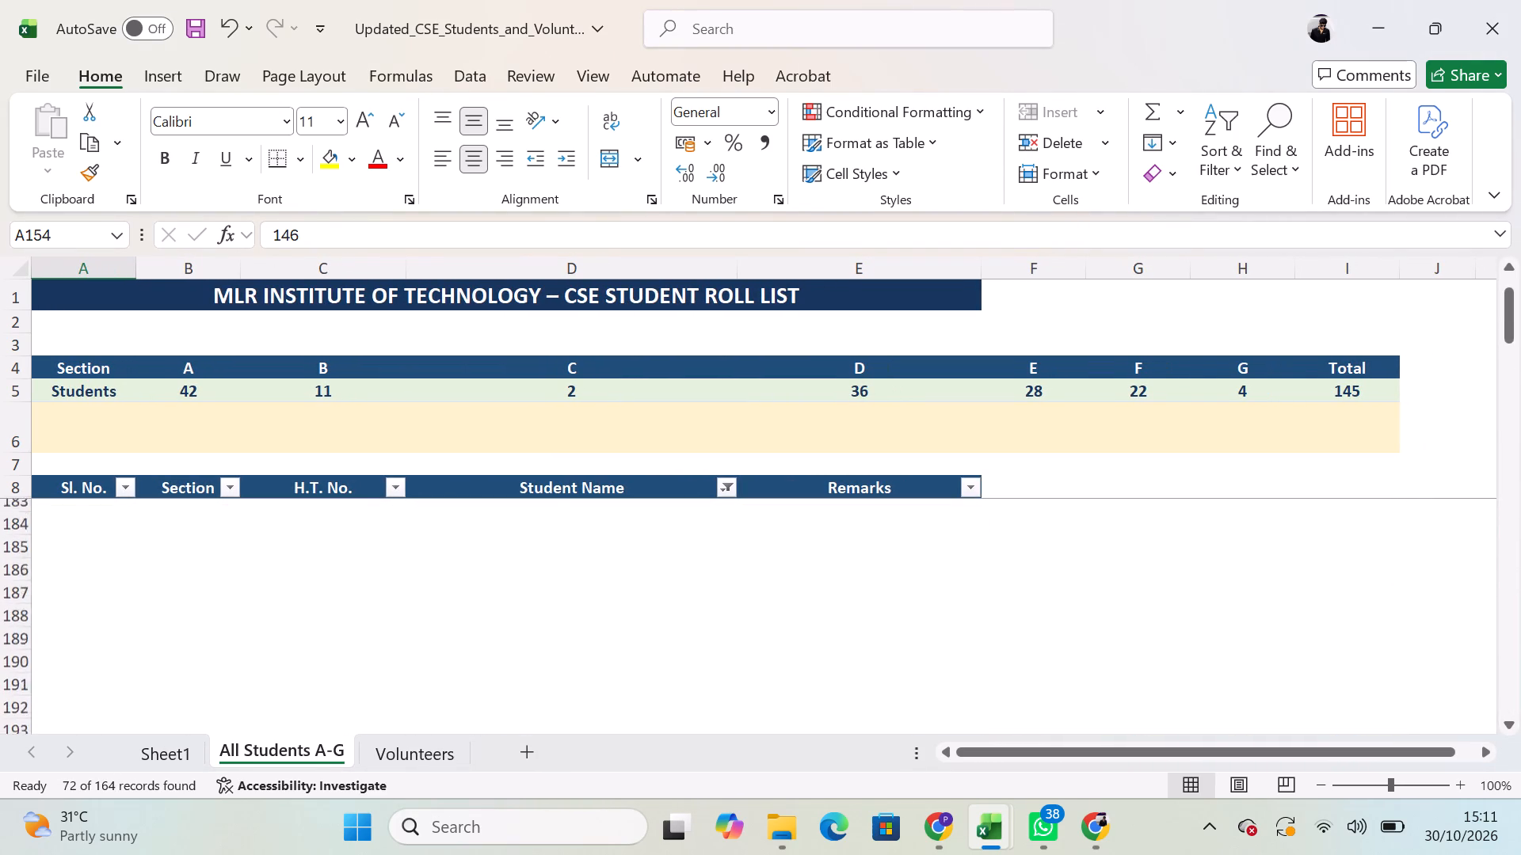
scroll(697, 663, "up", 3)
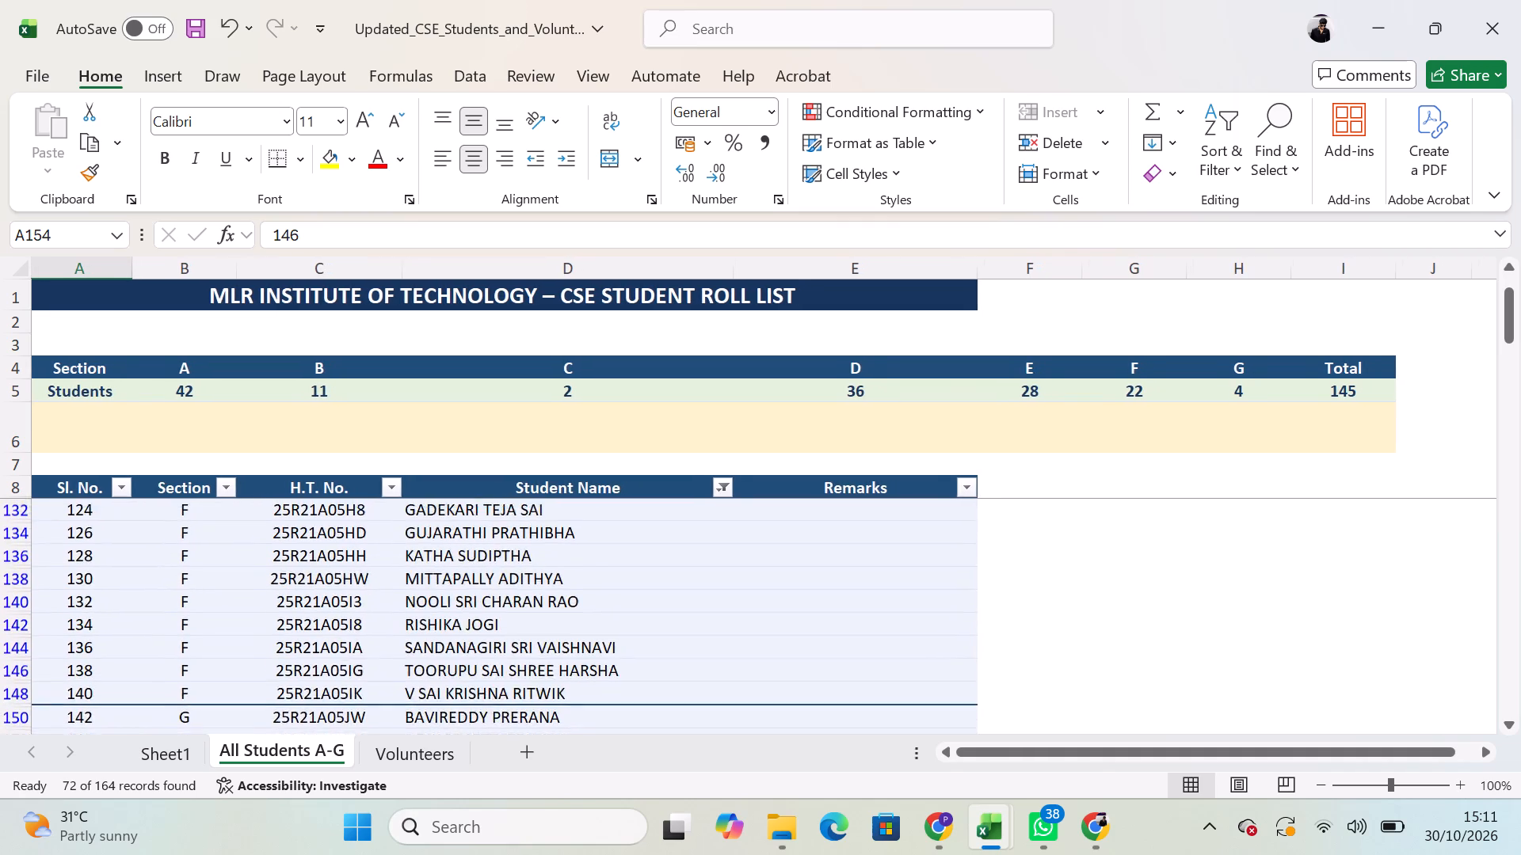
scroll(697, 663, "down", 3)
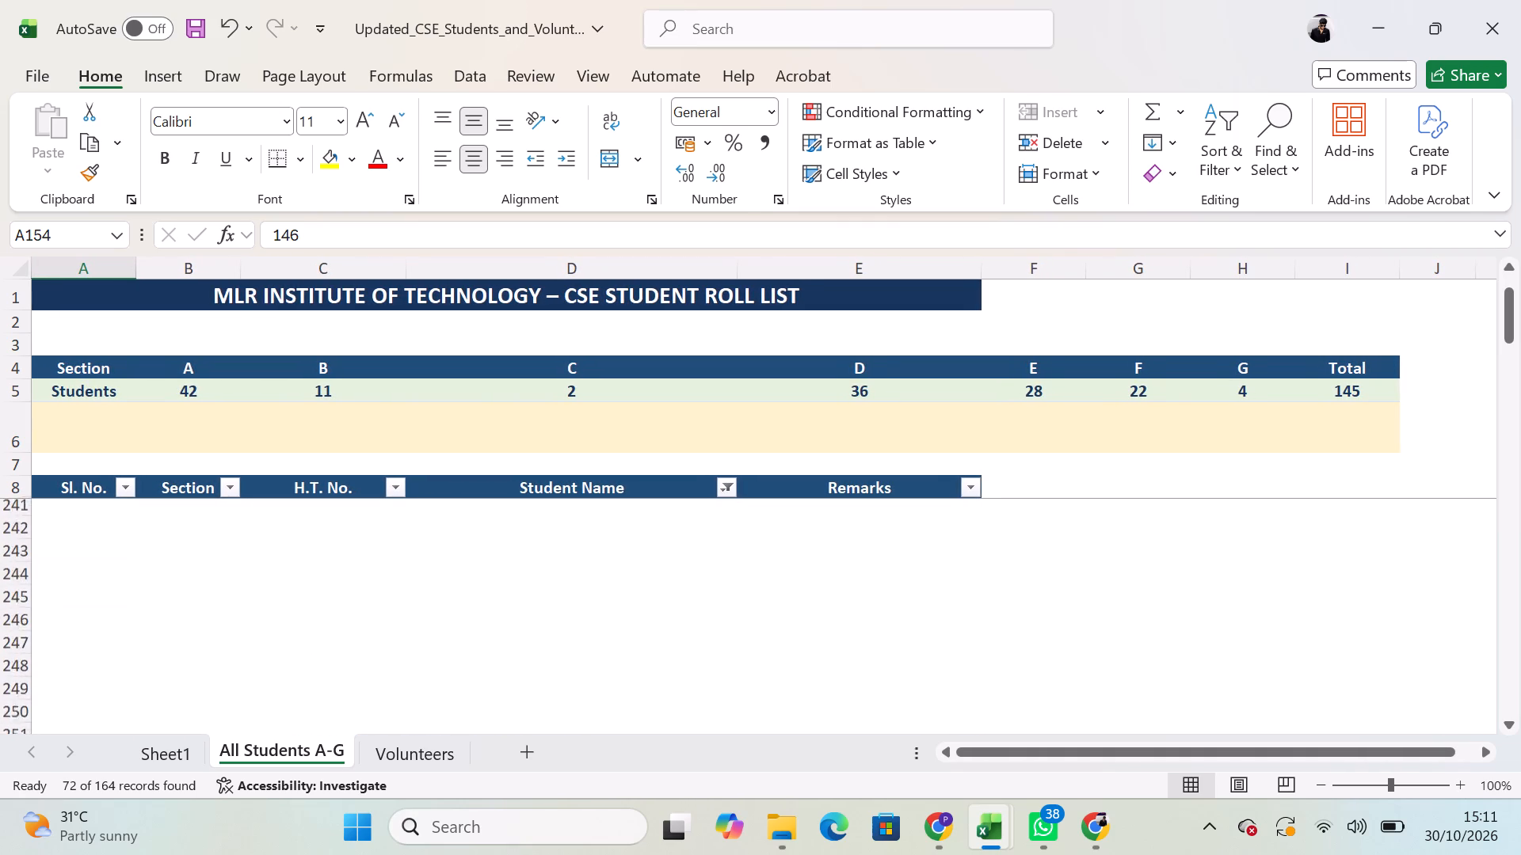
scroll(697, 663, "up", 1)
Open the Volunteers sheet and look through its volunteer list down past the last entry.
left_click(440, 762)
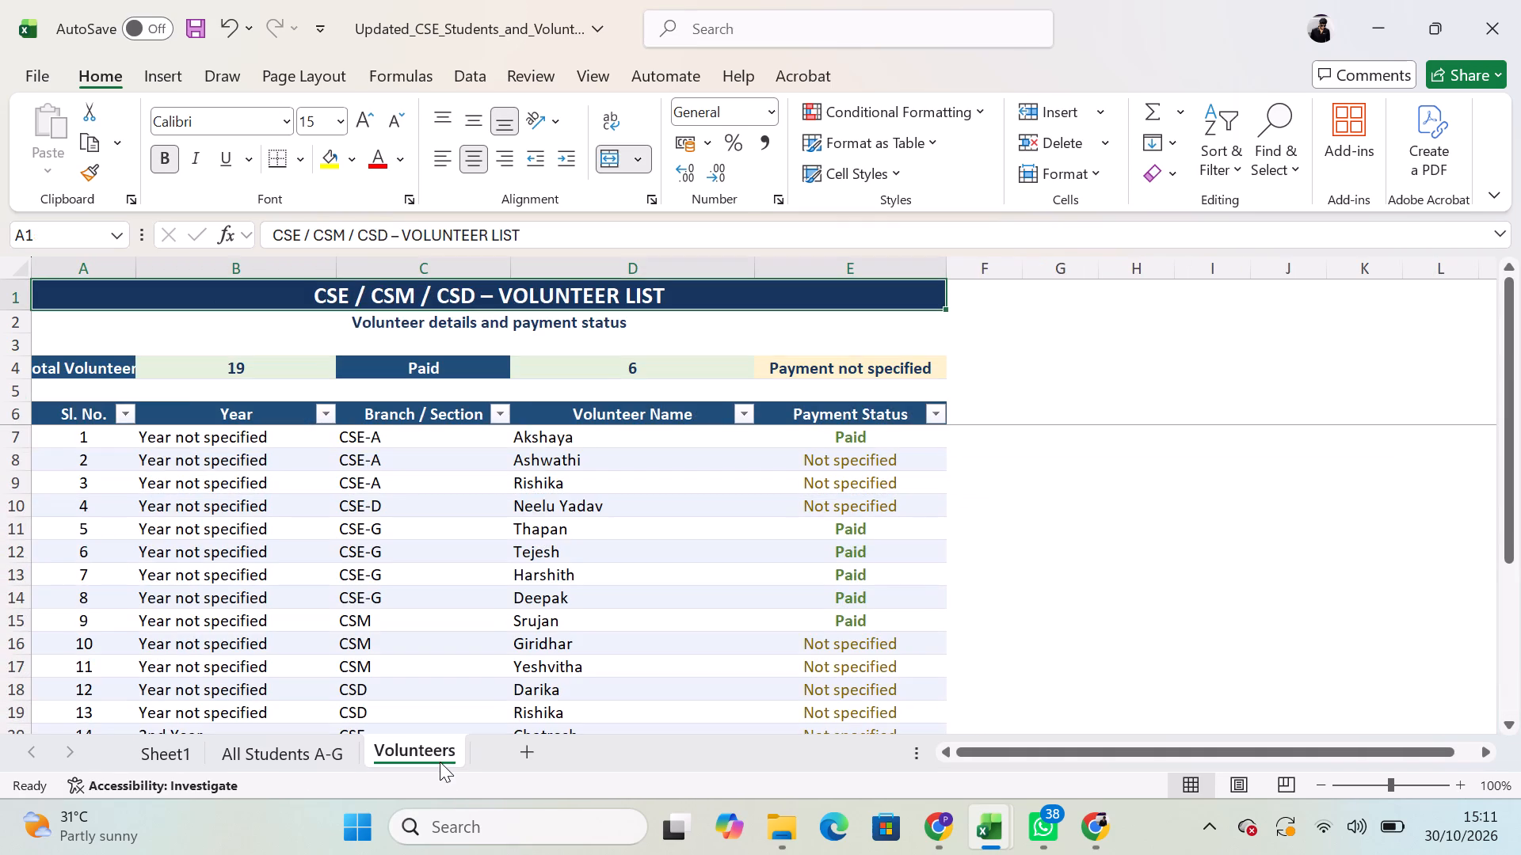
scroll(459, 625, "down", 4)
scroll(459, 625, "up", 3)
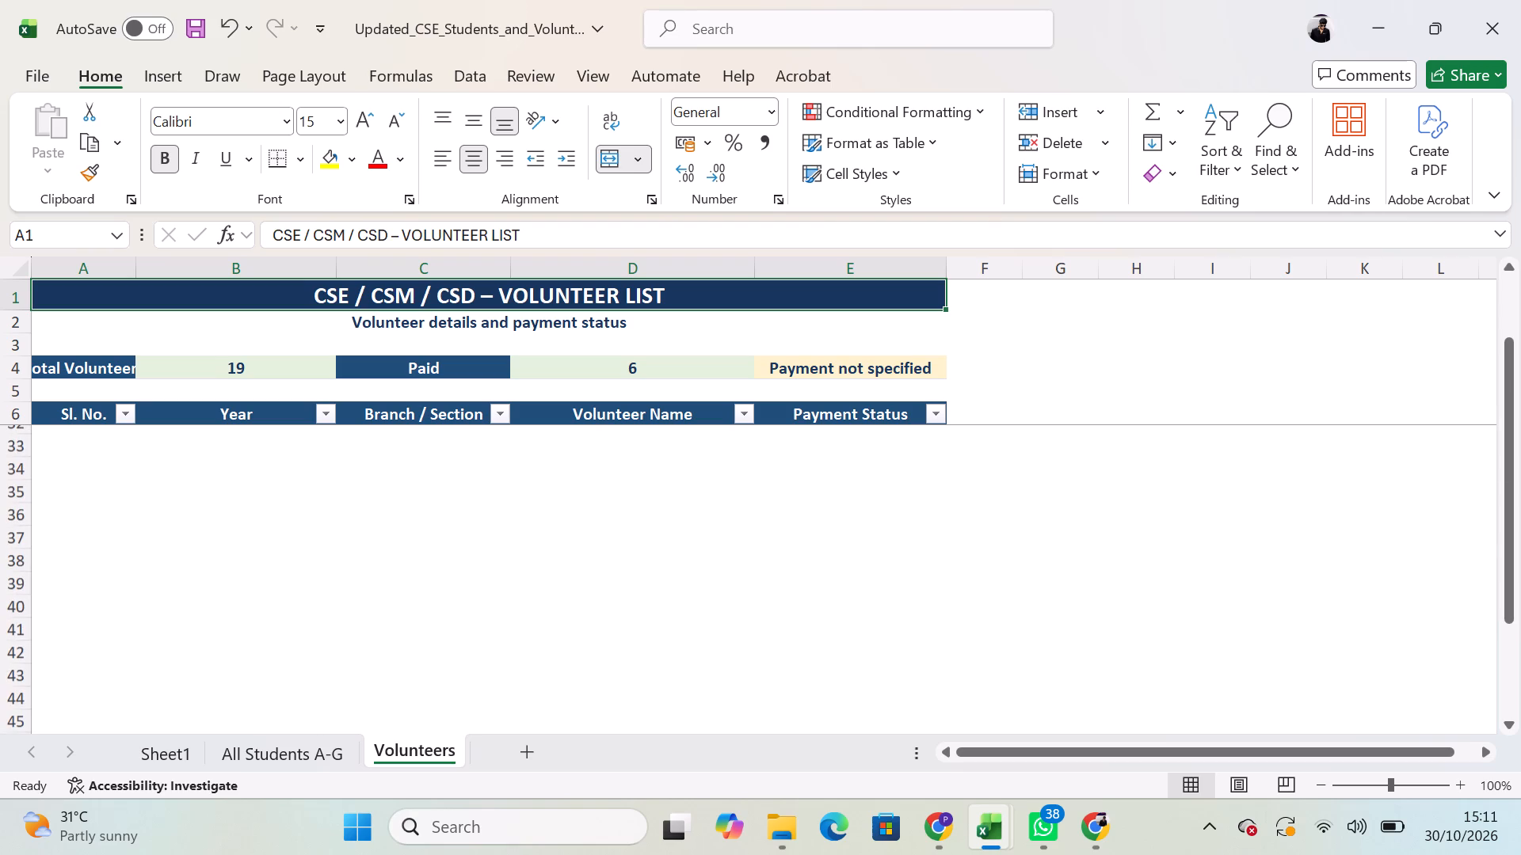
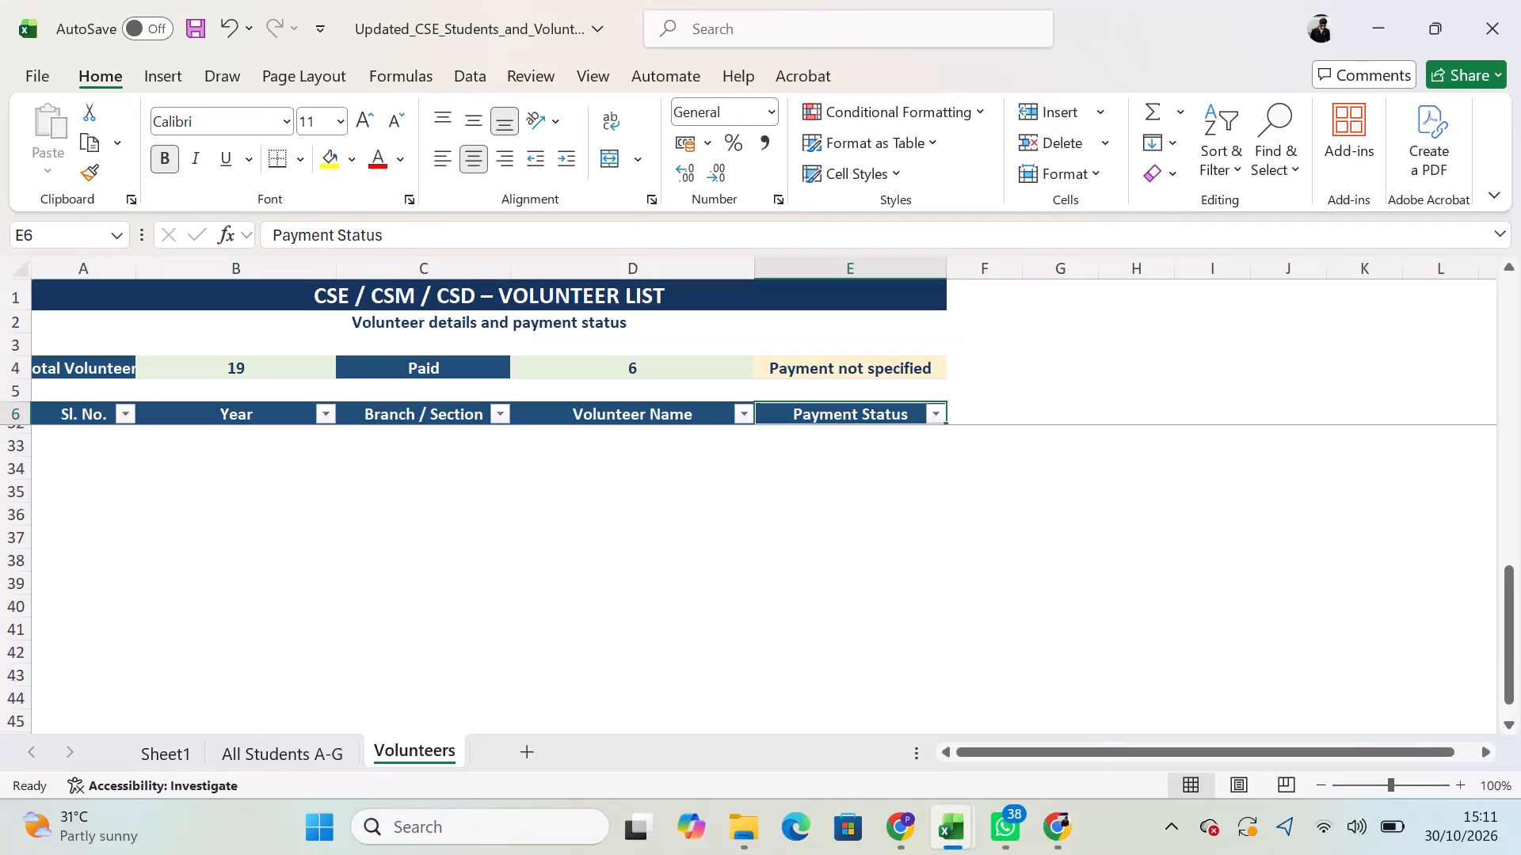
Look over Sheet1 and the filtered All Students A-G roll list down to the last section G rows.
left_click(423, 750)
left_click(316, 750)
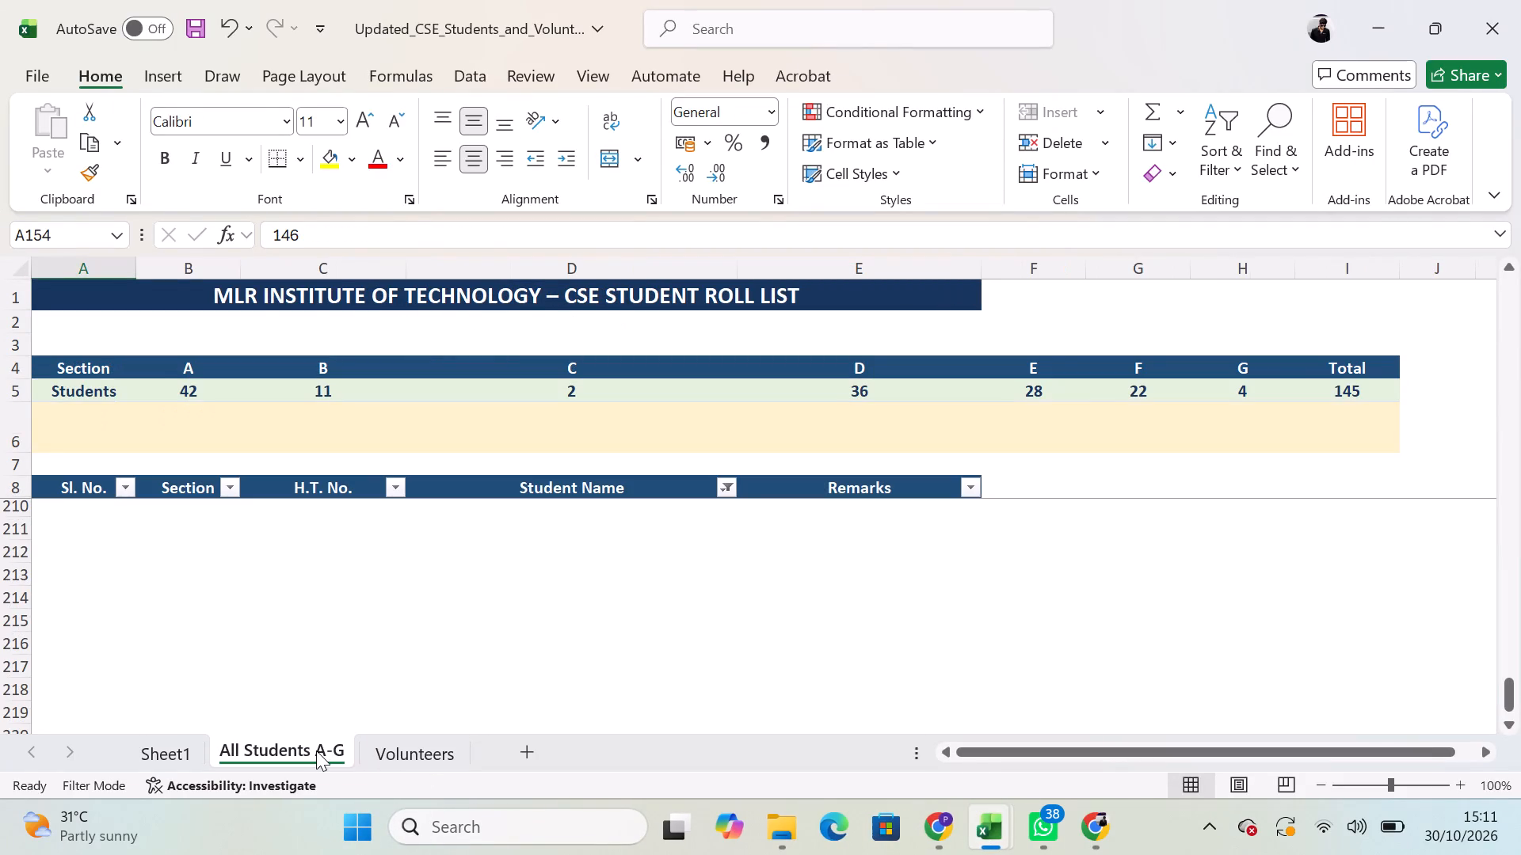
scroll(444, 587, "right", 2)
scroll(444, 587, "down", 2)
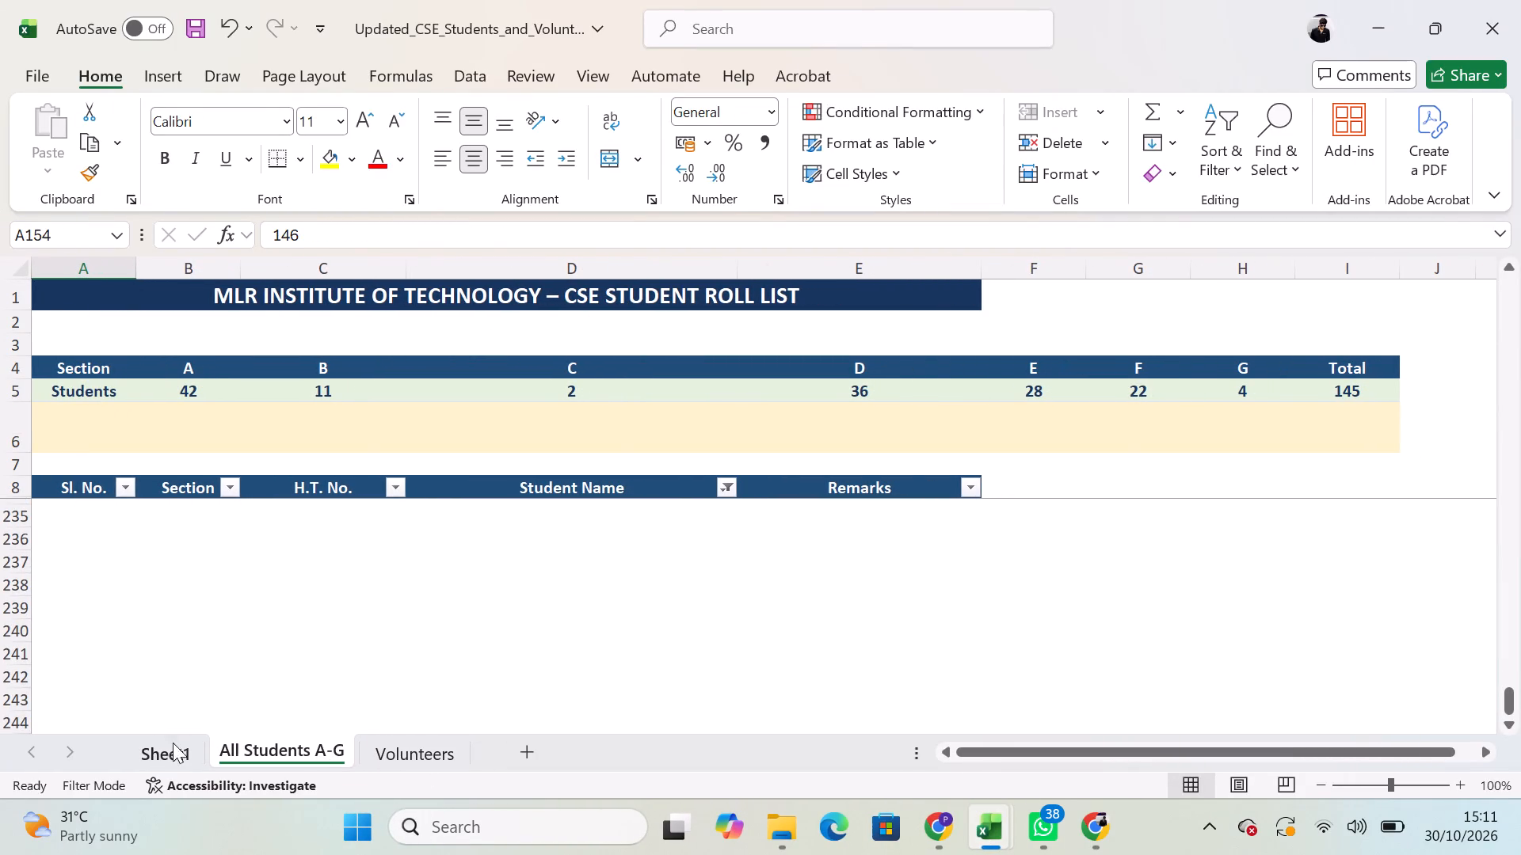
left_click(166, 769)
scroll(244, 629, "up", 2)
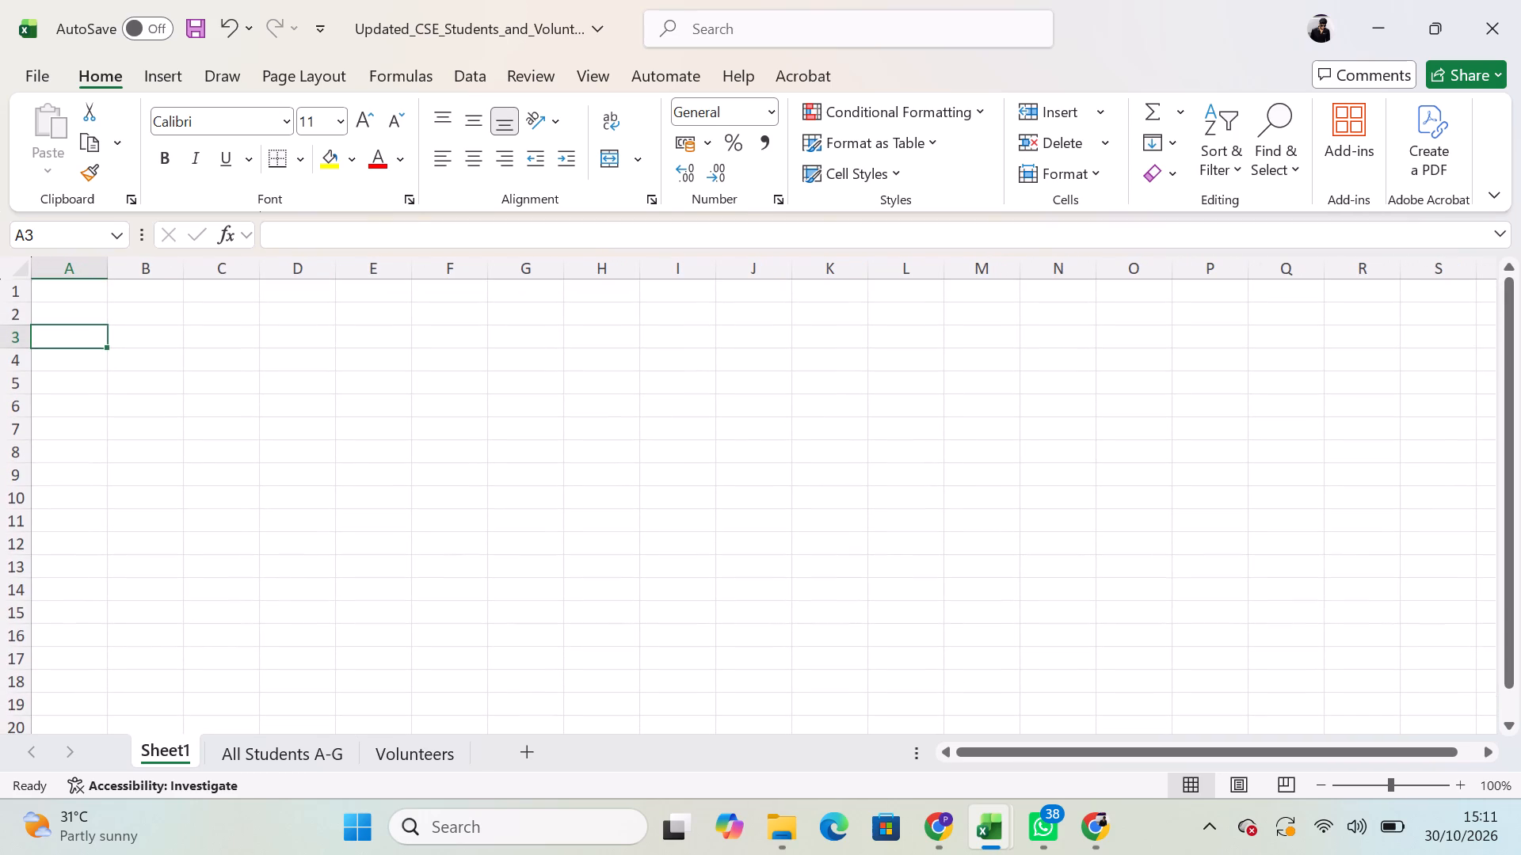
left_click(271, 754)
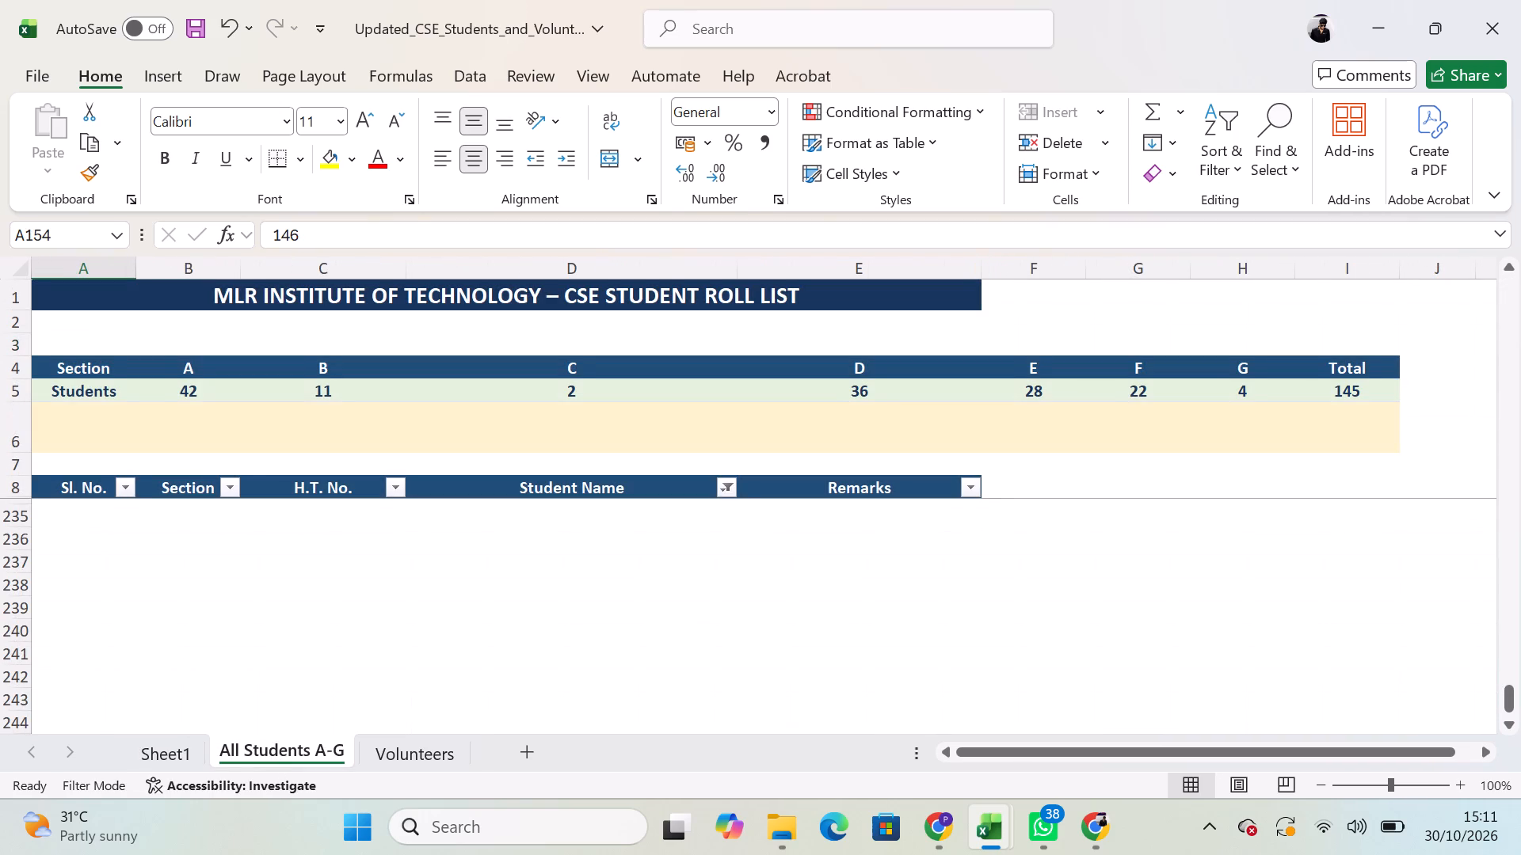
scroll(391, 615, "up", 1)
scroll(391, 615, "down", 1)
scroll(391, 615, "up", 7)
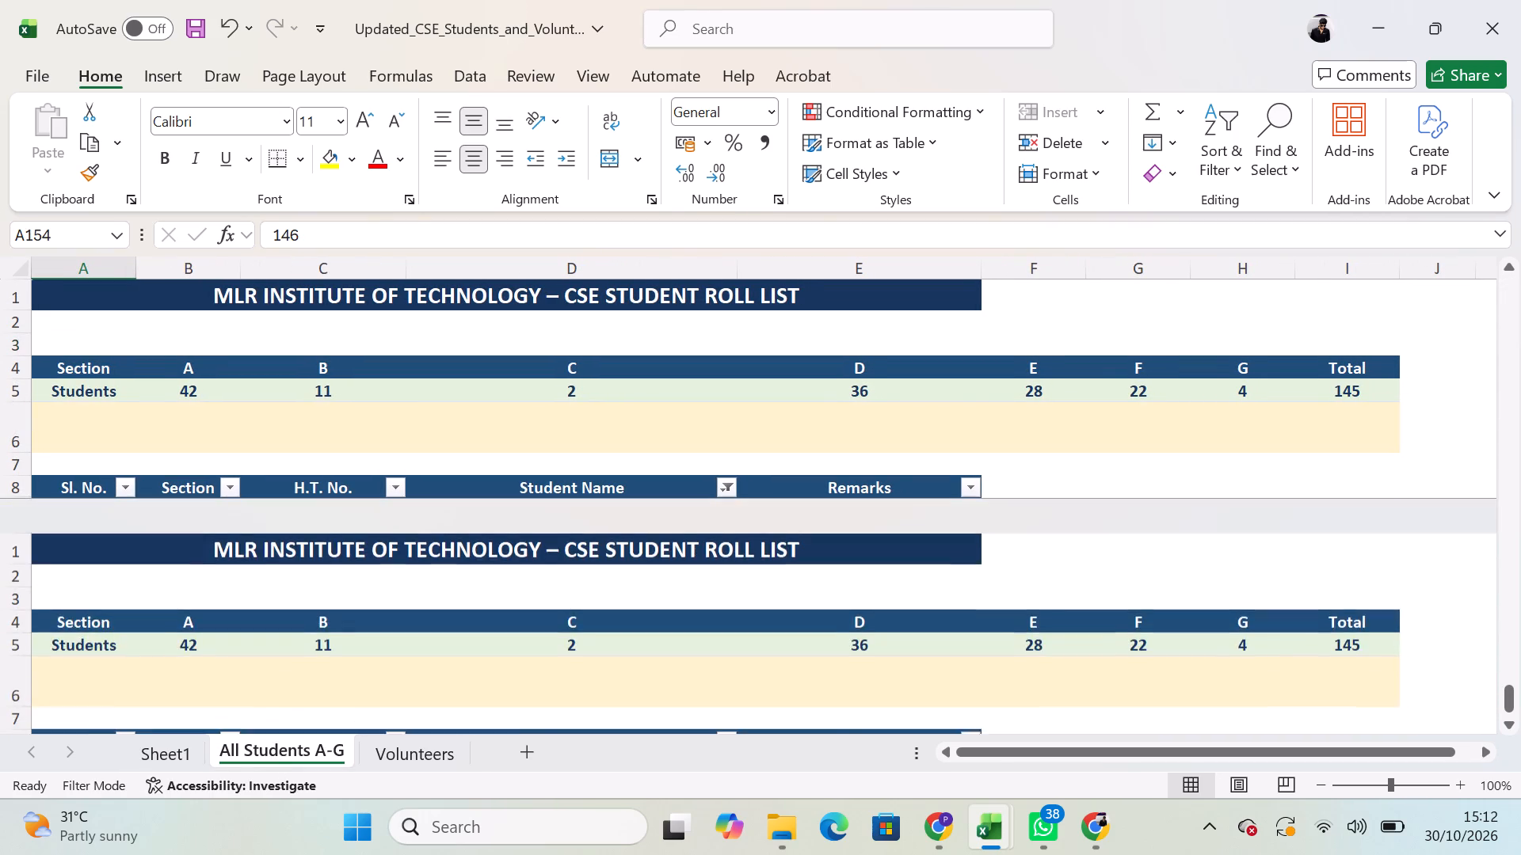
scroll(417, 644, "down", 3)
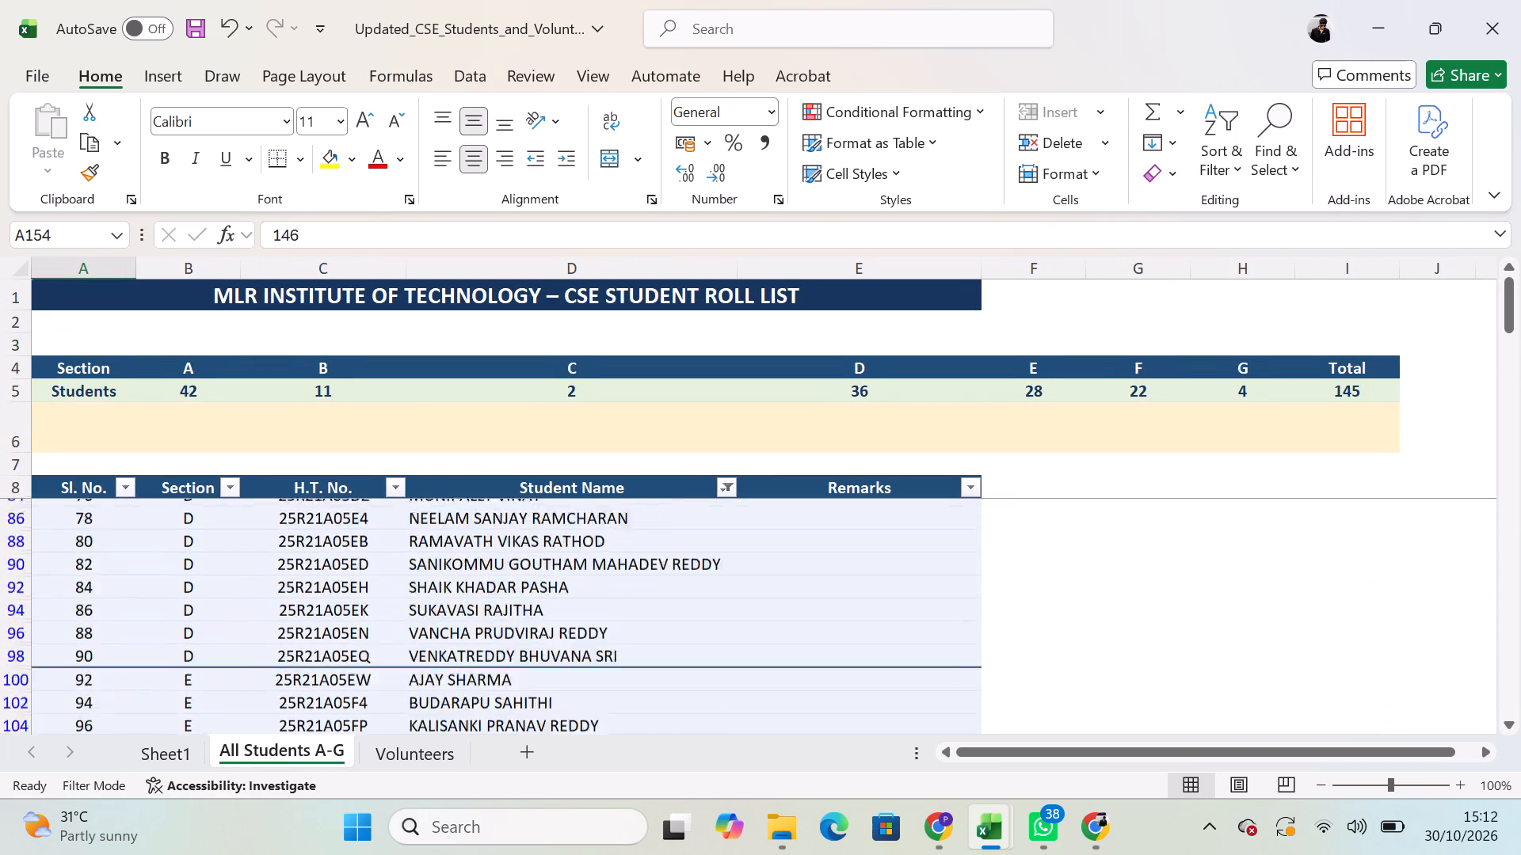
scroll(417, 644, "down", 2)
Examine the Volunteers sheet's year, branch and payment status entries from the first to the last volunteer.
left_click(436, 761)
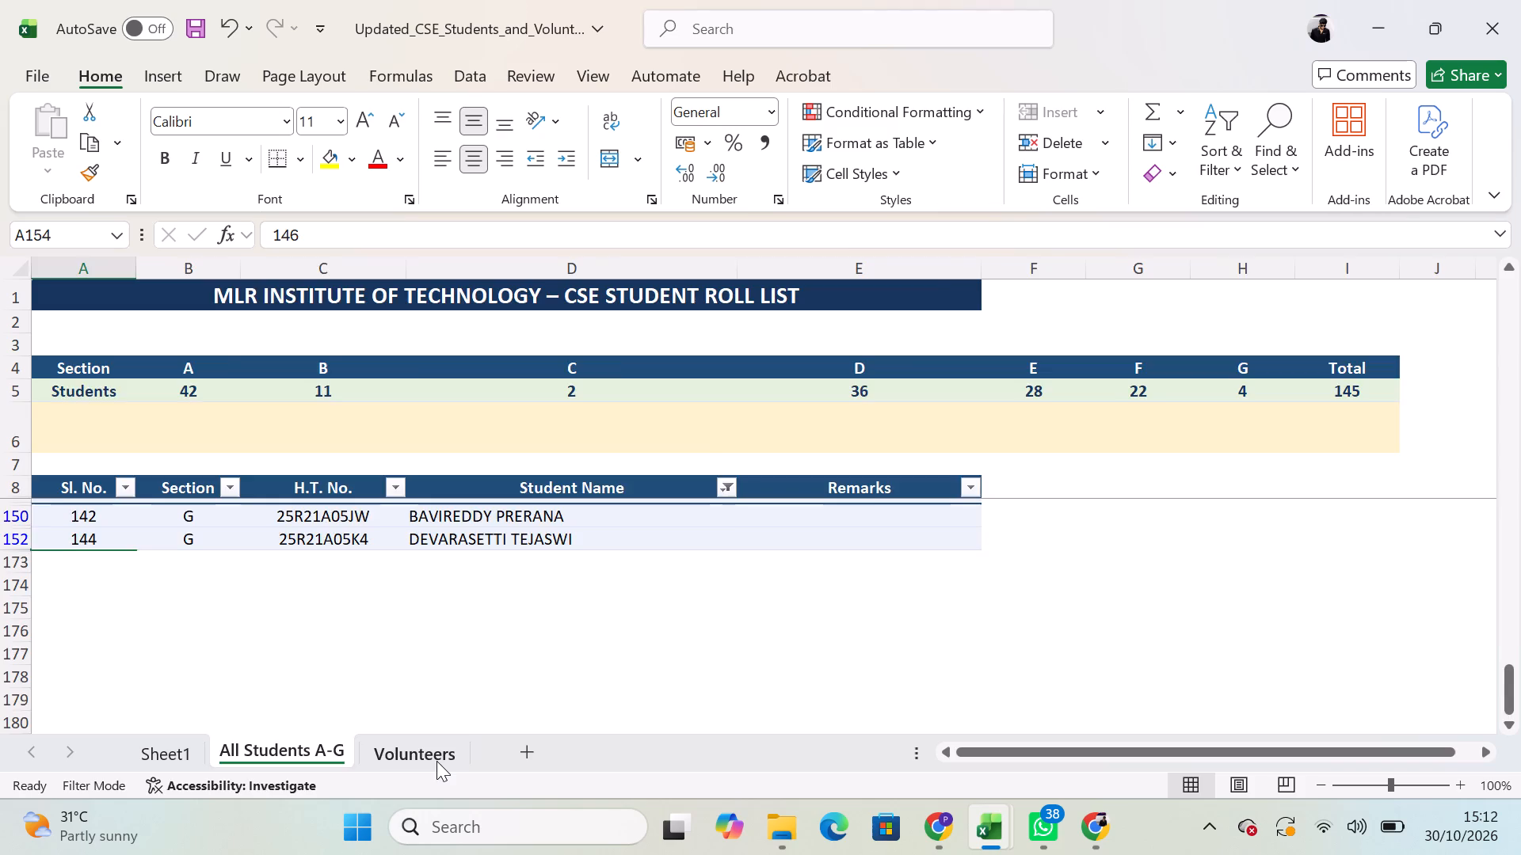
scroll(483, 603, "up", 4)
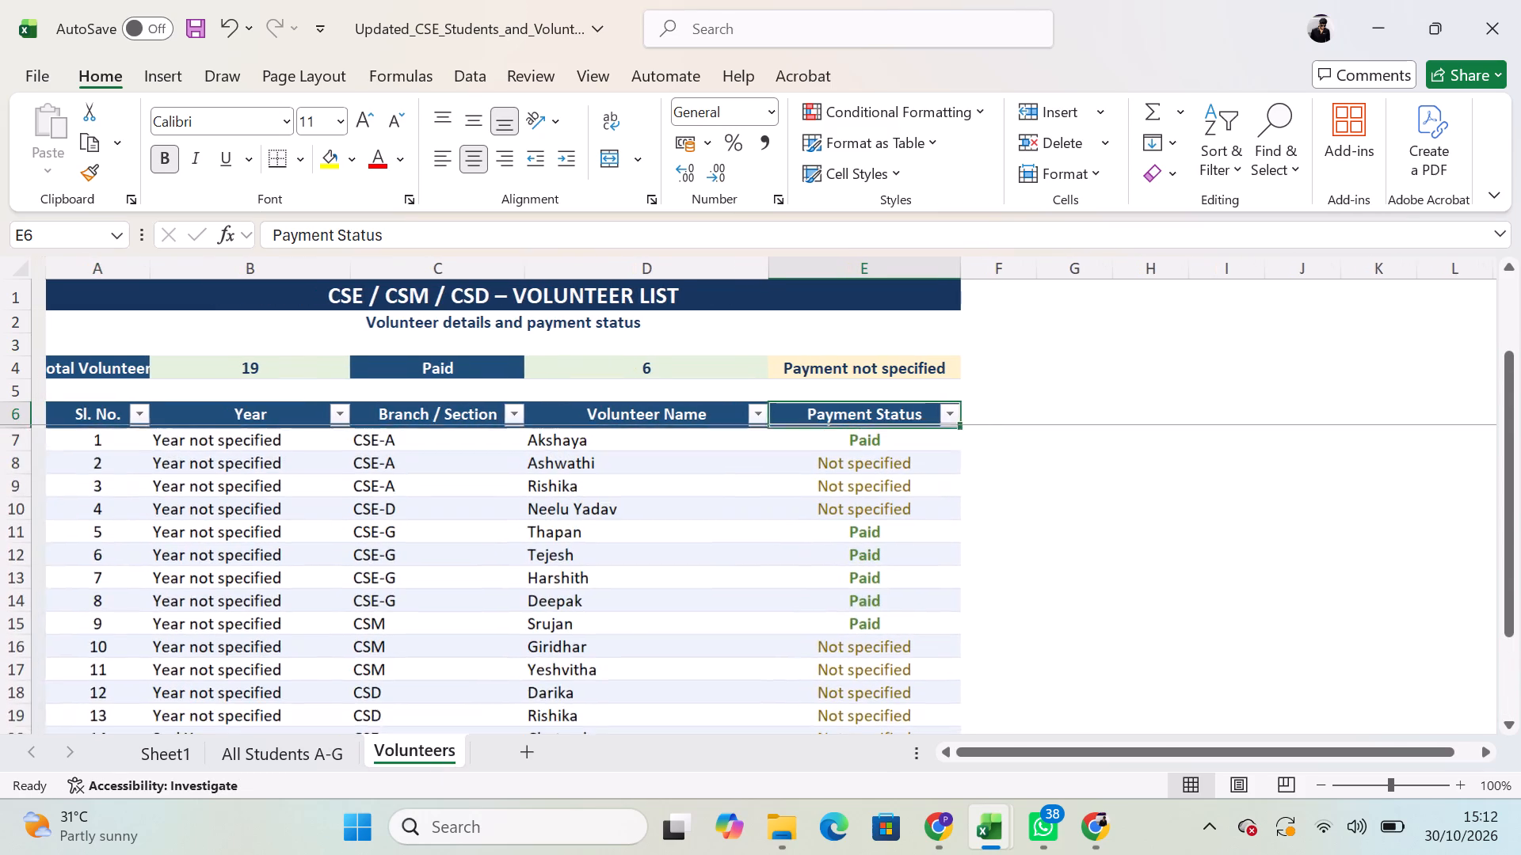
scroll(483, 603, "up", 2)
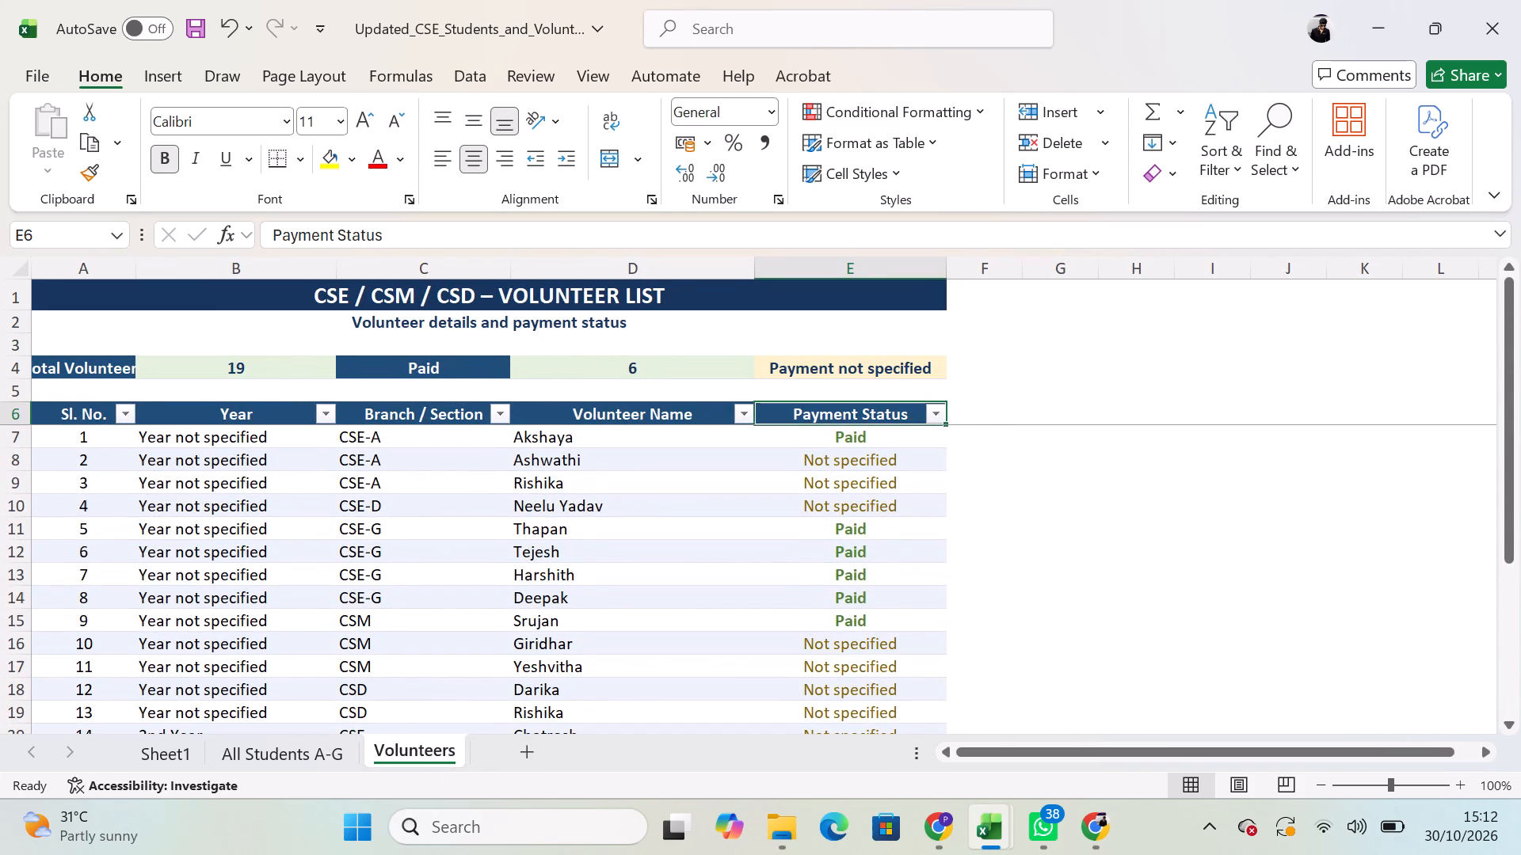
scroll(483, 603, "up", 1)
scroll(483, 603, "down", 2)
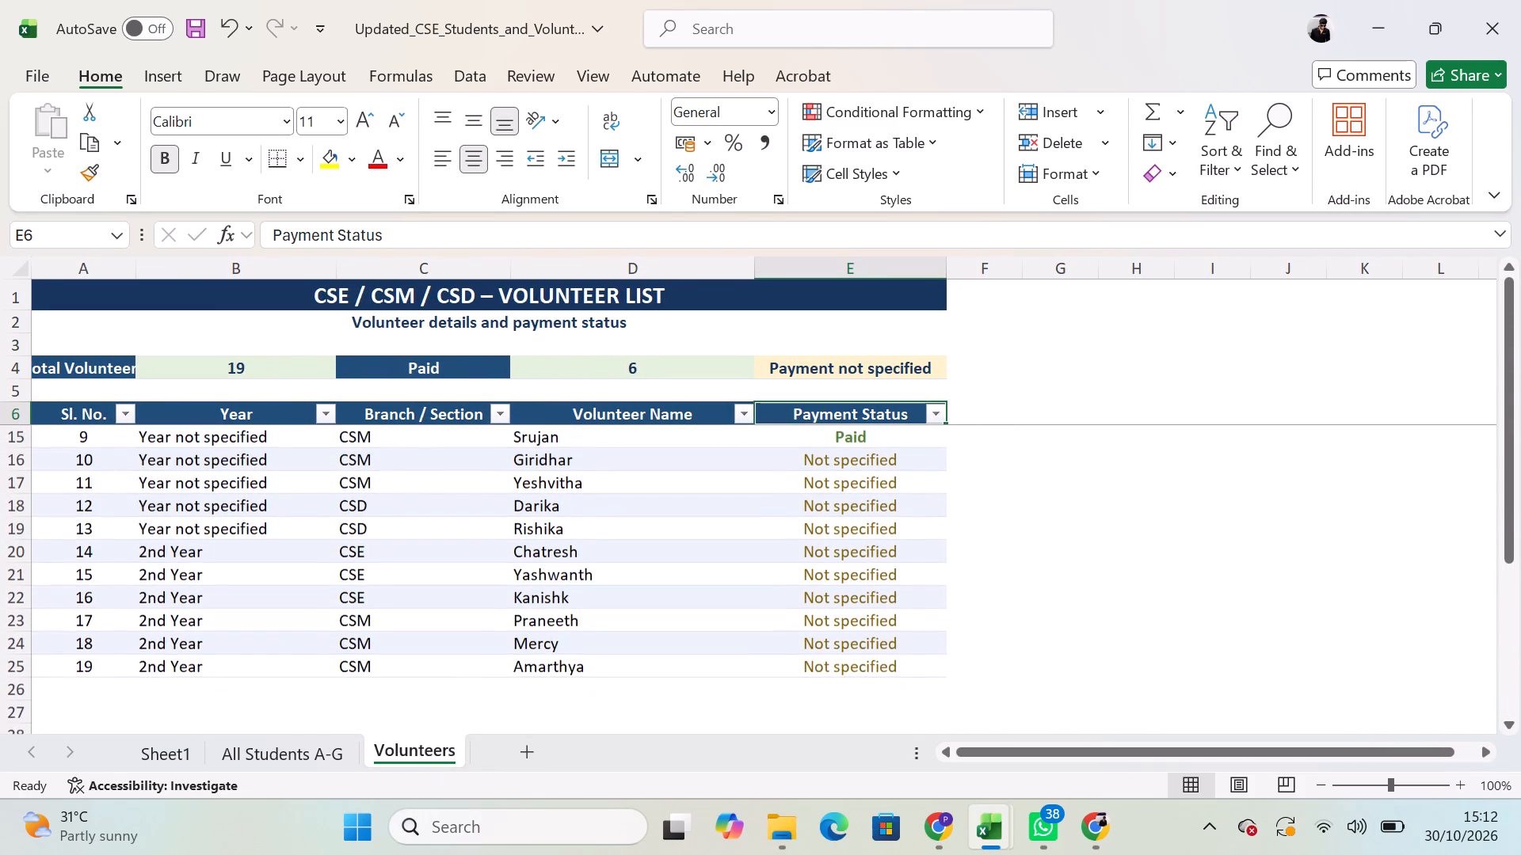
scroll(483, 603, "up", 2)
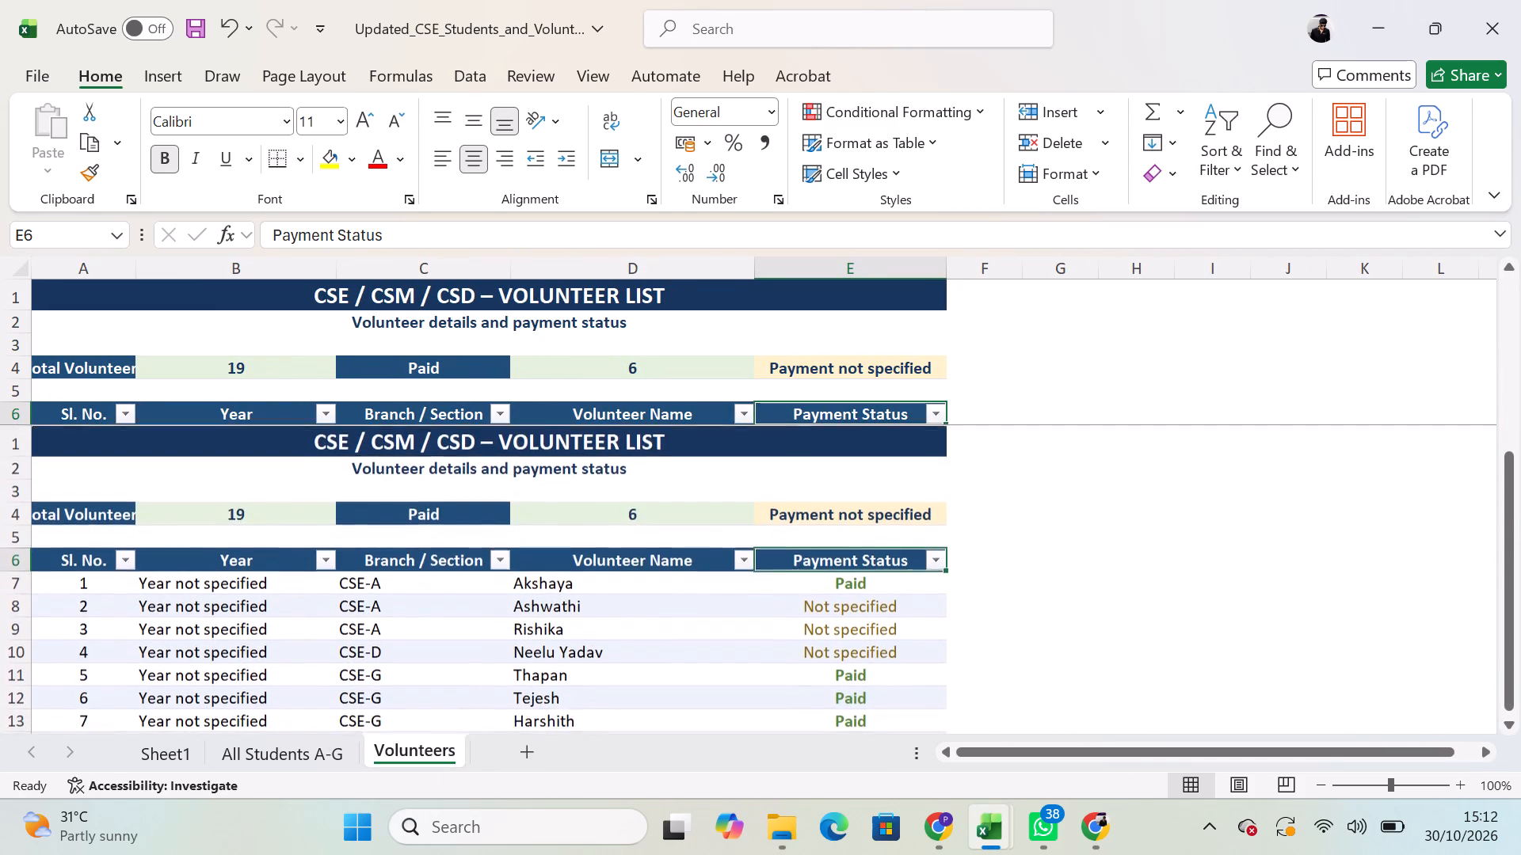
Replace the Year entry of the first volunteer in B7 with 3.
left_click(268, 434)
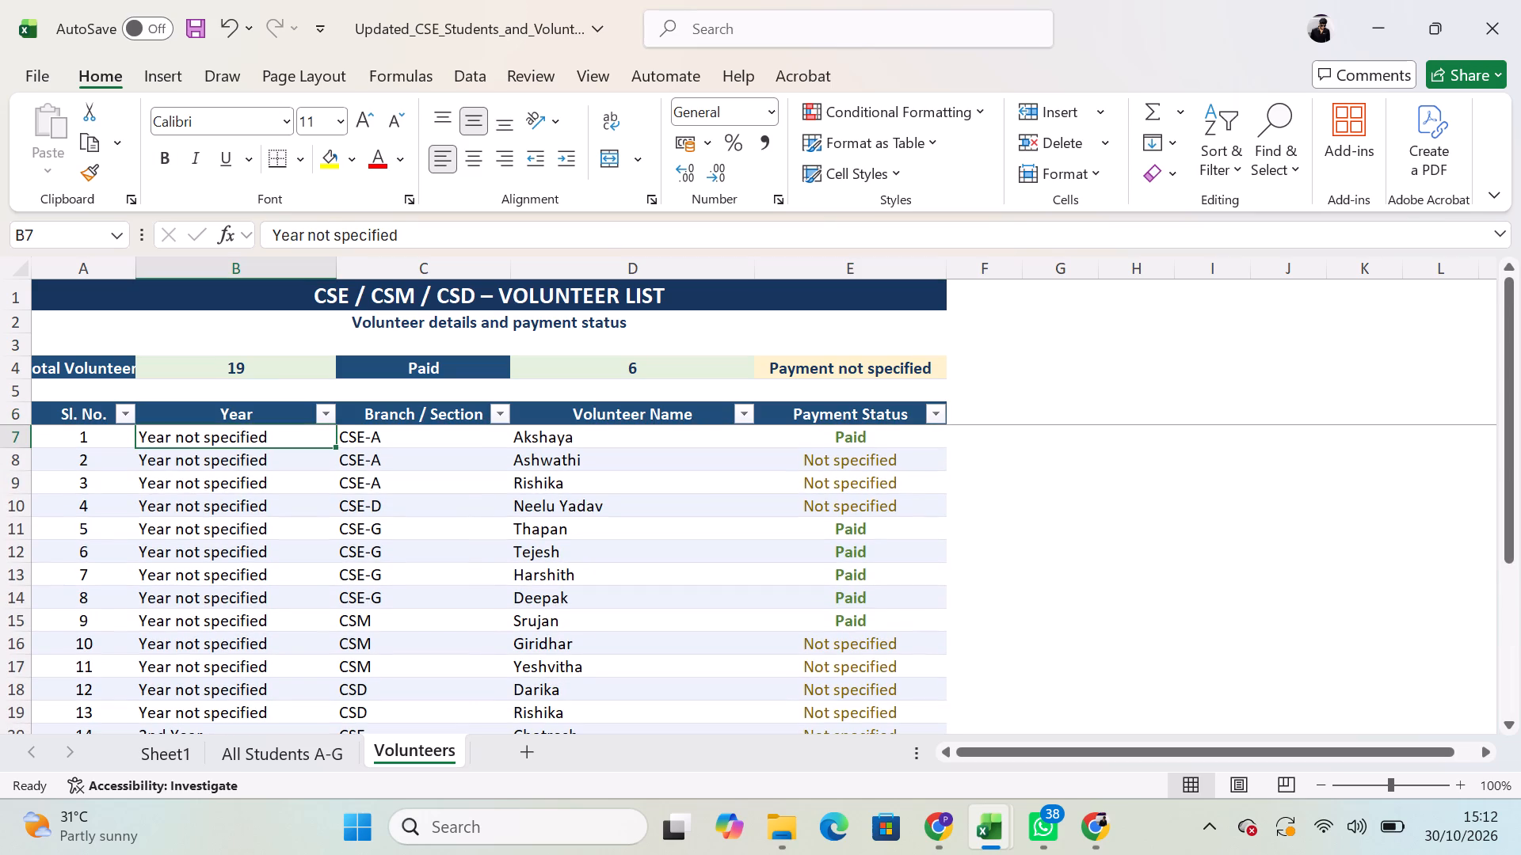
double_click(268, 434)
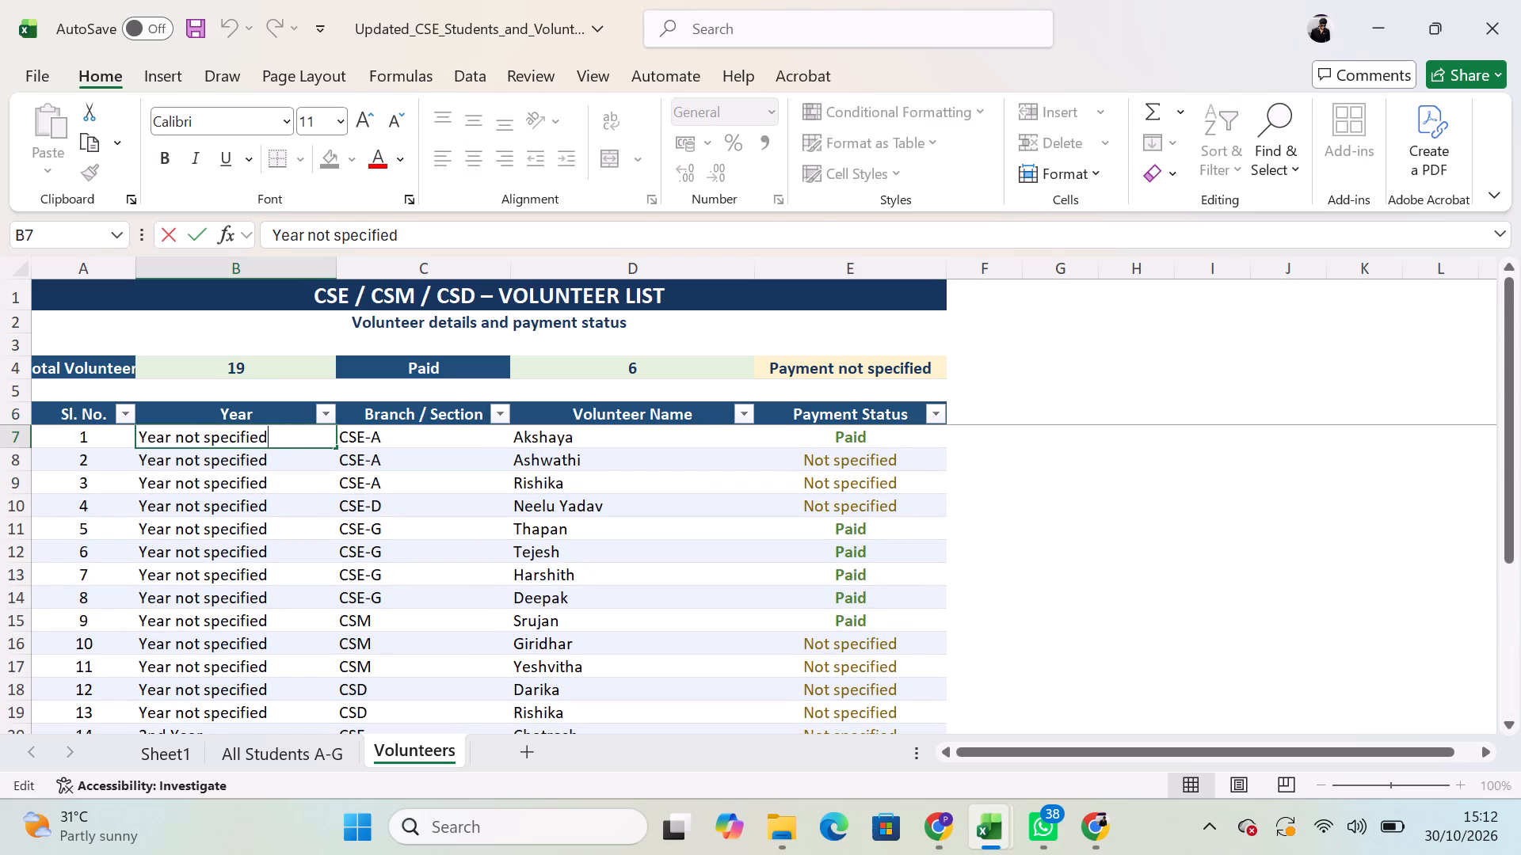
key("BackSpace")
key("BackSpace")
key("BackSpace")
key("BackSpace")
key("BackSpace")
key("BackSpace")
key("BackSpace")
key("BackSpace")
key("BackSpace")
key("BackSpace")
key("BackSpace")
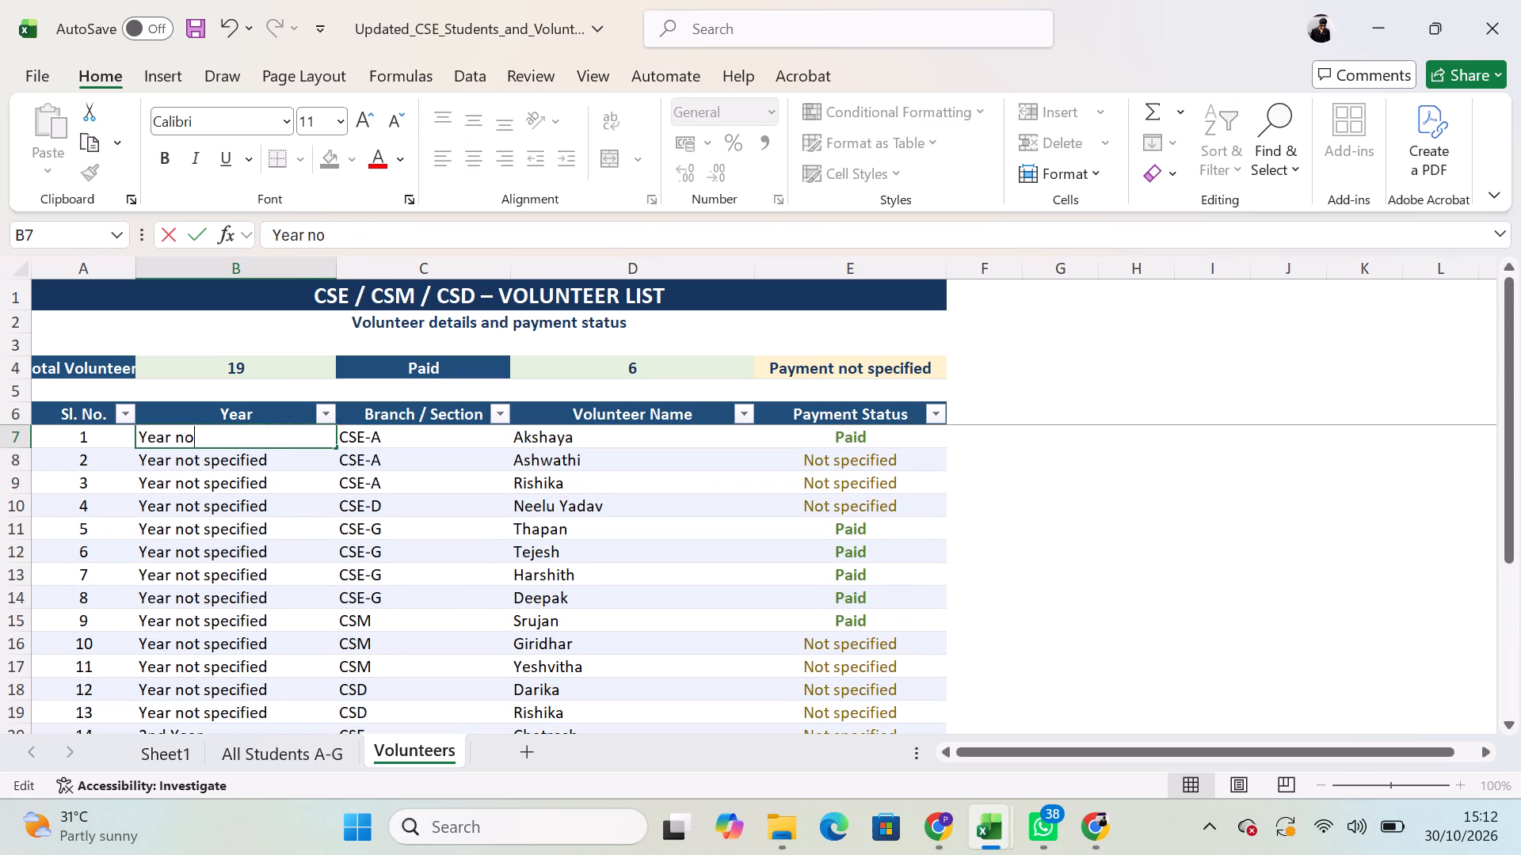
key("BackSpace")
key("BackSpace")
key("BackSpace")
key("BackSpace")
key("BackSpace")
key("BackSpace")
key("BackSpace")
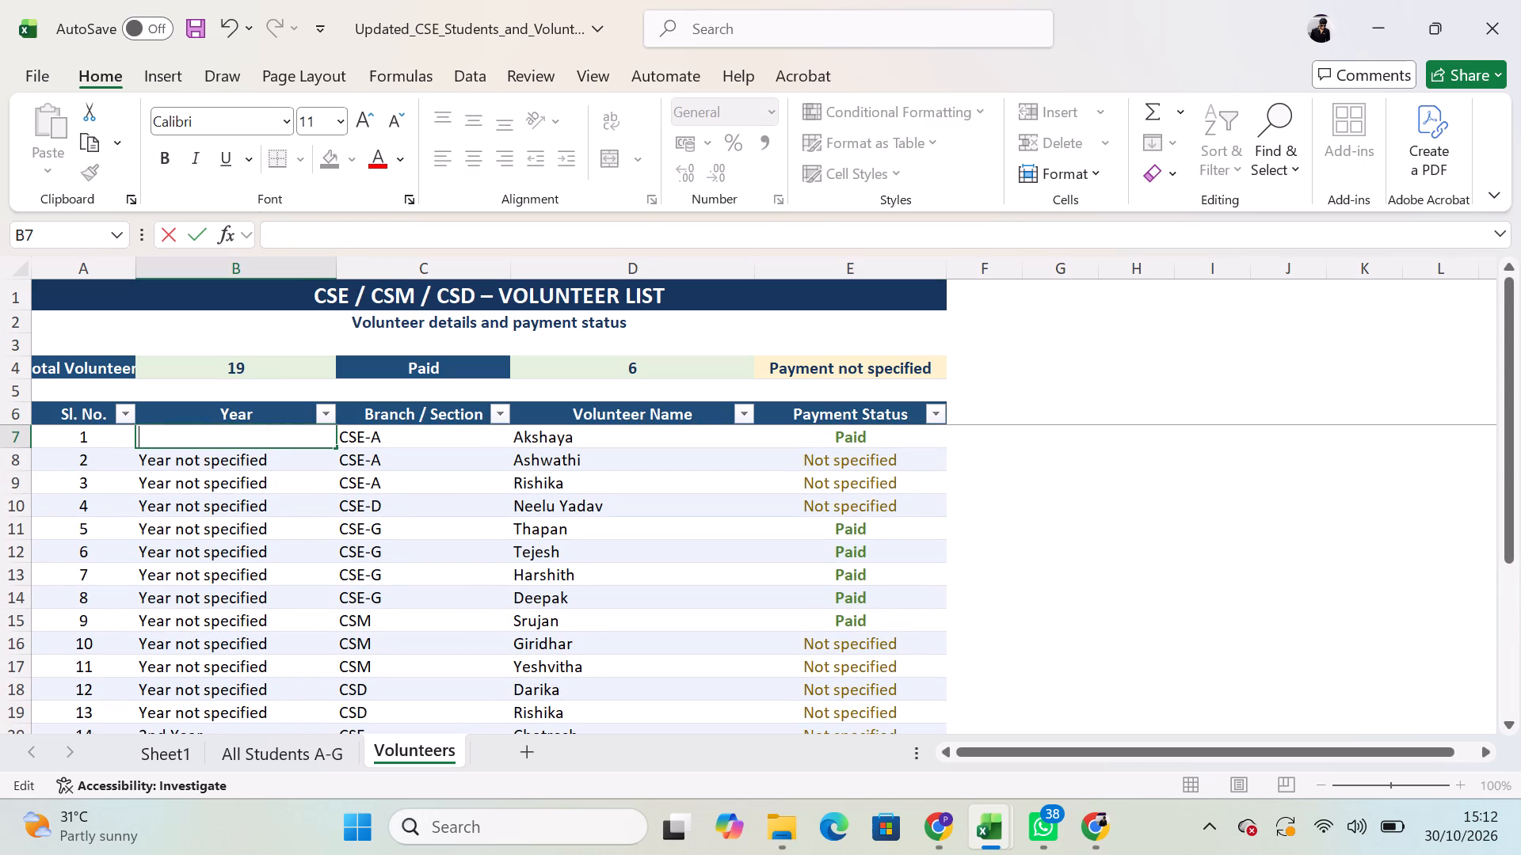
key("3")
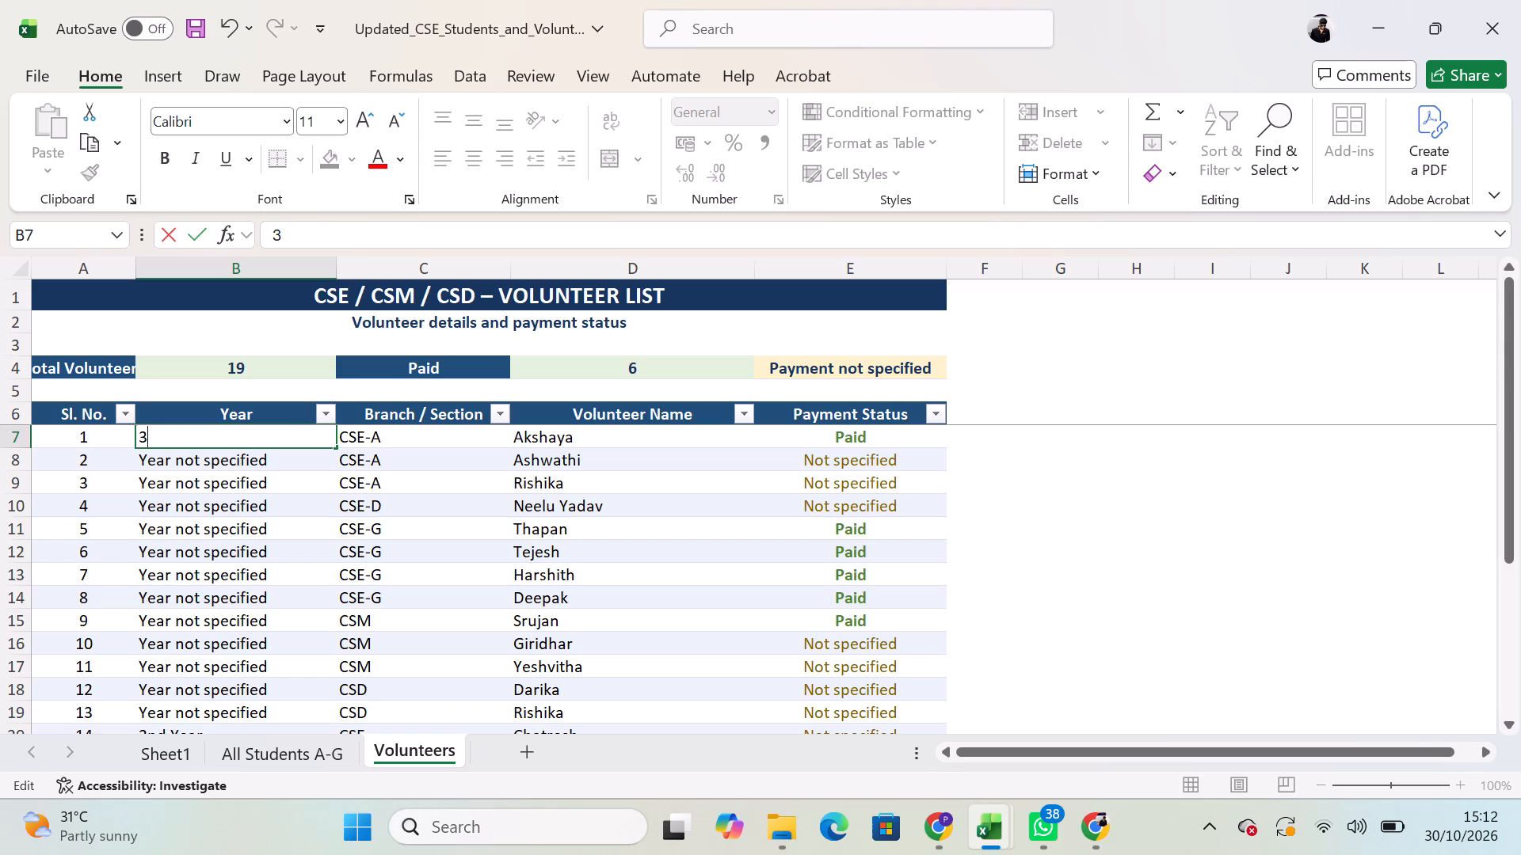
Fill the year 3 from B7 down through B19, covering volunteers 1 to 13.
left_click_drag(336, 443, 326, 619)
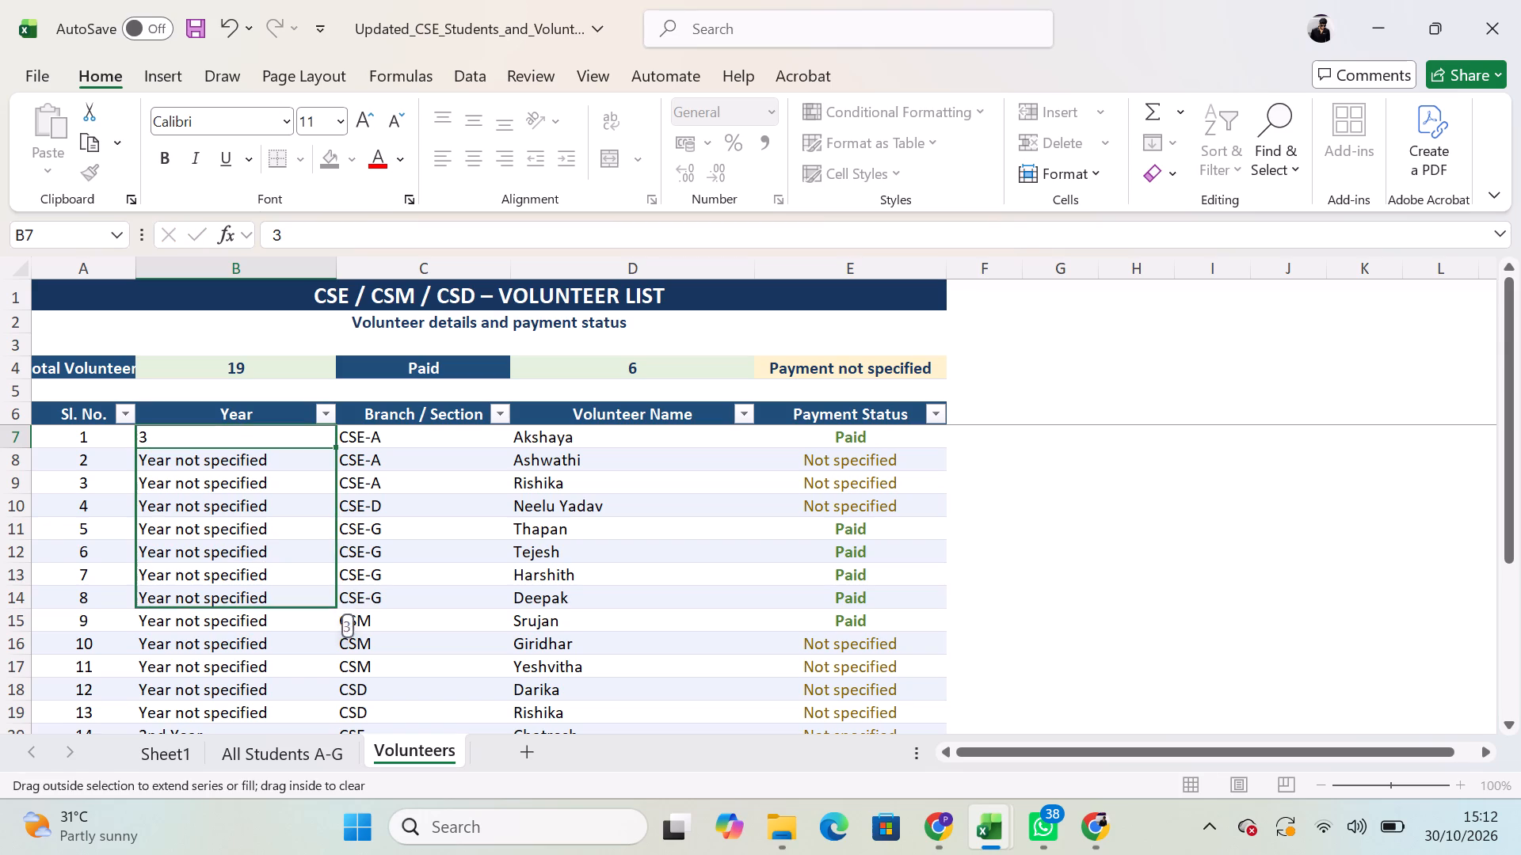
left_click_drag(326, 619, 331, 743)
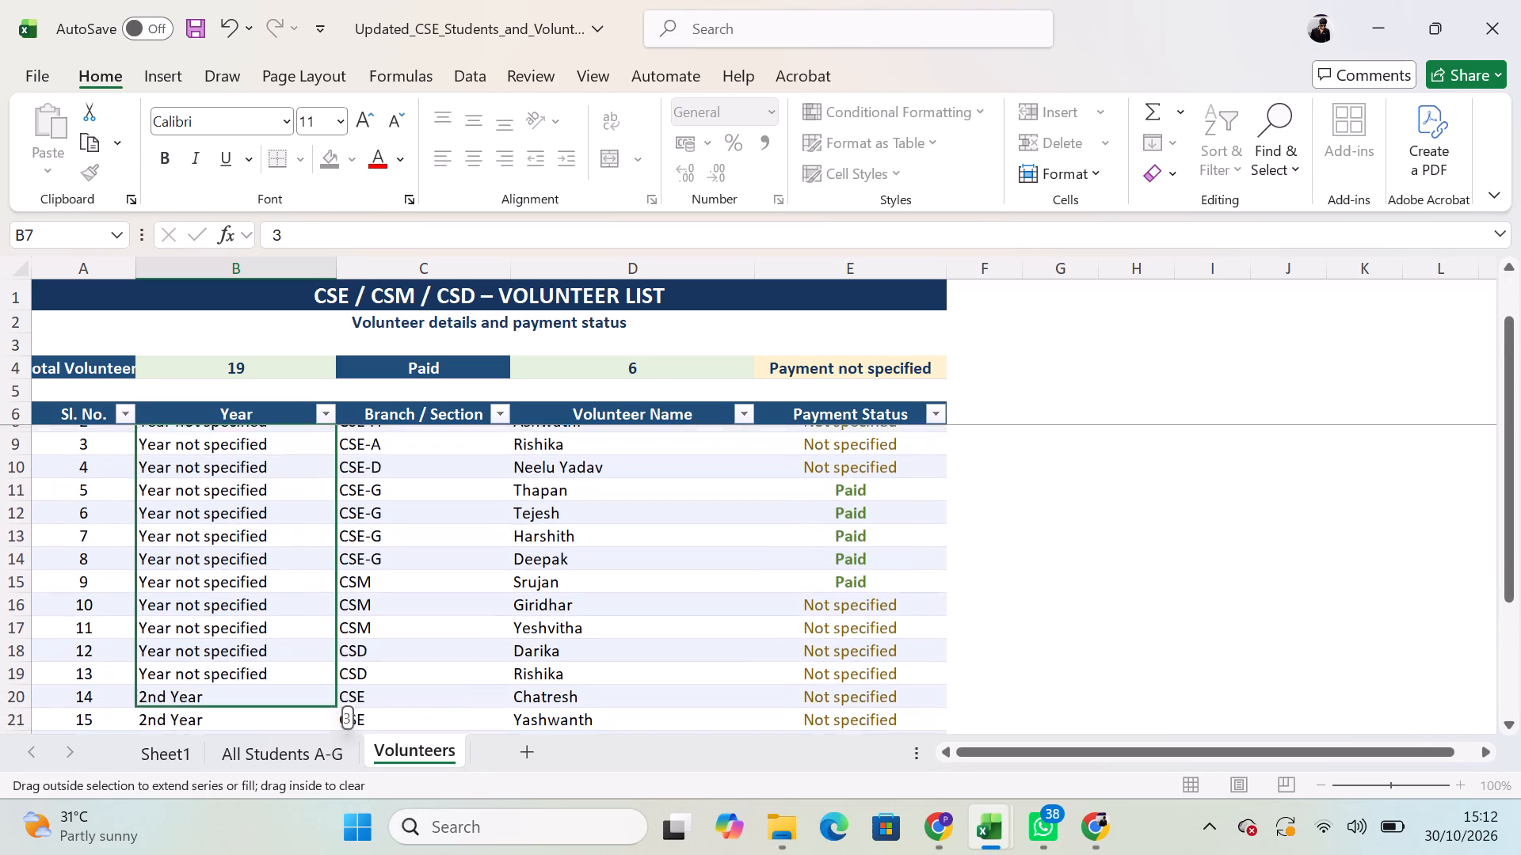
left_click_drag(331, 743, 319, 656)
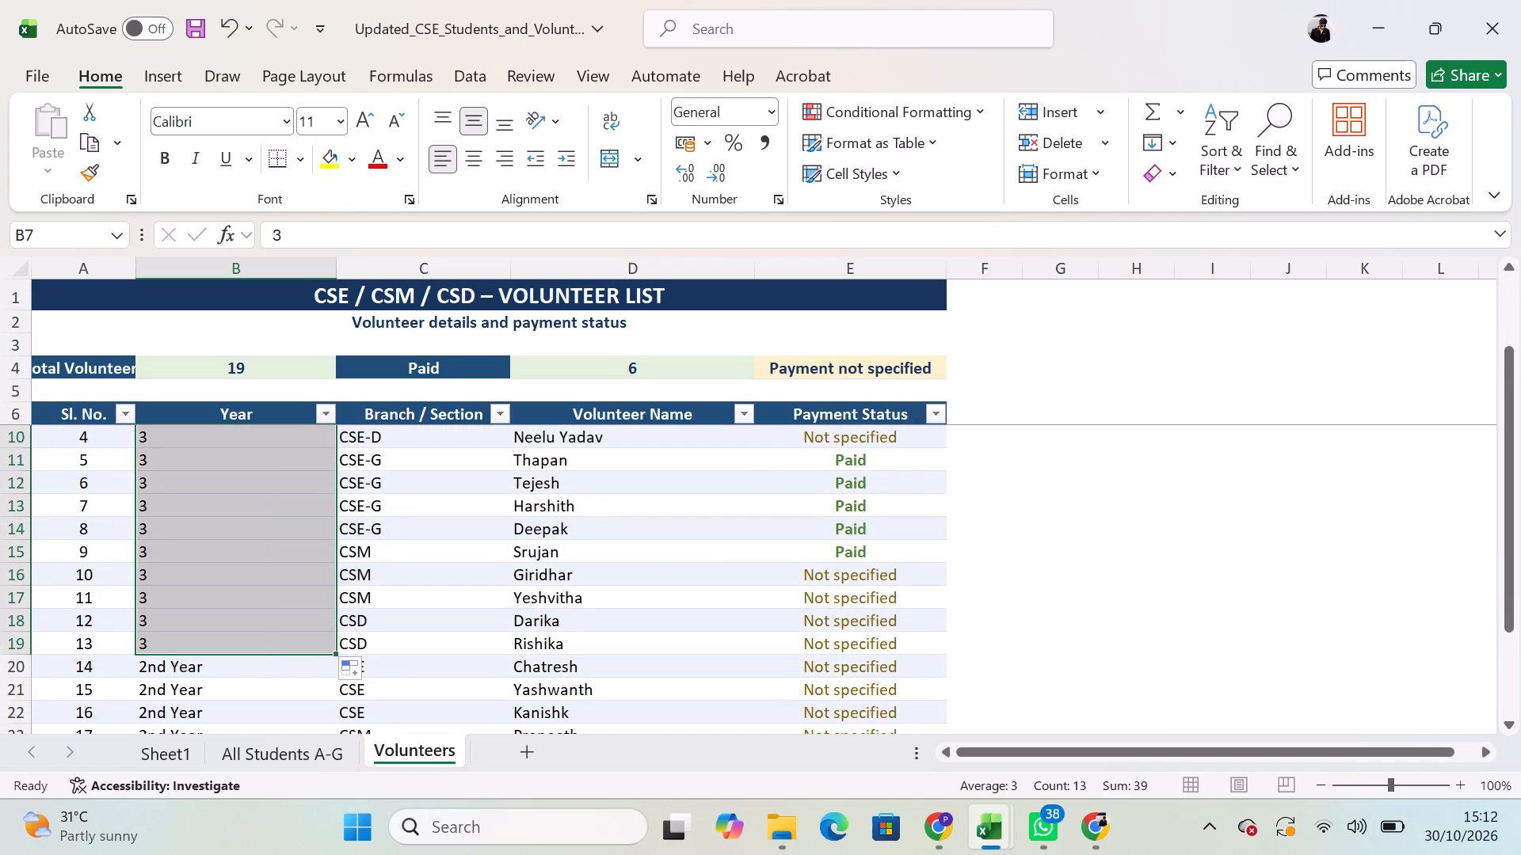
left_click(1046, 618)
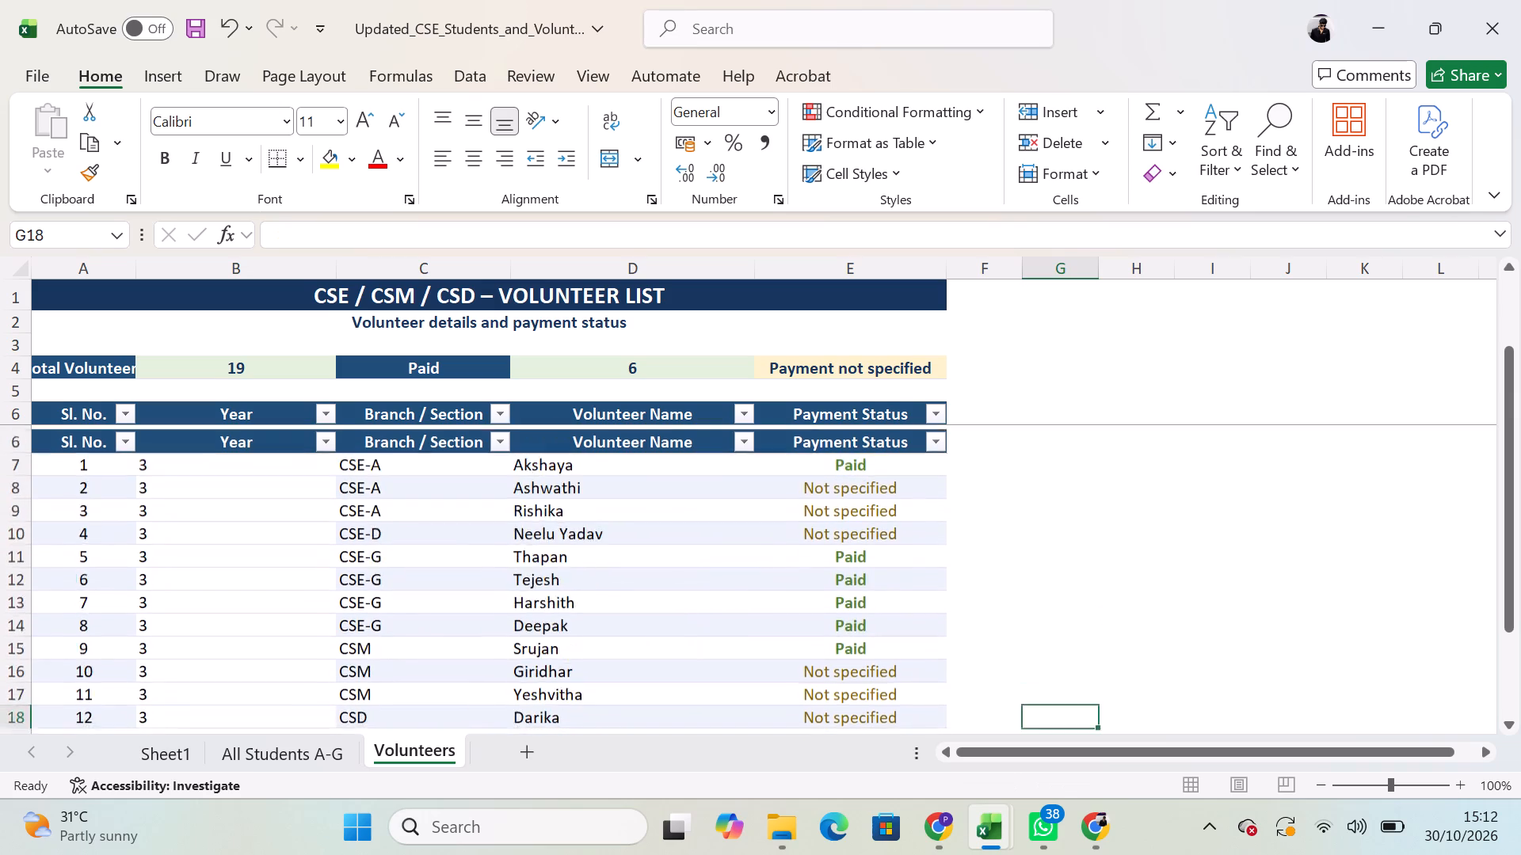
Replace the Year entry of volunteer 14 in B20 with 2.
scroll(1046, 618, "down", 2)
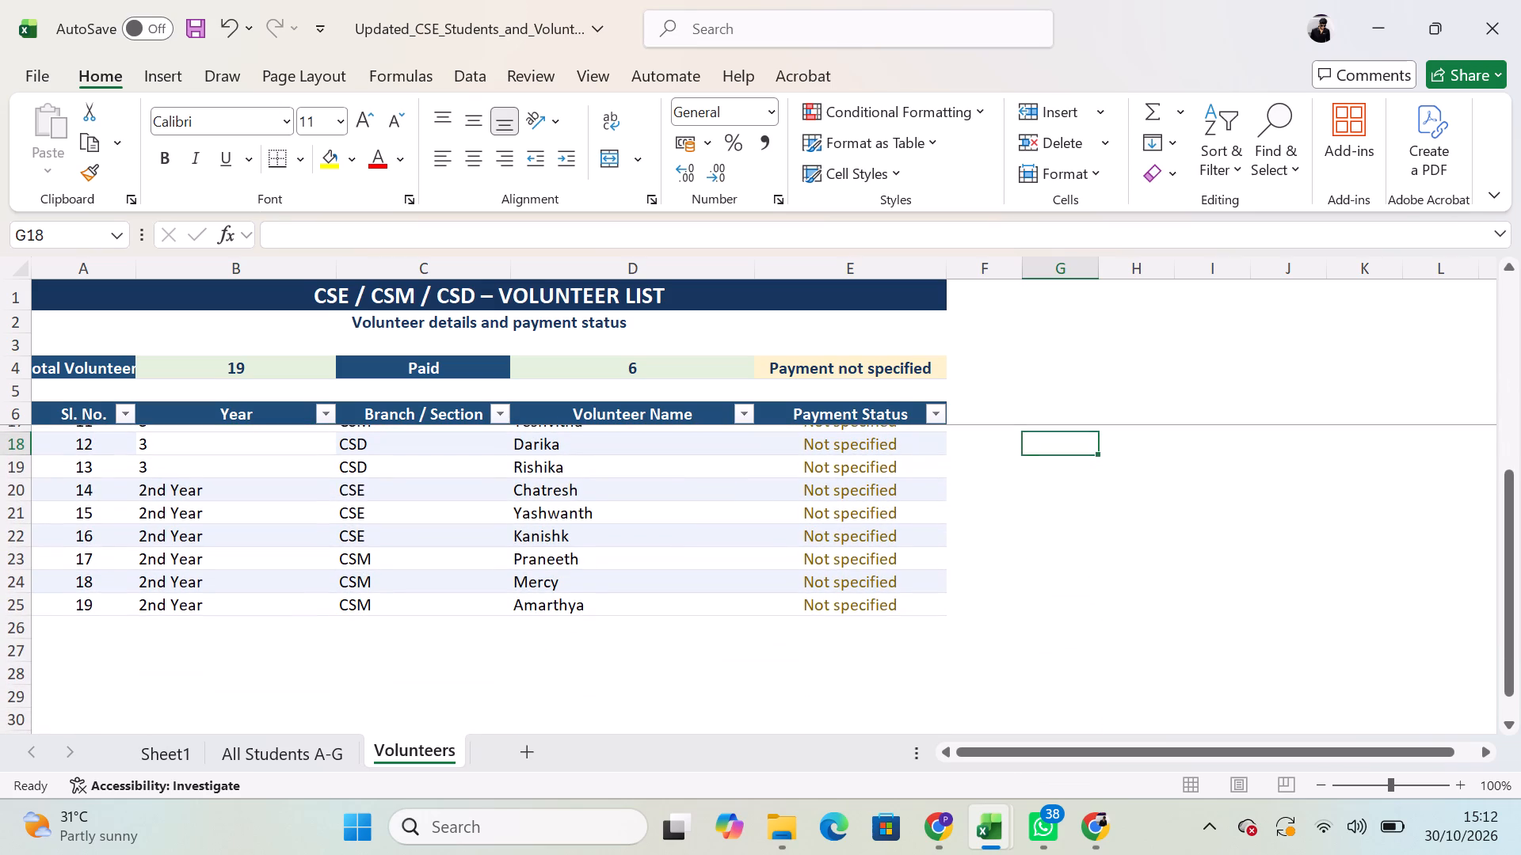
triple_click(150, 498)
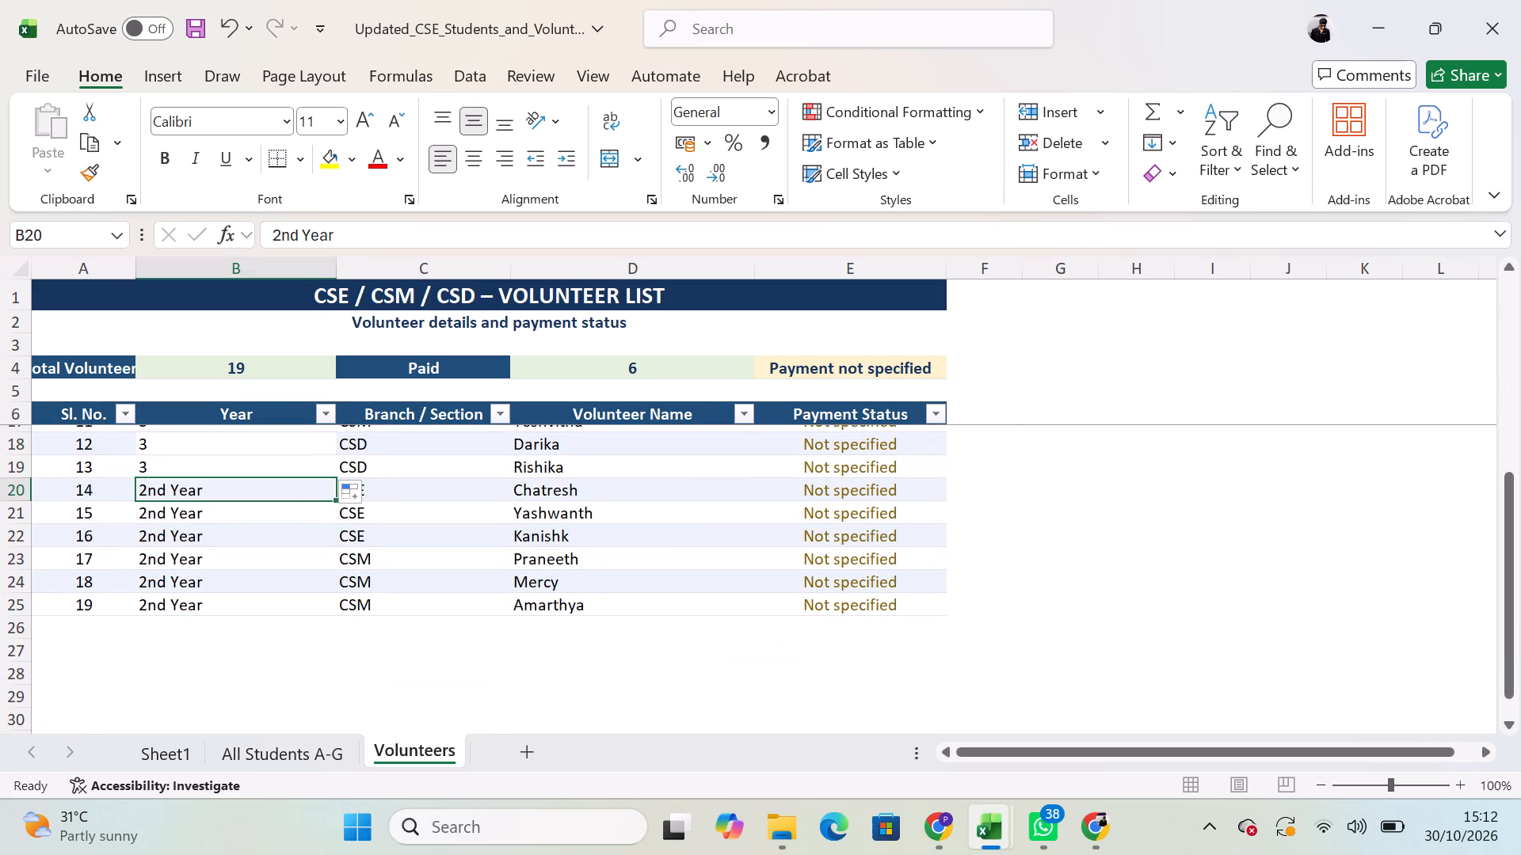
triple_click(150, 498)
triple_click(150, 498)
left_click(150, 498)
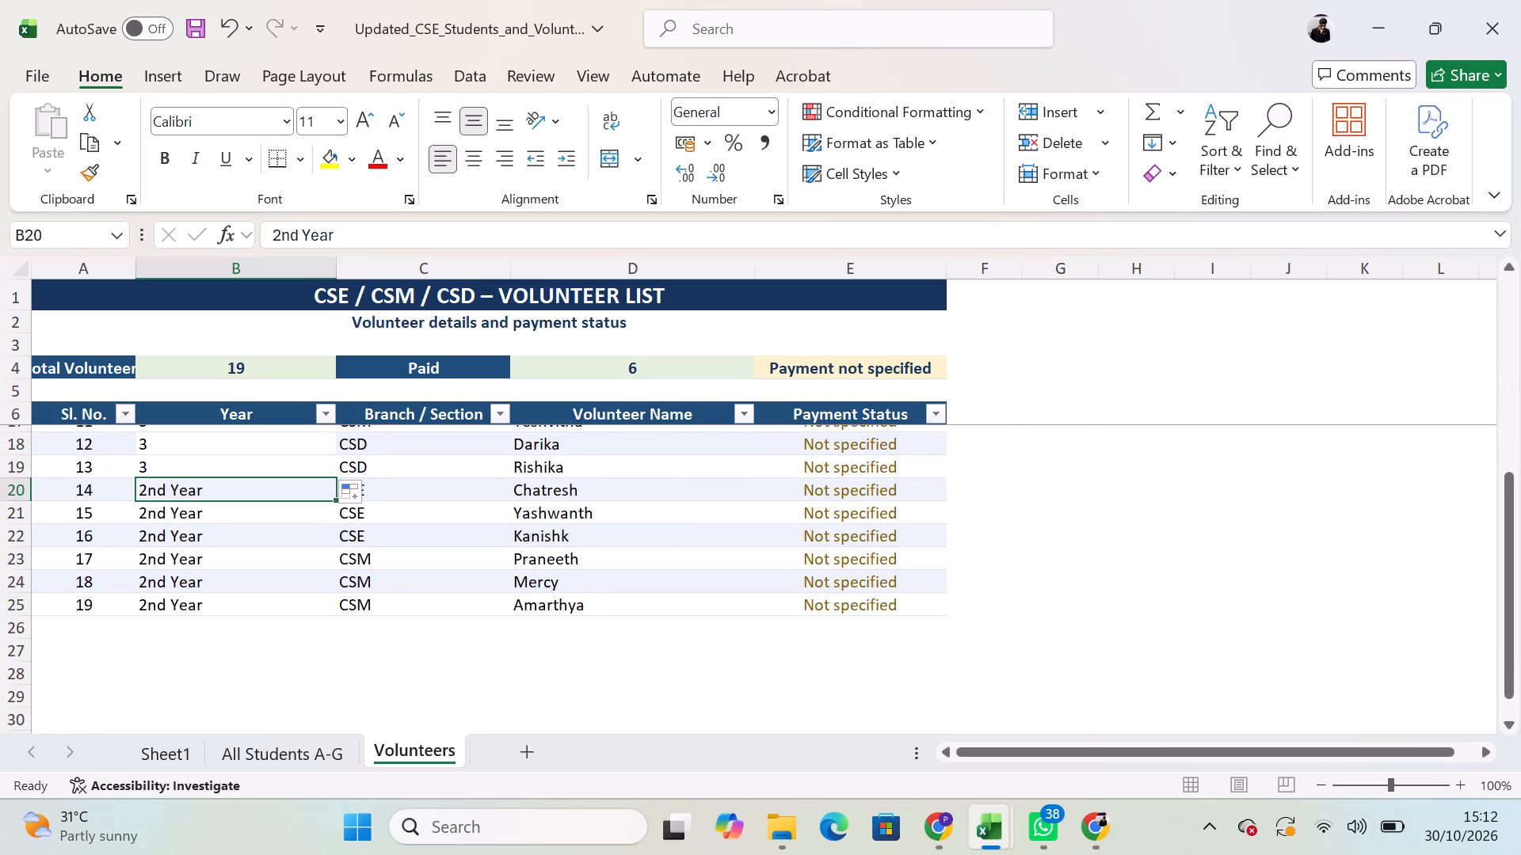
triple_click(174, 485)
key("BackSpace")
key("BackSpace")
key("BackSpace")
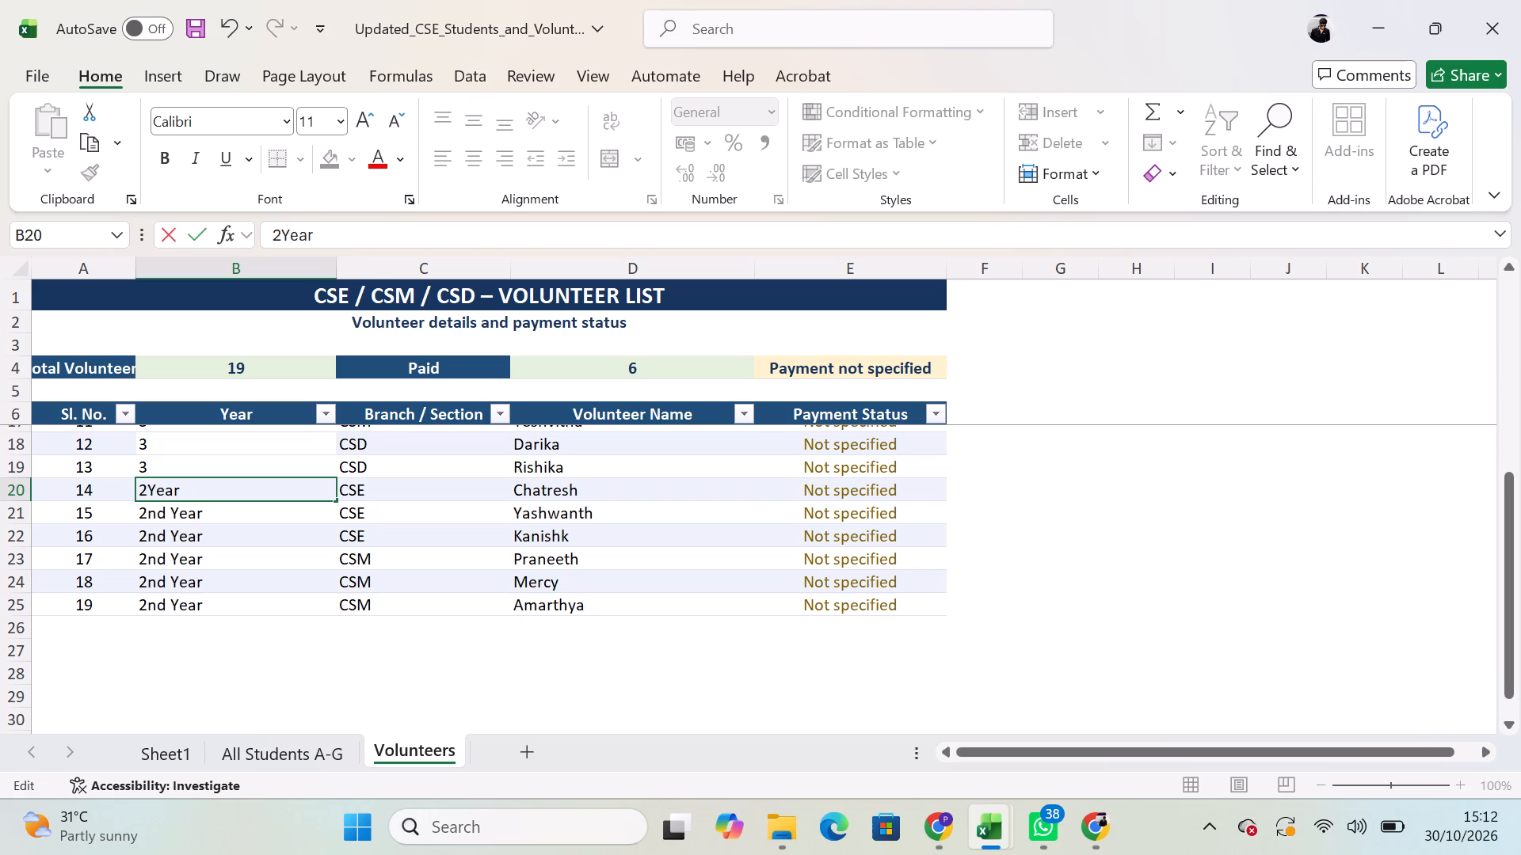
key("BackSpace")
key("BackSpace")
key("Right")
key("Right")
key("Right")
key("Right")
key("Right")
key("Right")
key("Right")
key("Right")
key("BackSpace")
key("BackSpace")
key("BackSpace")
key("BackSpace")
key("2")
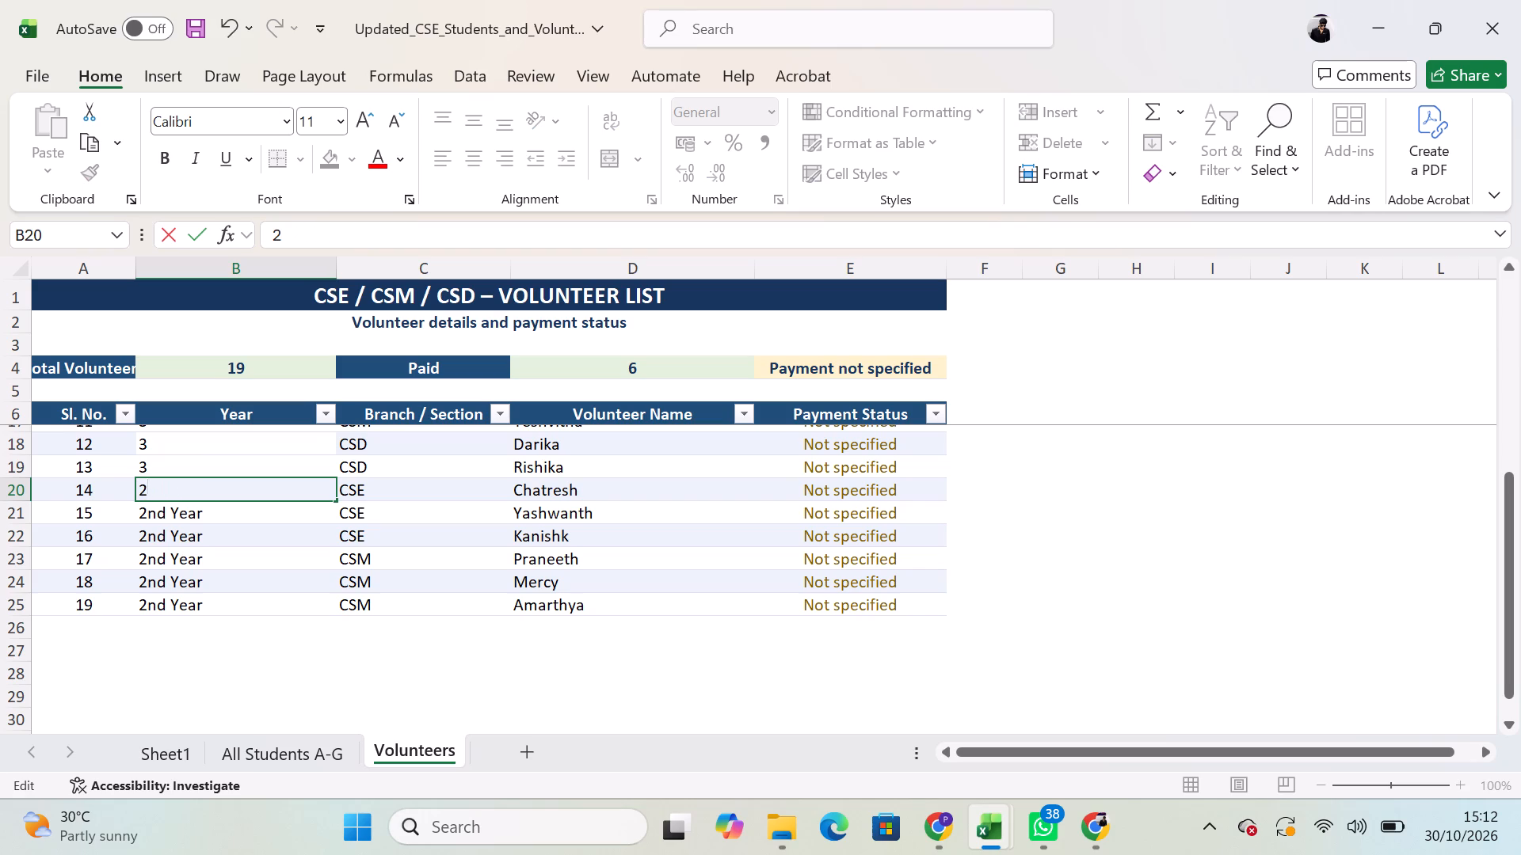
left_click(308, 666)
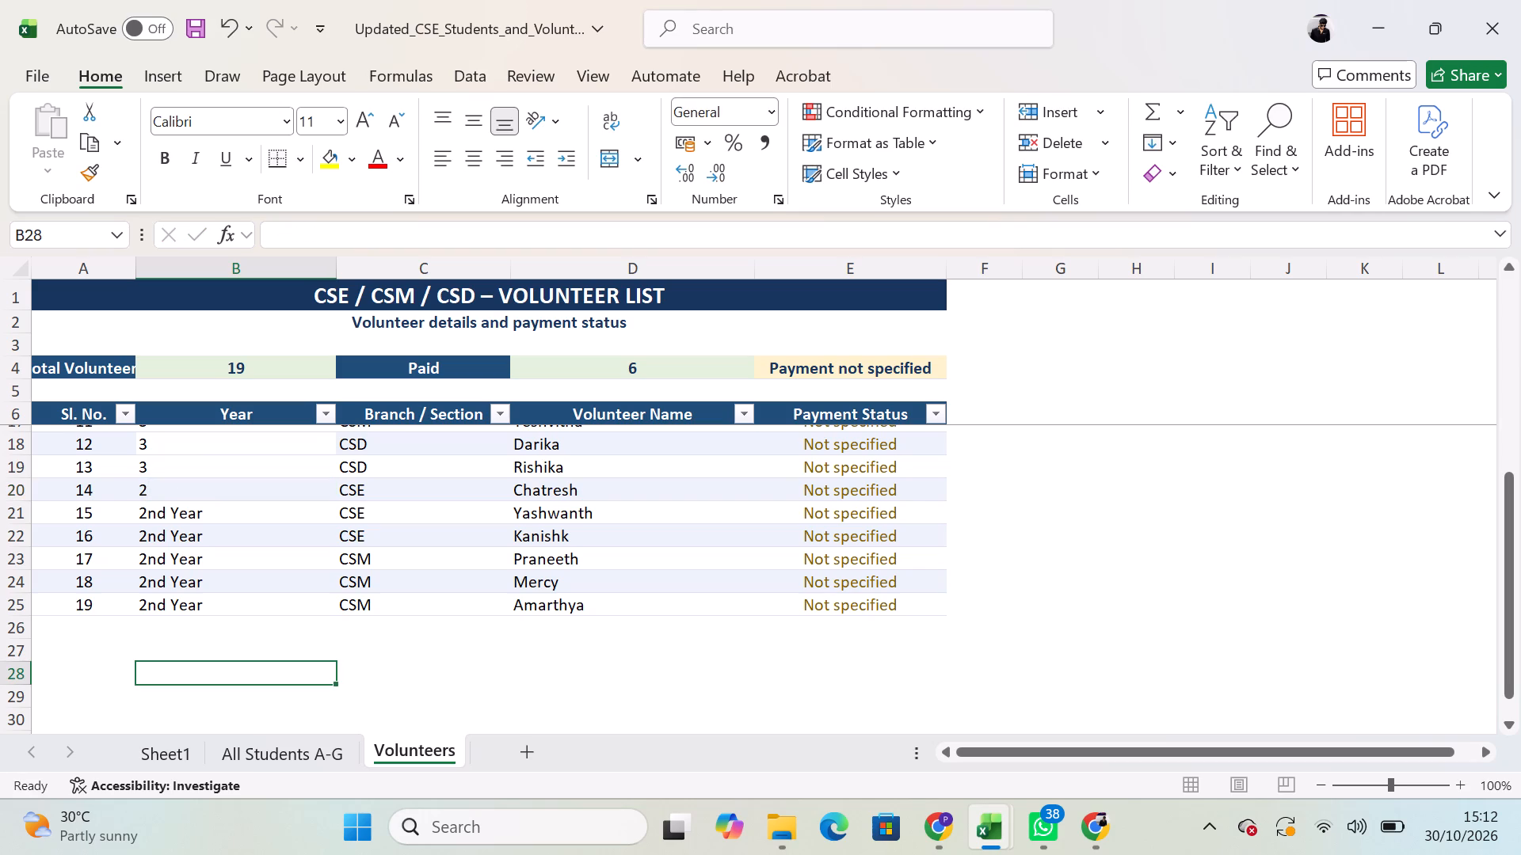
Fill the year 2 from B20 down through B25 for the remaining volunteers.
left_click(170, 490)
left_click_drag(158, 493, 180, 610)
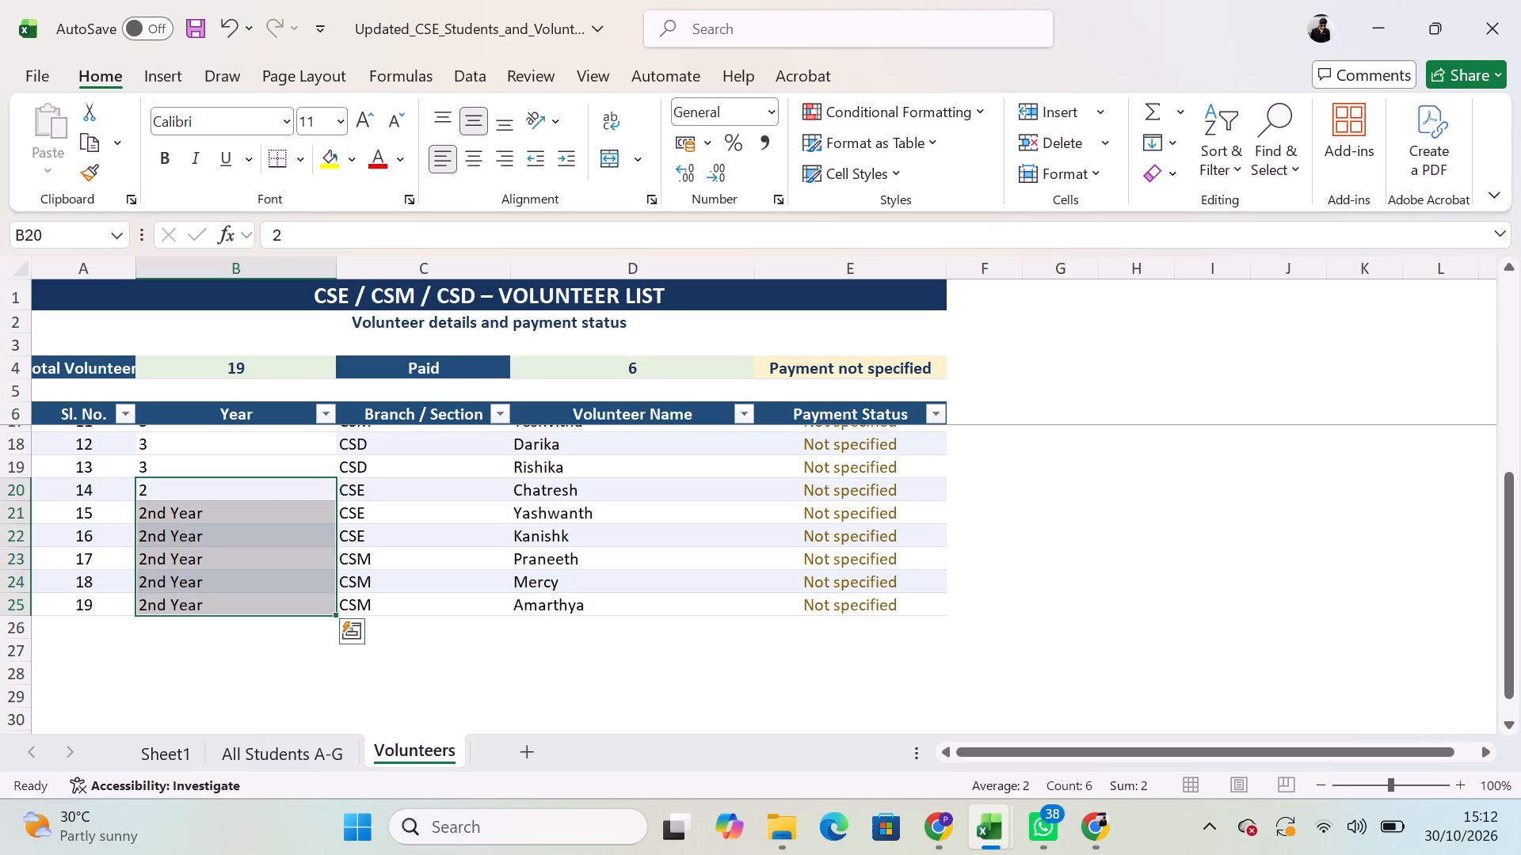
left_click(308, 639)
left_click(316, 494)
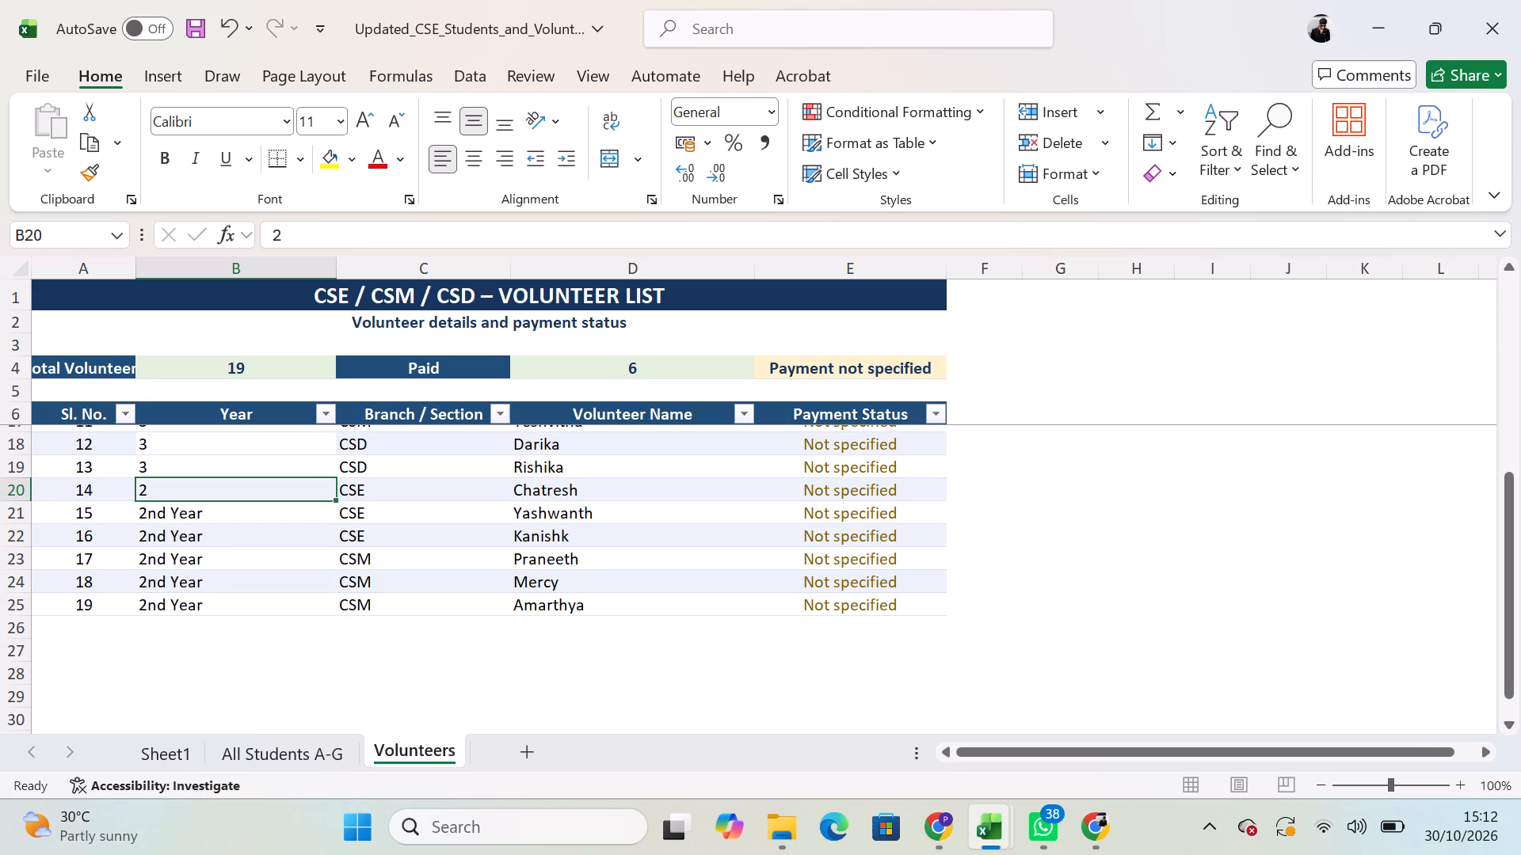
left_click_drag(337, 497, 334, 607)
left_click(432, 667)
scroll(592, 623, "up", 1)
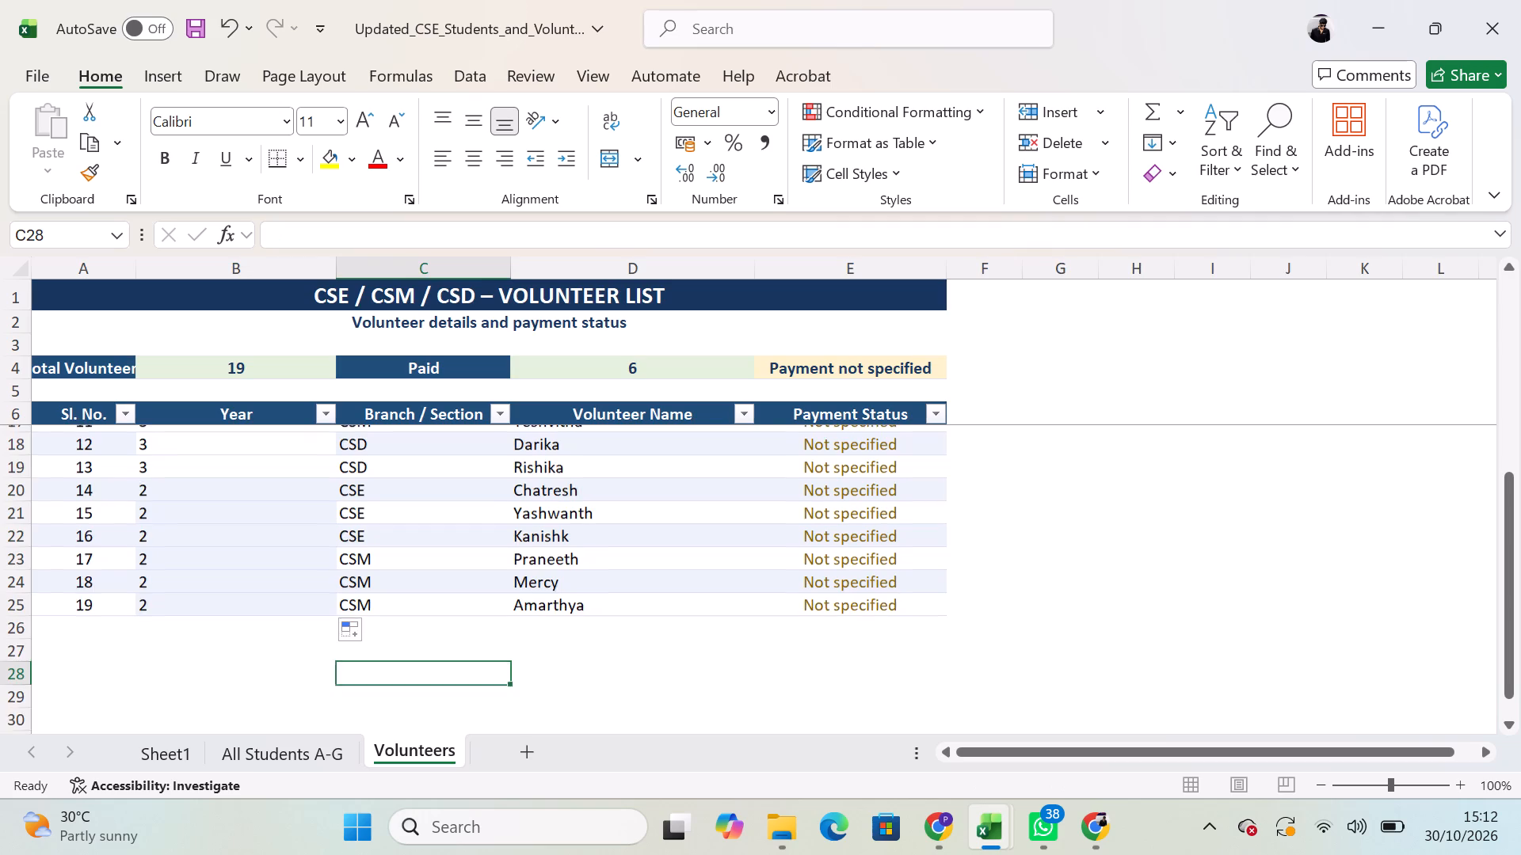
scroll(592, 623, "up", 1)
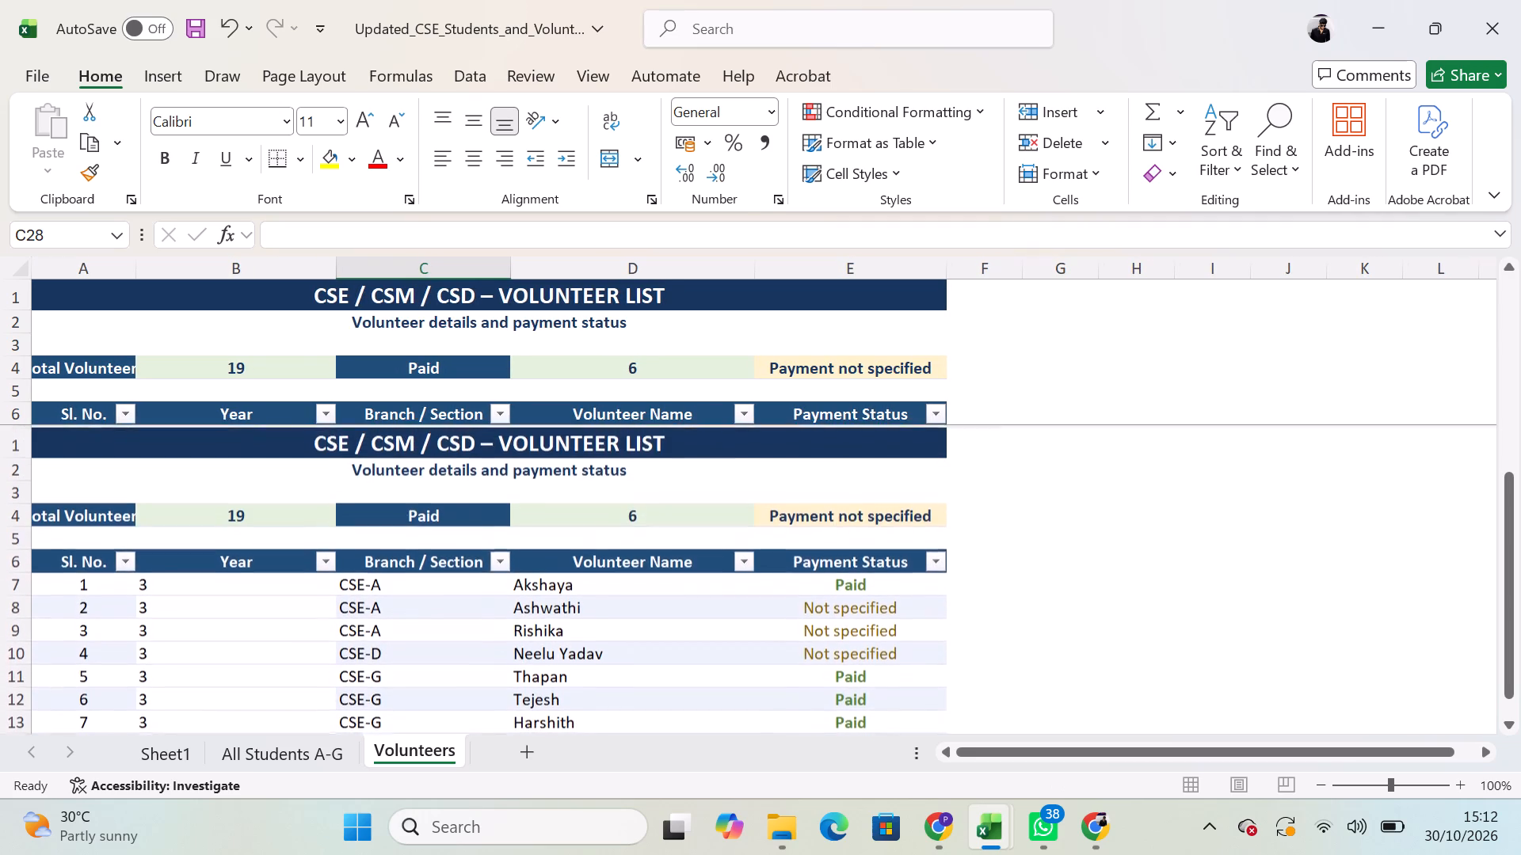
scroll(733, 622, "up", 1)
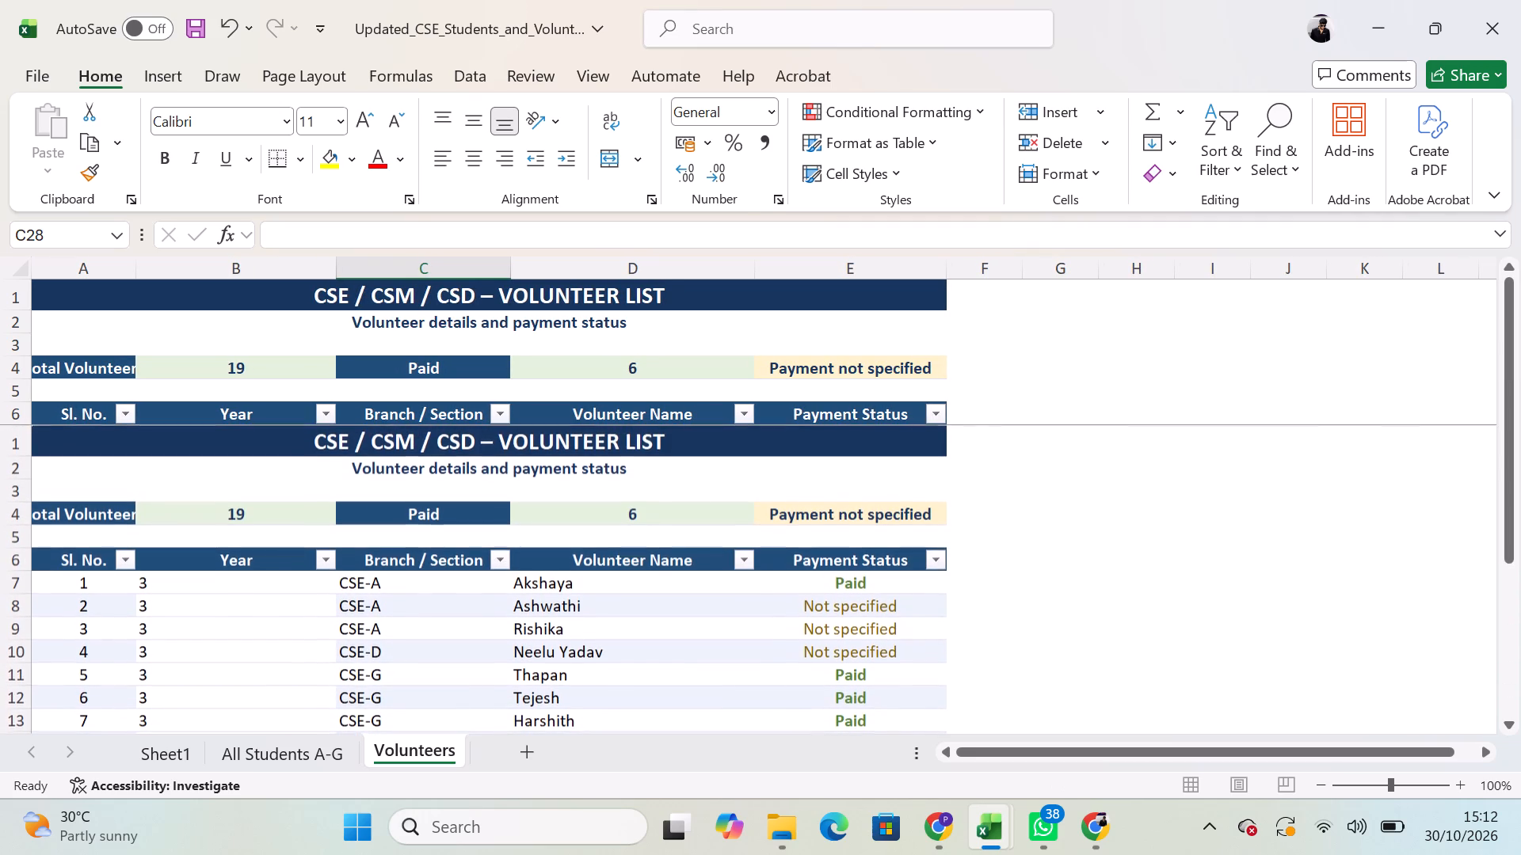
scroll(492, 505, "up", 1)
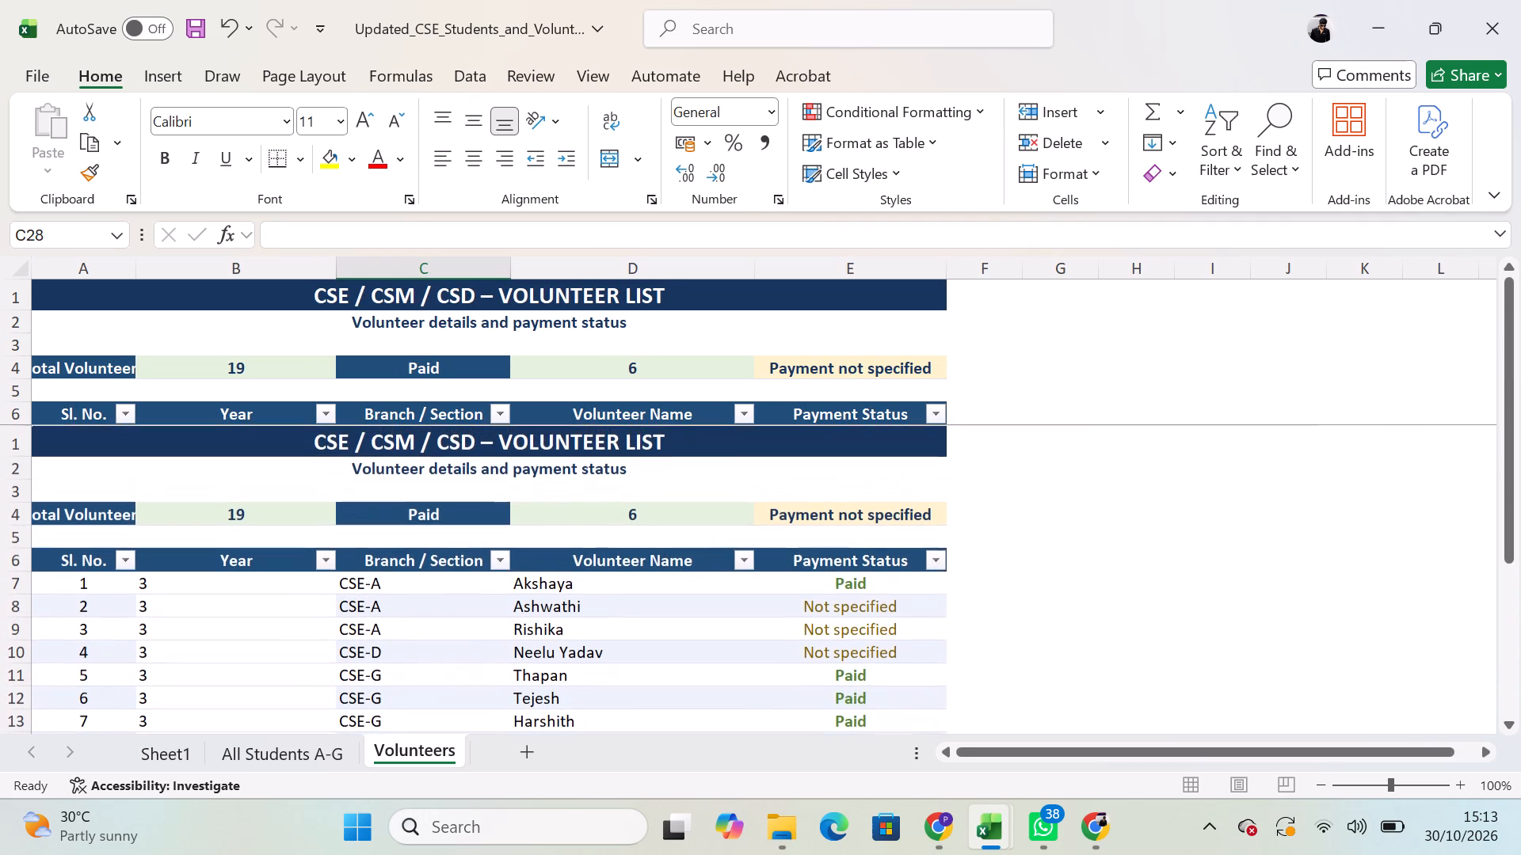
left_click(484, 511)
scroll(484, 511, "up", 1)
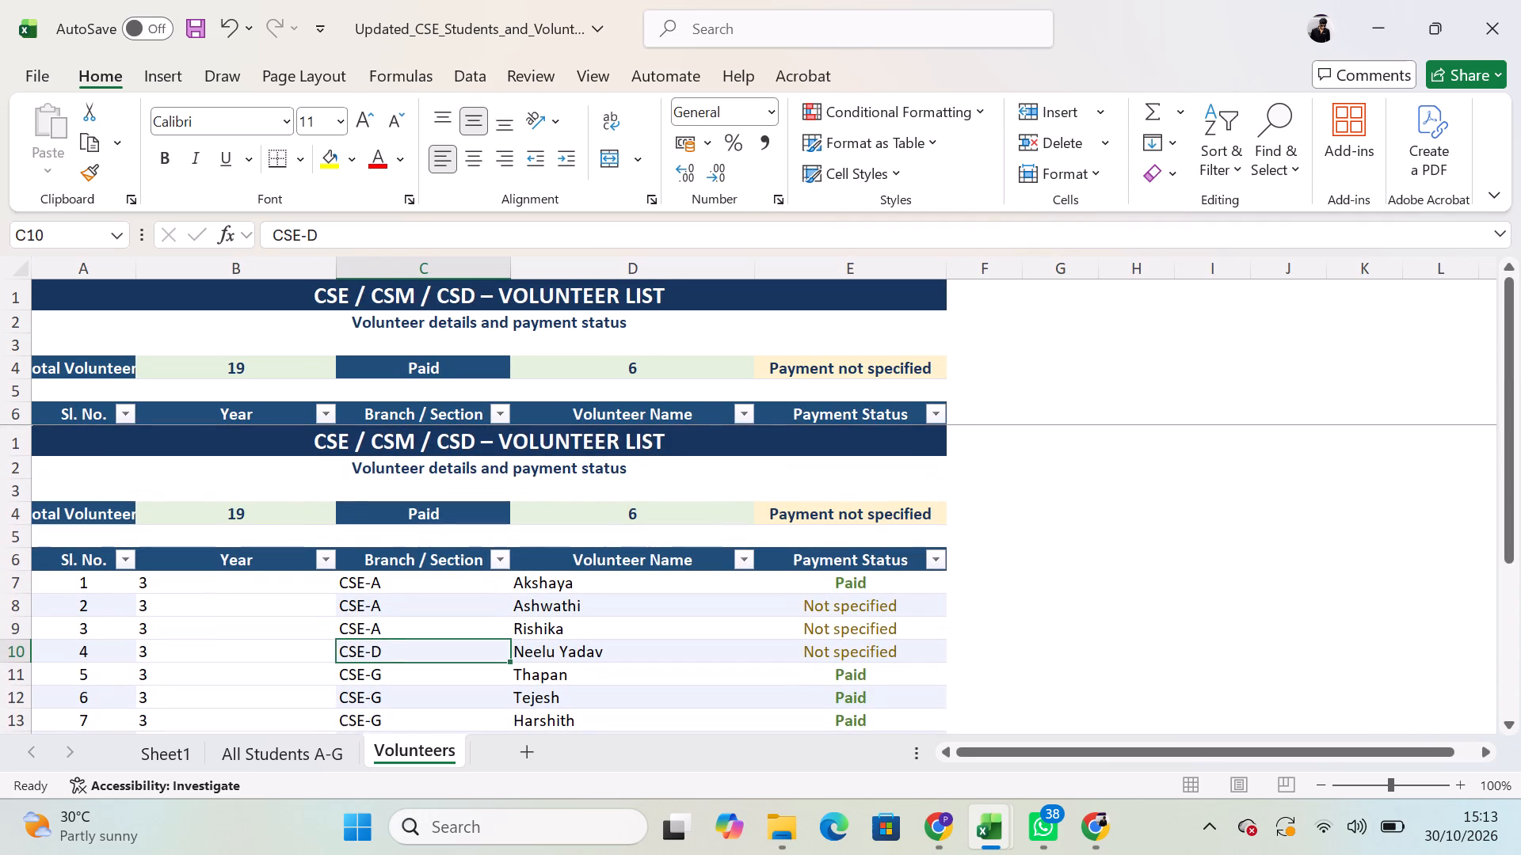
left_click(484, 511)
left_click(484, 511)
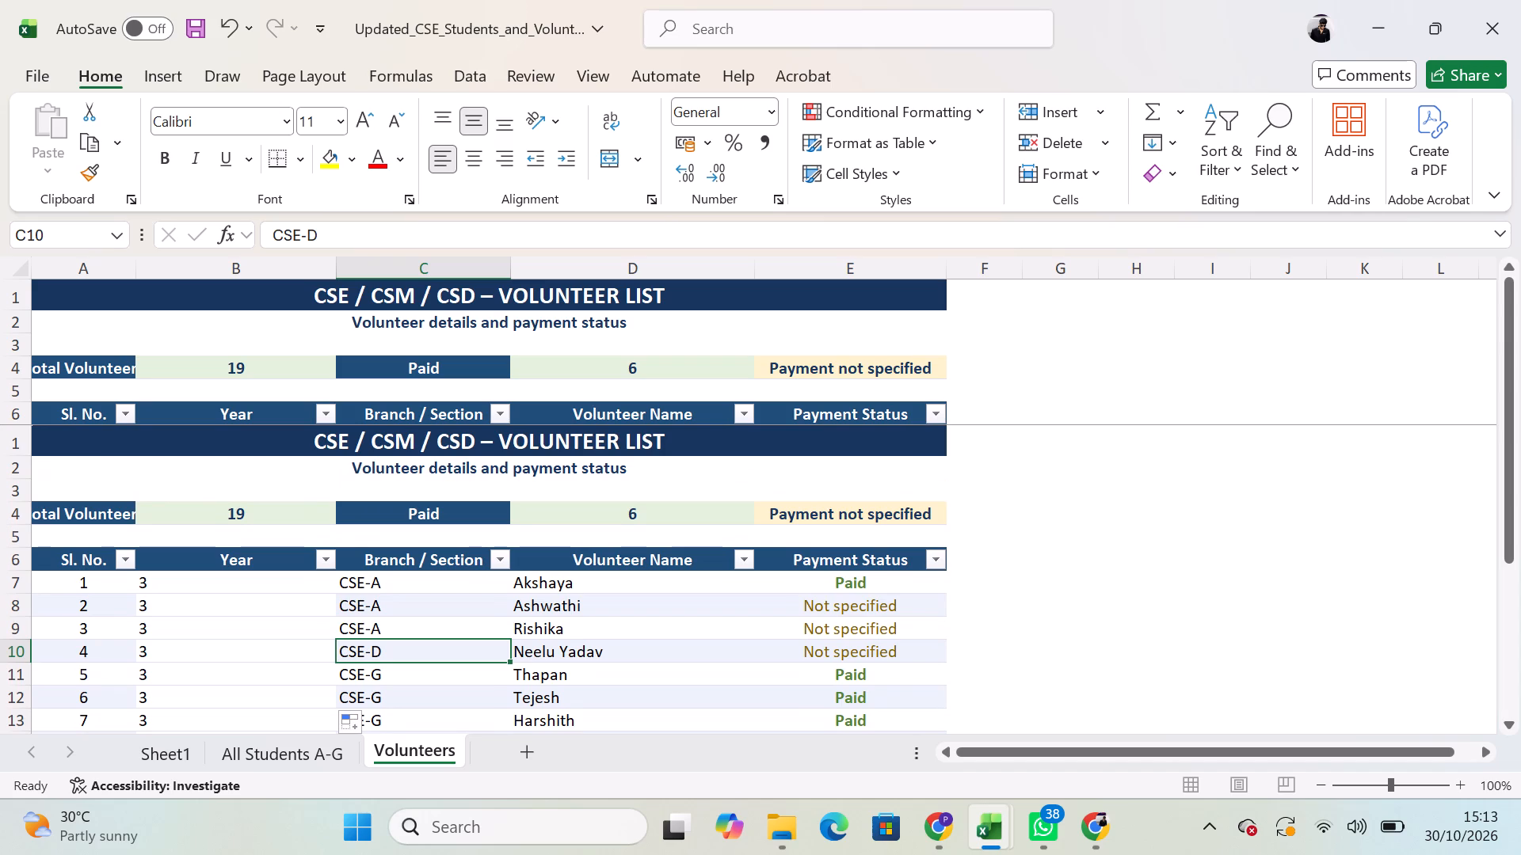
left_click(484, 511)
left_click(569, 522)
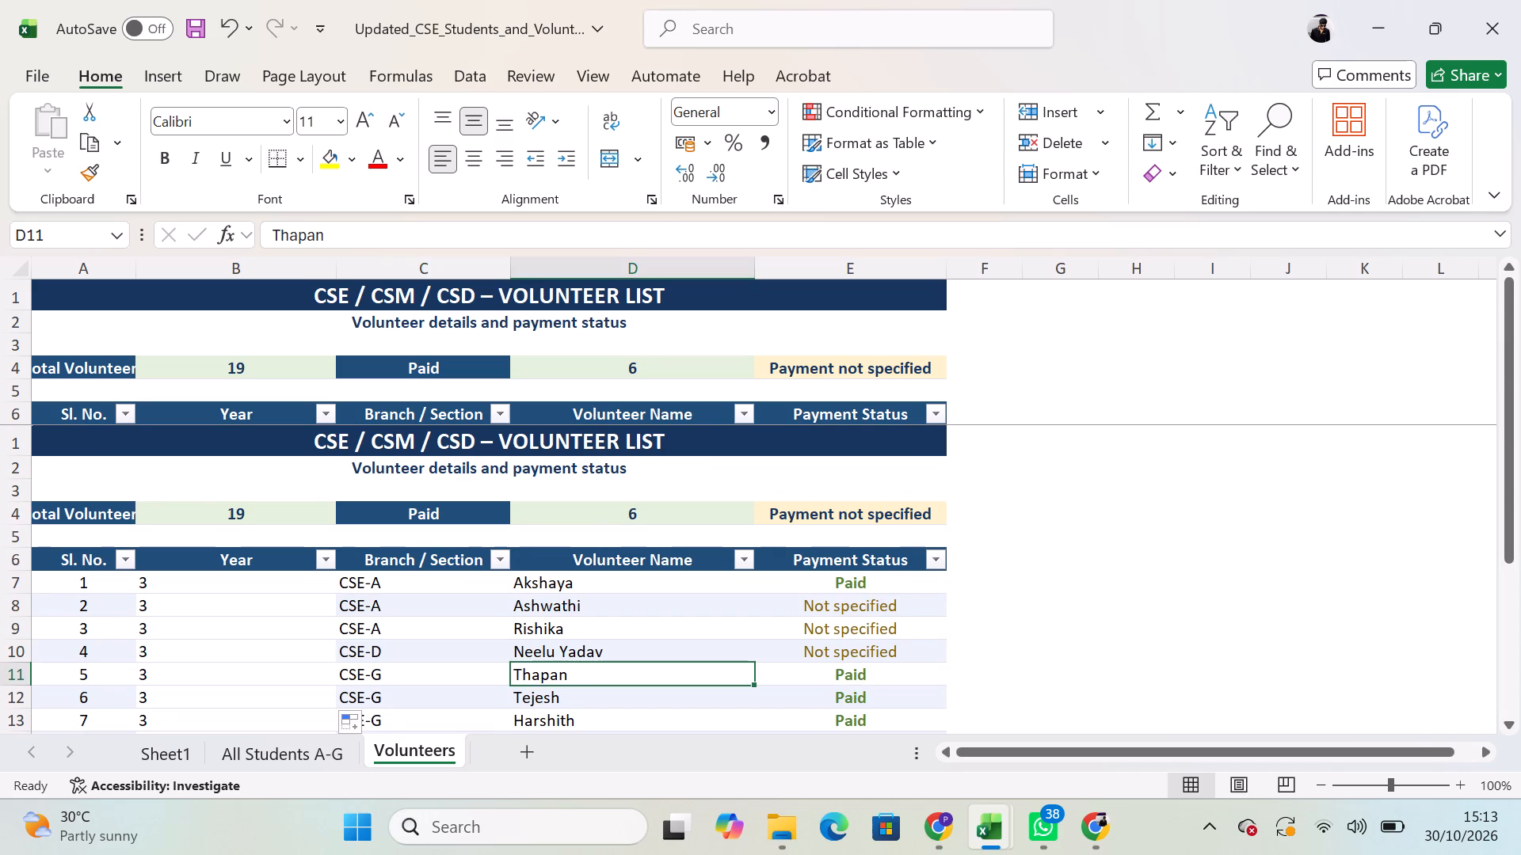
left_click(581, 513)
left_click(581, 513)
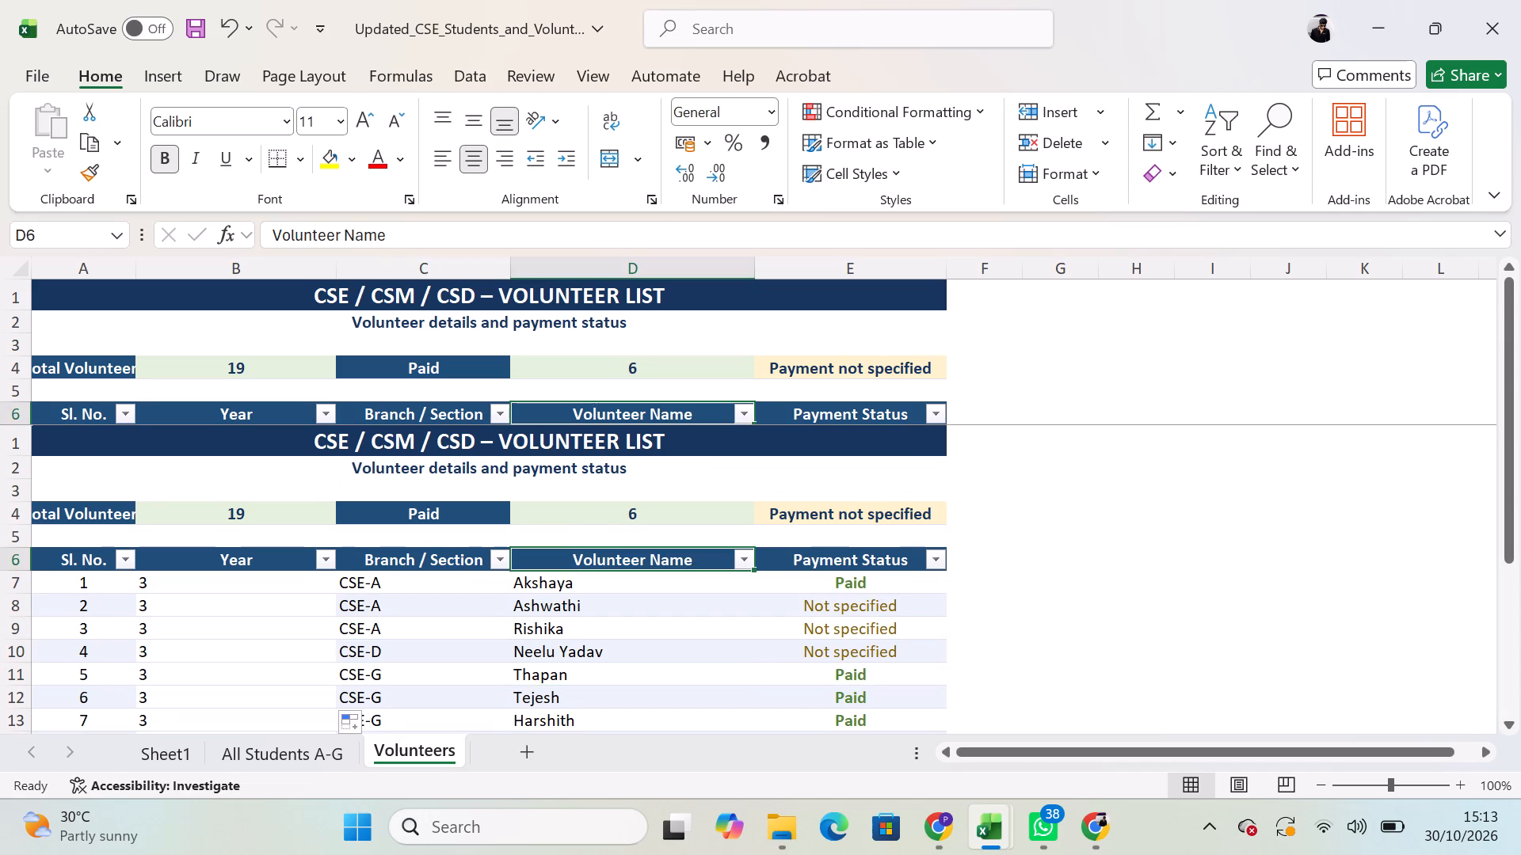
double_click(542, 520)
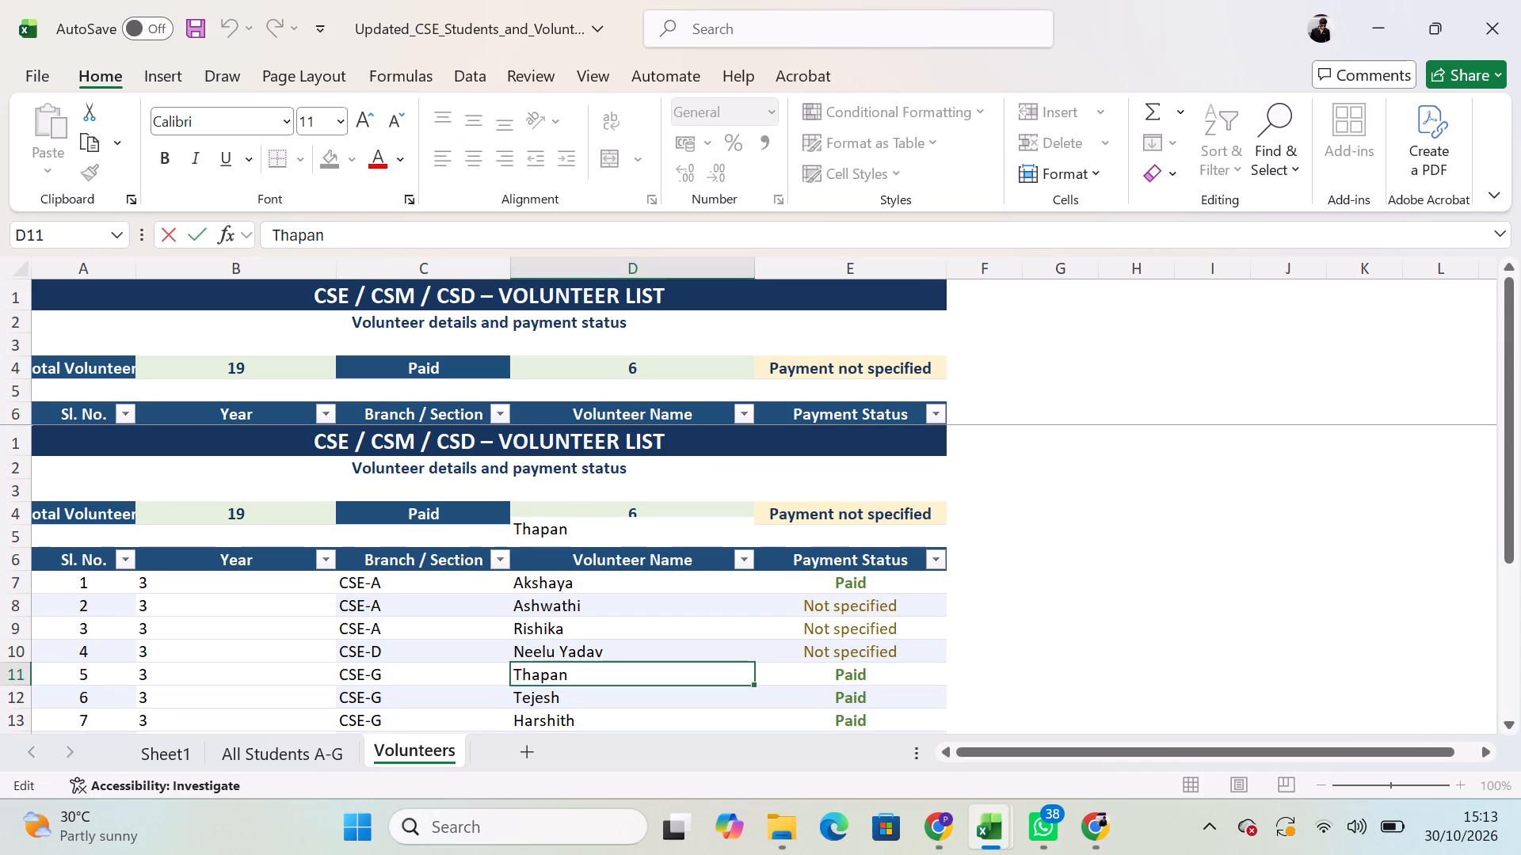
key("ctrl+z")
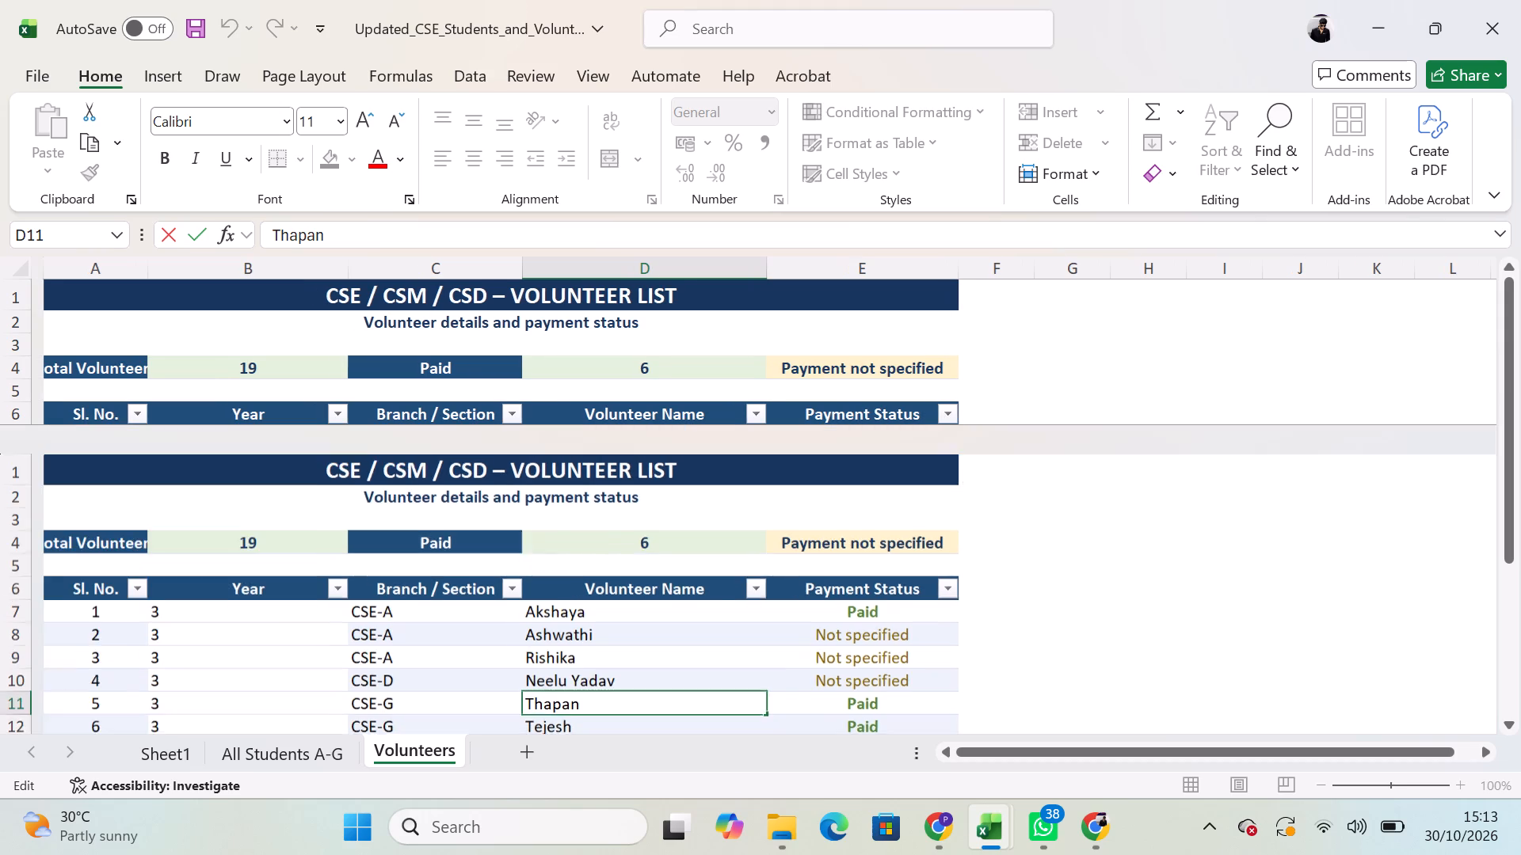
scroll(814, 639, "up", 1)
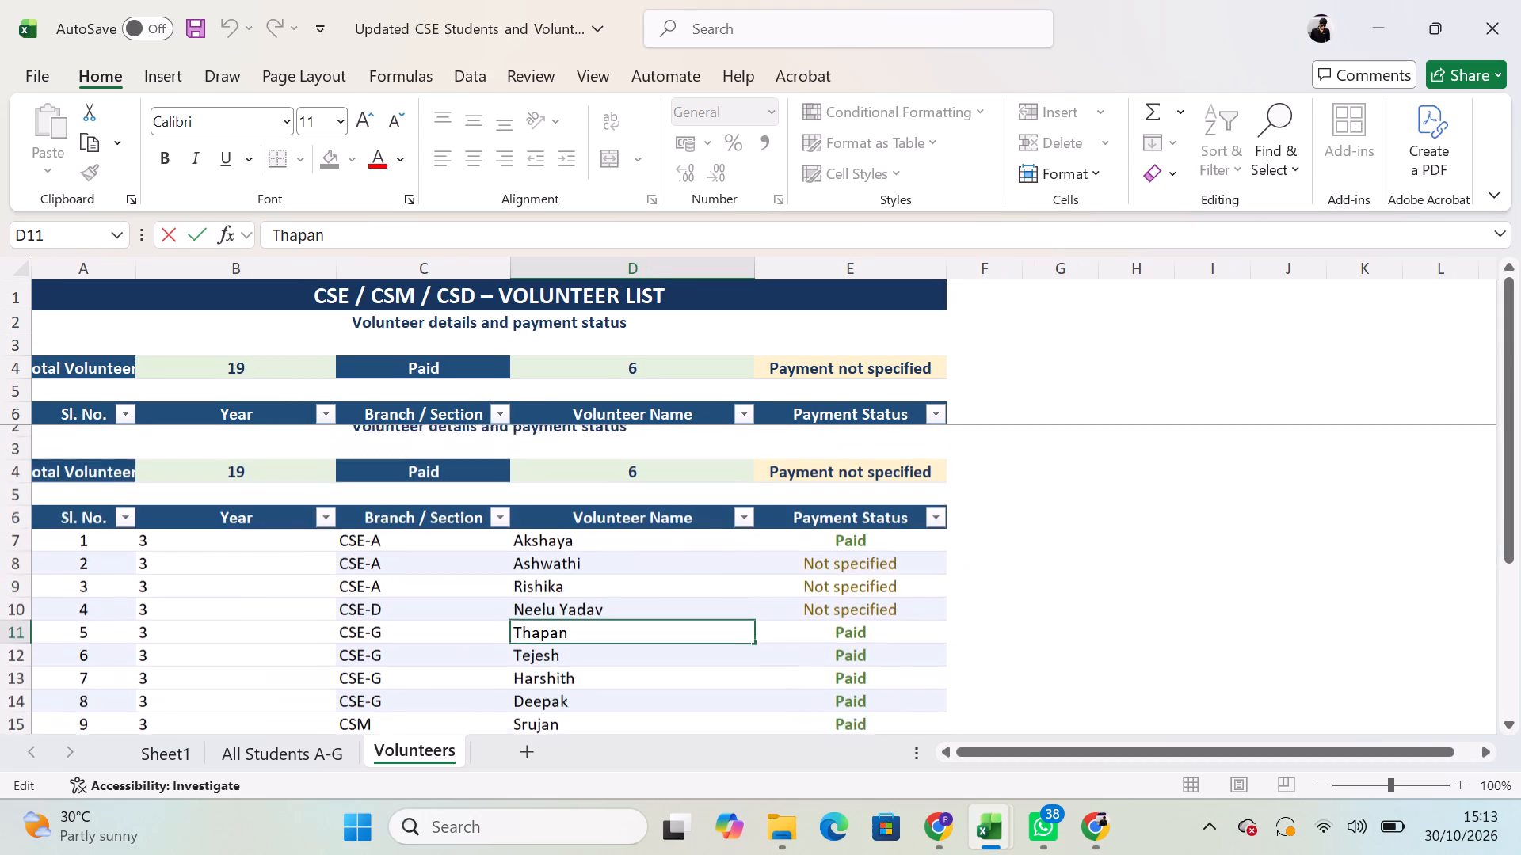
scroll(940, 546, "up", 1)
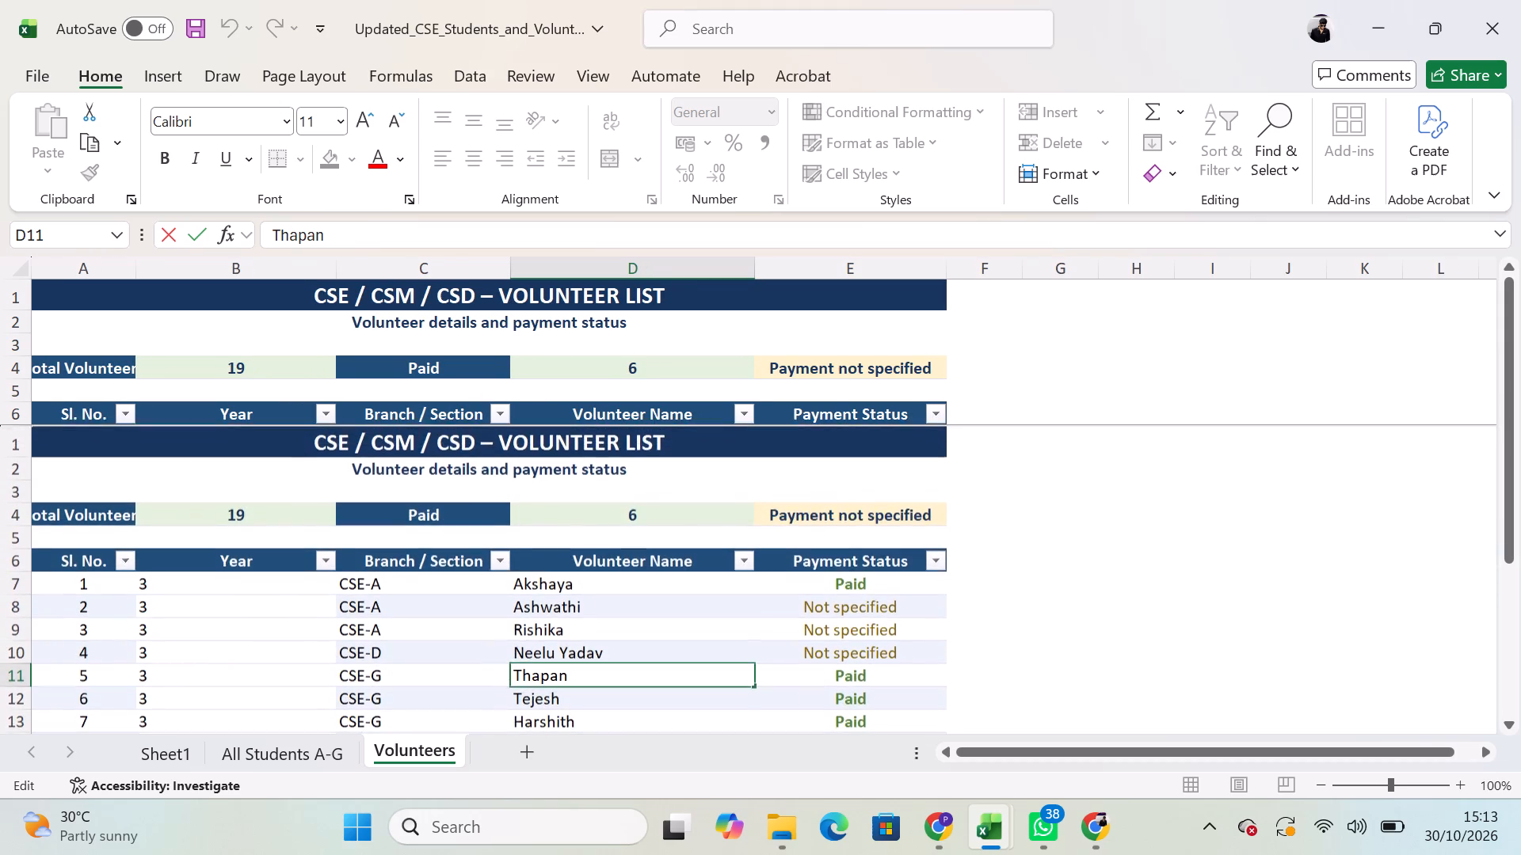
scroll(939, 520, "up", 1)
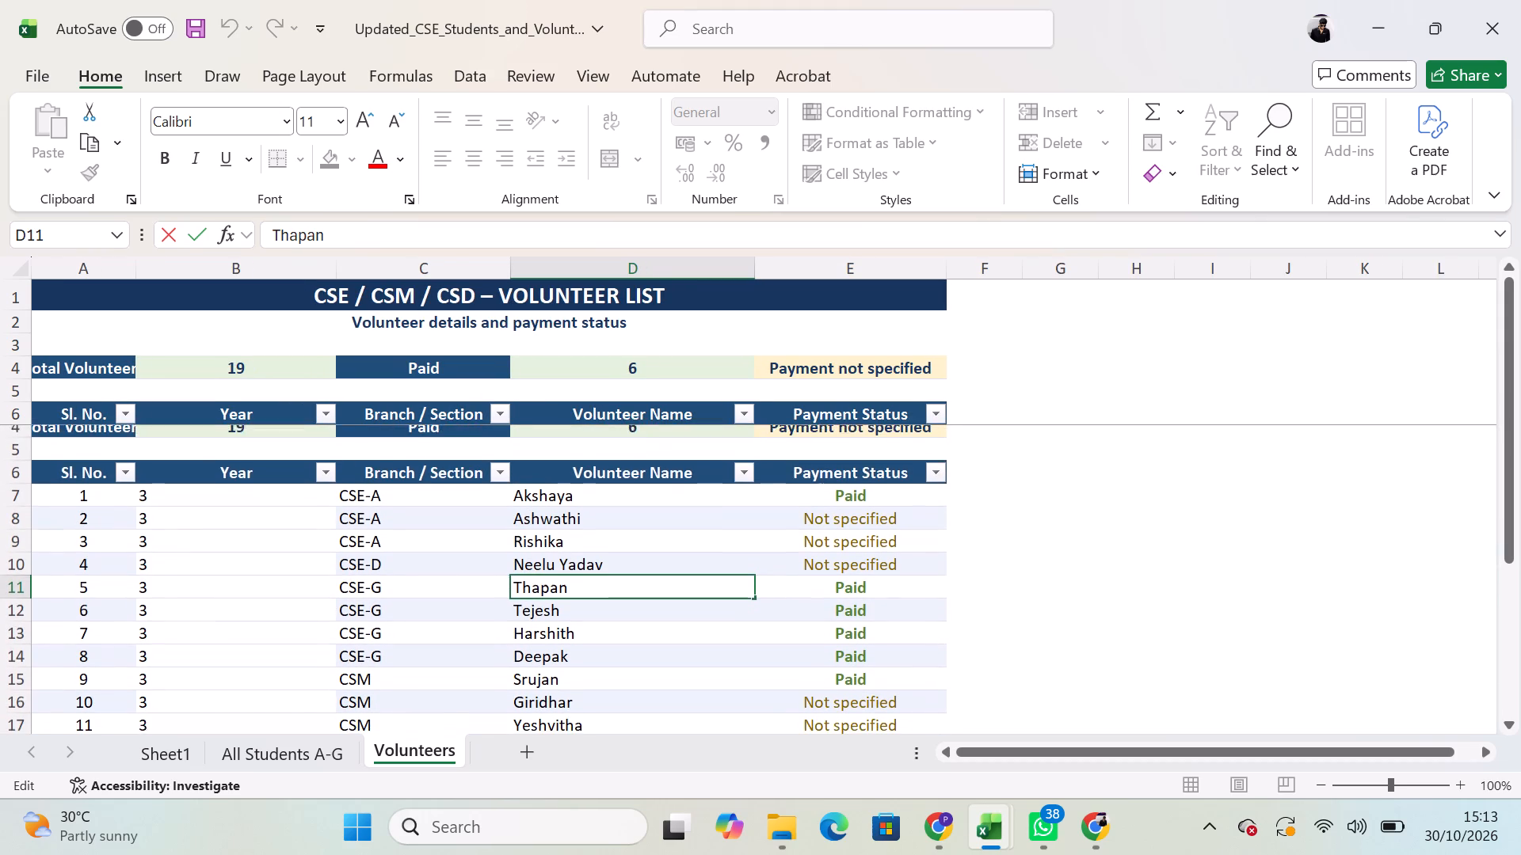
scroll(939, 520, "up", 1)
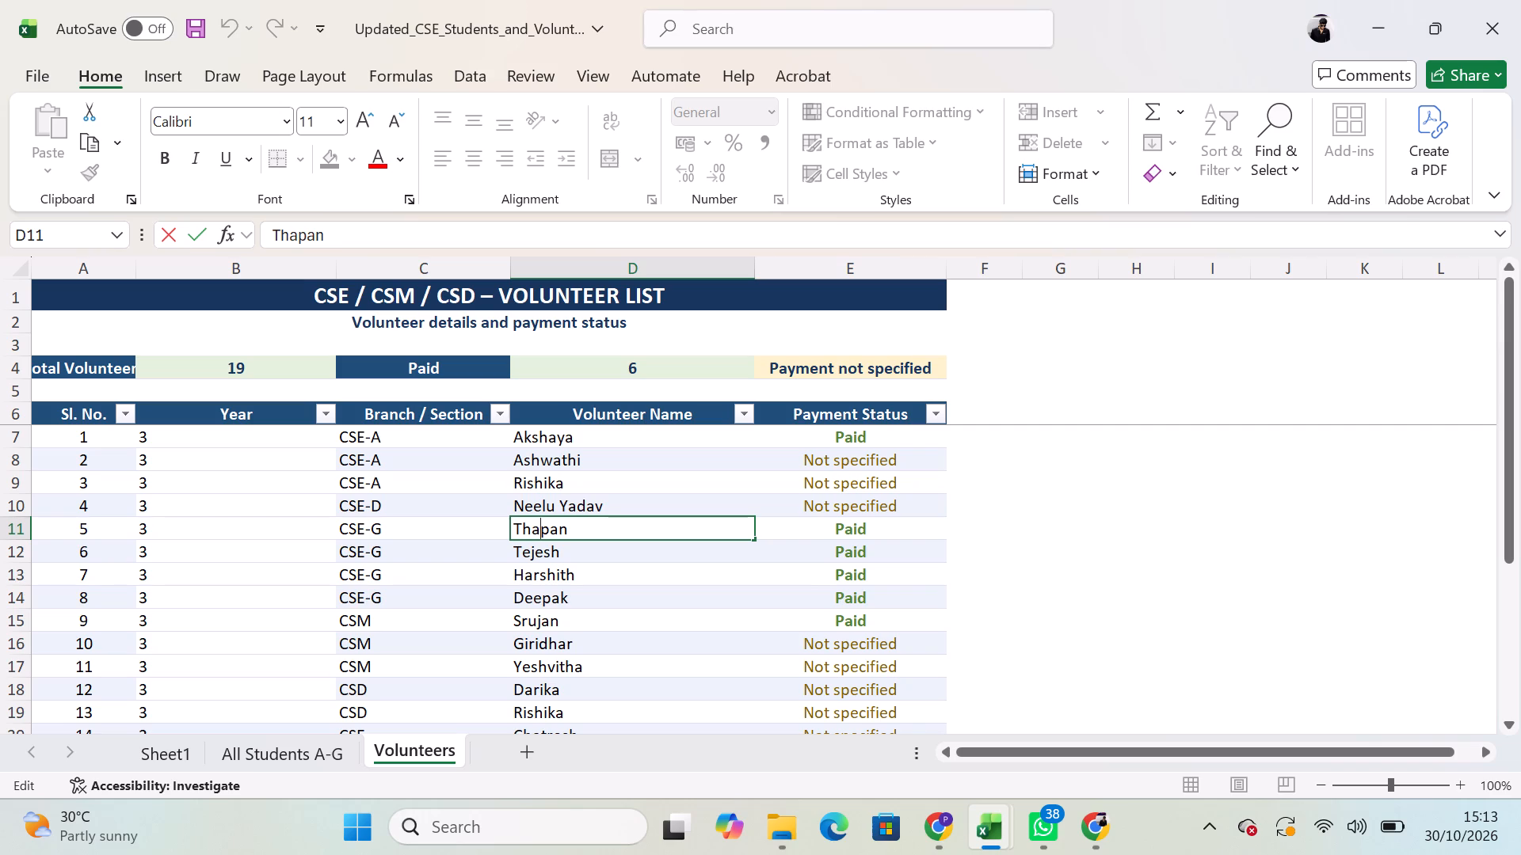
Clear the summary labels and values in row 4 of the Volunteers sheet, cells A4 through E4.
left_click(484, 365)
key("BackSpace")
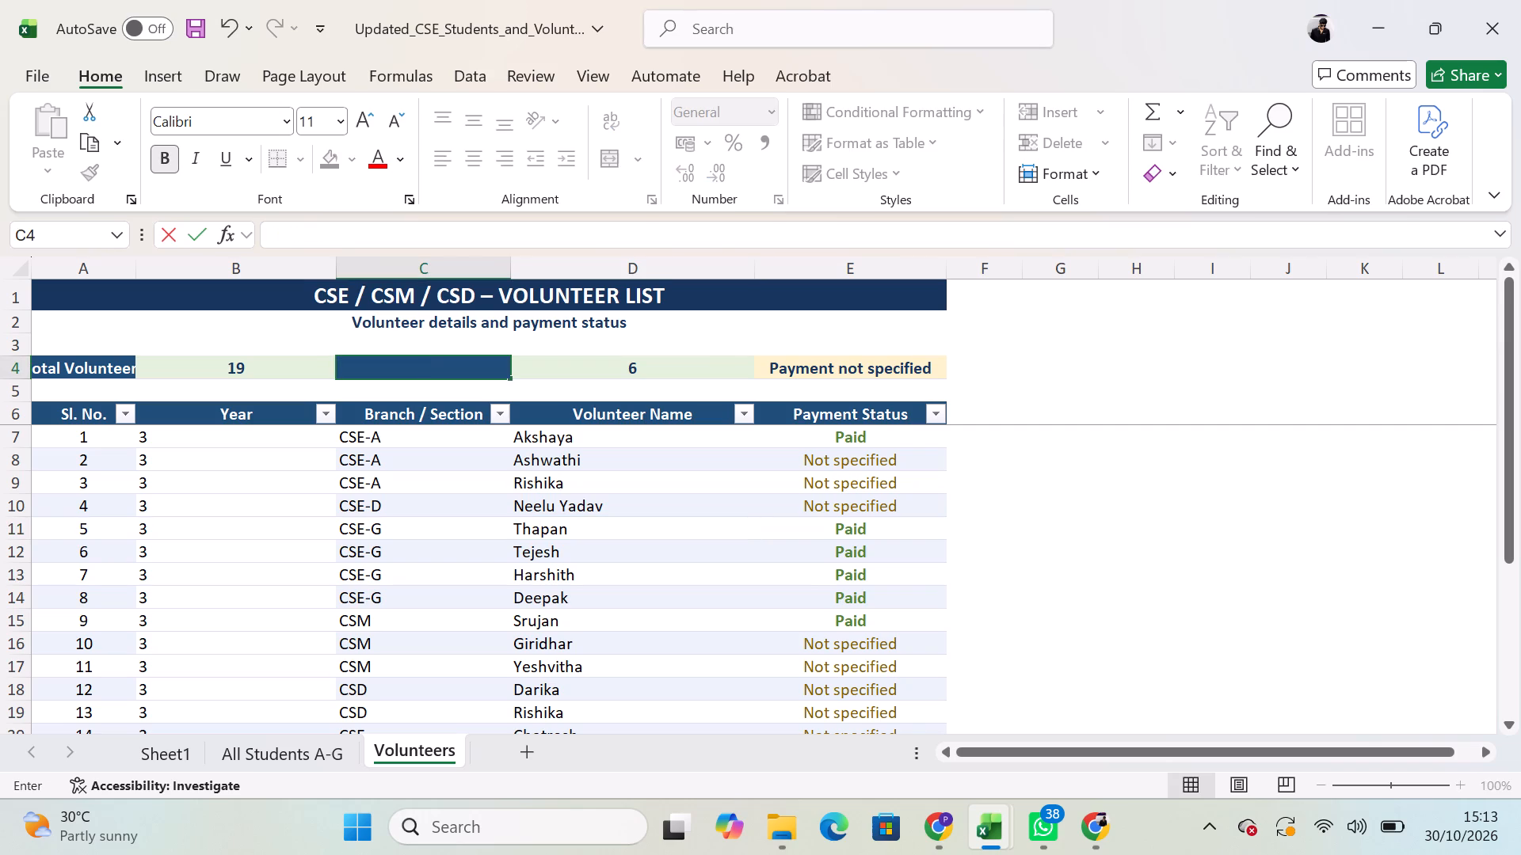
left_click(600, 368)
key("BackSpace")
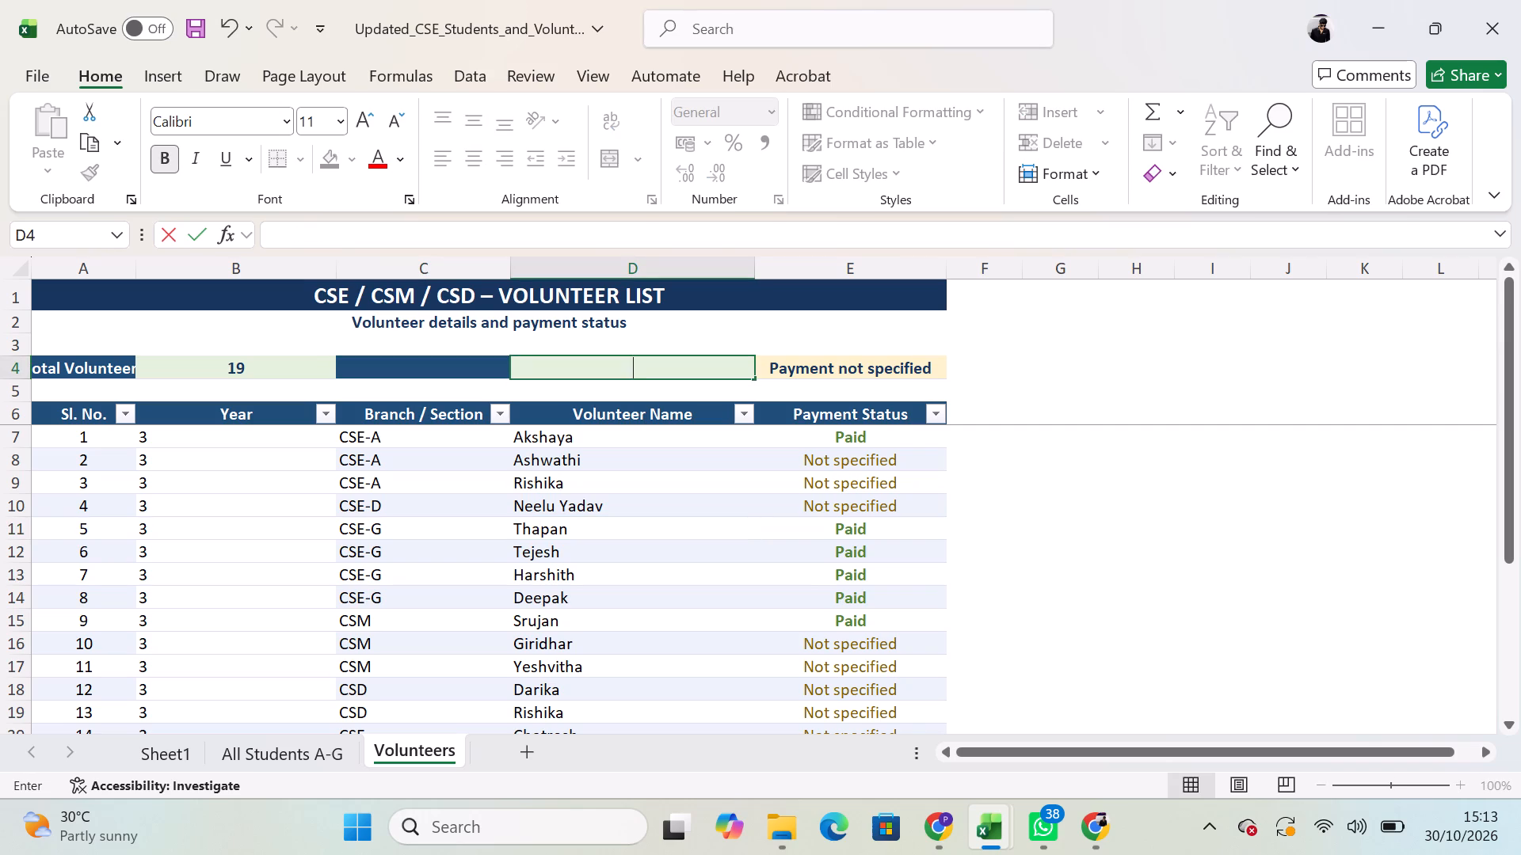
left_click(783, 381)
left_click(803, 368)
key("BackSpace")
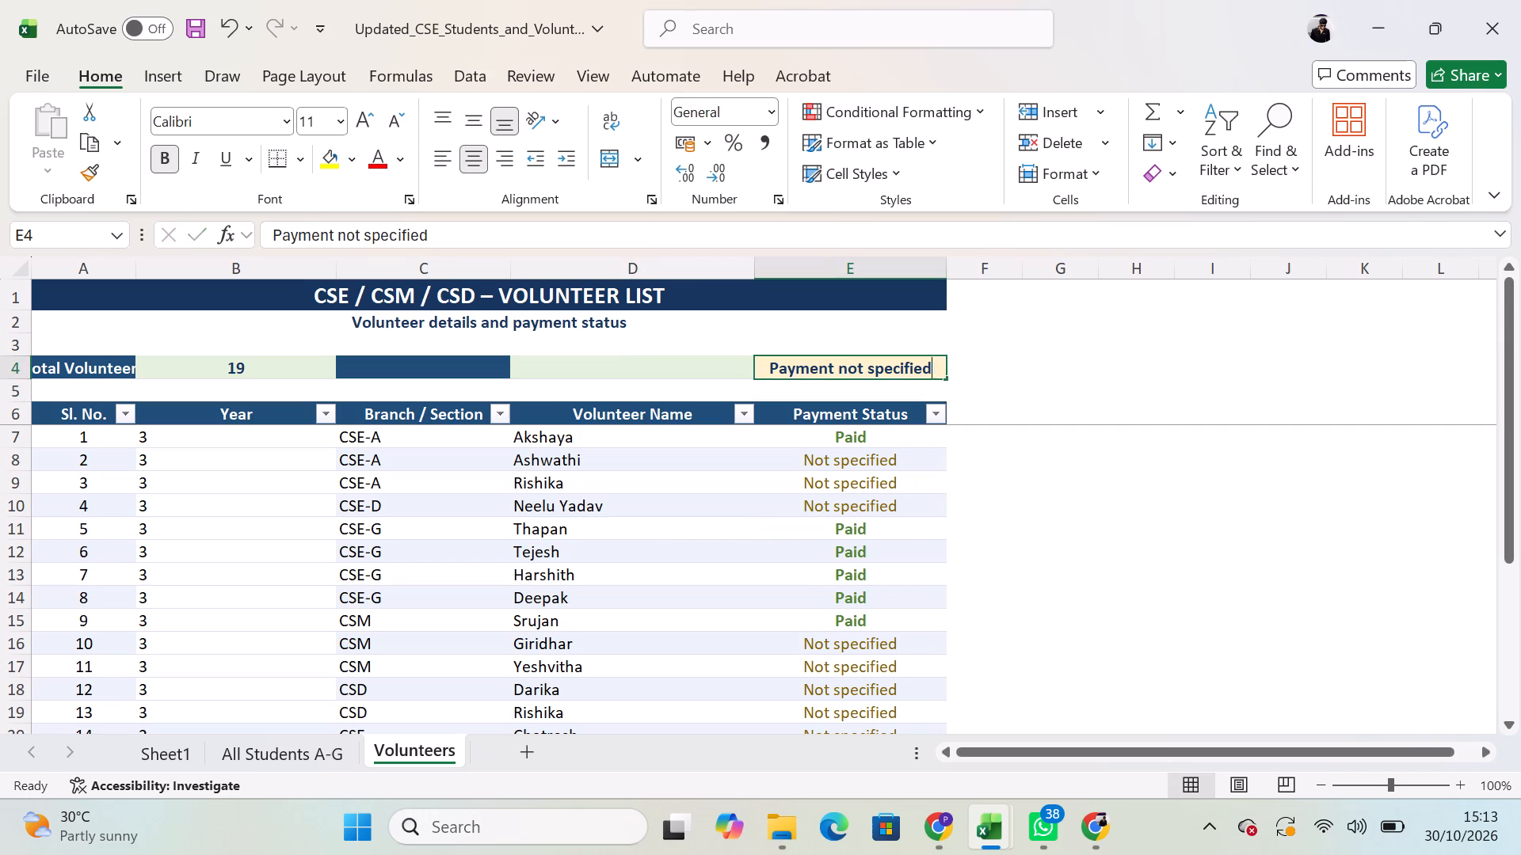
left_click(112, 374)
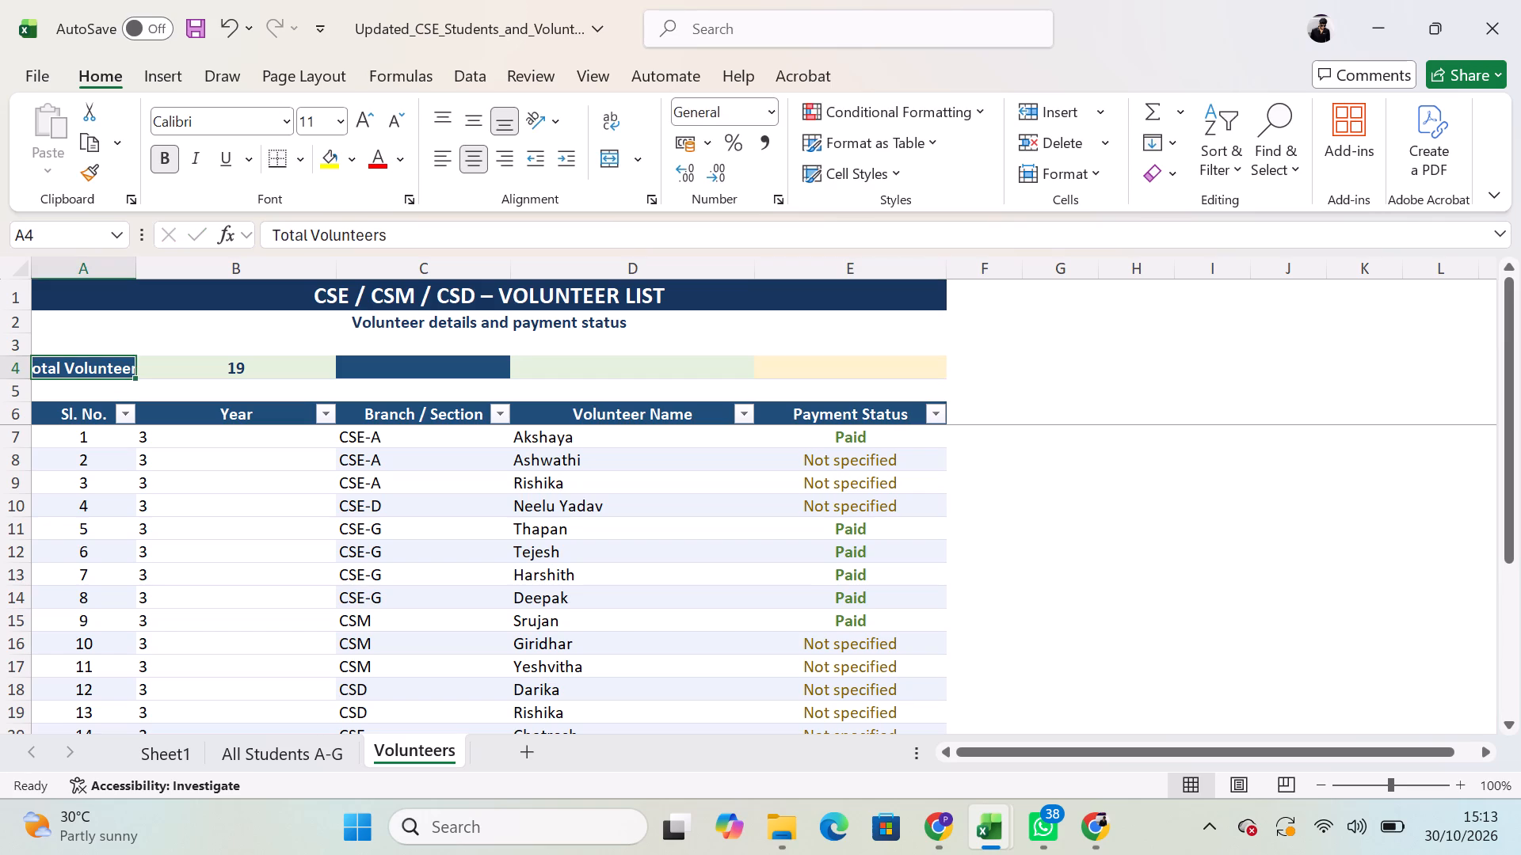
key("BackSpace")
scroll(249, 384, "right", 1)
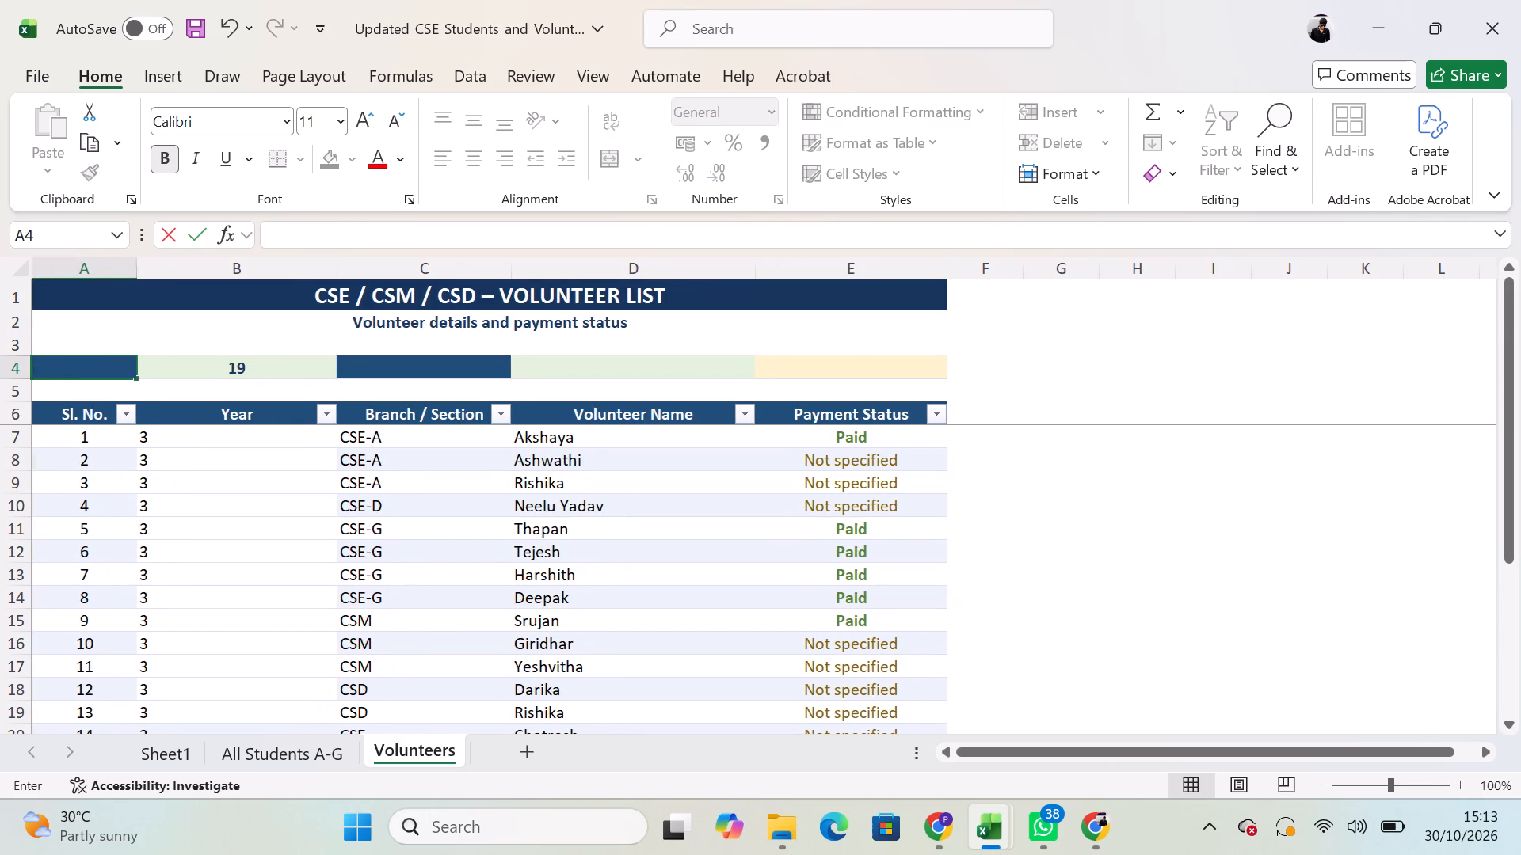
left_click(275, 357)
key("BackSpace")
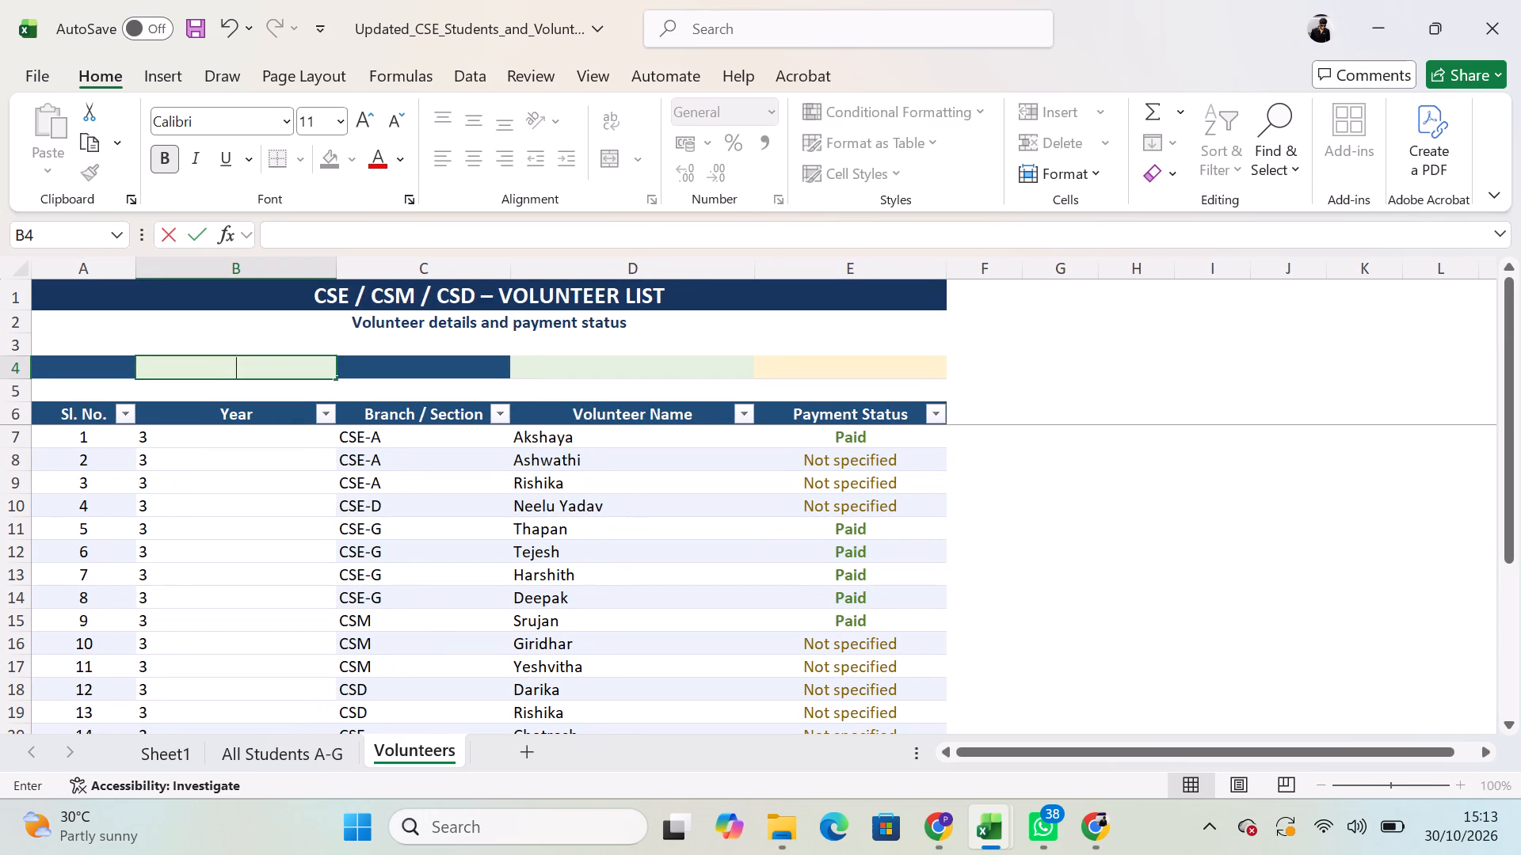
Clear the subtitle in row 2 and the main title in row 1 above the volunteer table.
left_click(374, 319)
key("BackSpace")
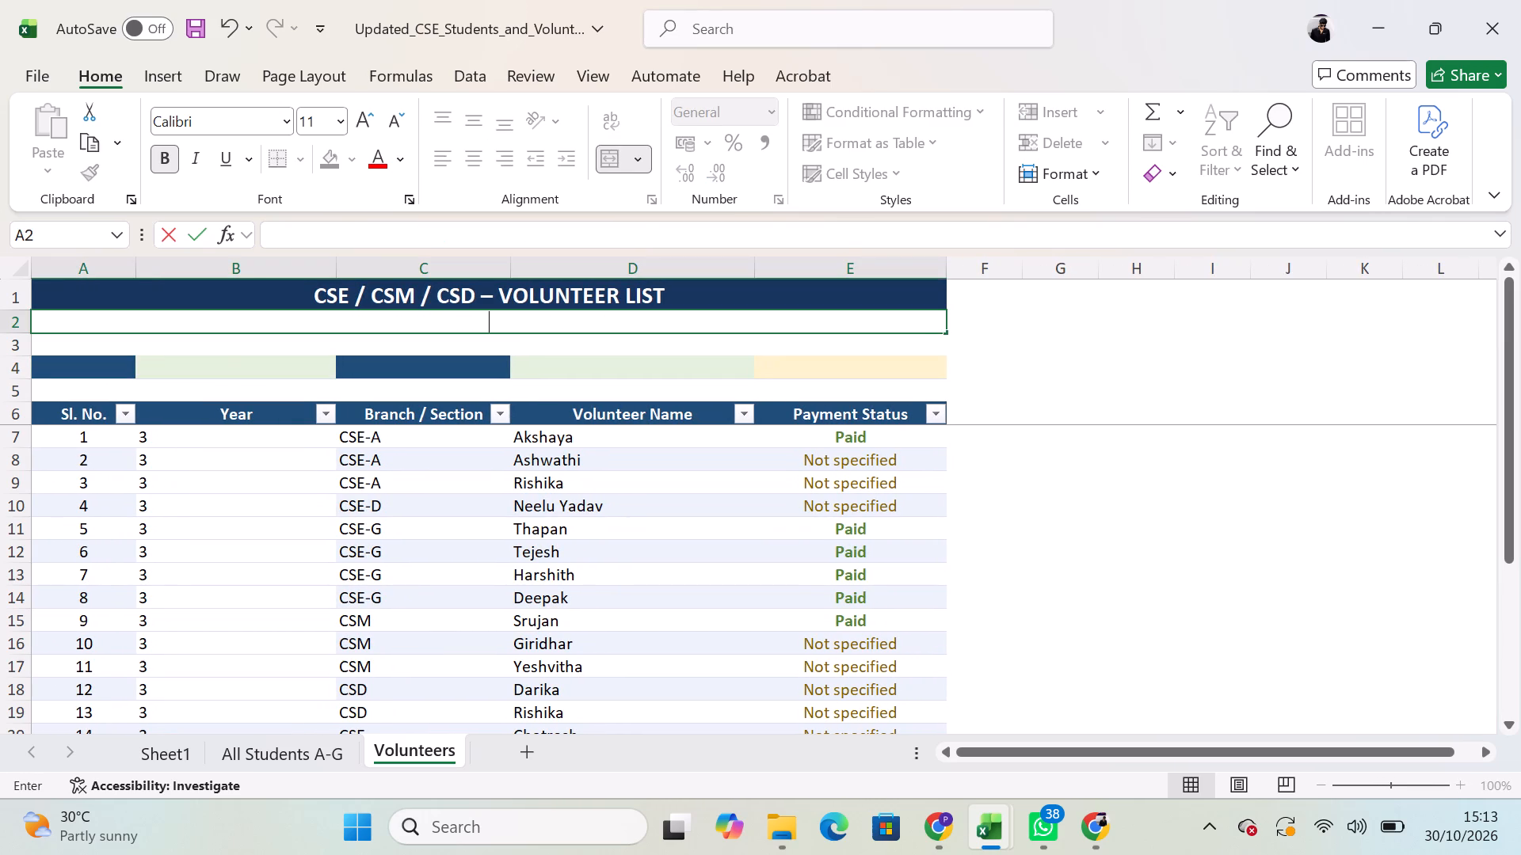
left_click(393, 303)
key("BackSpace")
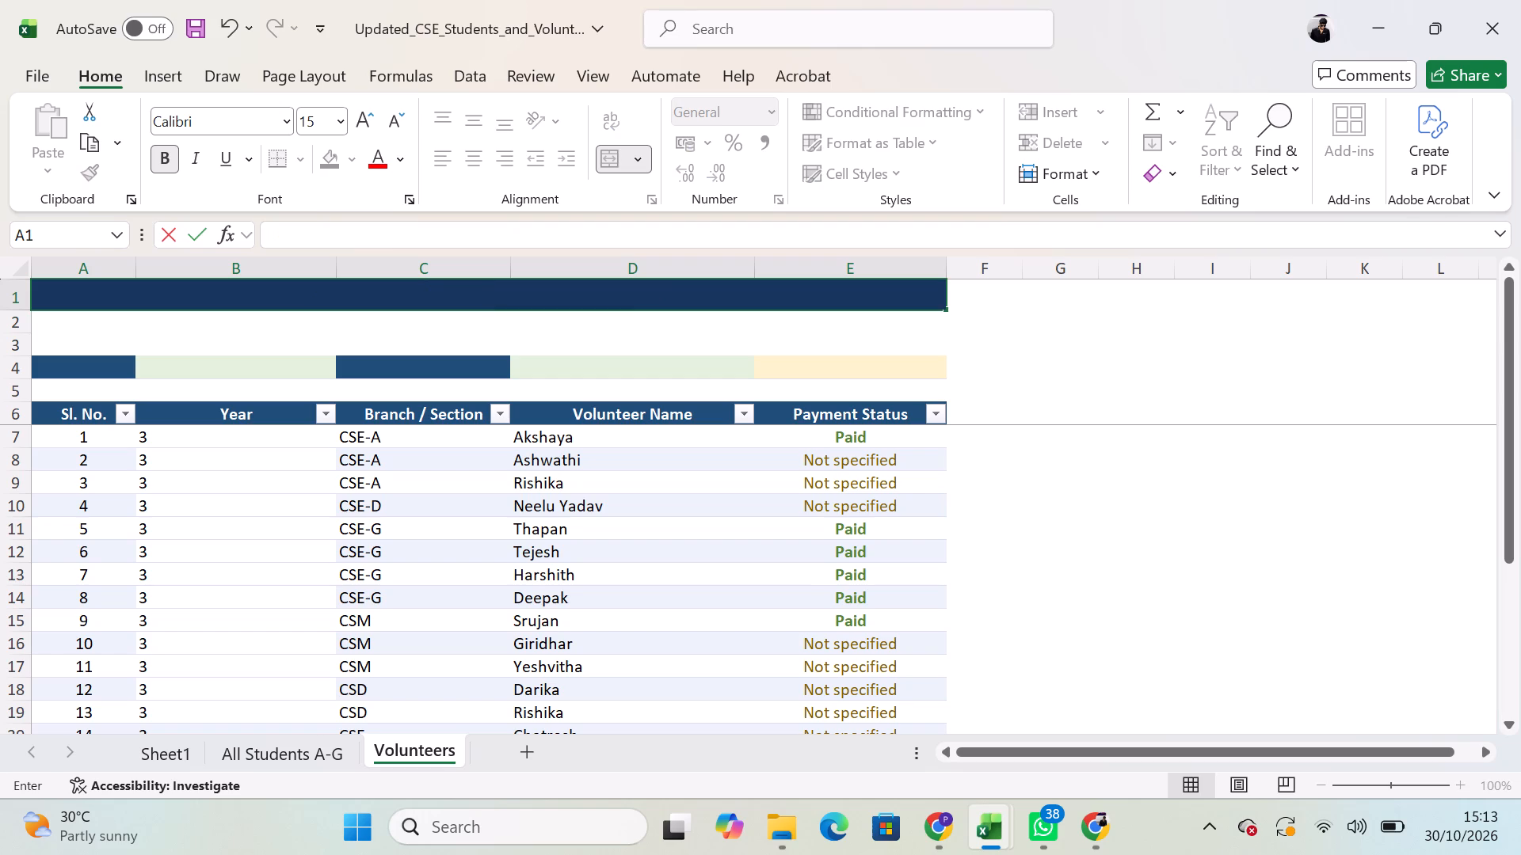
left_click(176, 310)
key("BackSpace")
scroll(435, 429, "right", 1)
Try to clear the Payment Status entries of all volunteers in E7 through E25.
left_click_drag(806, 428, 891, 761)
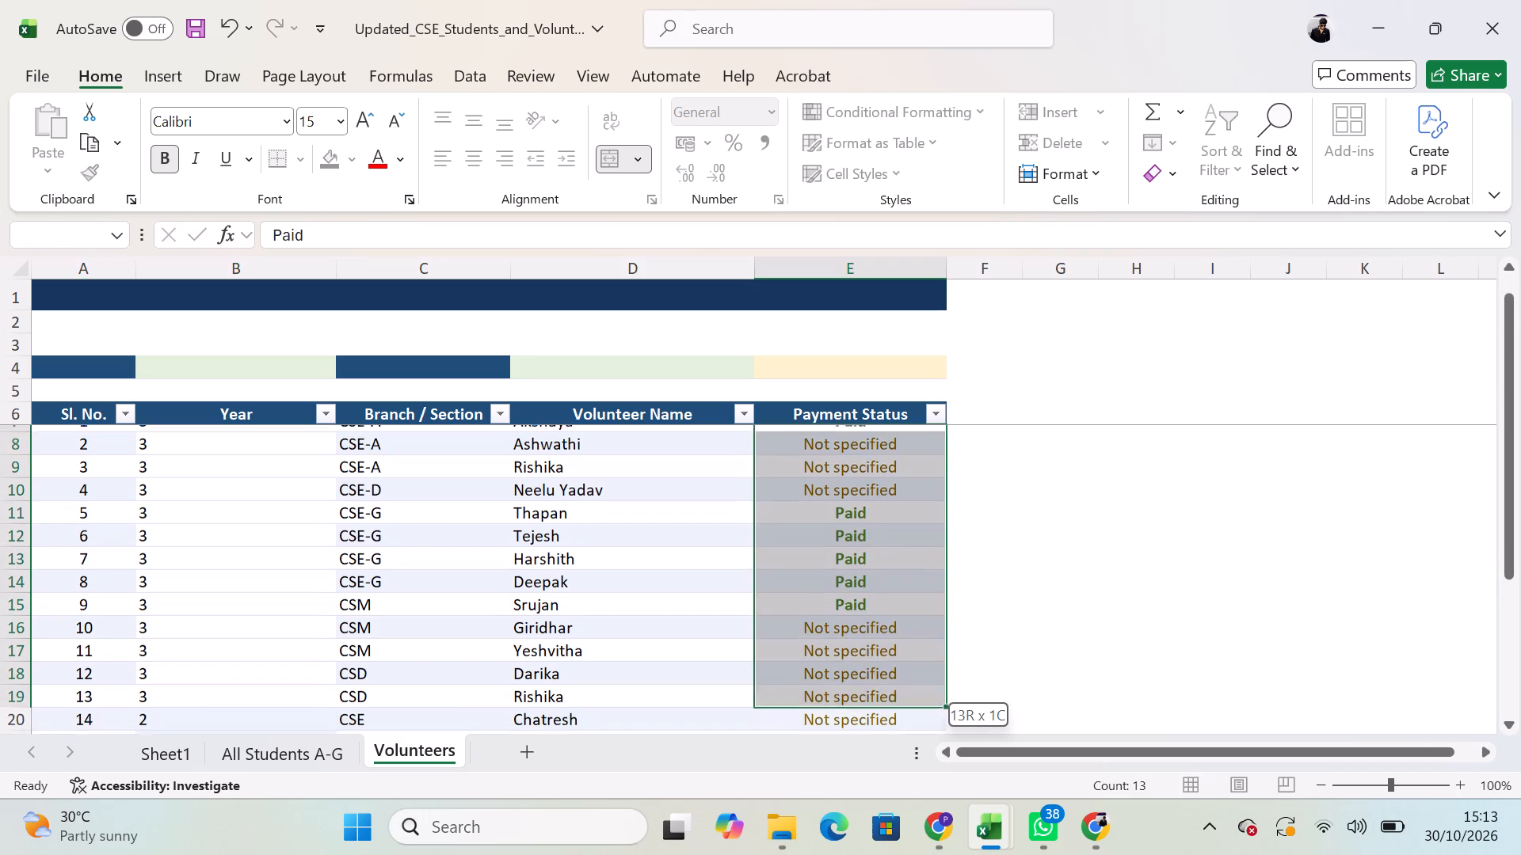
left_click_drag(891, 761, 893, 796)
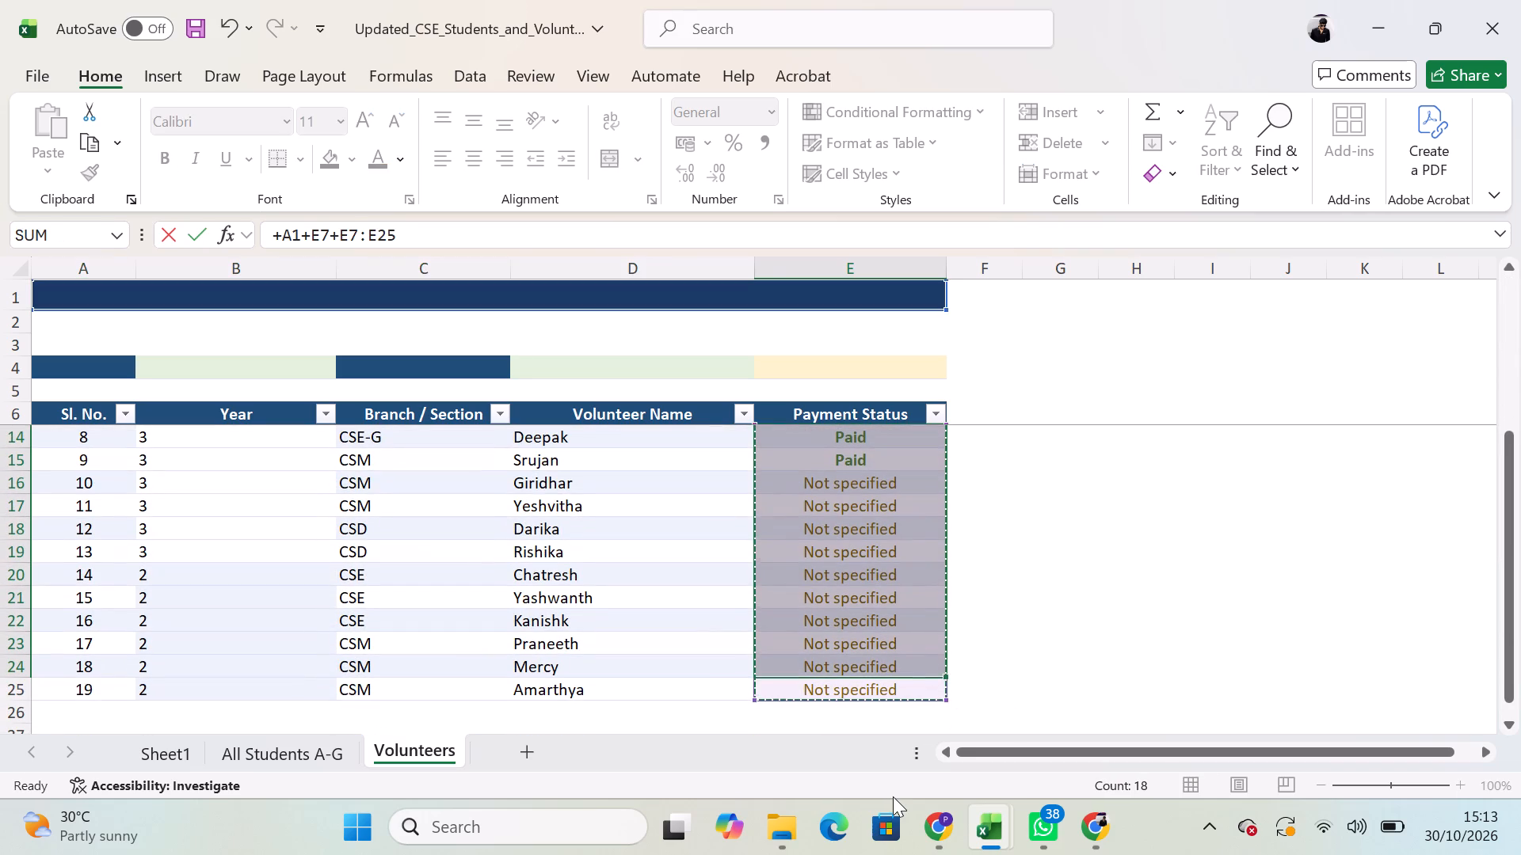
key("BackSpace")
left_click(1084, 854)
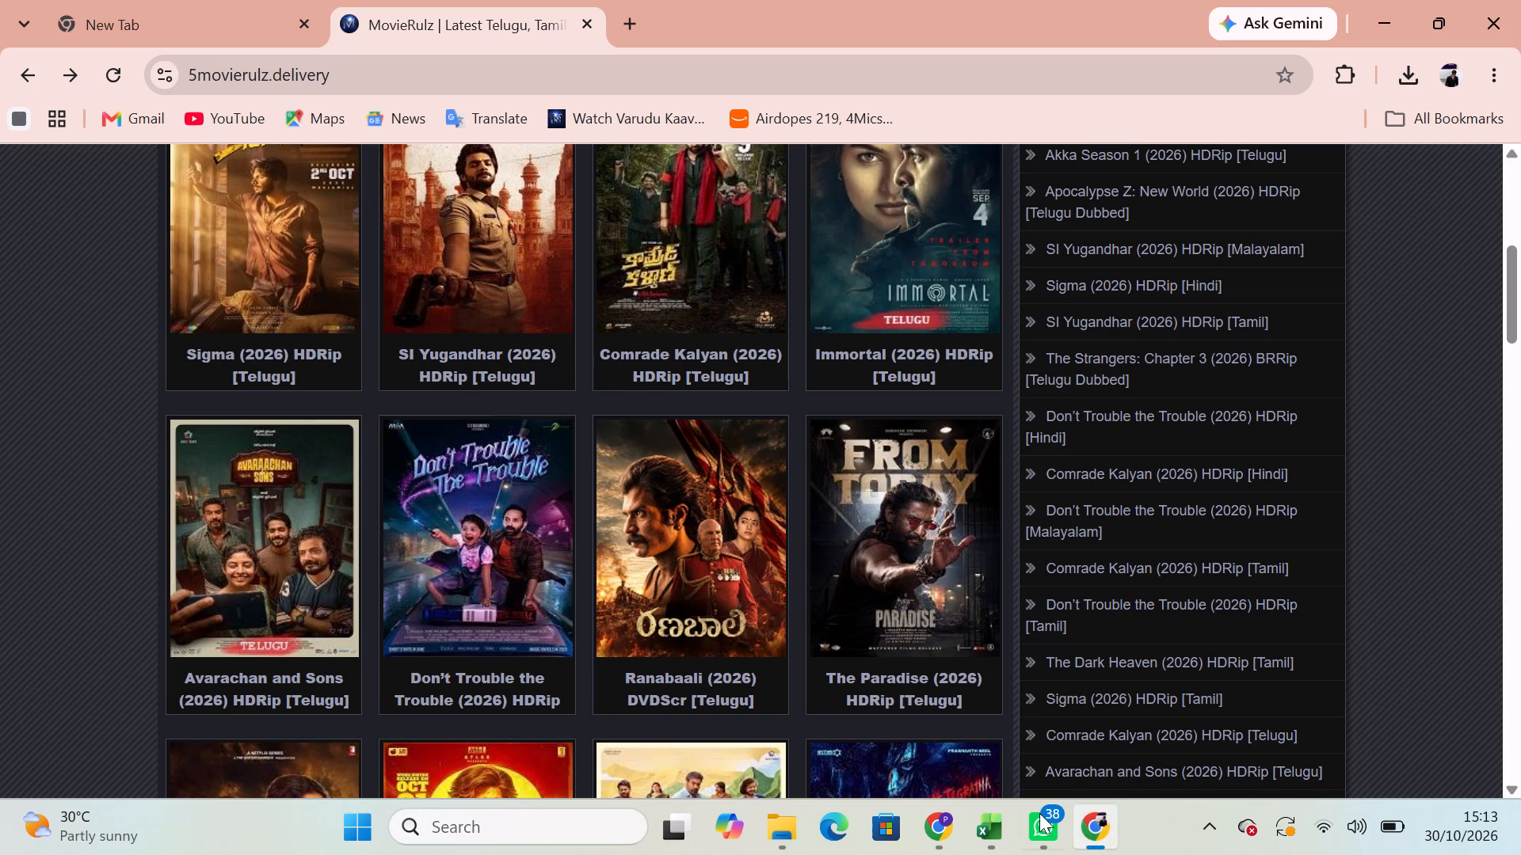
double_click(997, 845)
left_click(1130, 698)
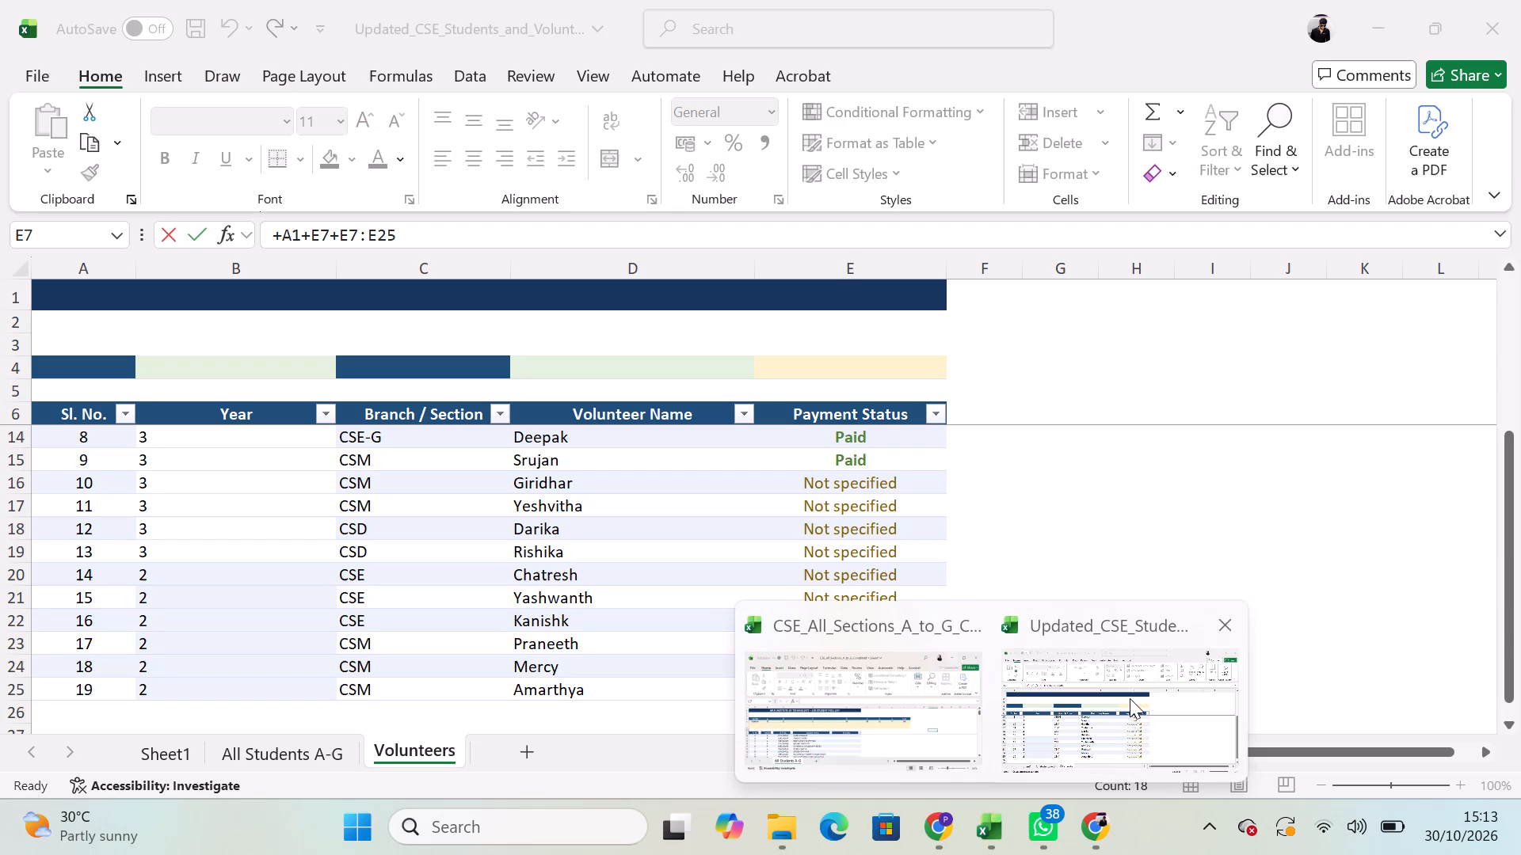
key("BackSpace")
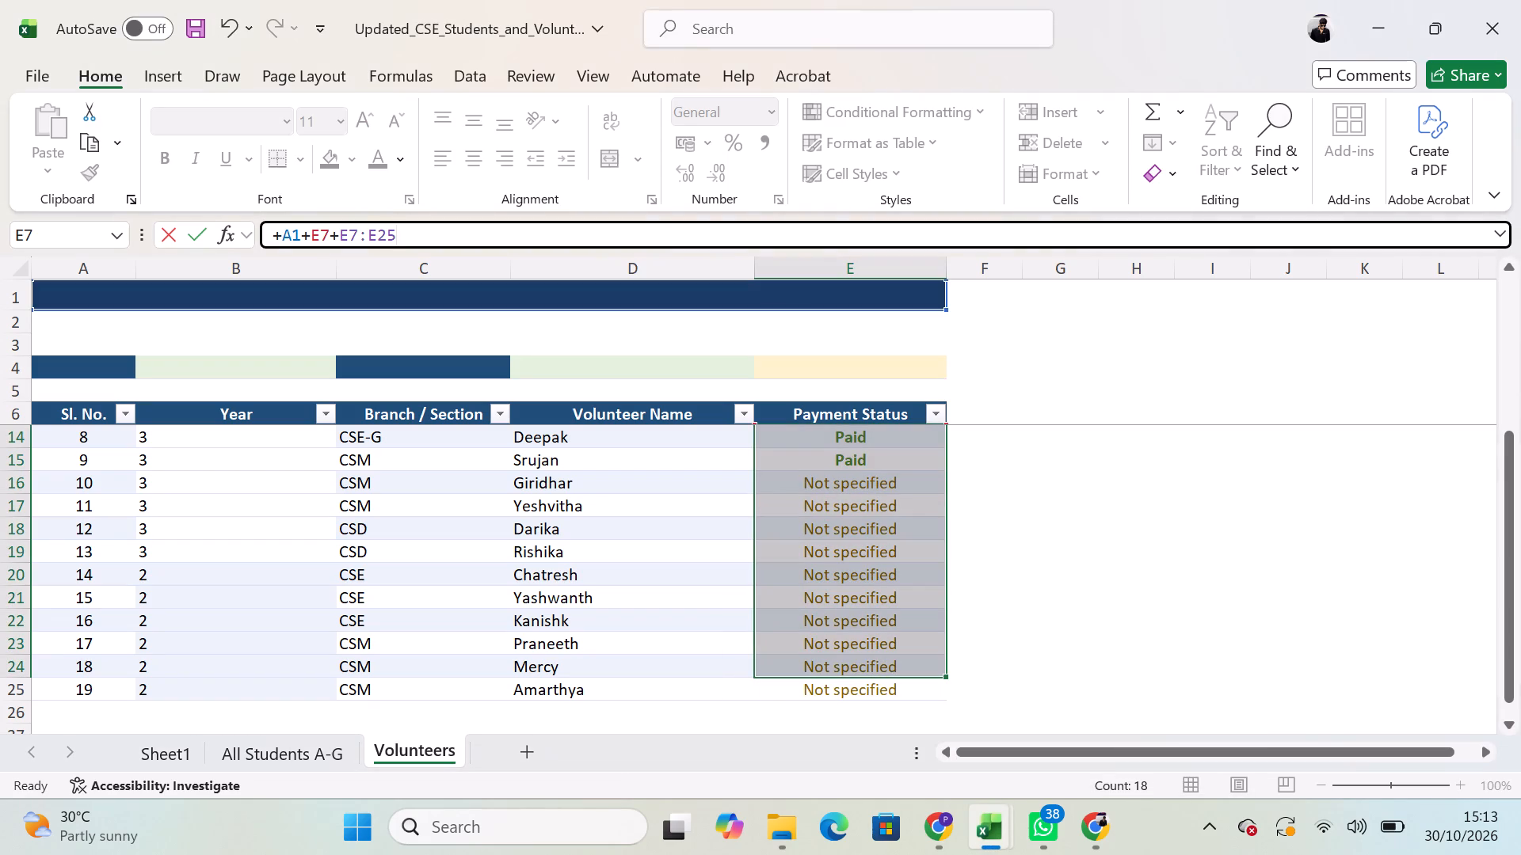
key("BackSpace")
key("BackSpace")
left_click(960, 579)
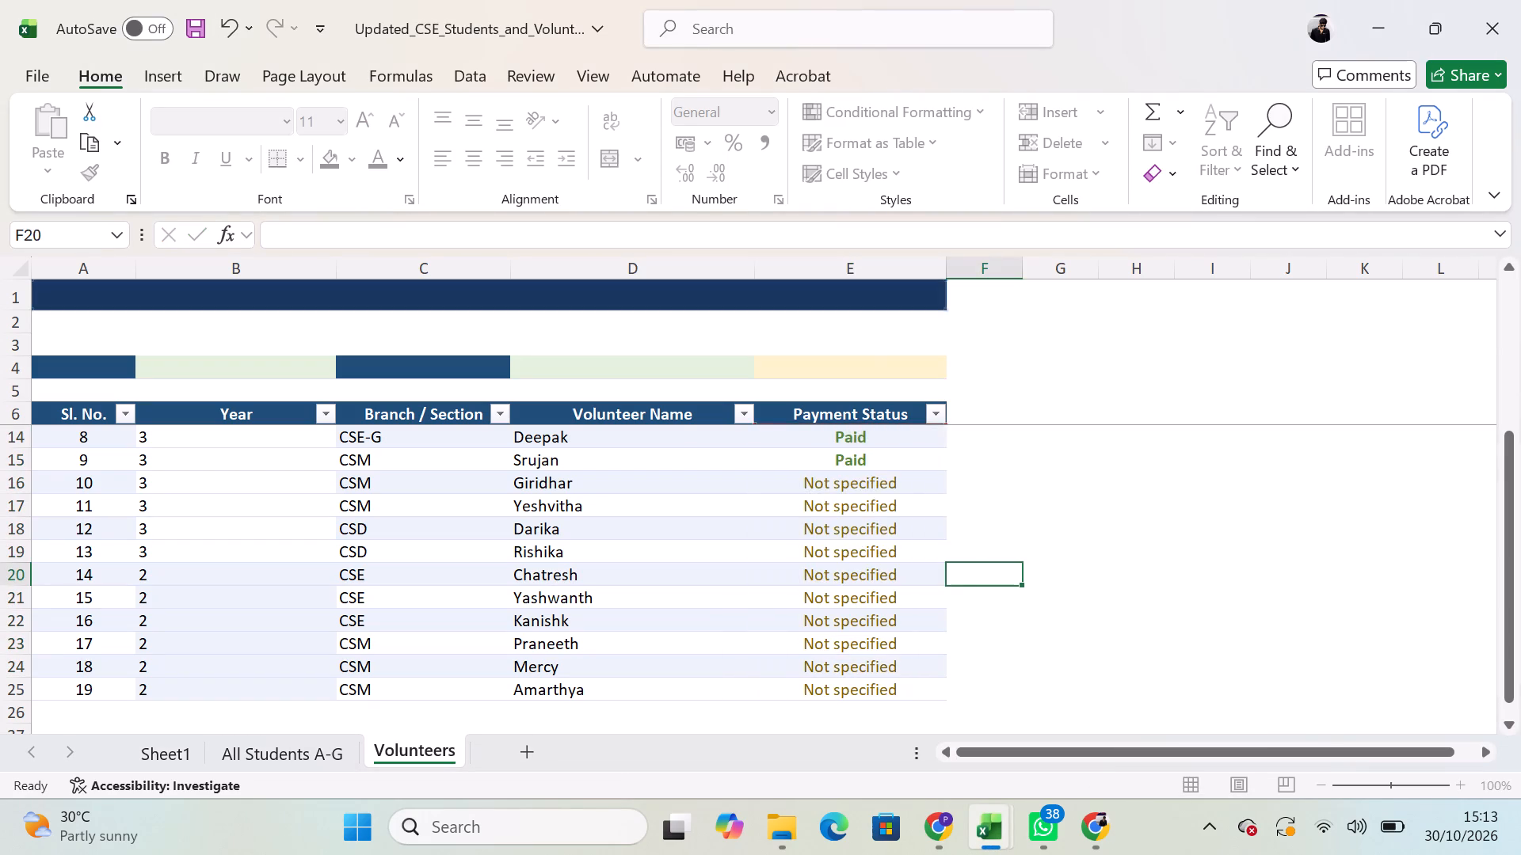
left_click(912, 506)
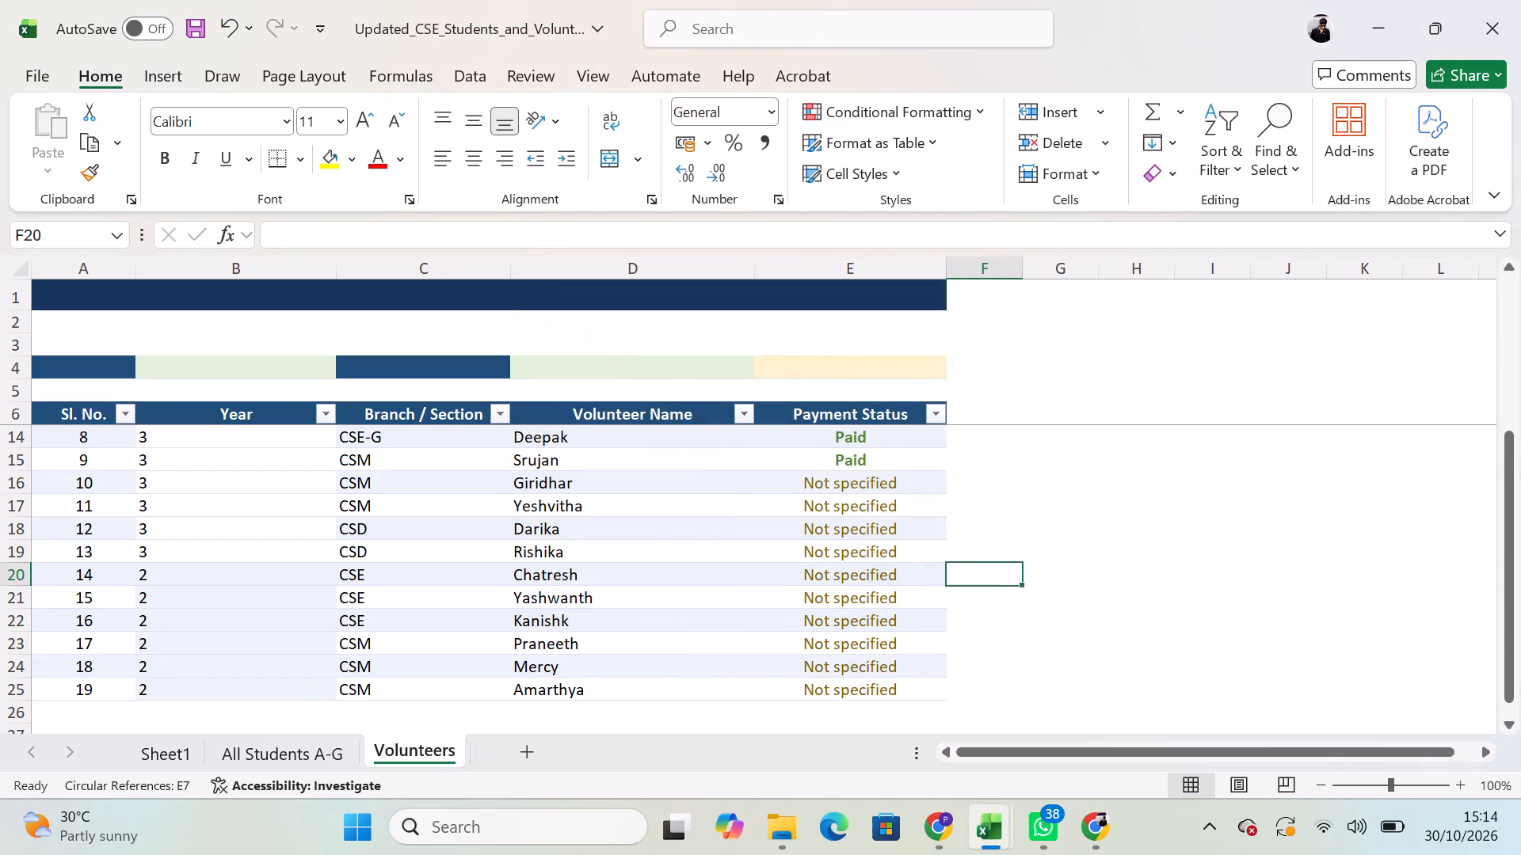
Fill the content of E7 down the Payment Status column through E25, replacing the remaining status texts.
scroll(851, 514, "up", 2)
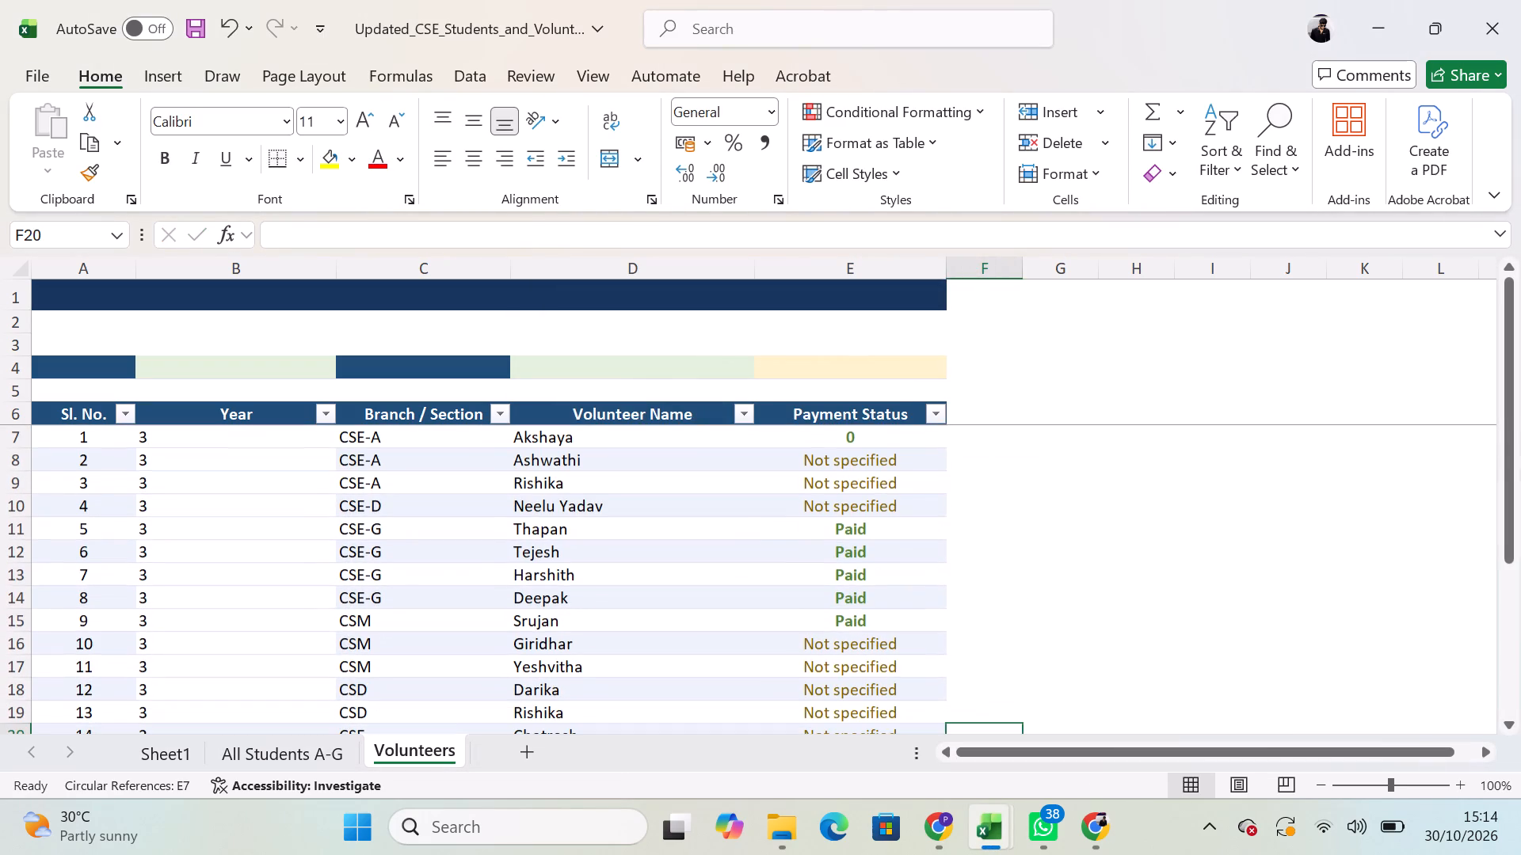
left_click(837, 440)
left_click(837, 440)
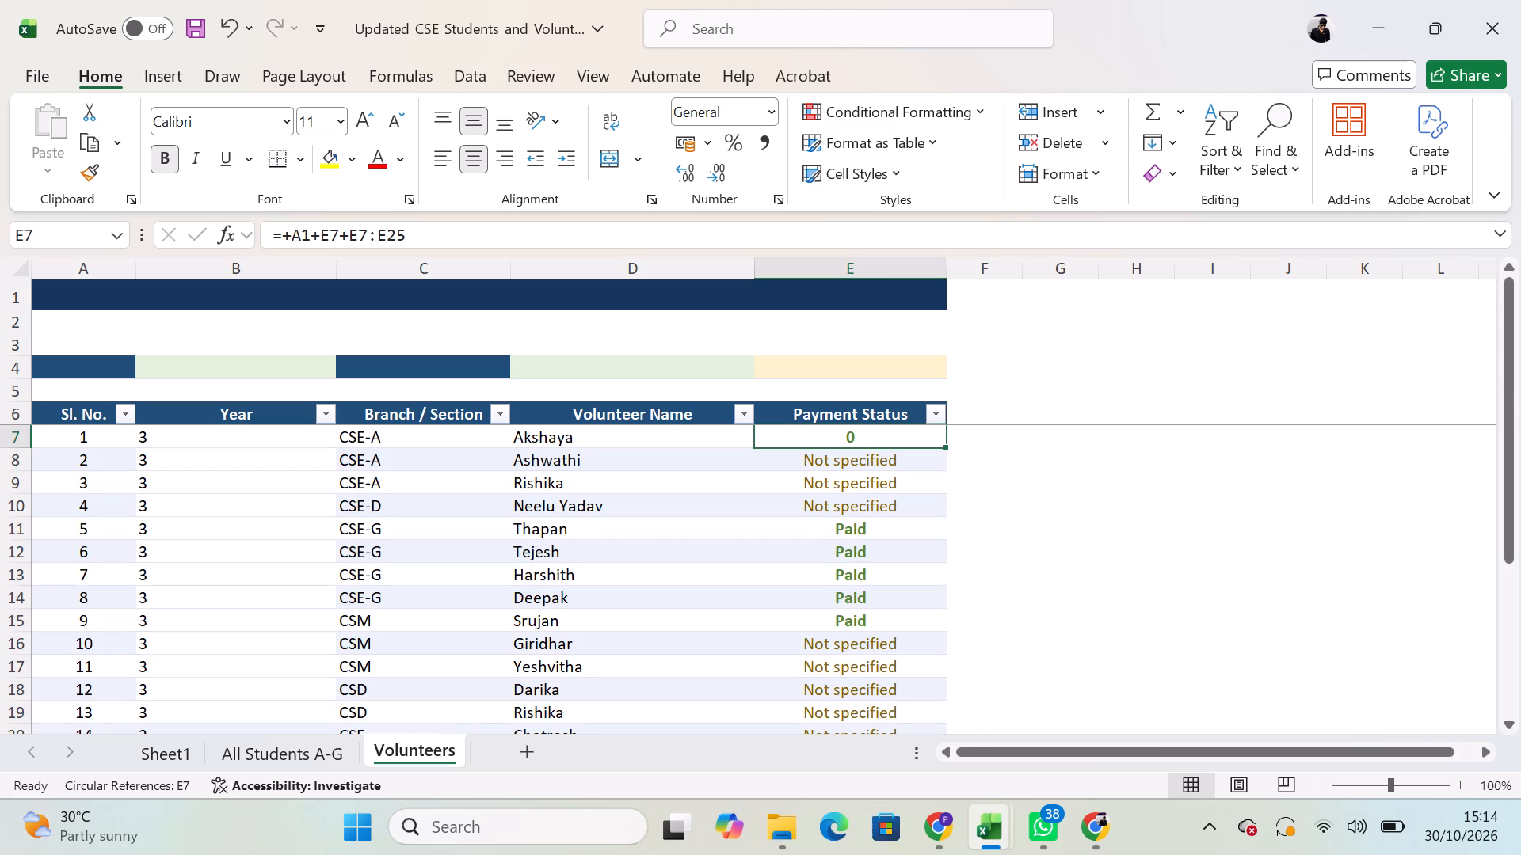
left_click_drag(943, 444, 940, 745)
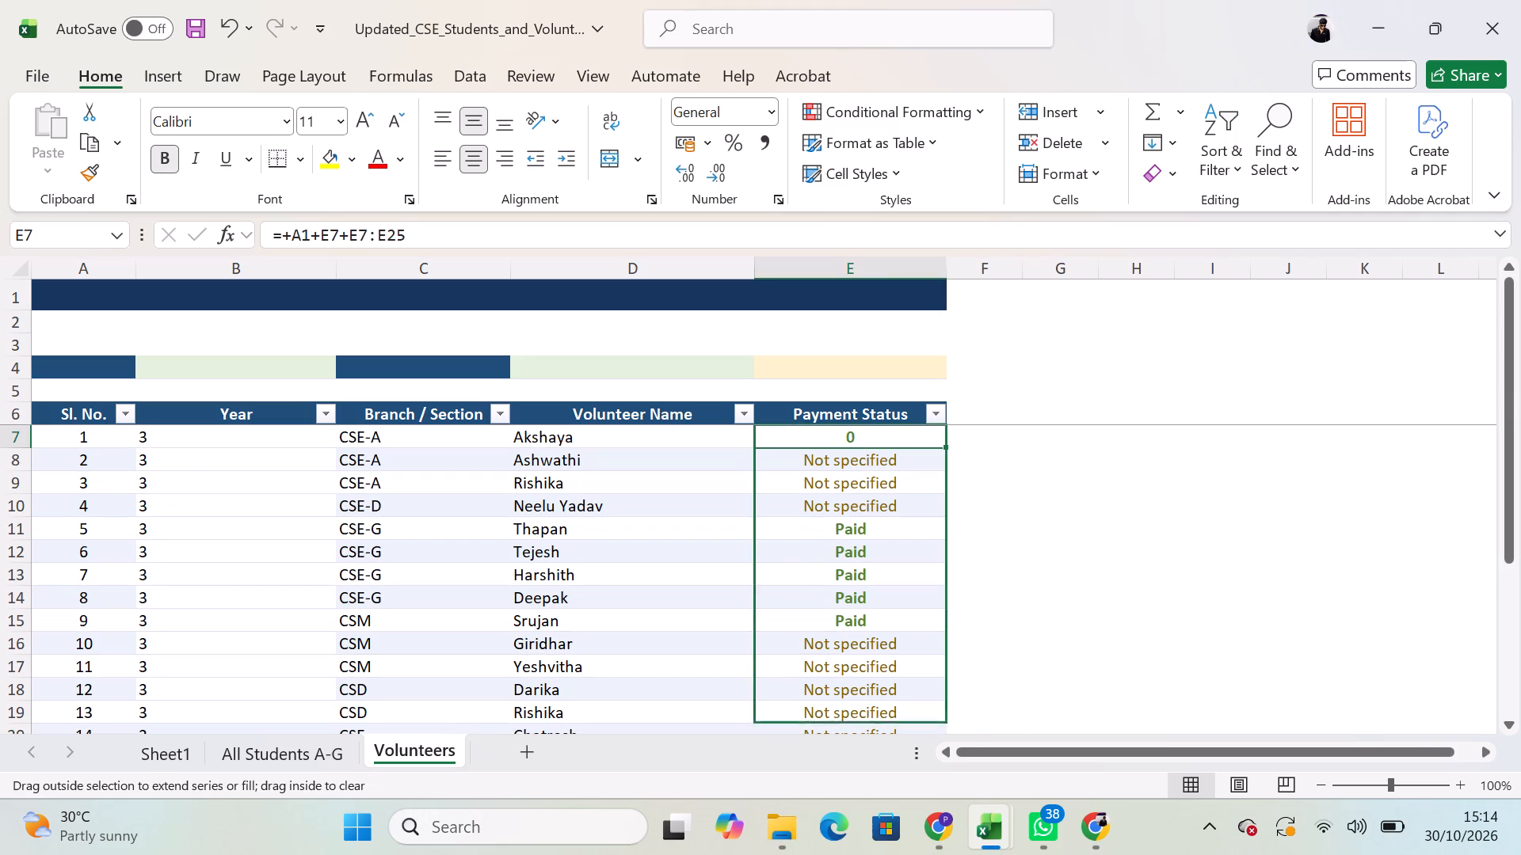
left_click_drag(940, 745, 941, 784)
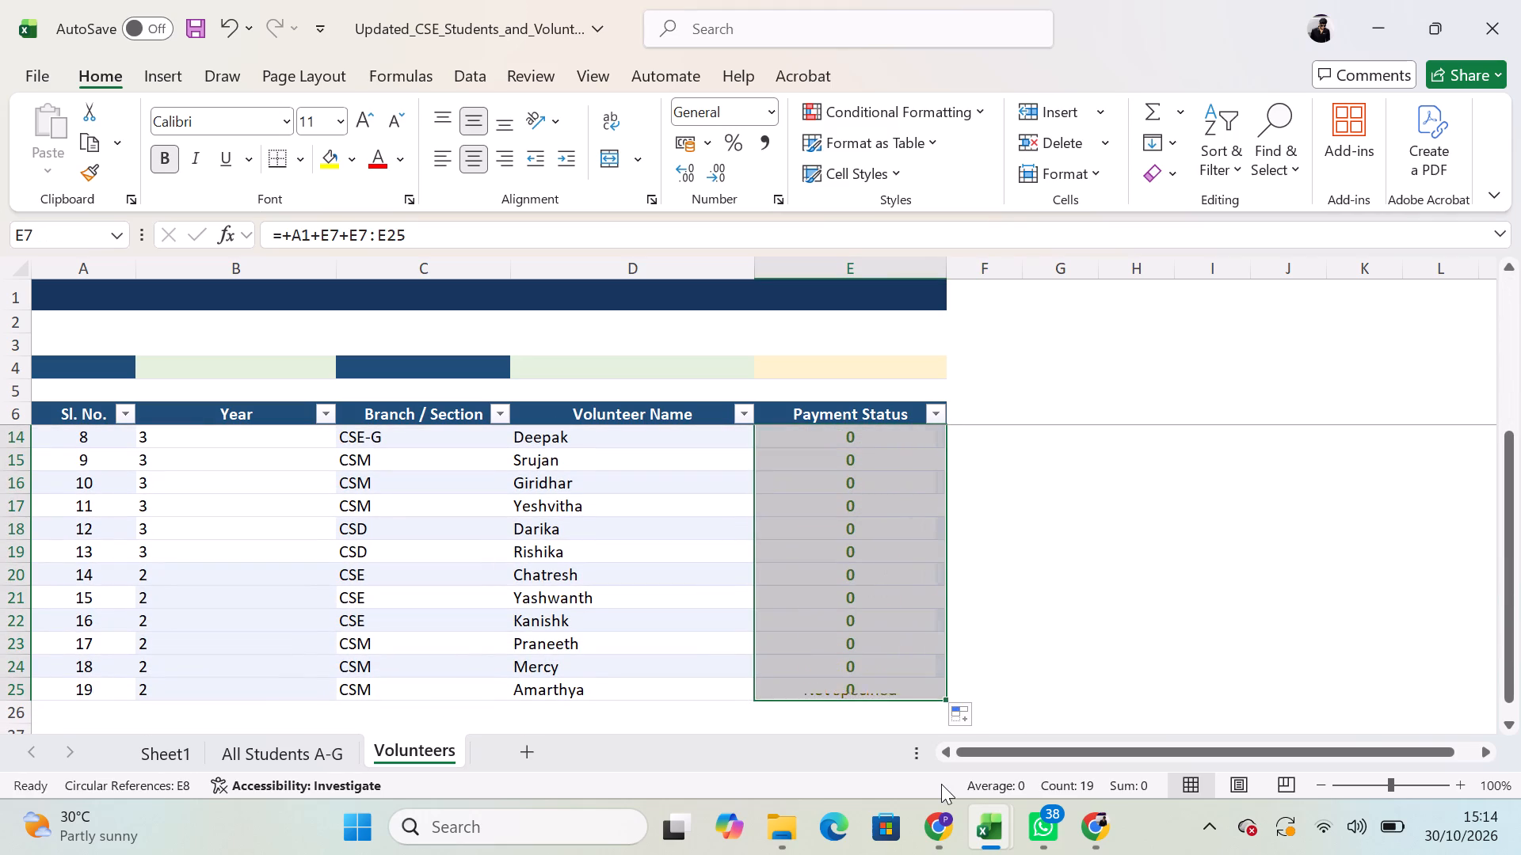
left_click(1041, 757)
left_click(1107, 646)
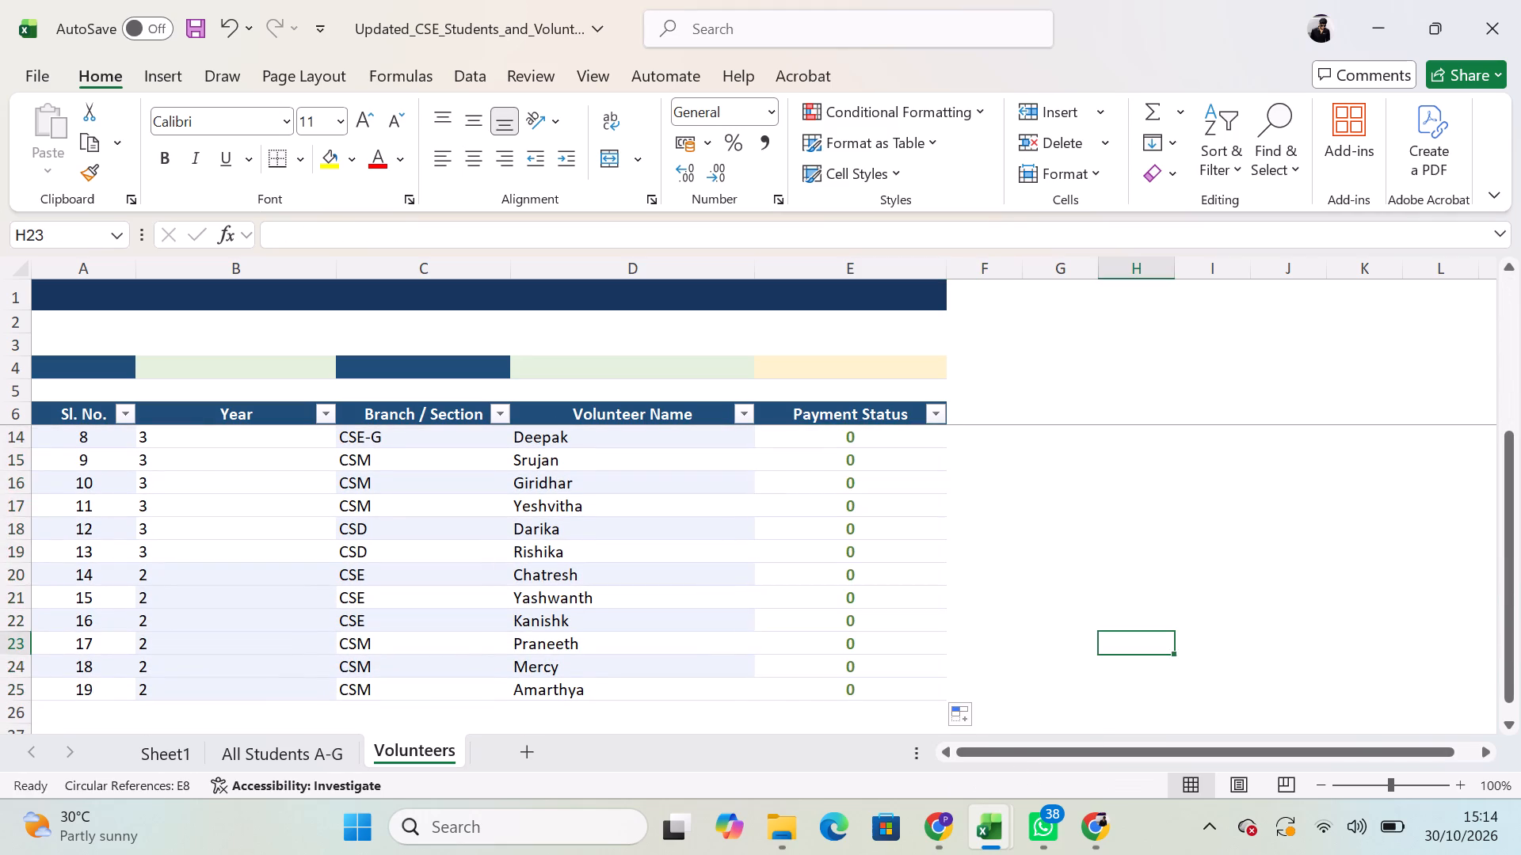
Copy the Year, Branch / Section and Volunteer Name entries of all volunteers, B7 through D25.
scroll(1107, 646, "up", 2)
scroll(1107, 646, "down", 1)
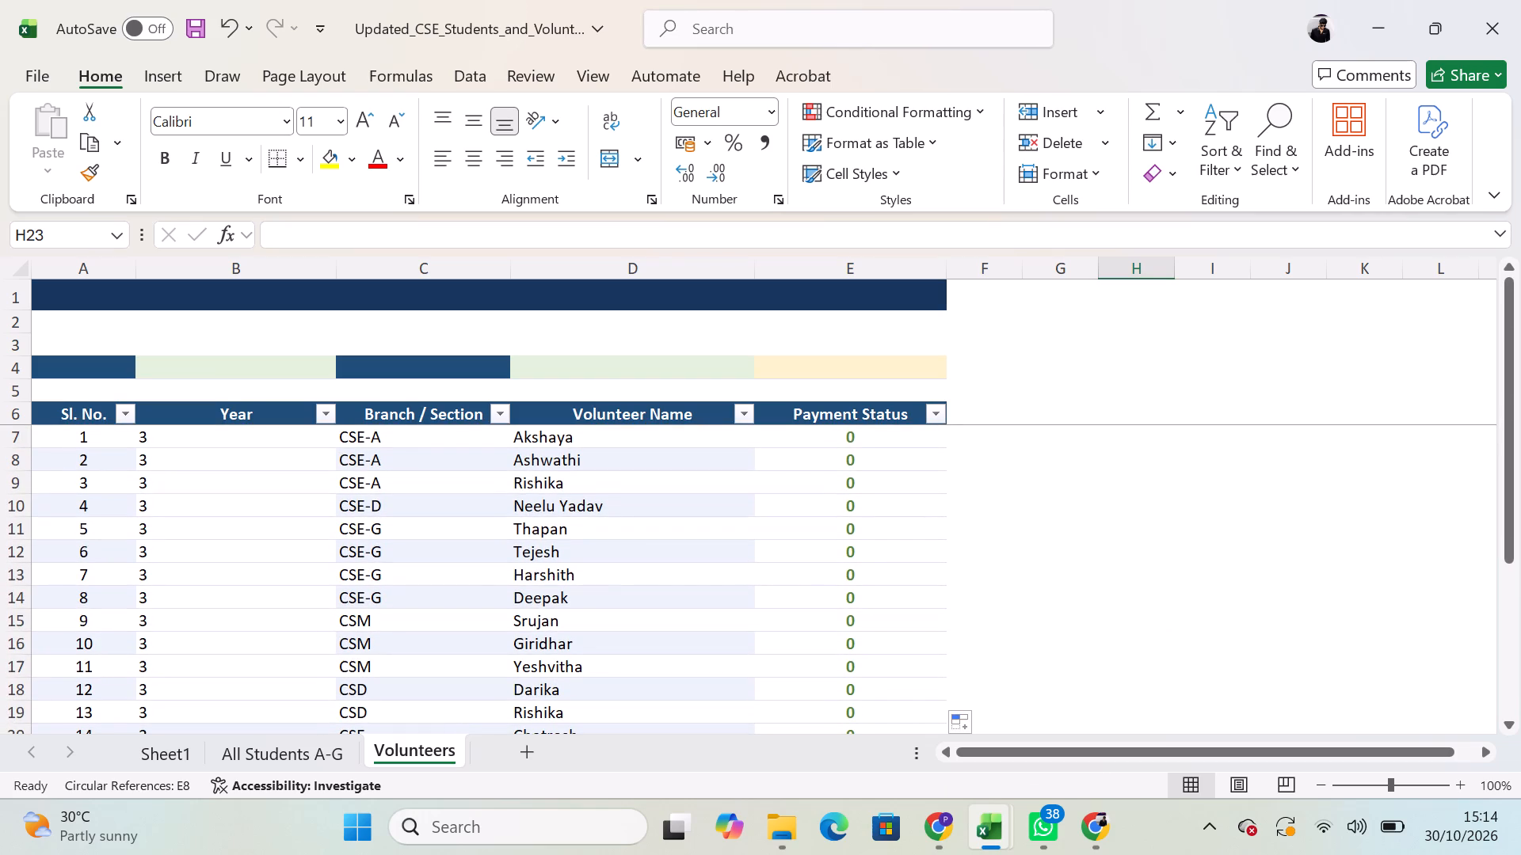
left_click_drag(136, 429, 674, 769)
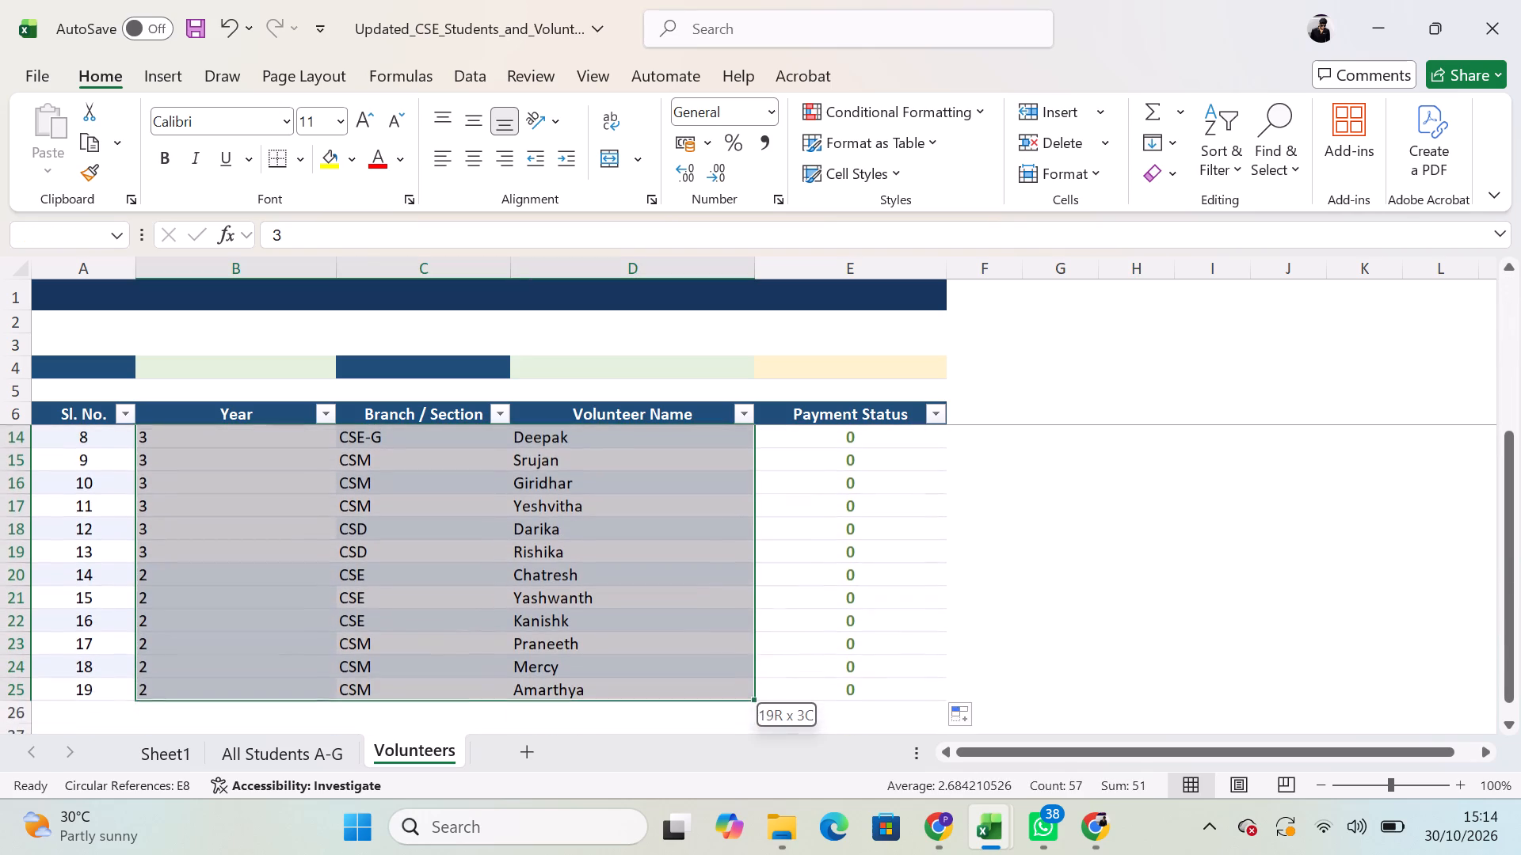
left_click_drag(674, 769, 677, 557)
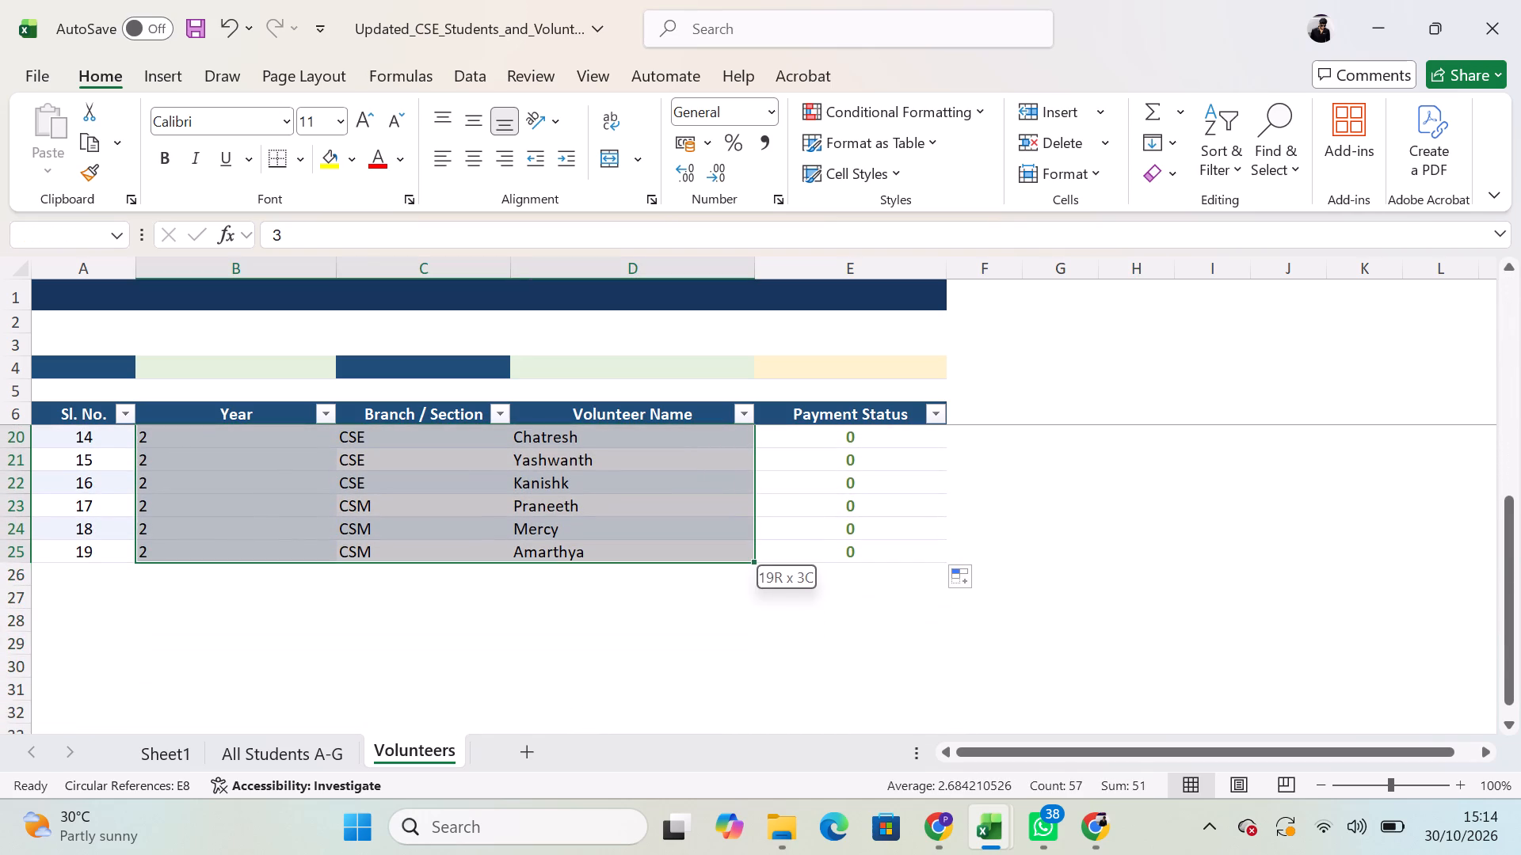
left_click_drag(677, 557, 678, 557)
key("ctrl+c")
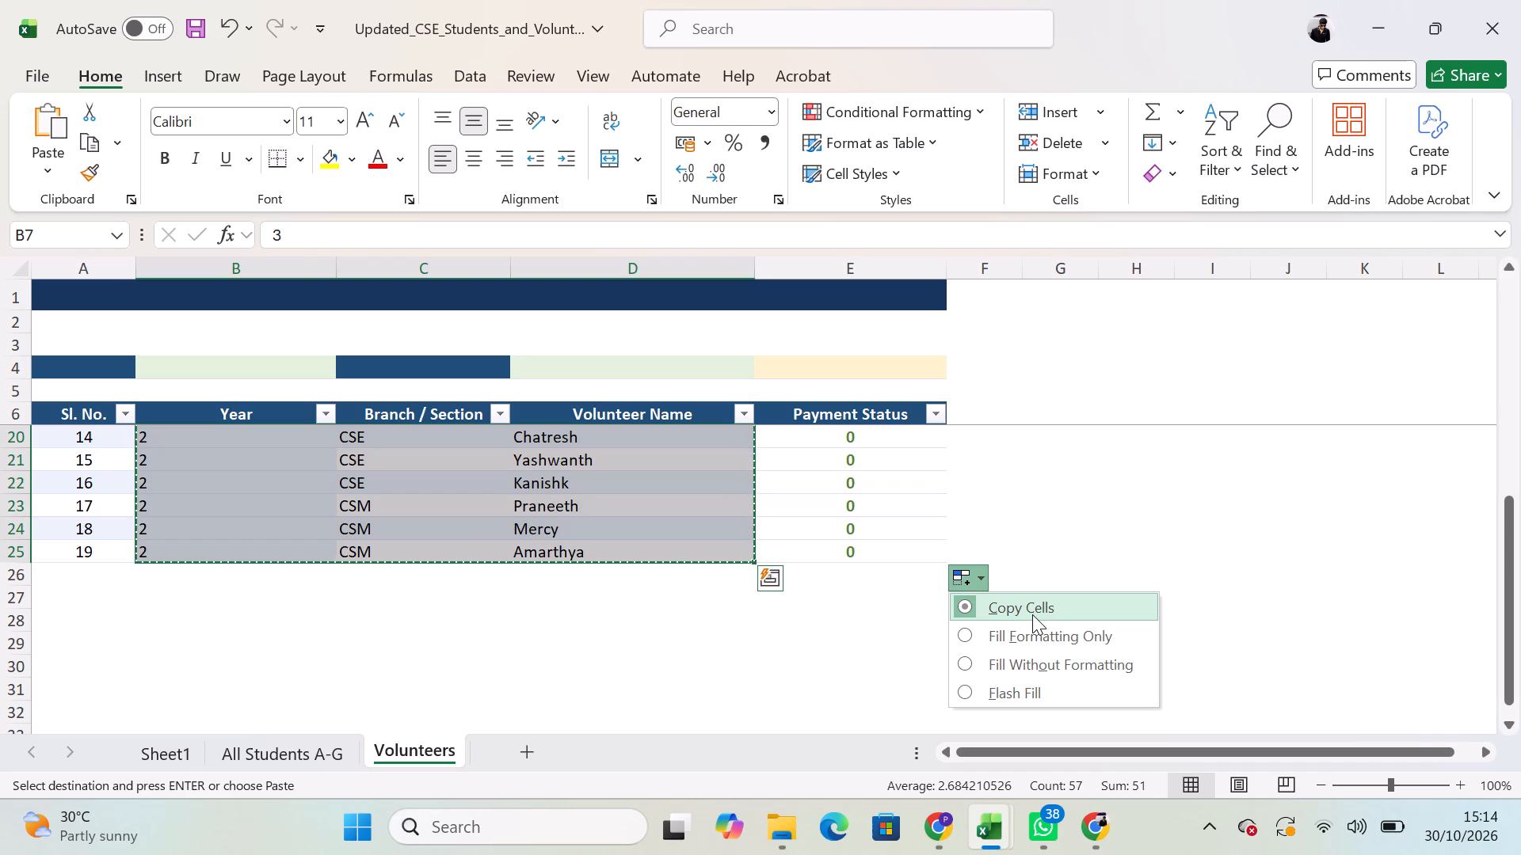
left_click(1064, 612)
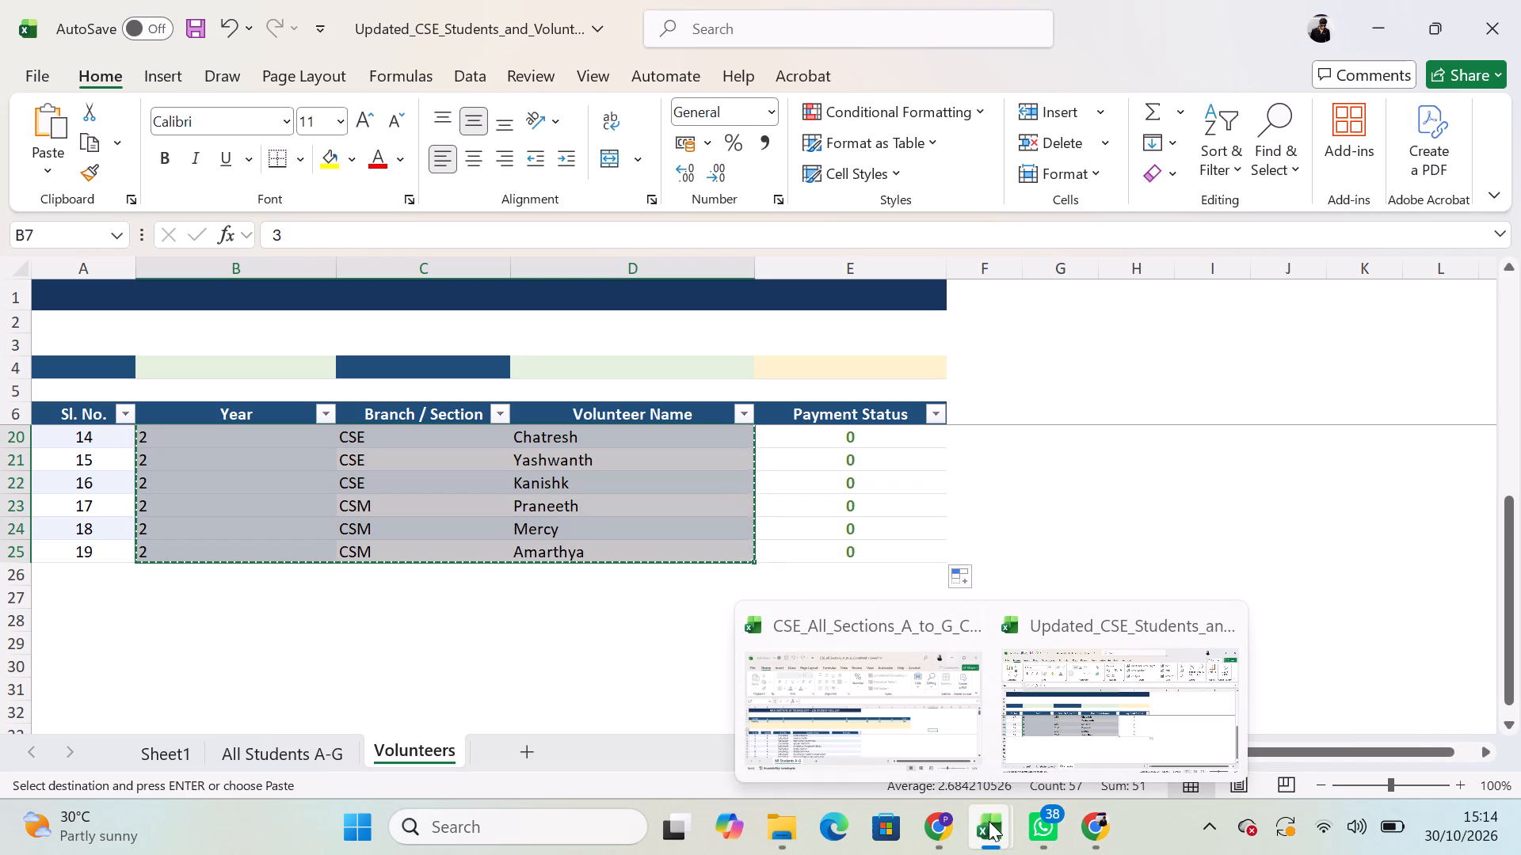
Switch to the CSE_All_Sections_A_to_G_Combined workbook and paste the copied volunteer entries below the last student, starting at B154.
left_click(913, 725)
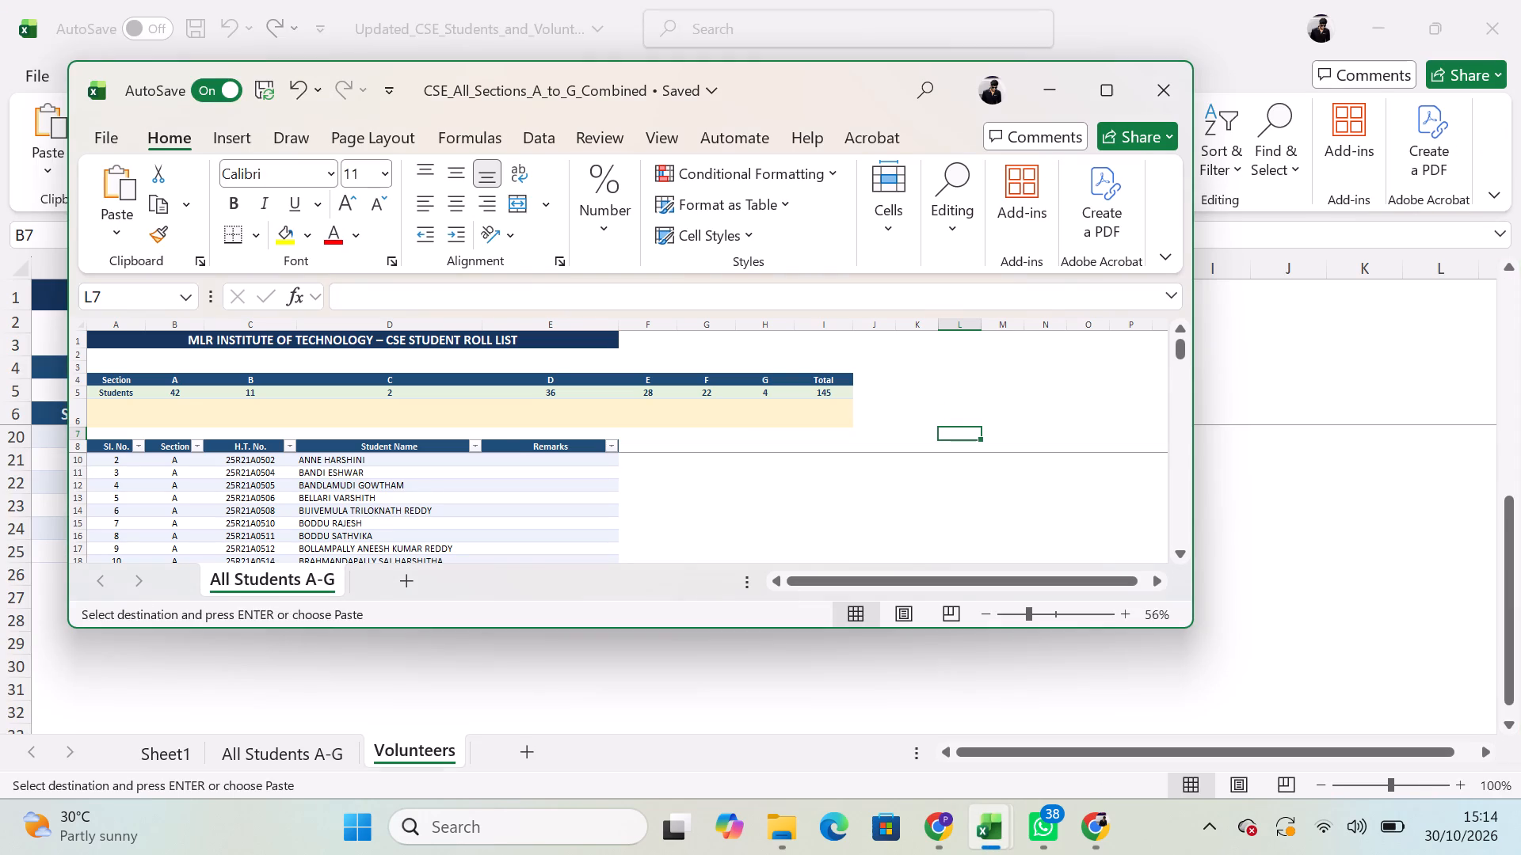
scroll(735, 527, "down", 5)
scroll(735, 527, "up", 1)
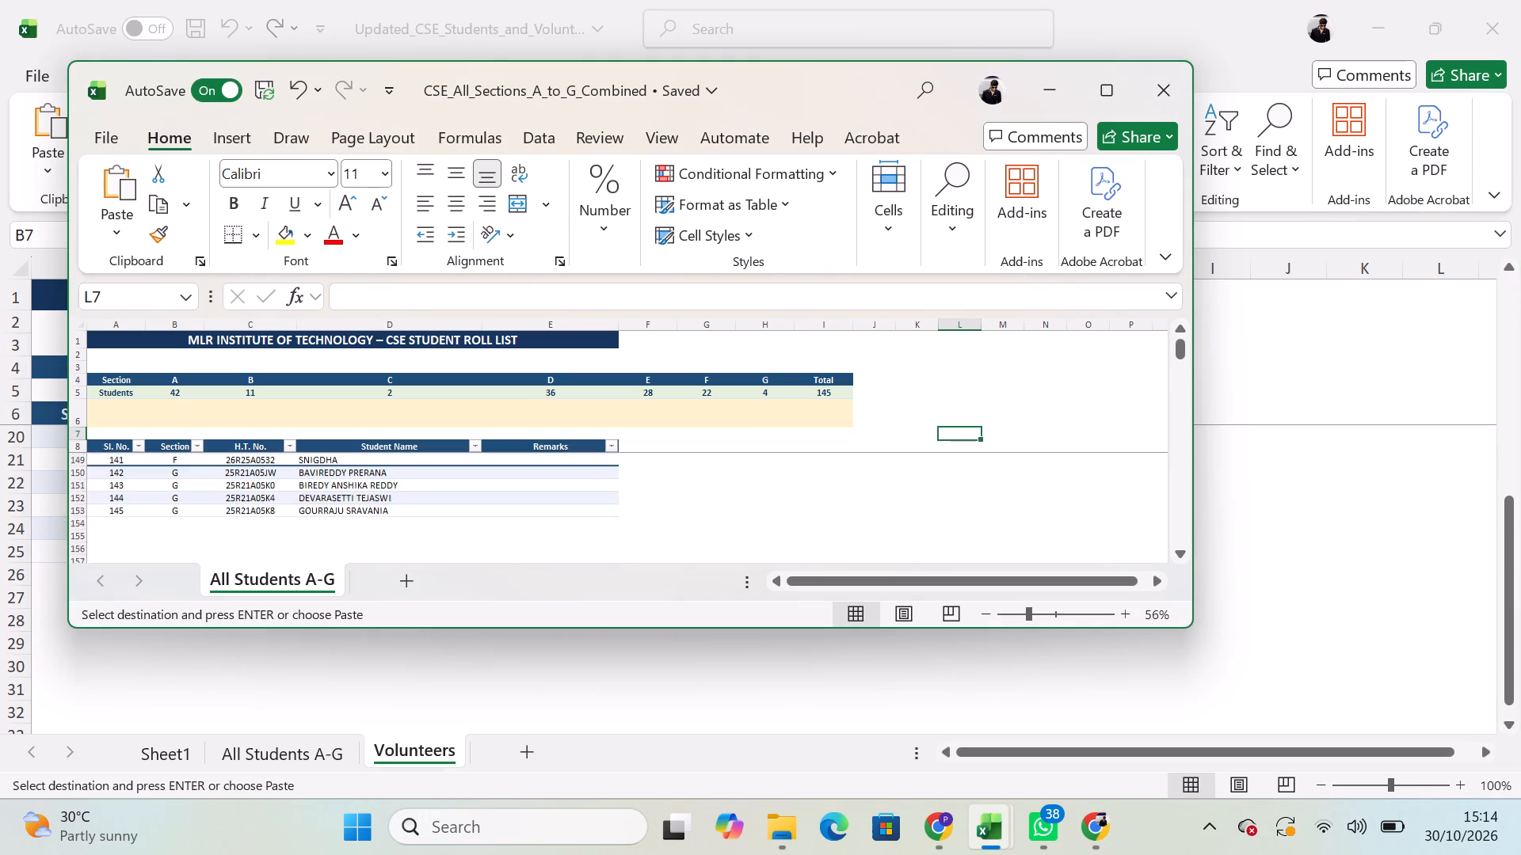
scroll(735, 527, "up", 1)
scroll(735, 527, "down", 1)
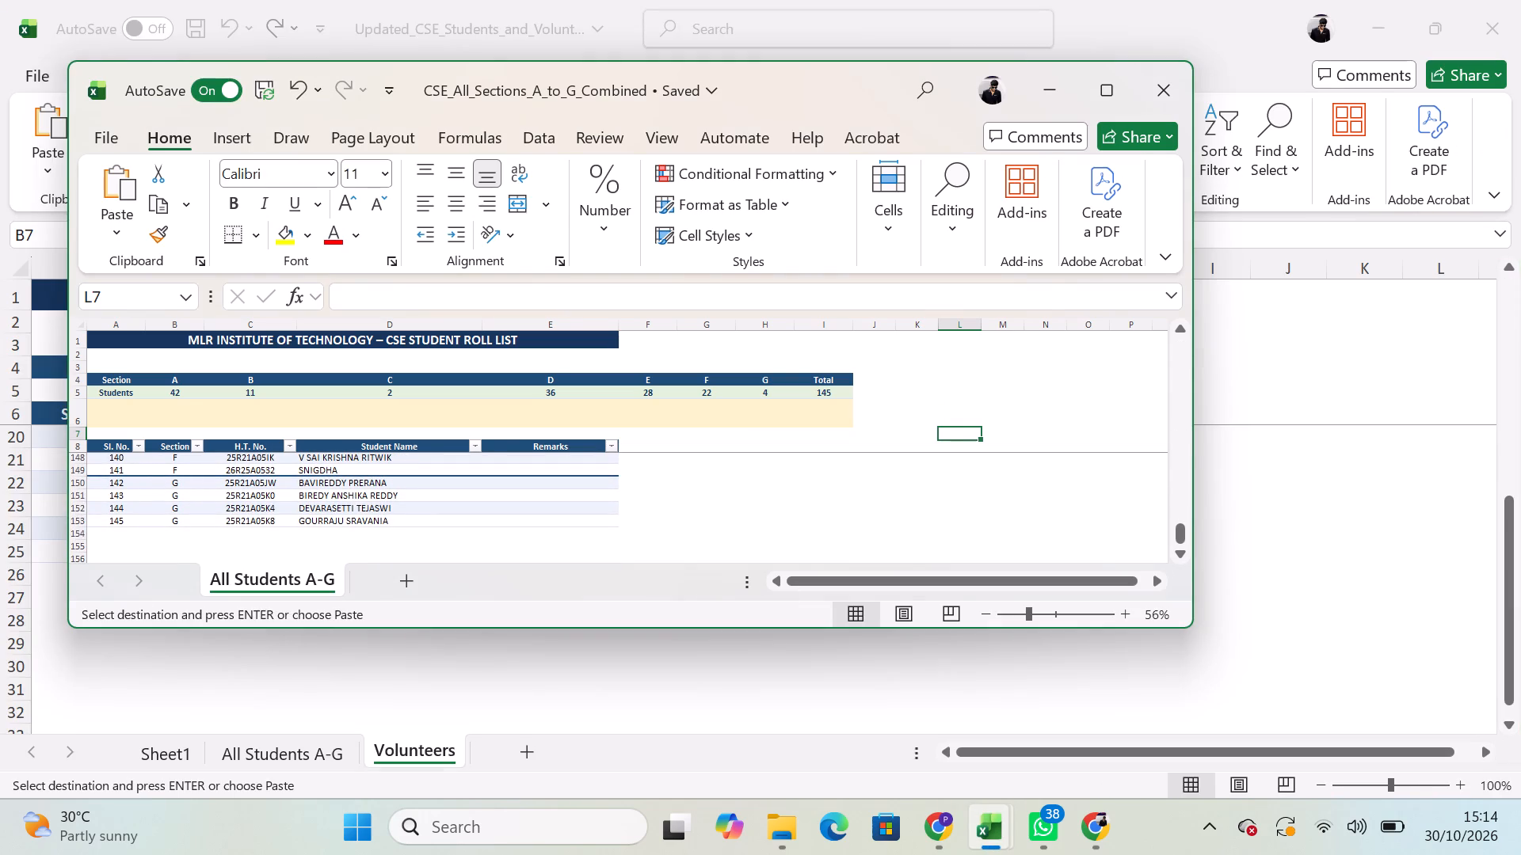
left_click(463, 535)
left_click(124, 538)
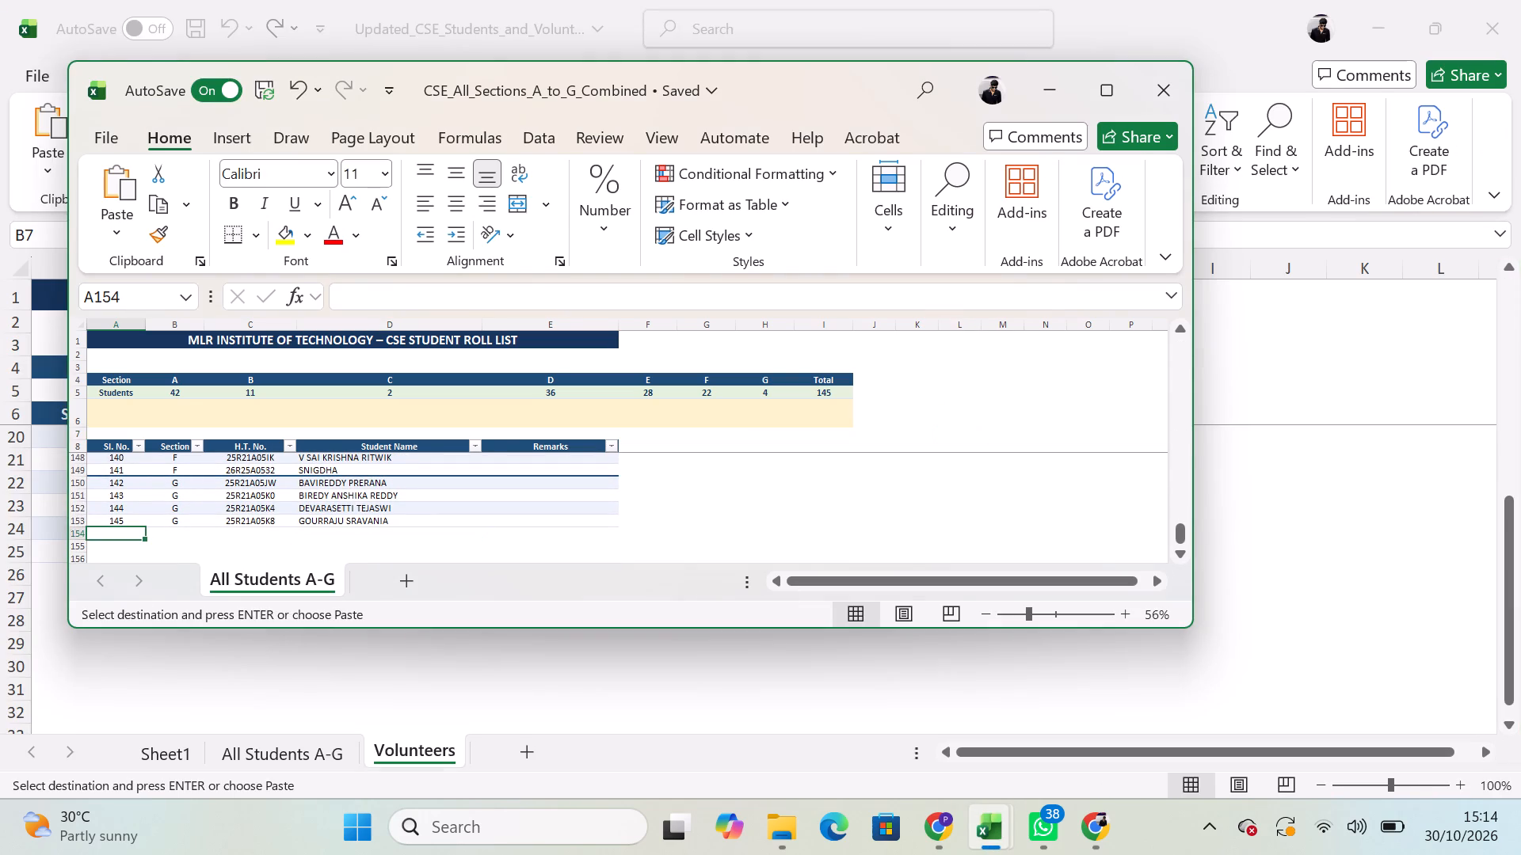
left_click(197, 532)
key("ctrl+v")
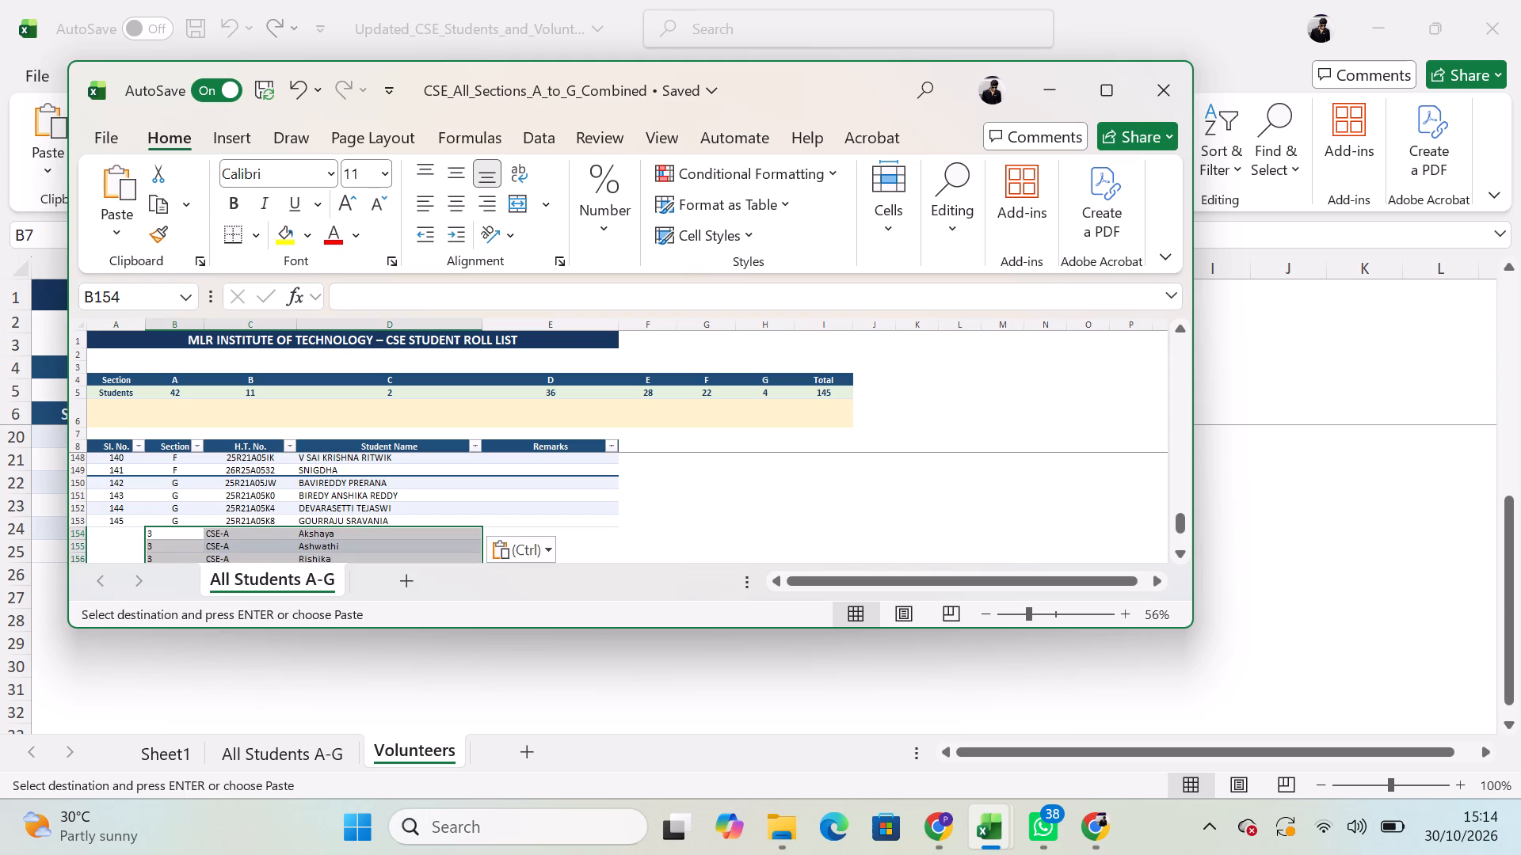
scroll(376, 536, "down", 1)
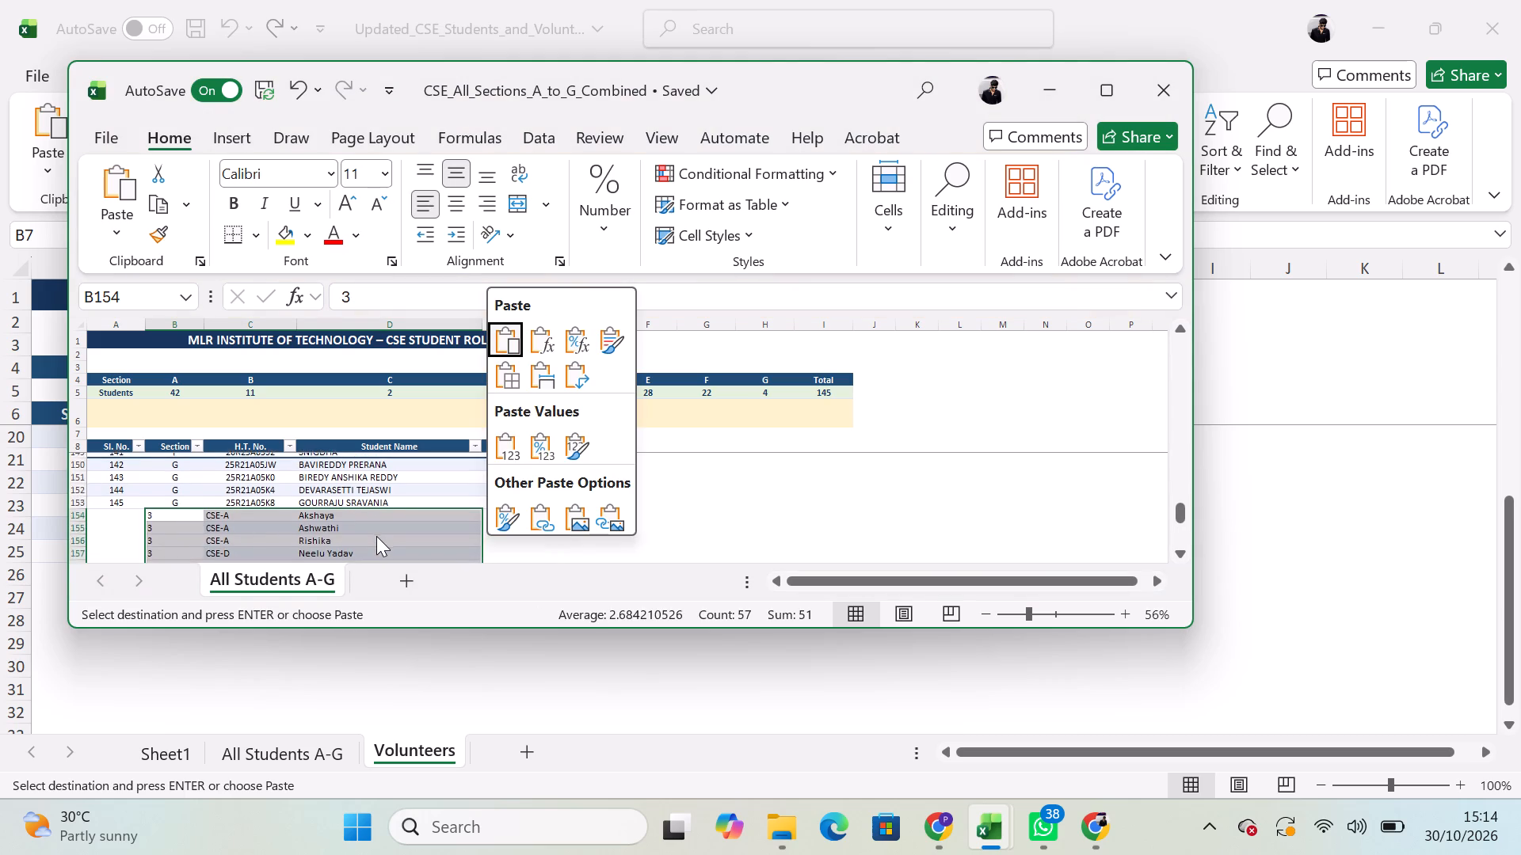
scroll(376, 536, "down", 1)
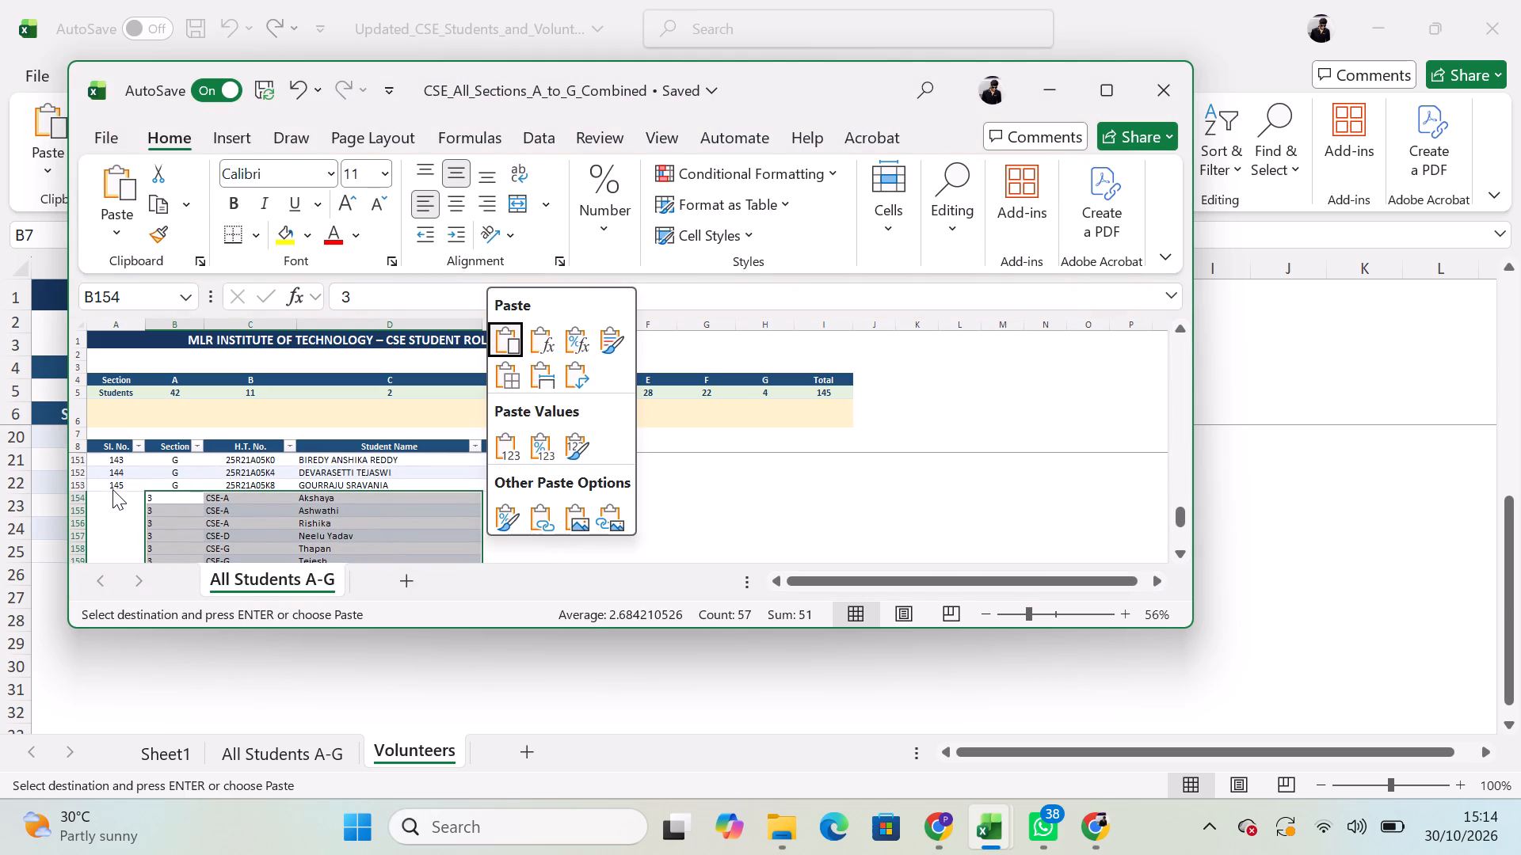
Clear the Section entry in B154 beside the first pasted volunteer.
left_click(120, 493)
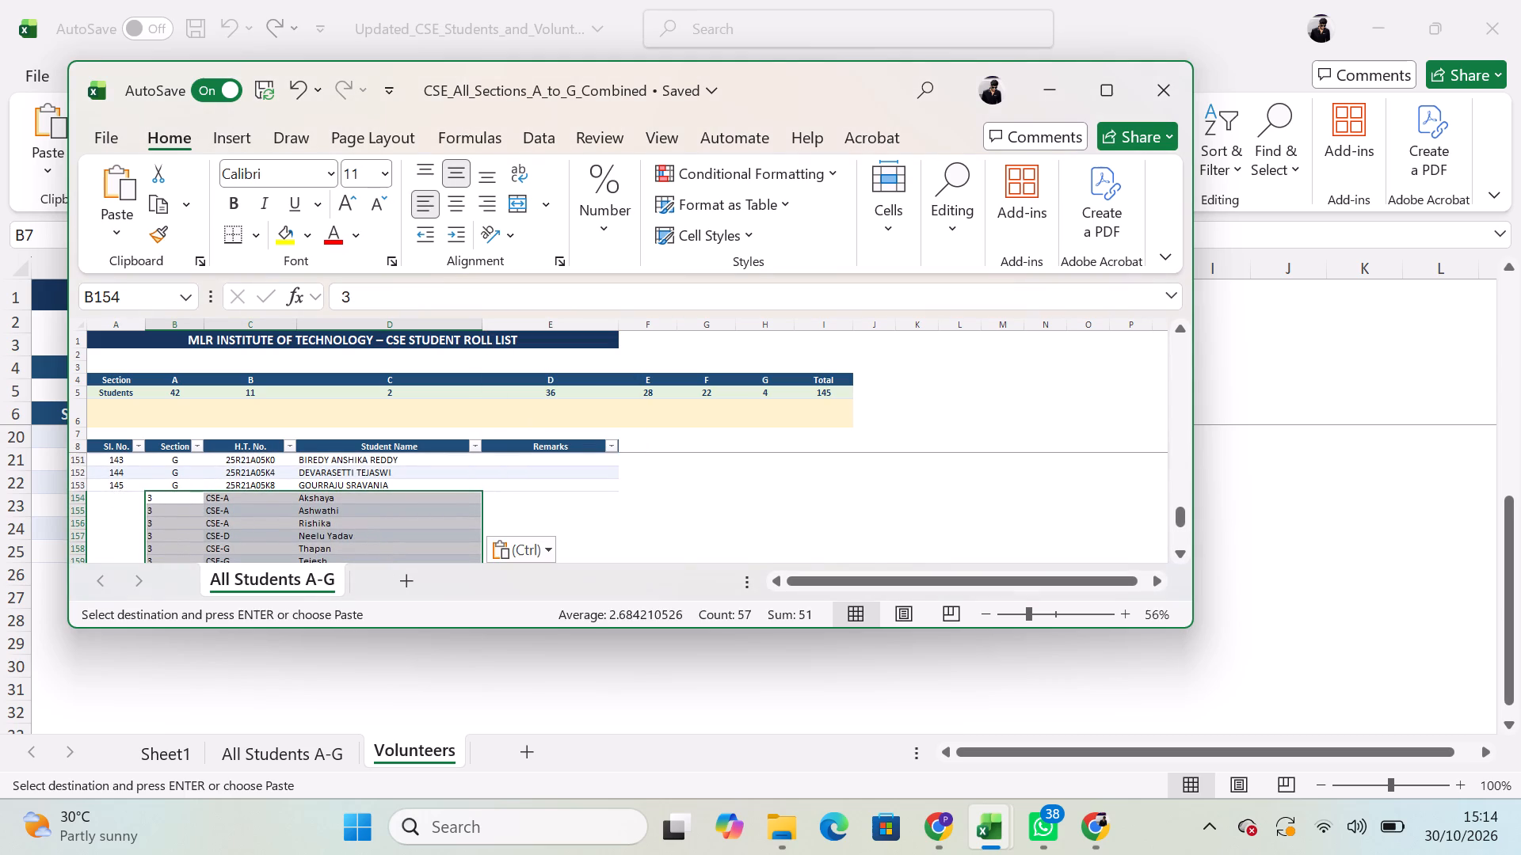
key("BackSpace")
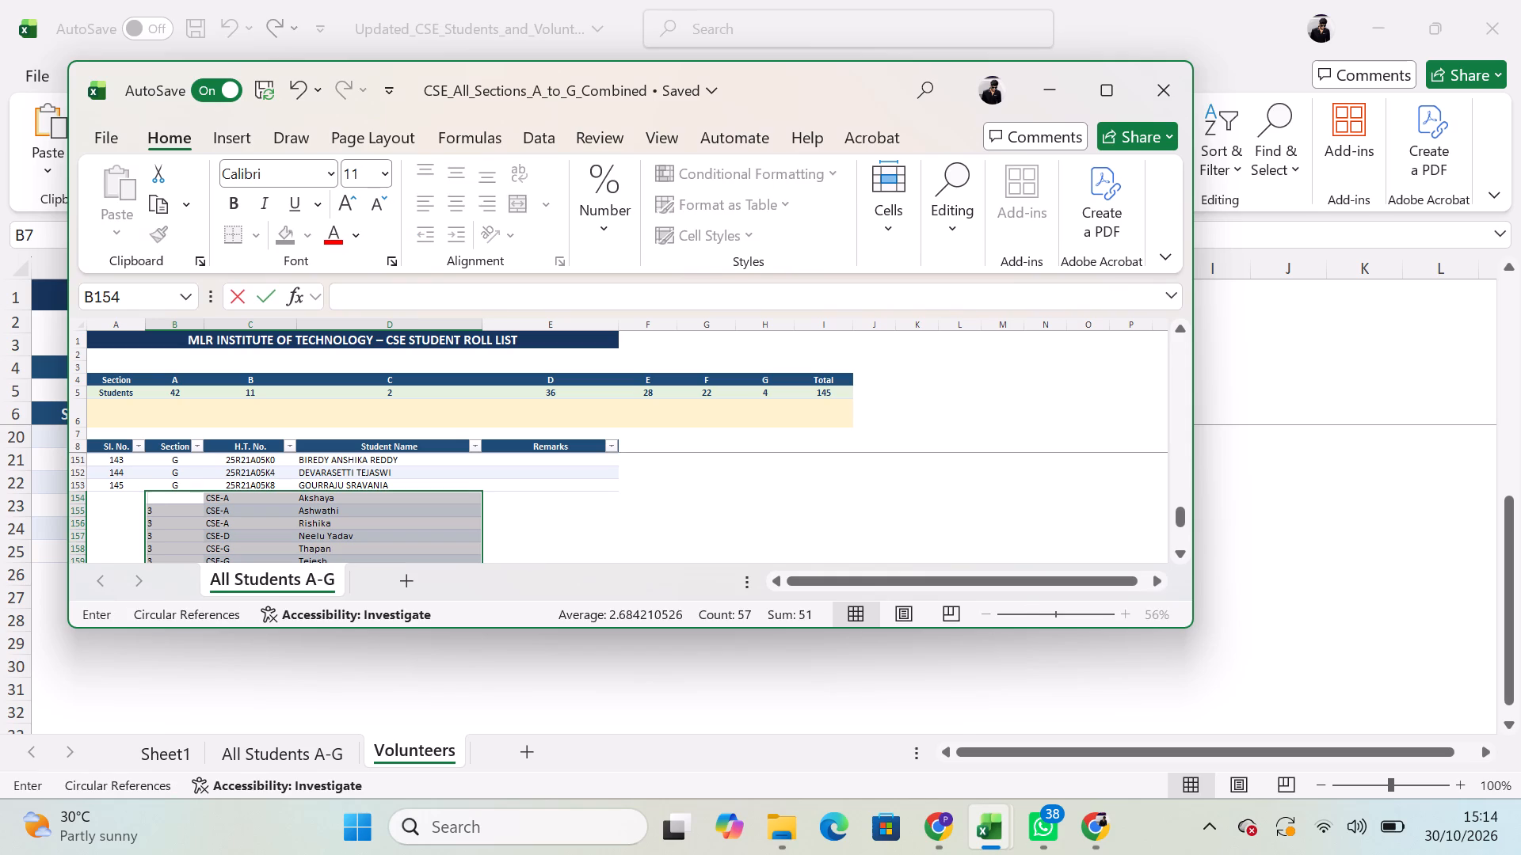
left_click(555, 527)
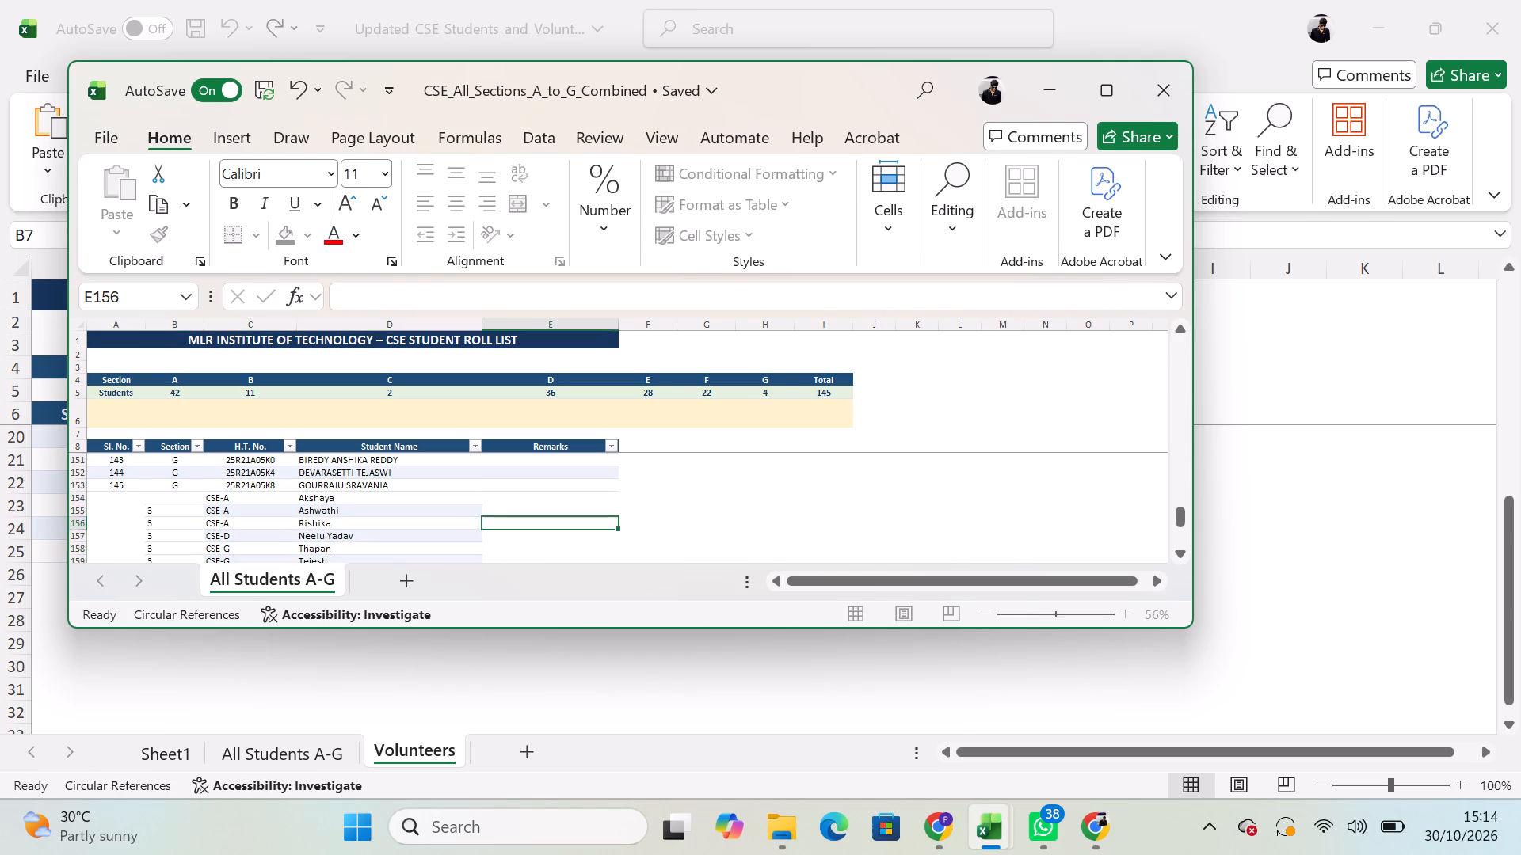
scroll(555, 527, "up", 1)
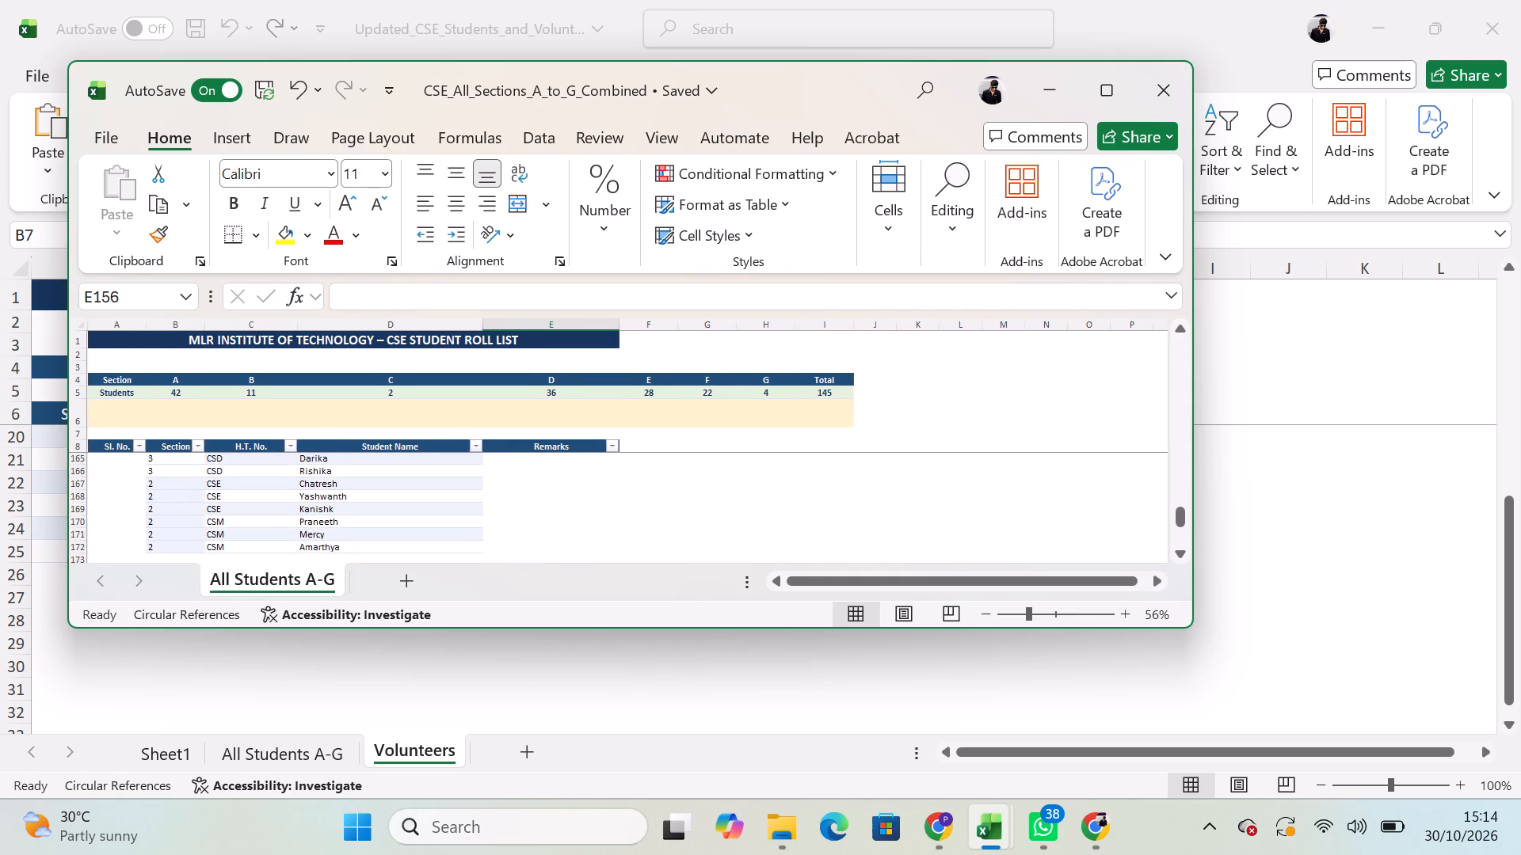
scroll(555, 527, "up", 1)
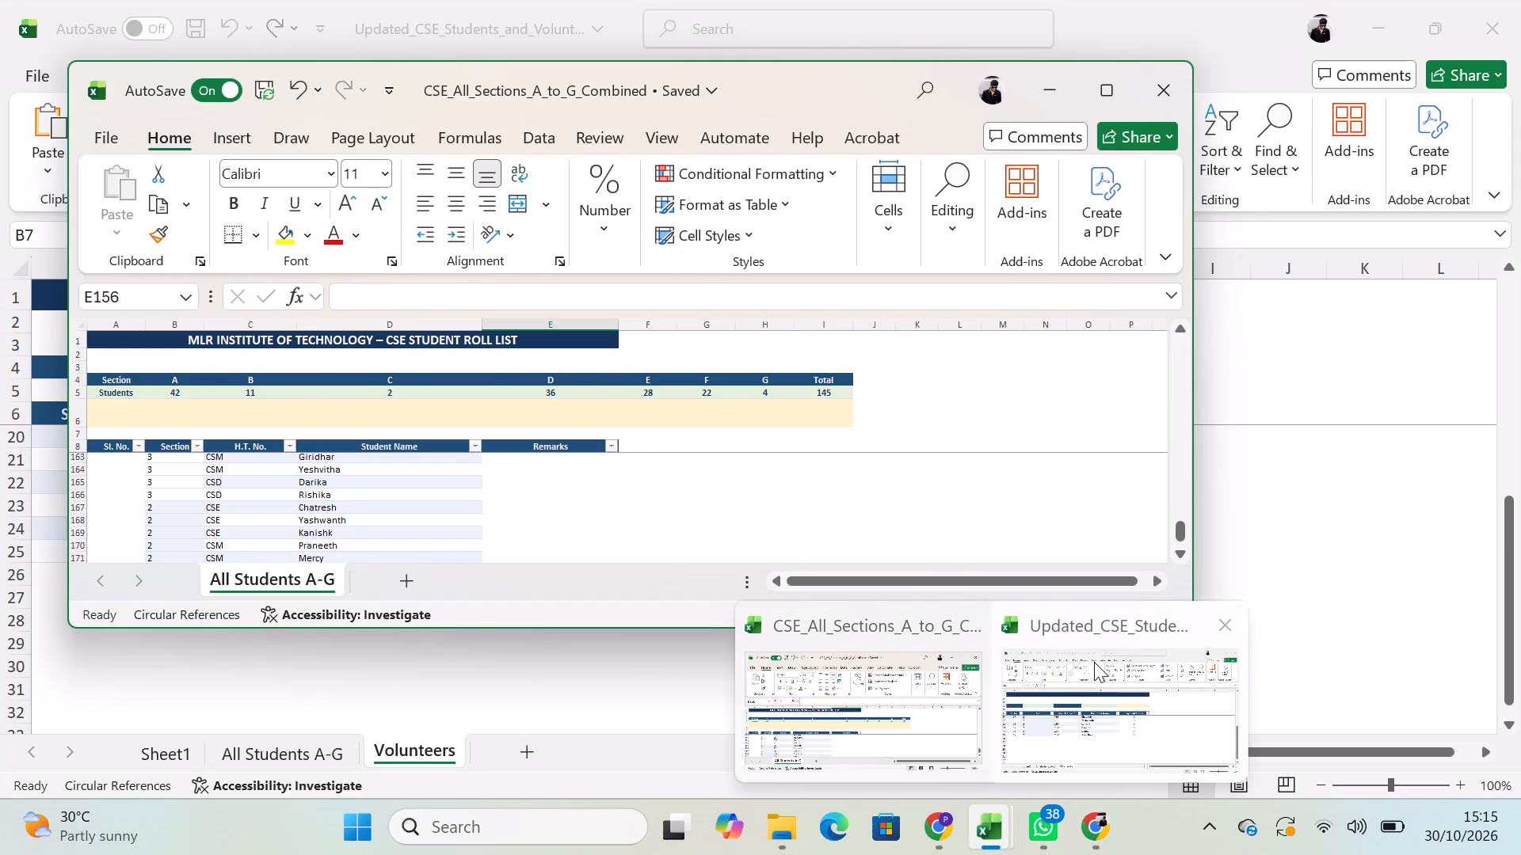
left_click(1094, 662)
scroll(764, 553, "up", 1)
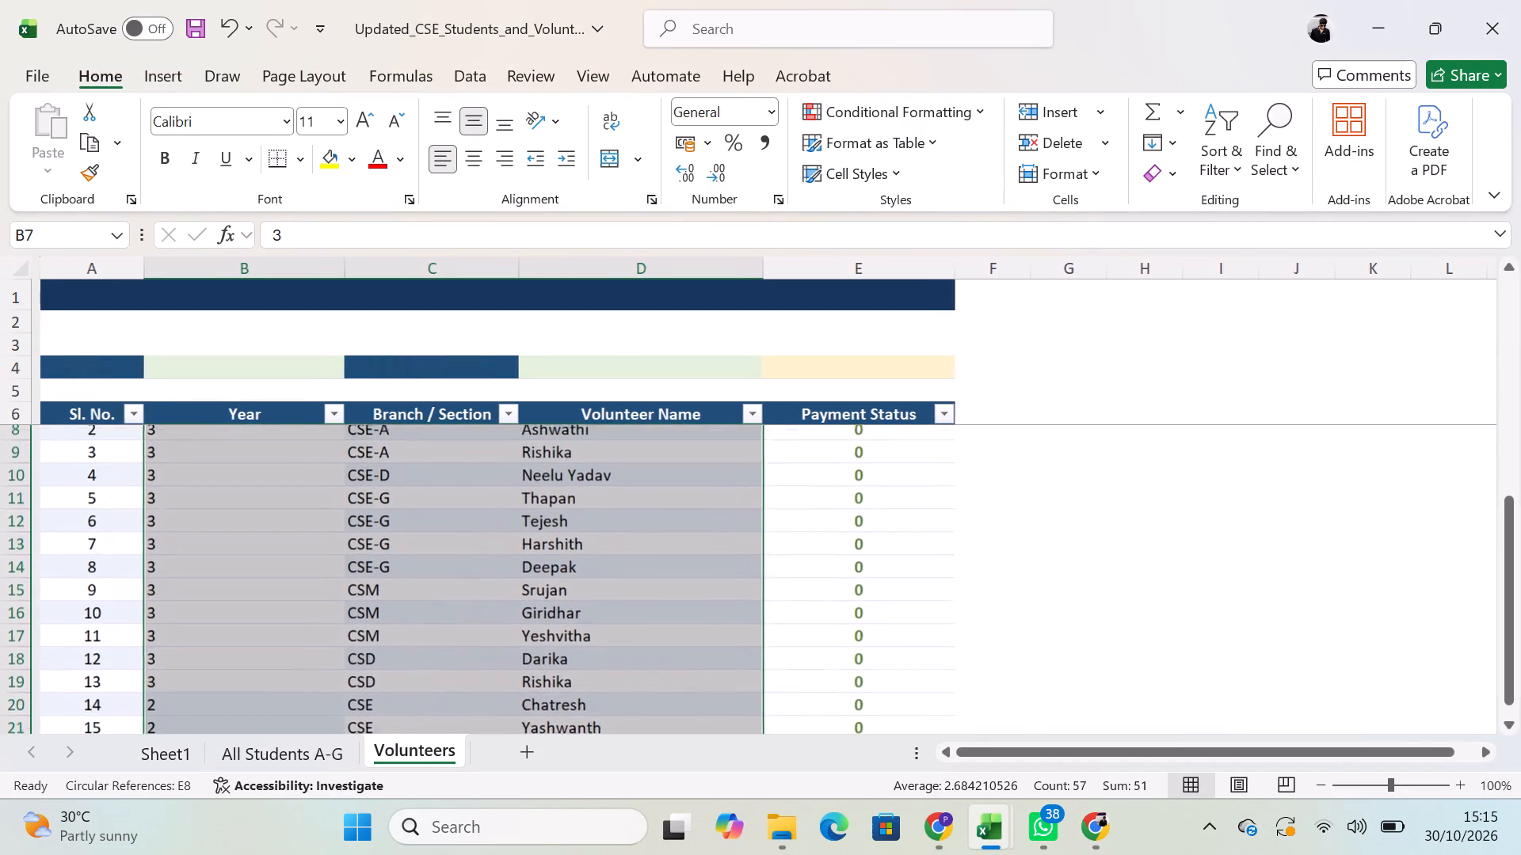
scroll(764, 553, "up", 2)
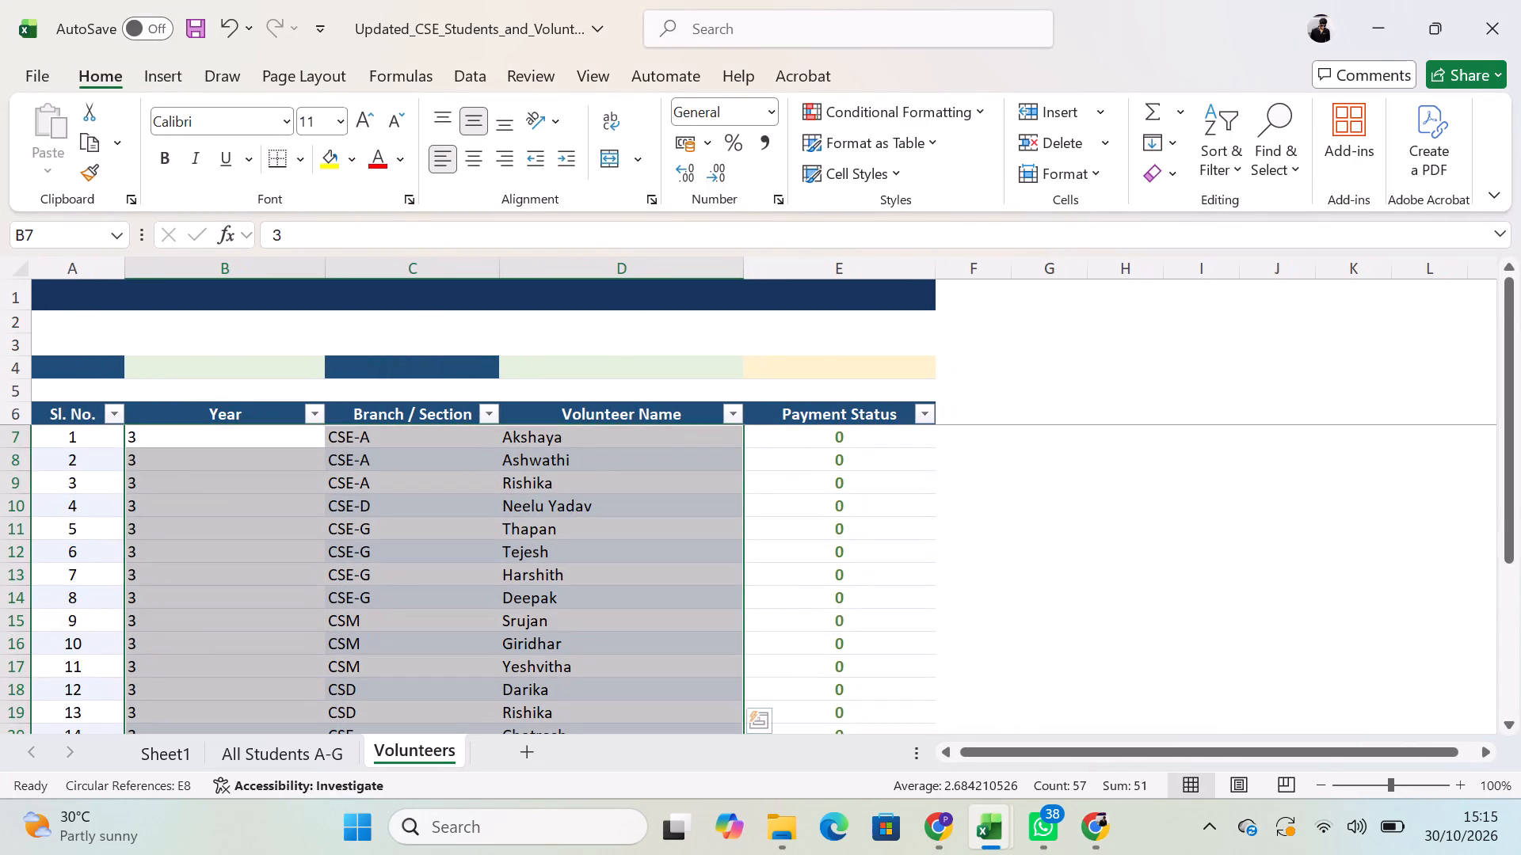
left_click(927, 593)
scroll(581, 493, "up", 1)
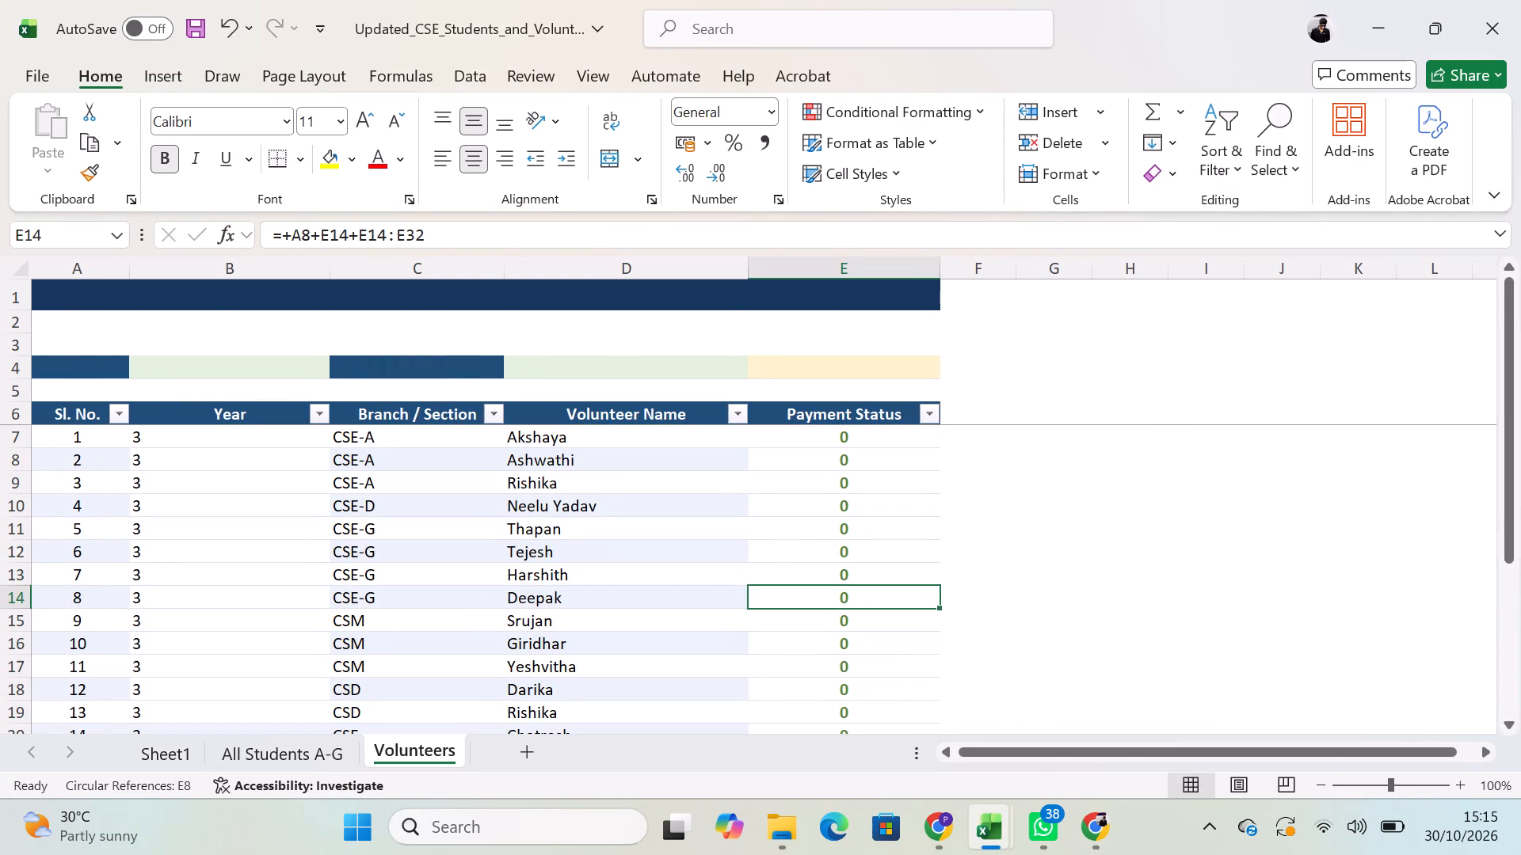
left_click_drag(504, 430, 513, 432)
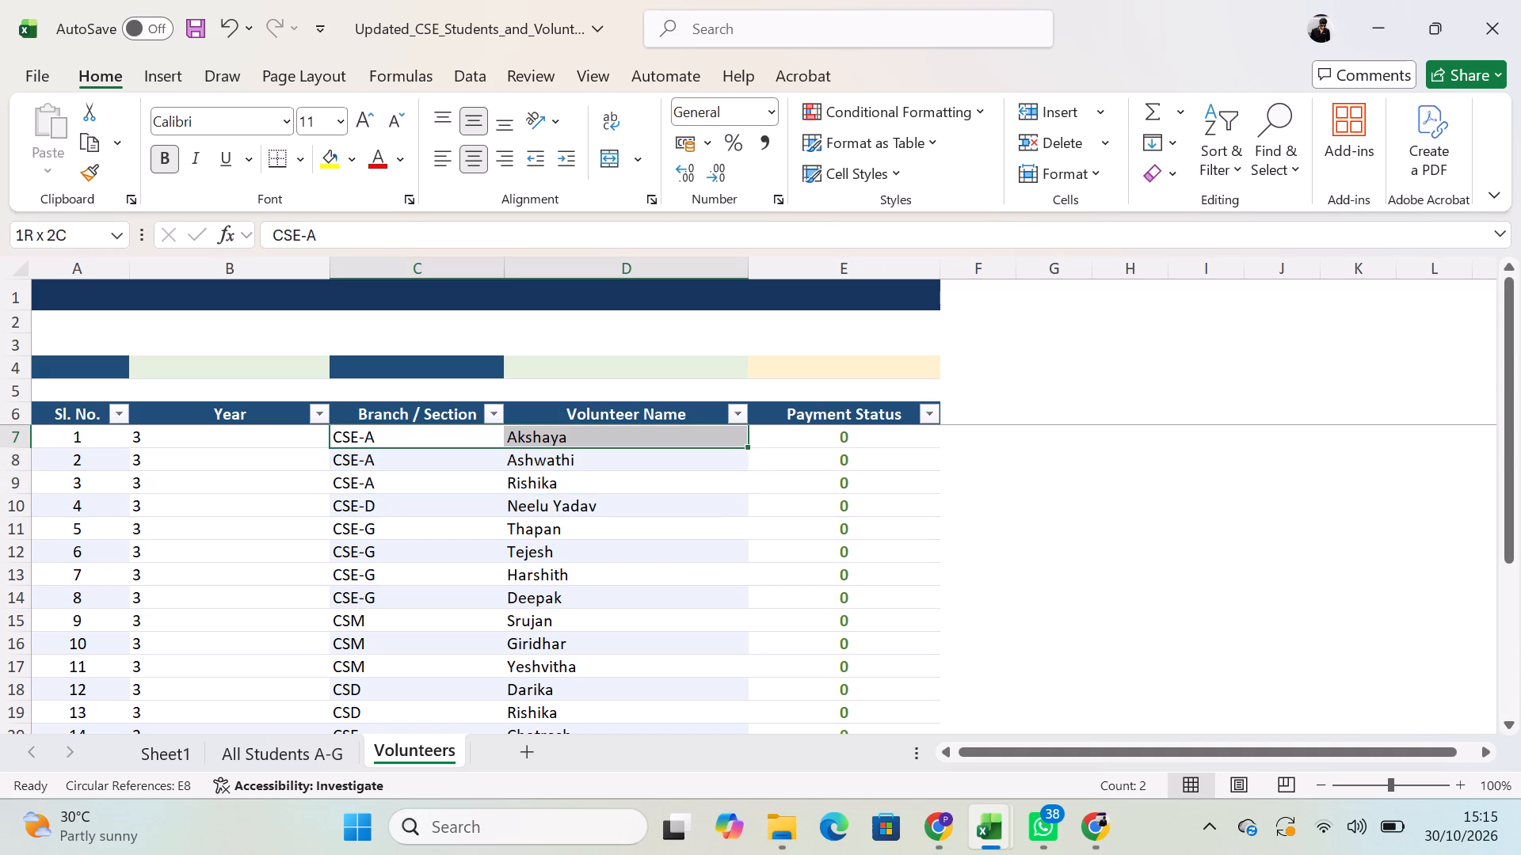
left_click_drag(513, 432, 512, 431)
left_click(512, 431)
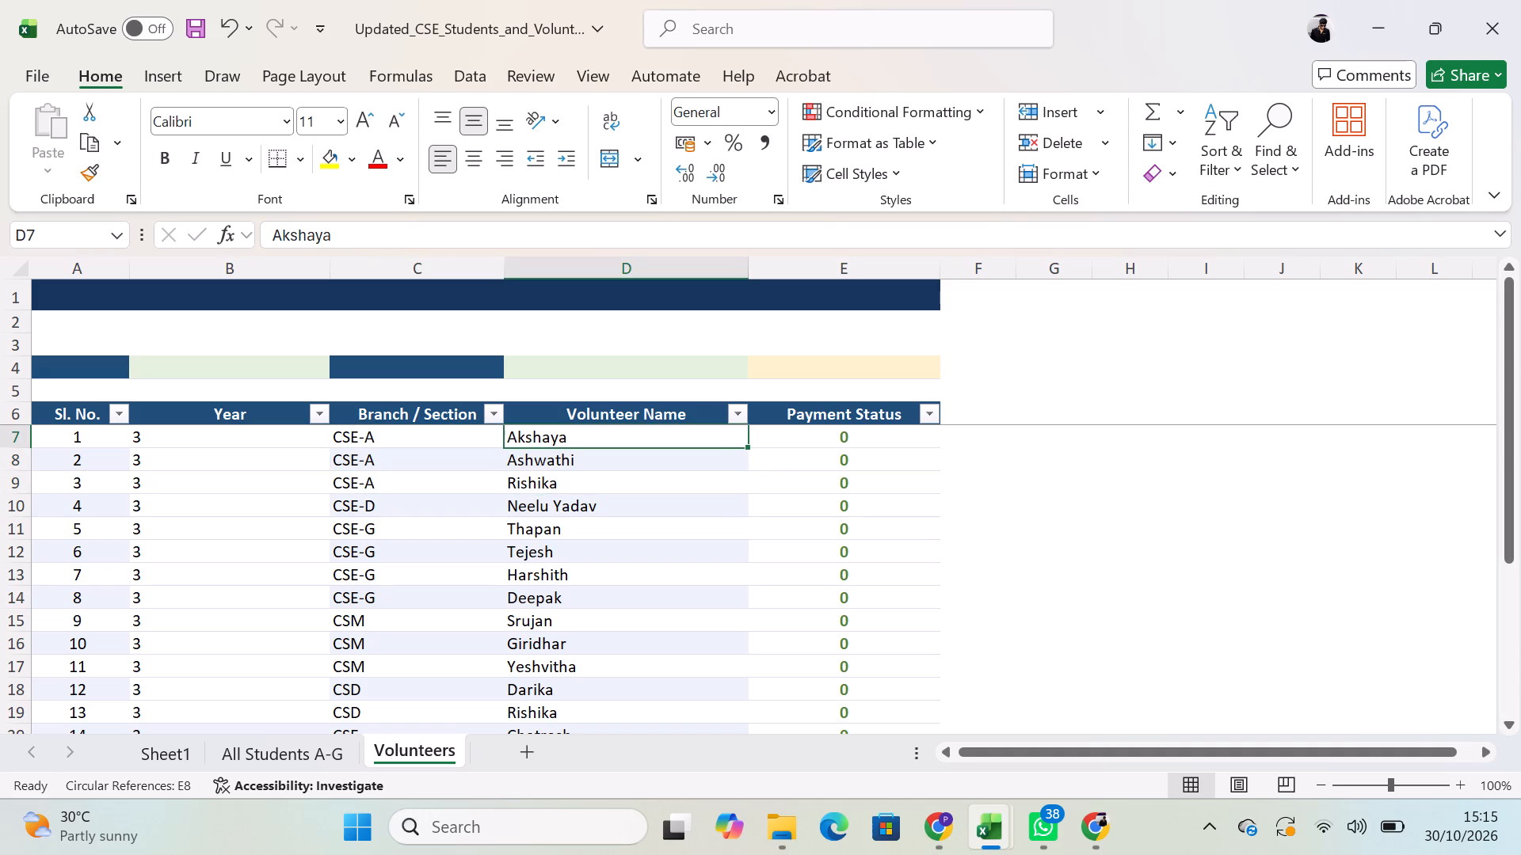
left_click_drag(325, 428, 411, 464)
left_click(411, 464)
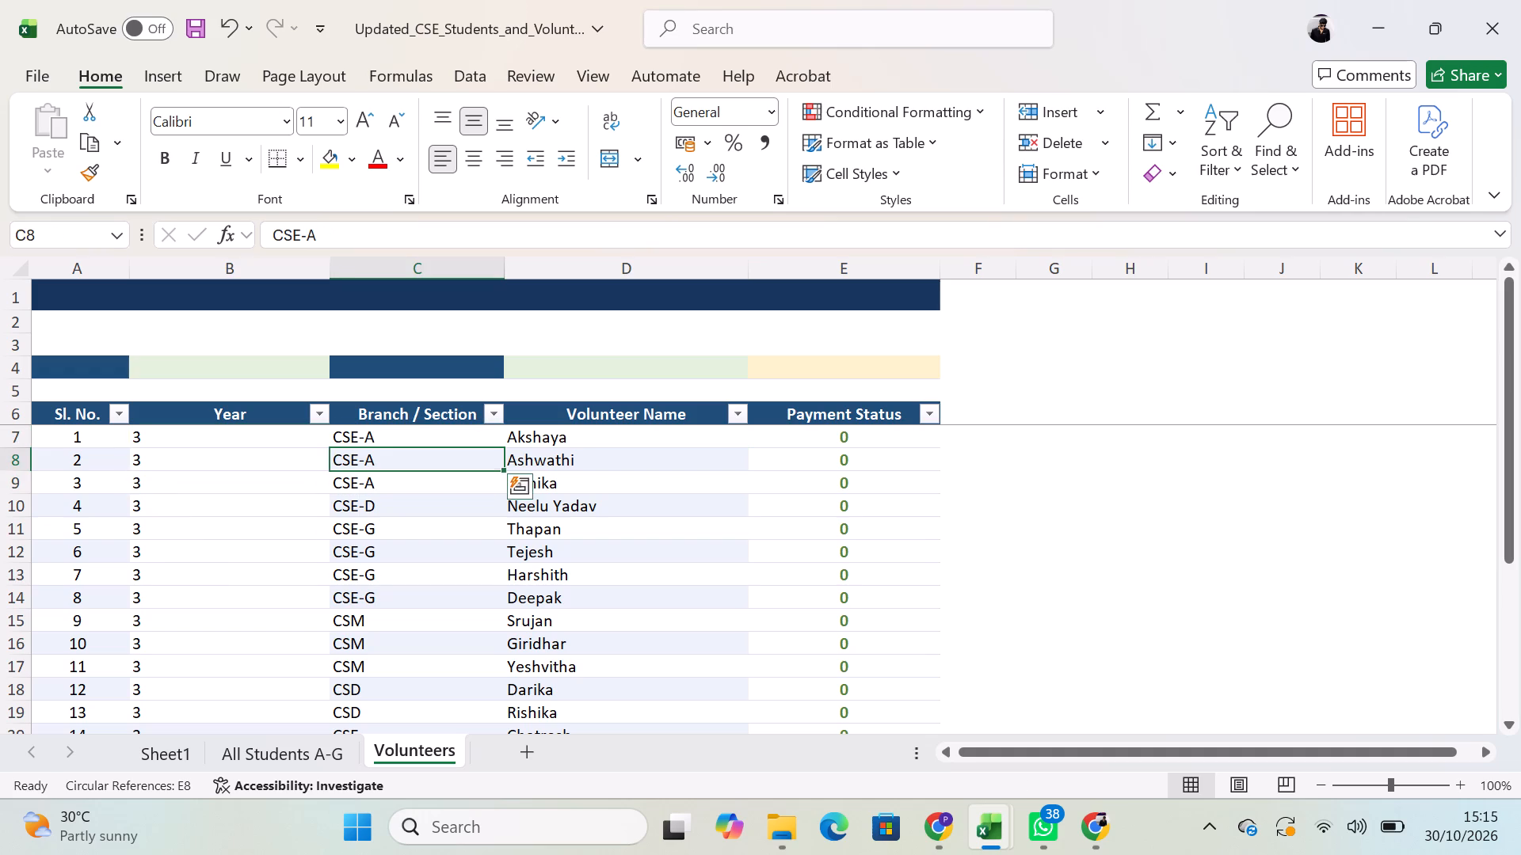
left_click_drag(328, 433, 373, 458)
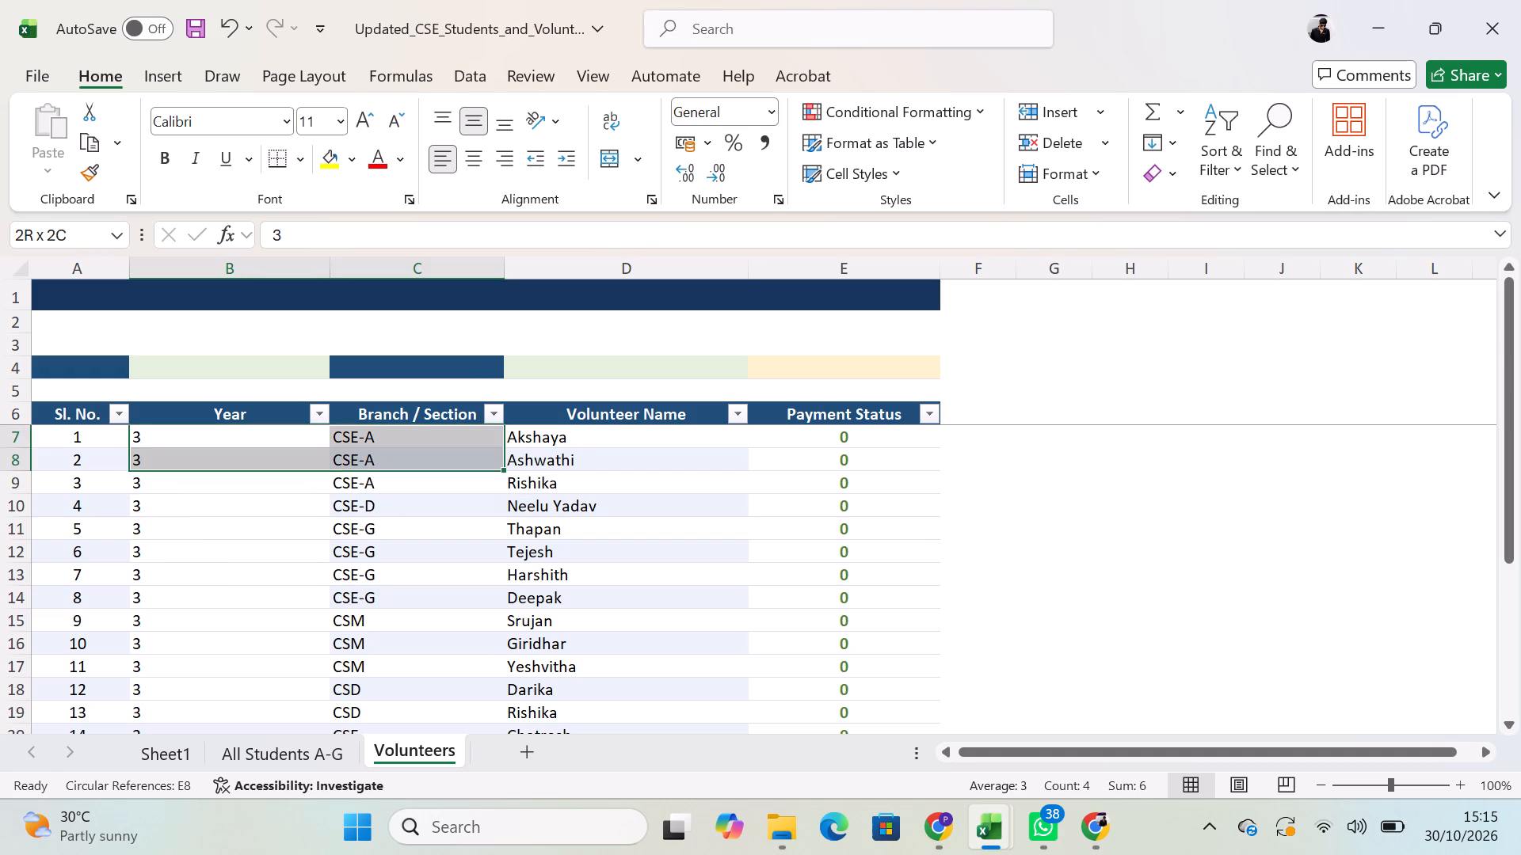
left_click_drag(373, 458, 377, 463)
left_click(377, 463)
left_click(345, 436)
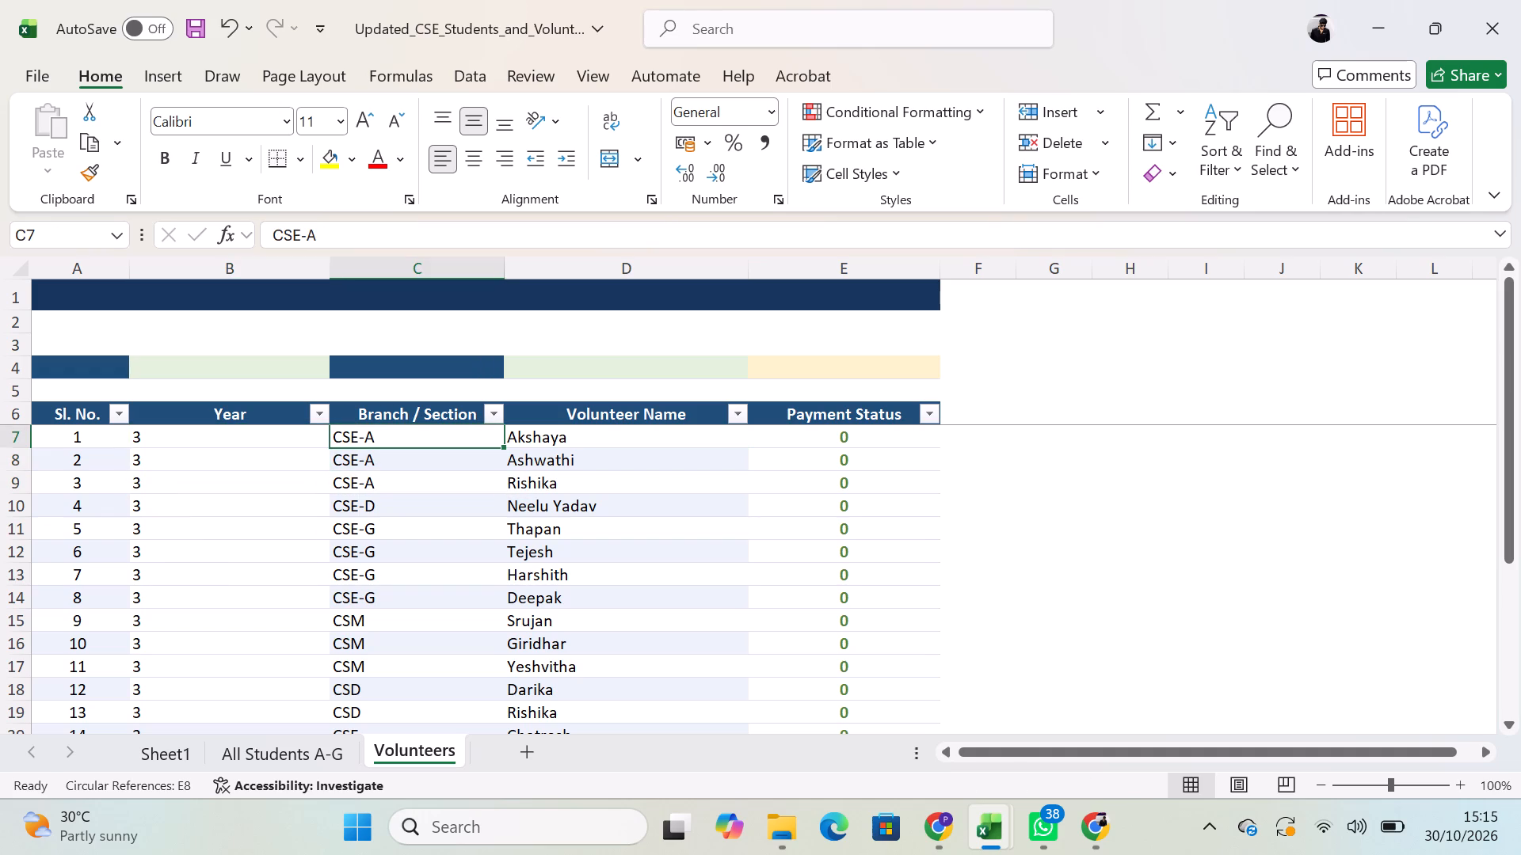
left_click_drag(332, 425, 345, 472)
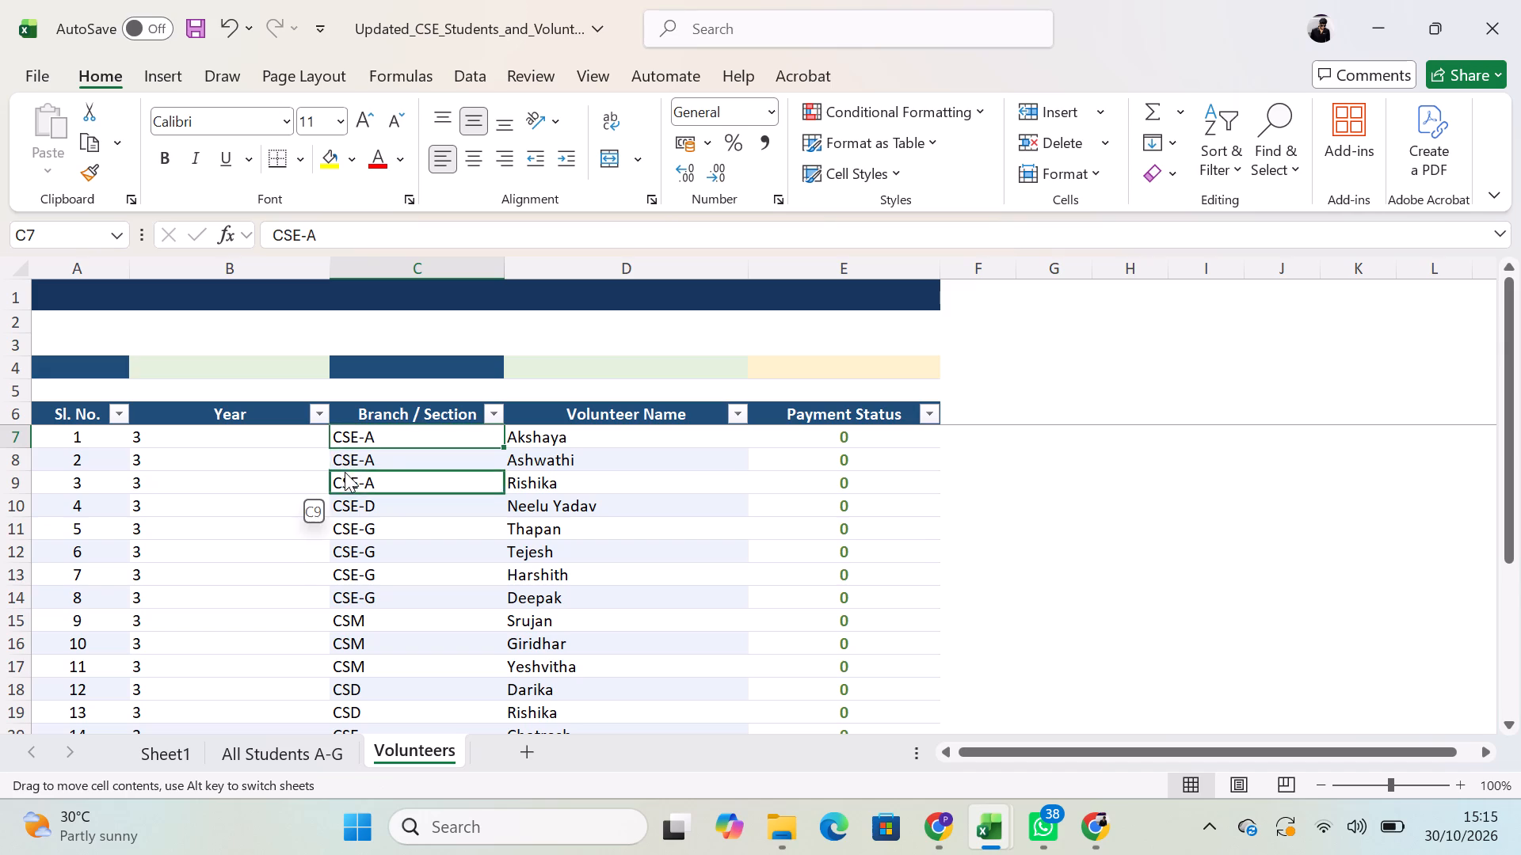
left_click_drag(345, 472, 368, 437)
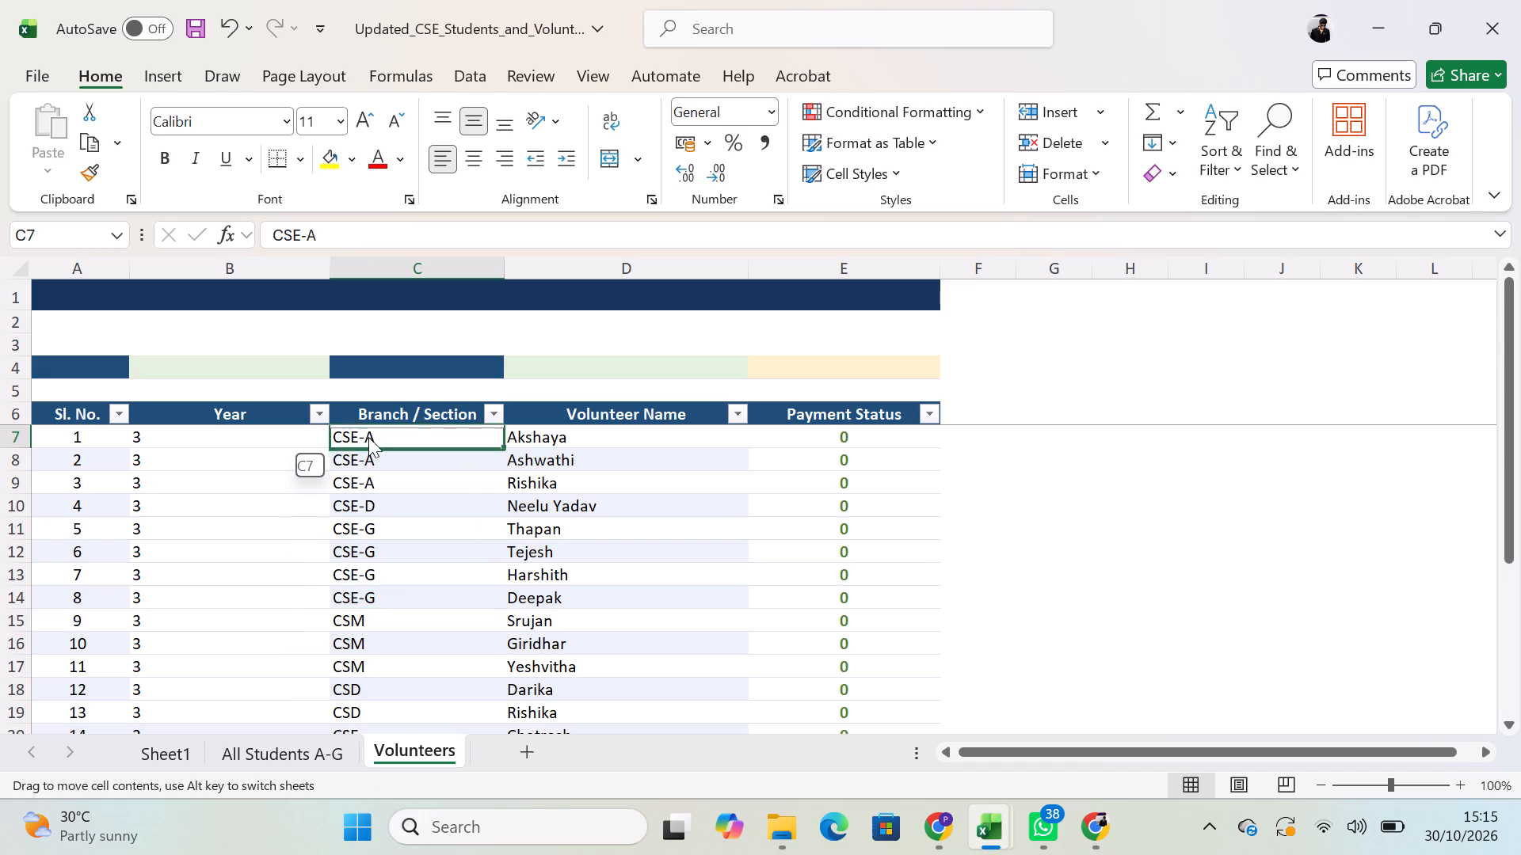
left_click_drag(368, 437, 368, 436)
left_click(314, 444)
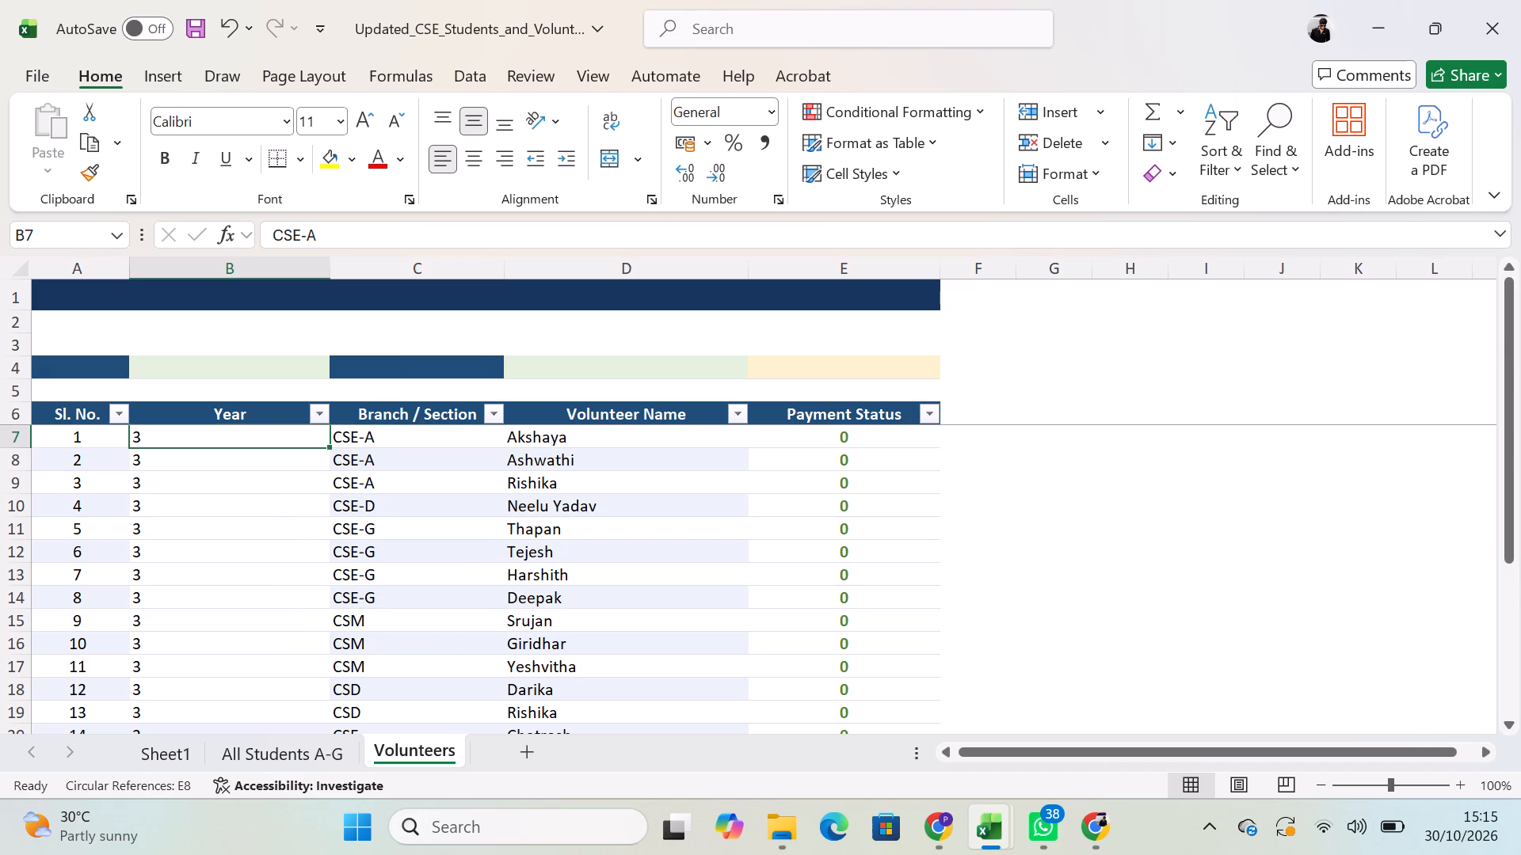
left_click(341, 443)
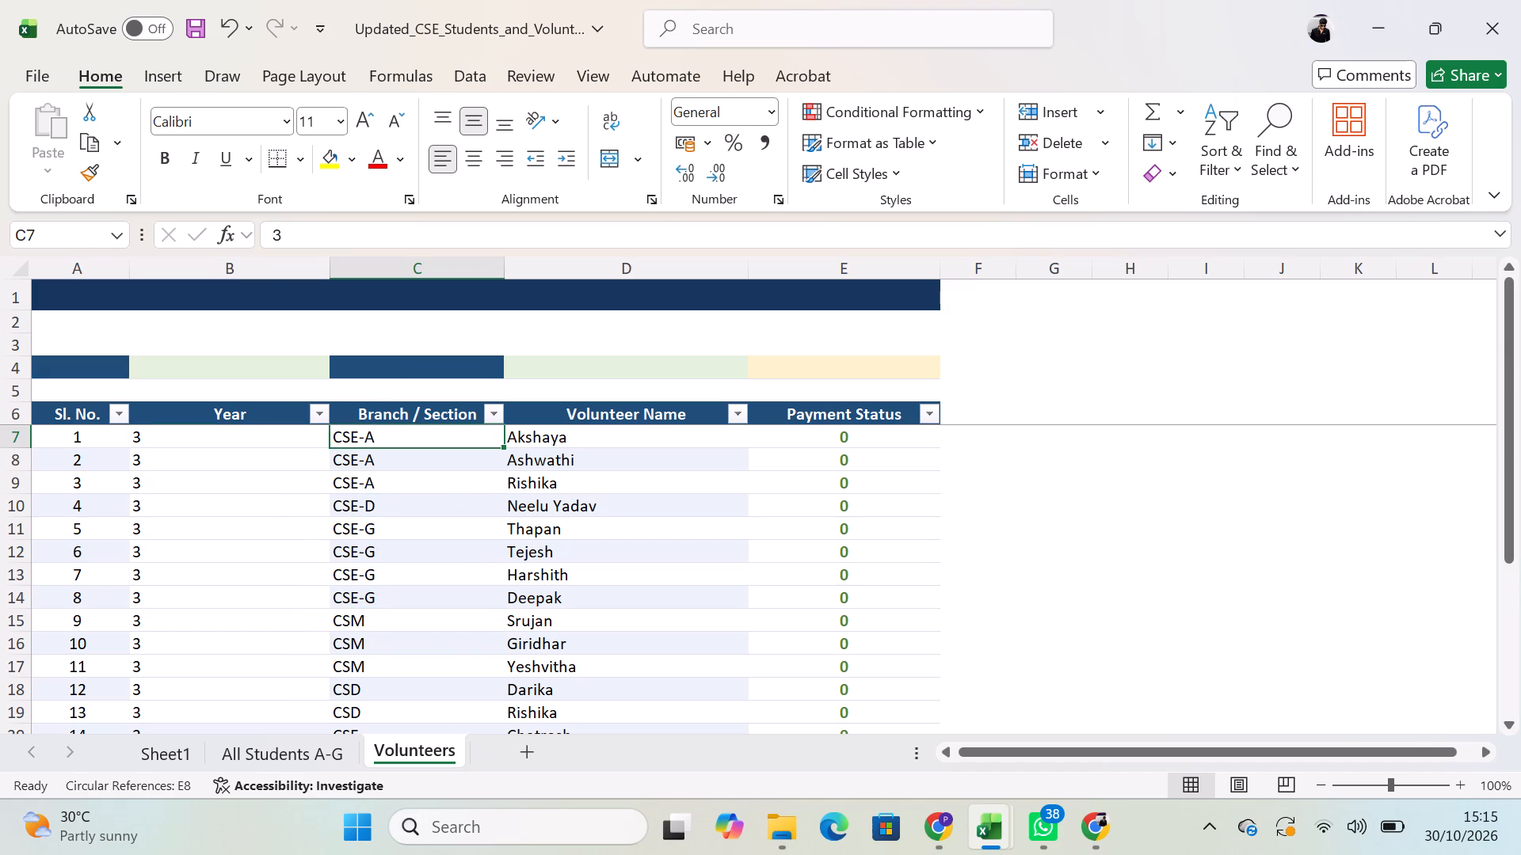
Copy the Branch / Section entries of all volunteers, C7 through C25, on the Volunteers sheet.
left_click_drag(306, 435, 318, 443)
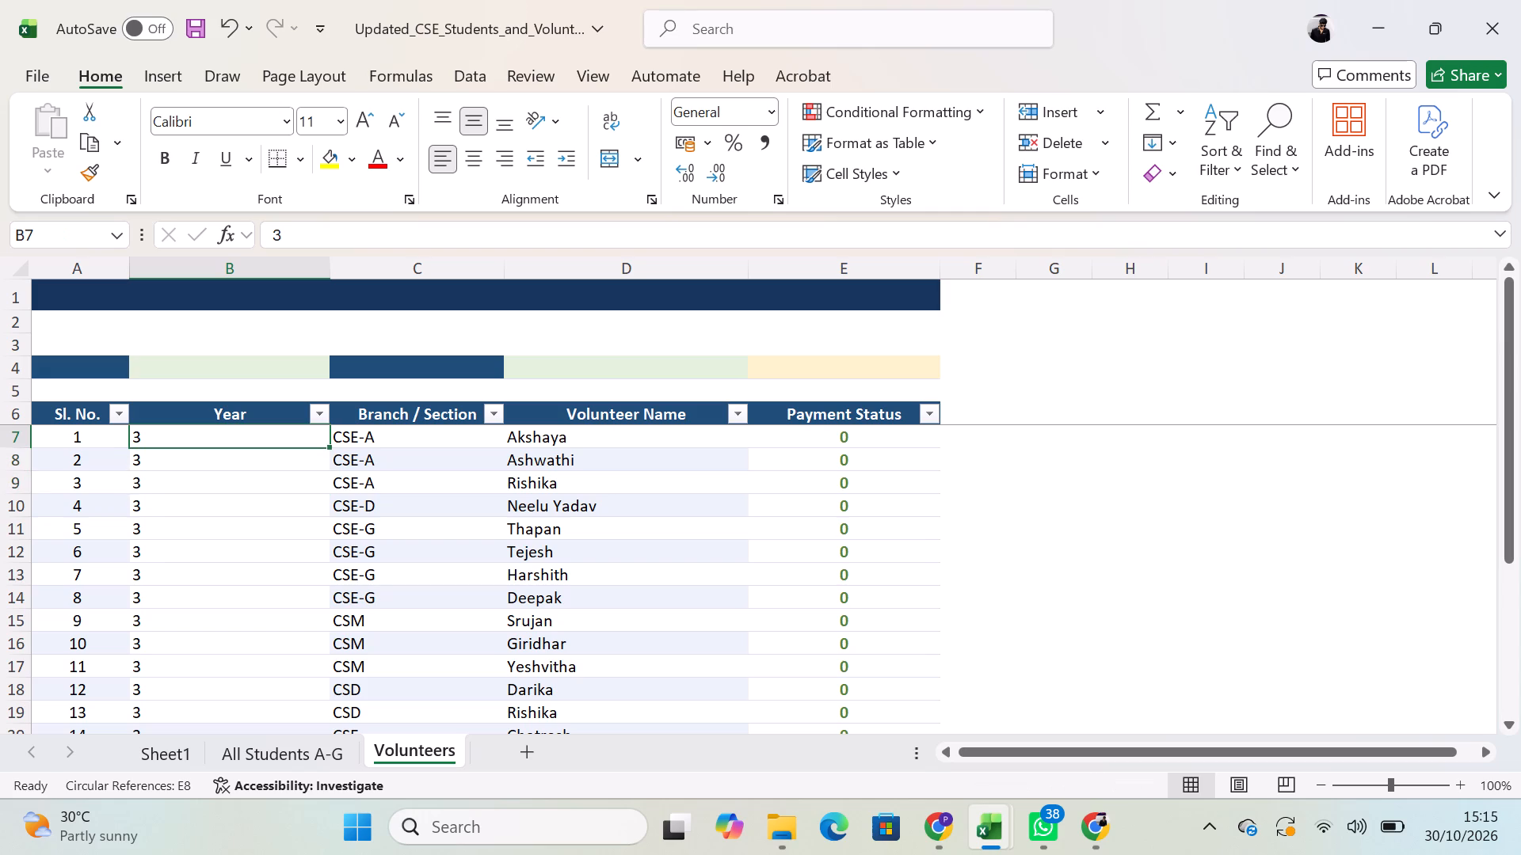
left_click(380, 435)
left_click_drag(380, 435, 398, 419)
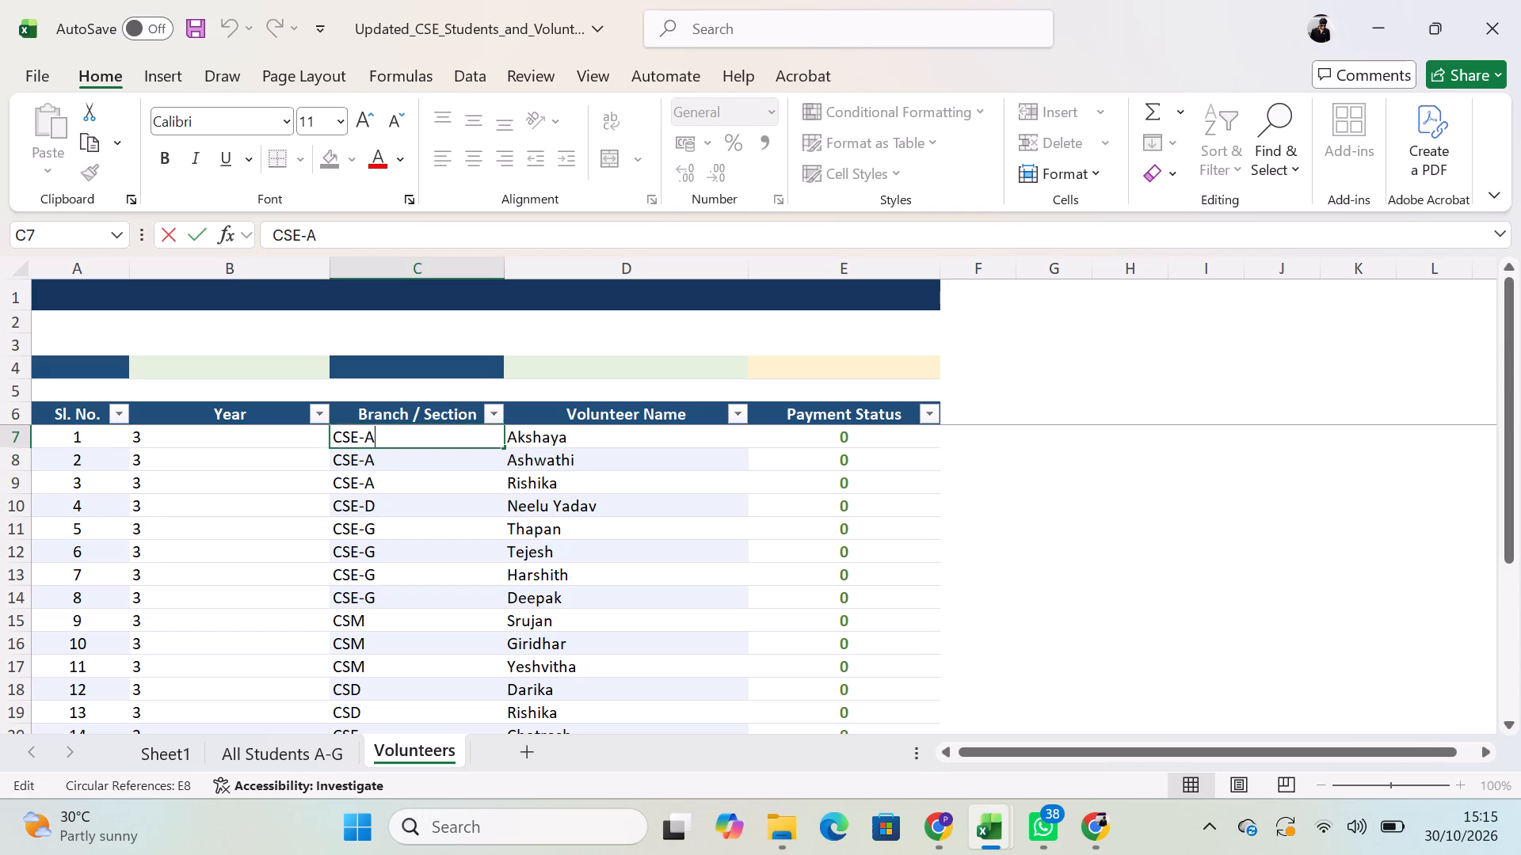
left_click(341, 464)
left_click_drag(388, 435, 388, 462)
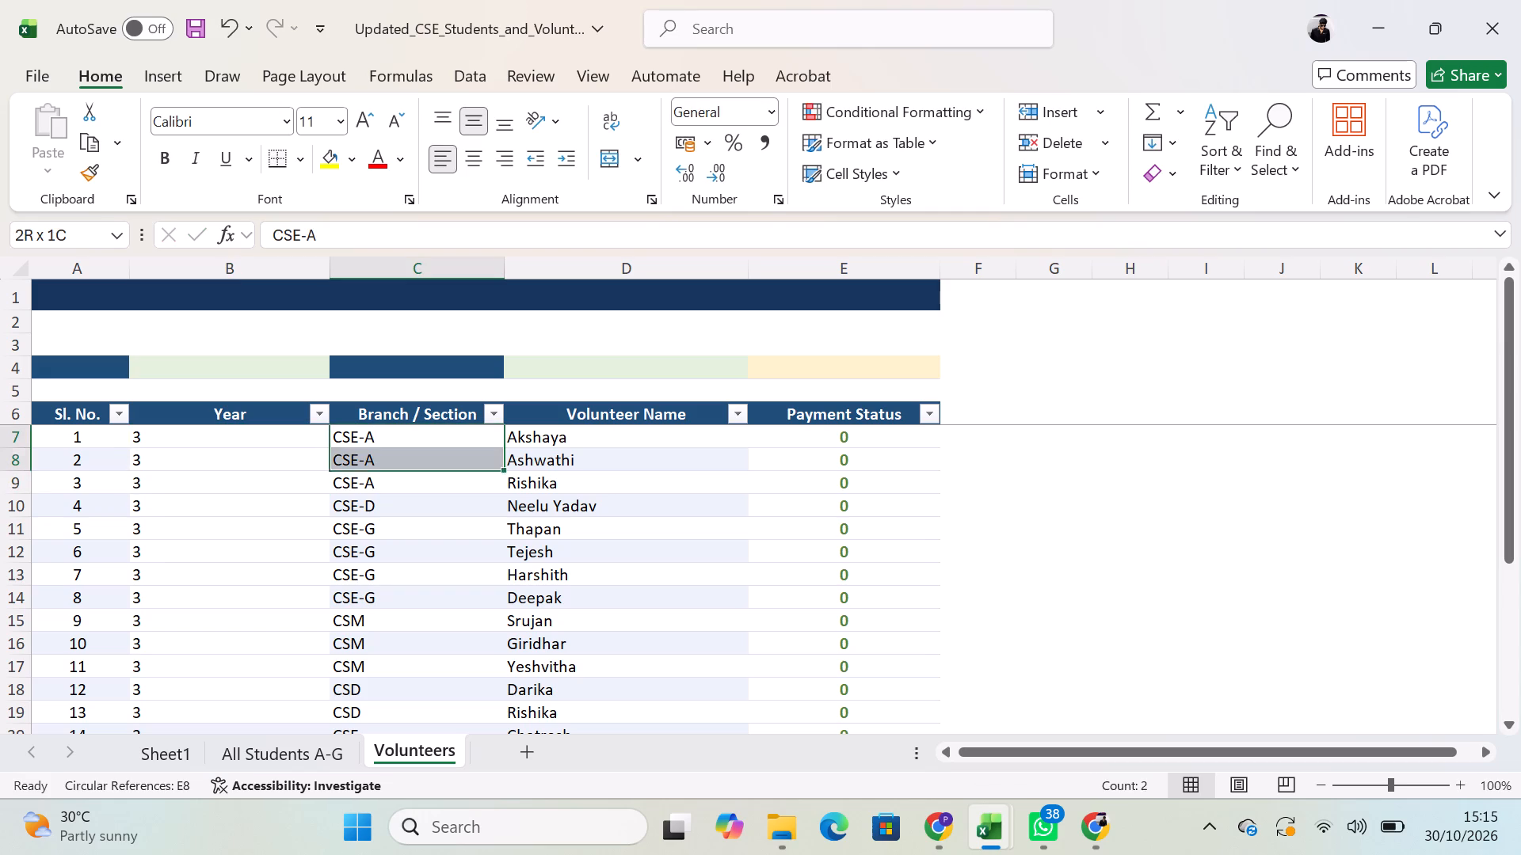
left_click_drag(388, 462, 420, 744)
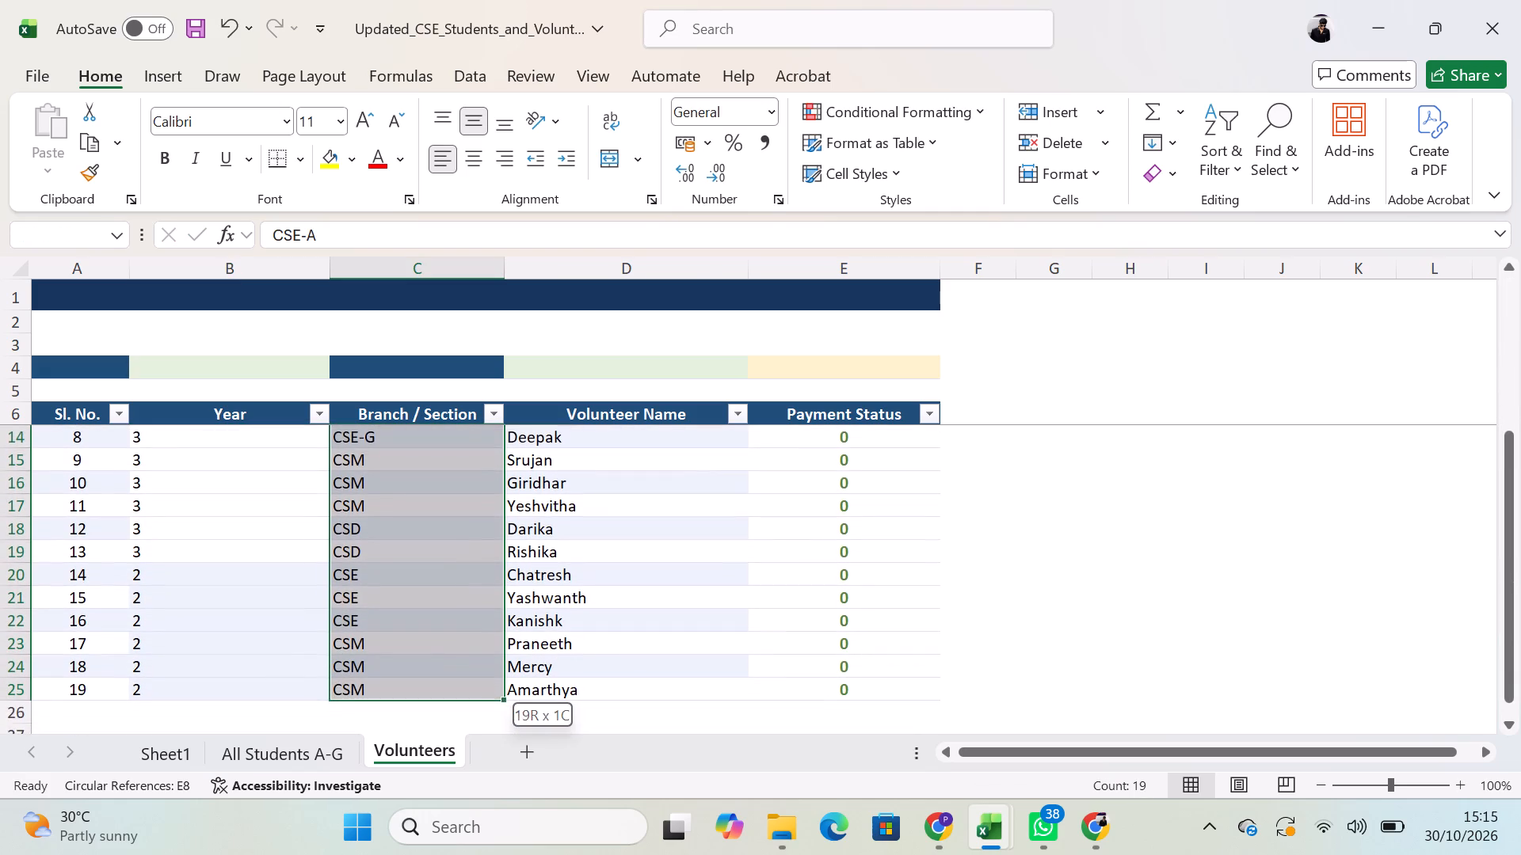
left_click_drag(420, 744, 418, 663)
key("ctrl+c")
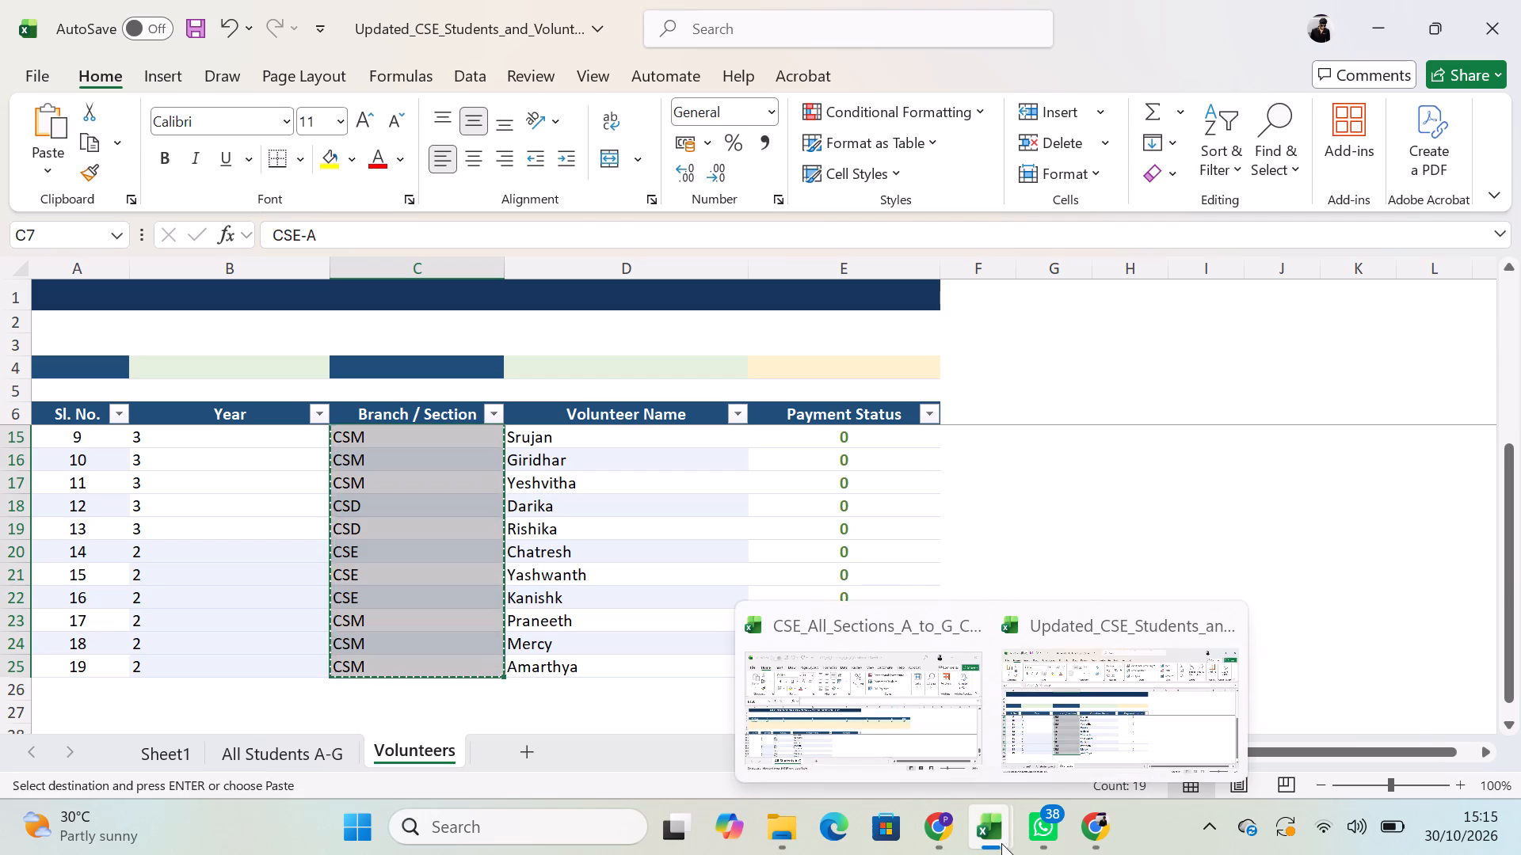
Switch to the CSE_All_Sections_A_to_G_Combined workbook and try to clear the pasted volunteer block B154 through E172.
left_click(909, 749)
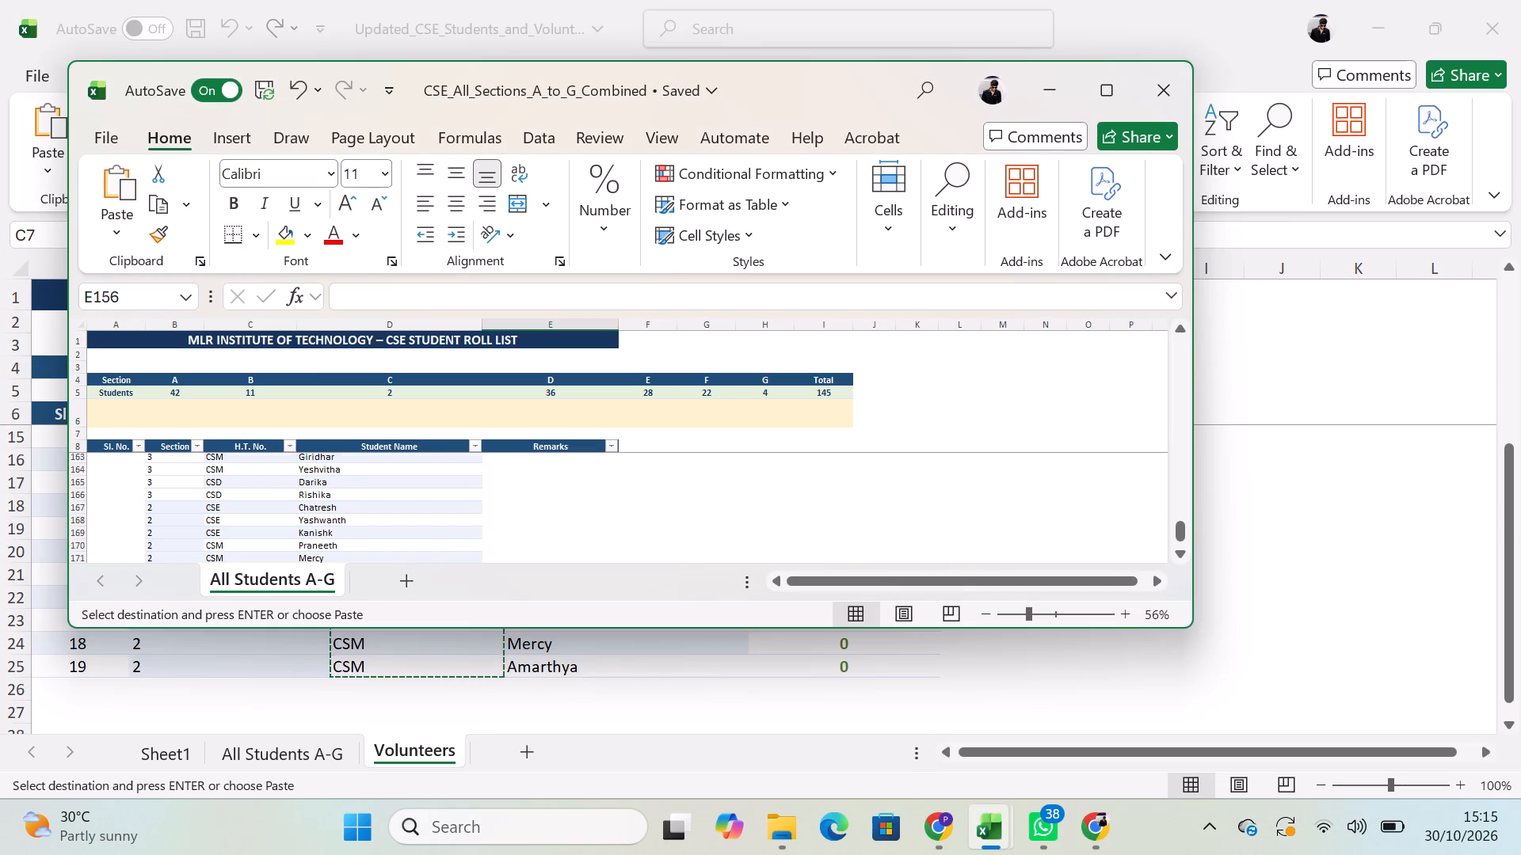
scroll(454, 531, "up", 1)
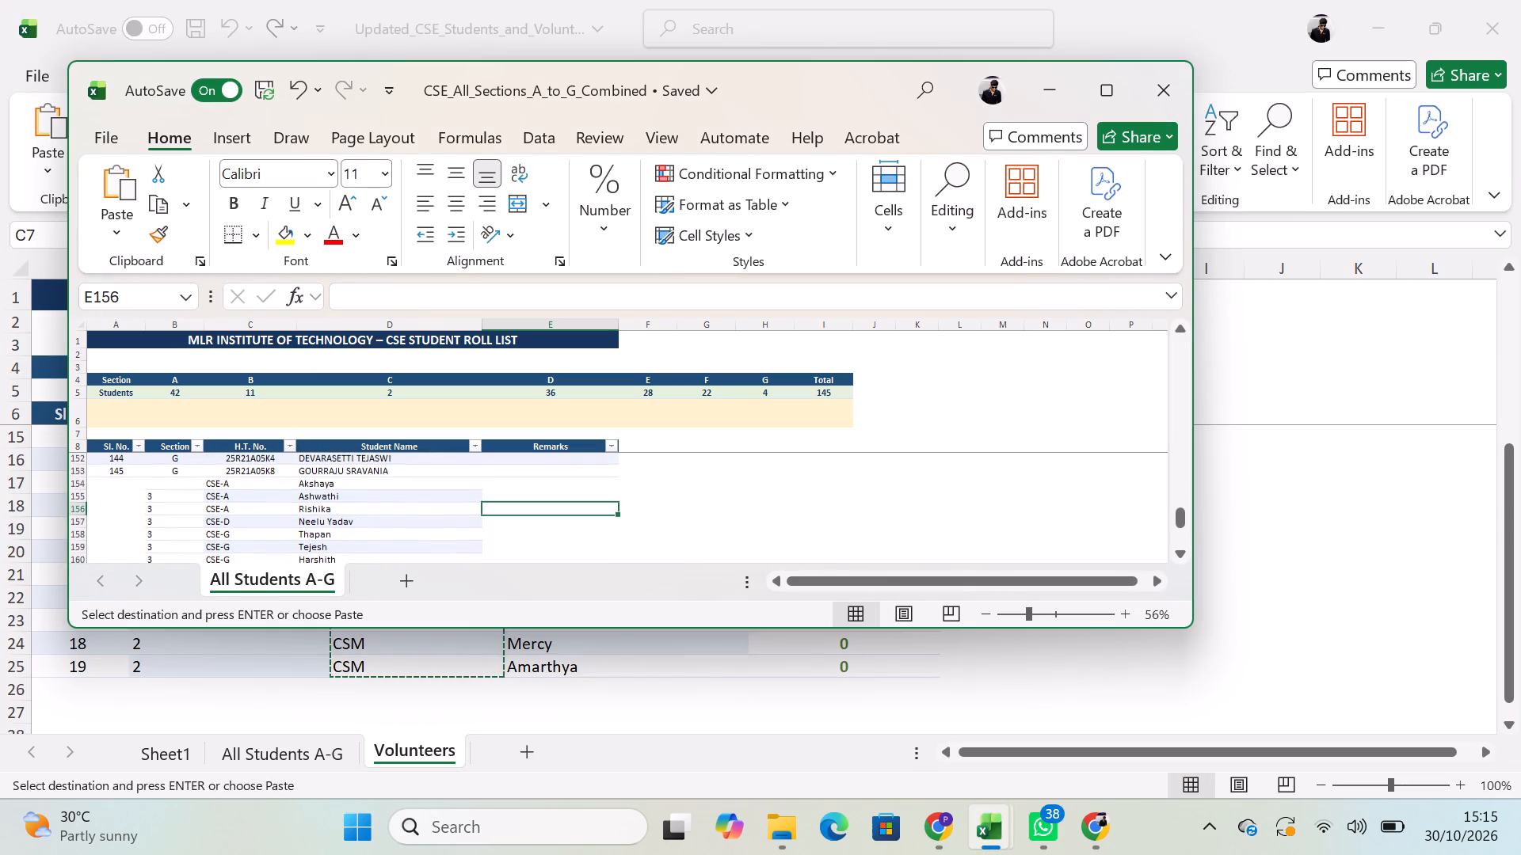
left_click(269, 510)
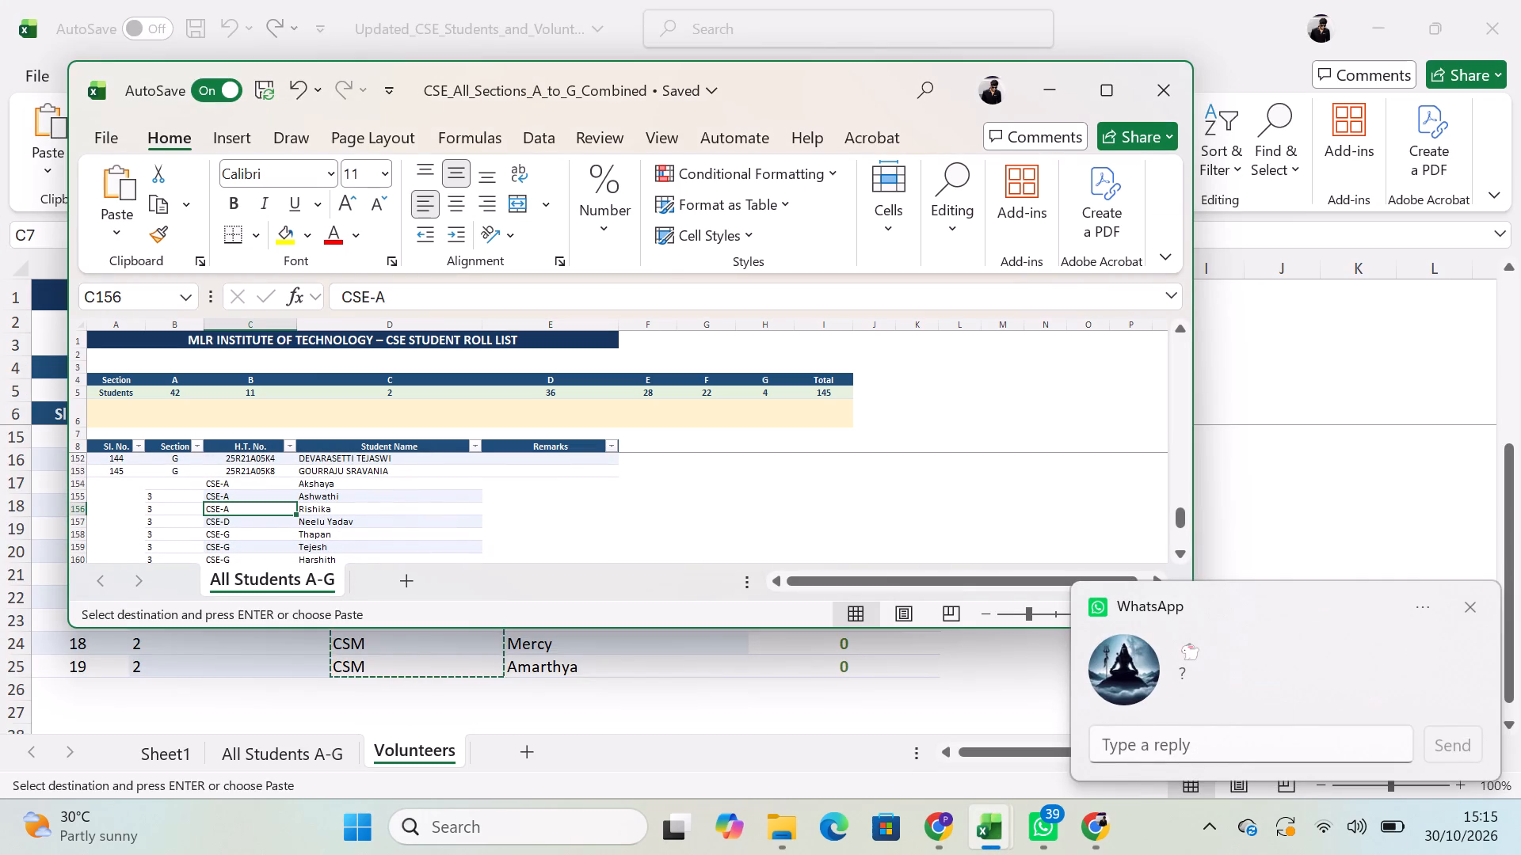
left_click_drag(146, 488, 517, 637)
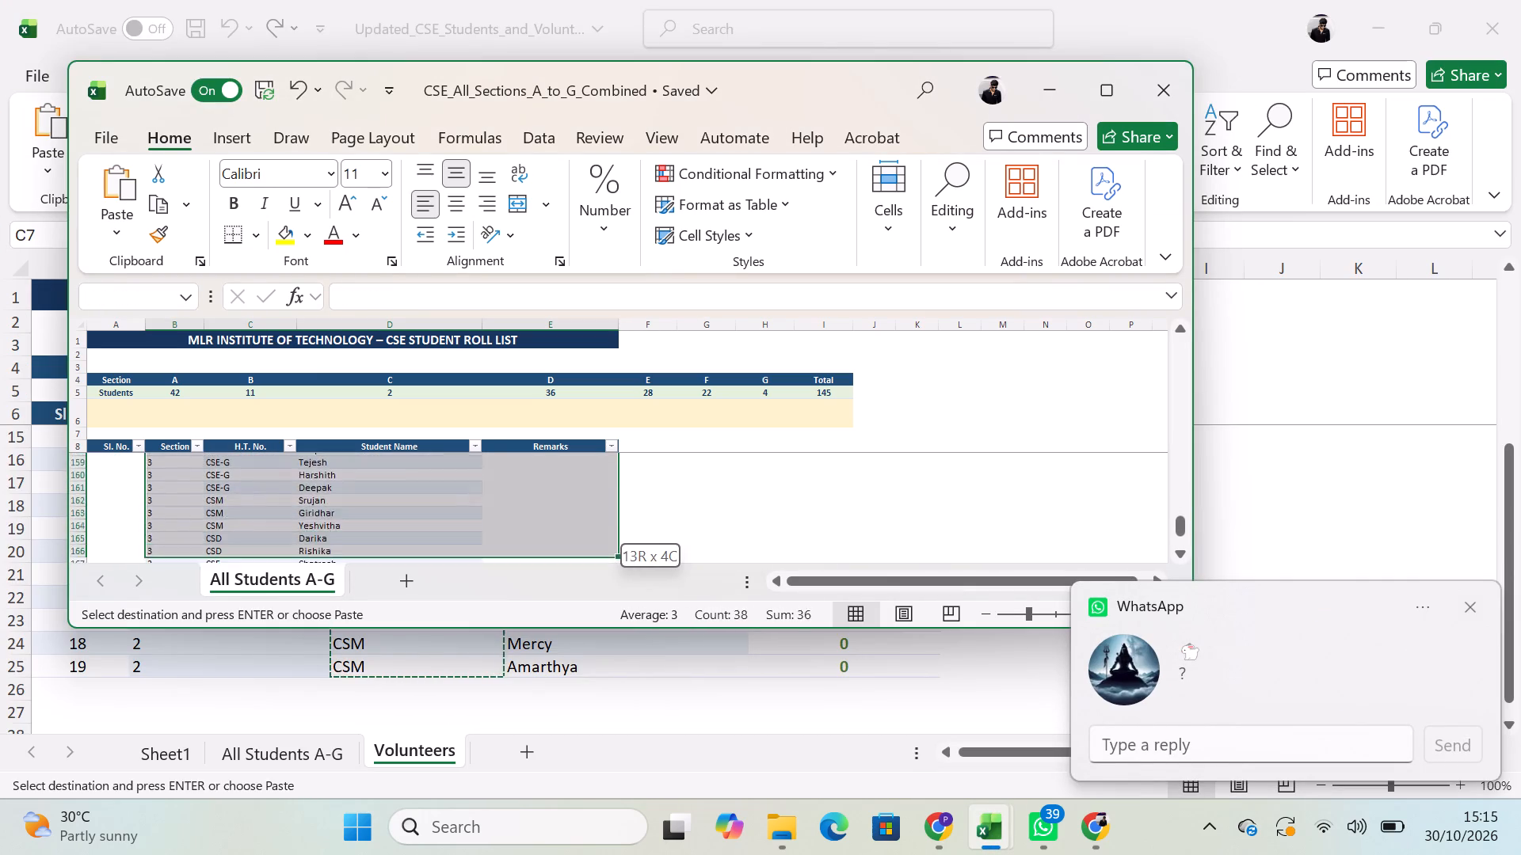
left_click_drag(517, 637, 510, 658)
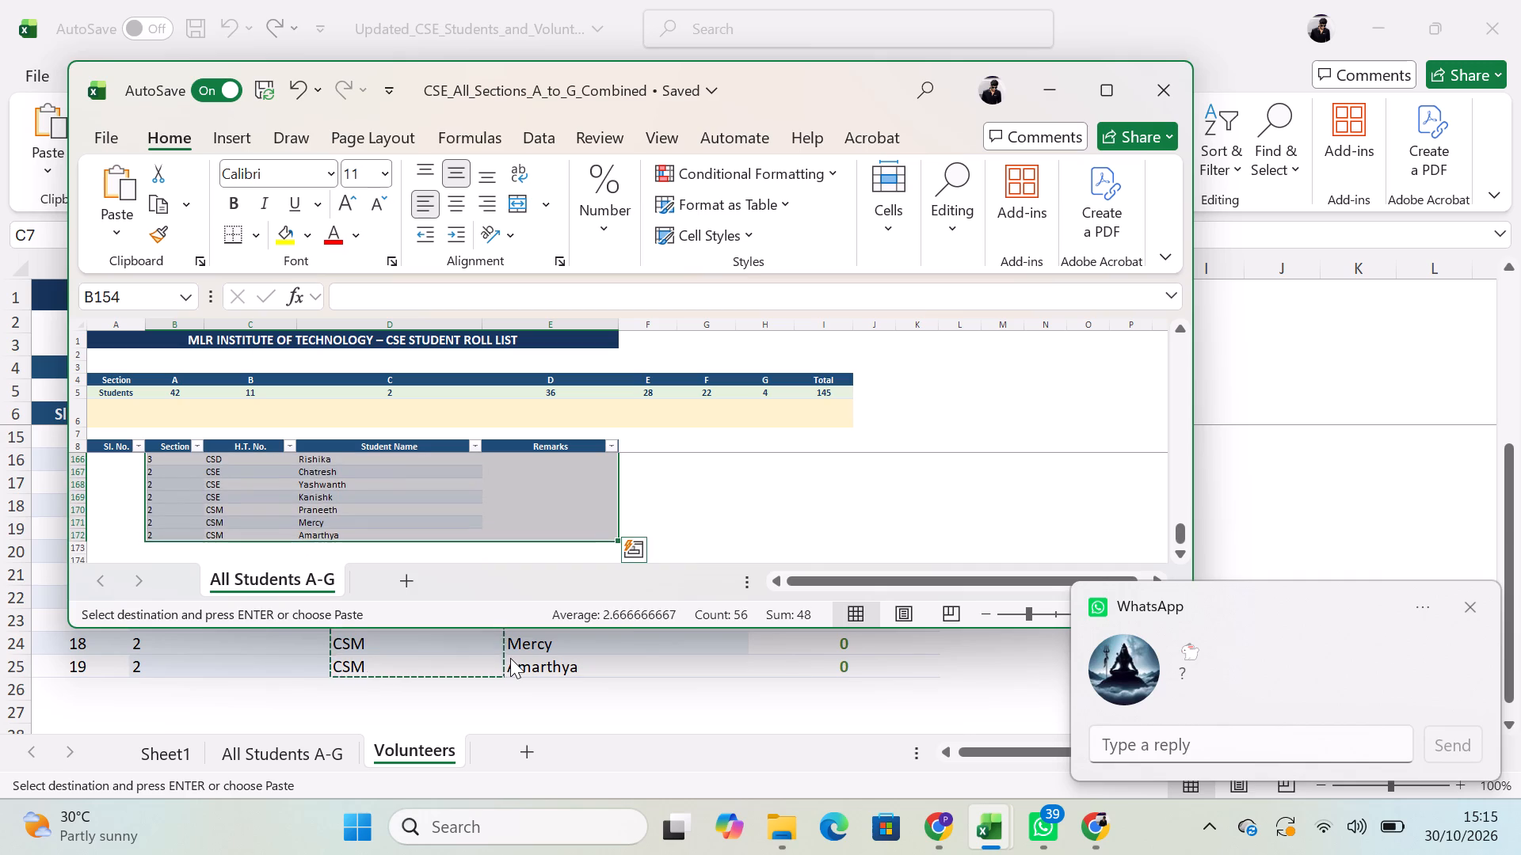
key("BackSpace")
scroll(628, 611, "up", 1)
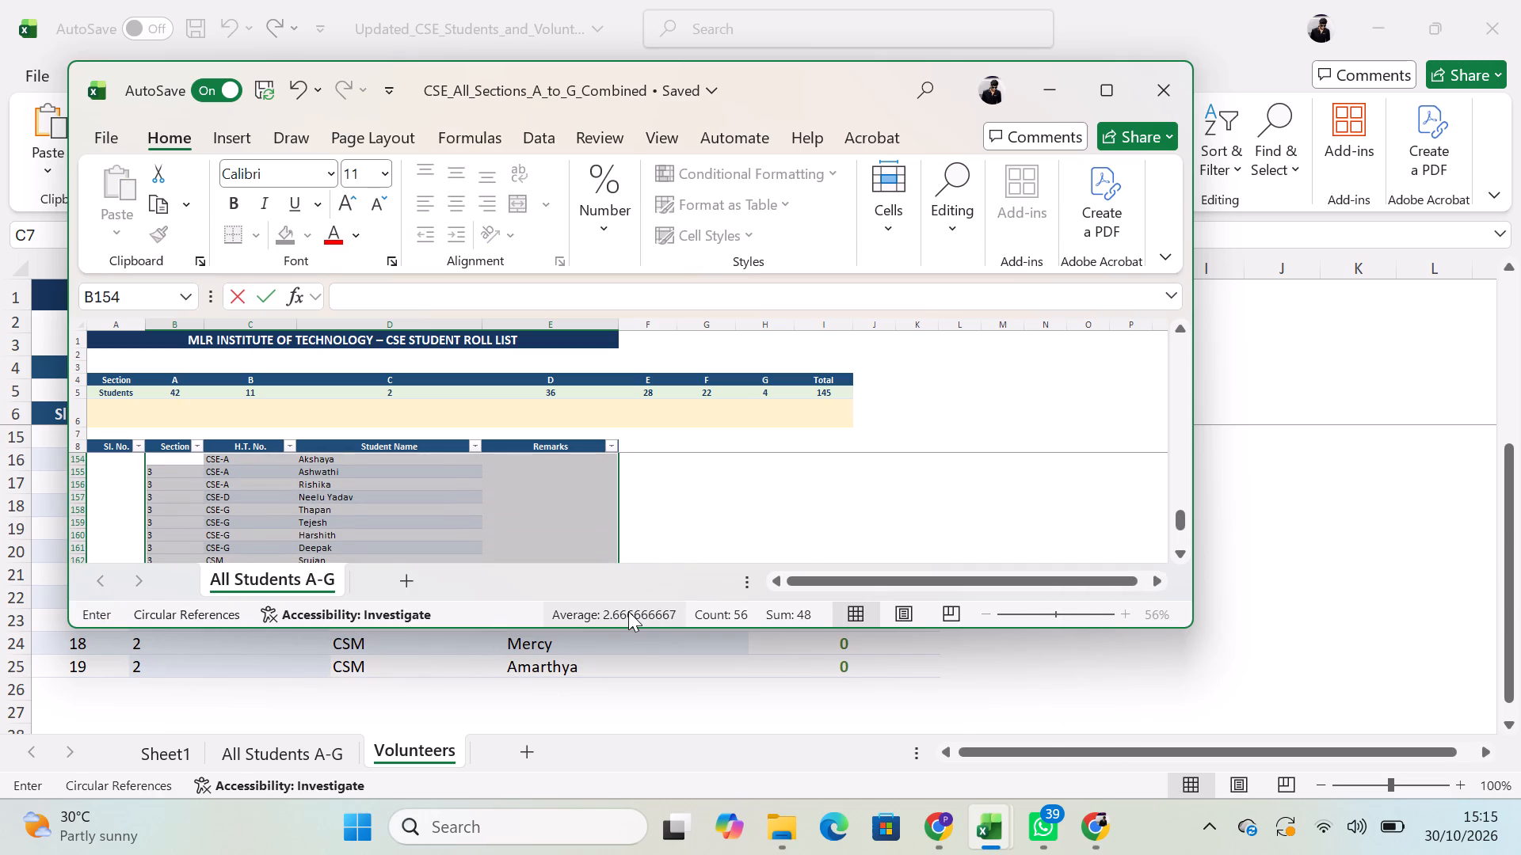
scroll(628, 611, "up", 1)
Undo the recent edits, going back to the CSE_All_Sections_A_to_G_Combined workbook to undo the clearing of B154.
key("ctrl+z")
left_click(754, 522)
key("ctrl+z")
key("ctrl+z")
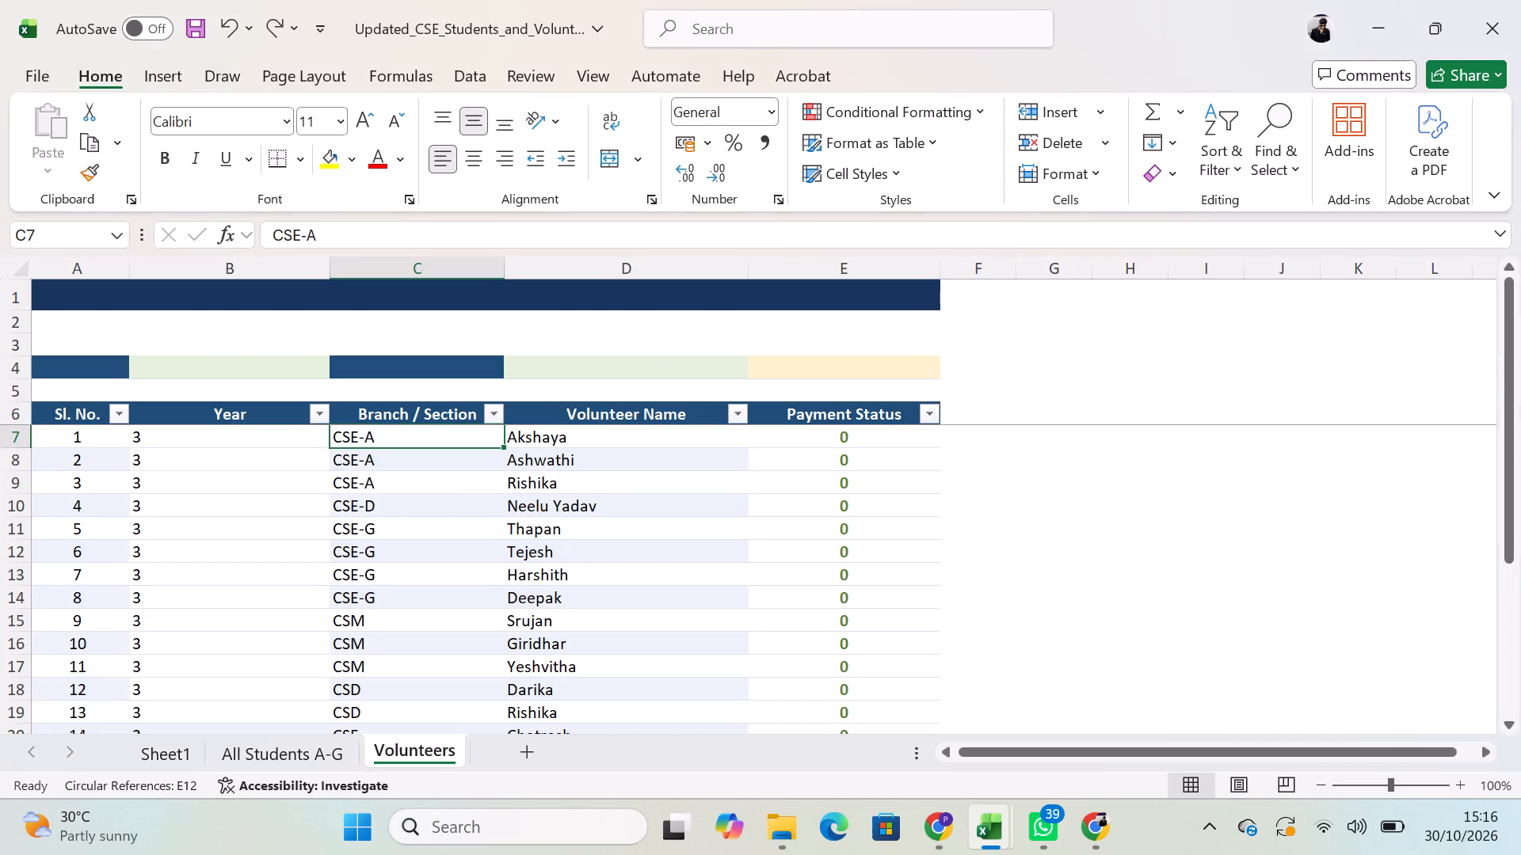
scroll(818, 560, "up", 2)
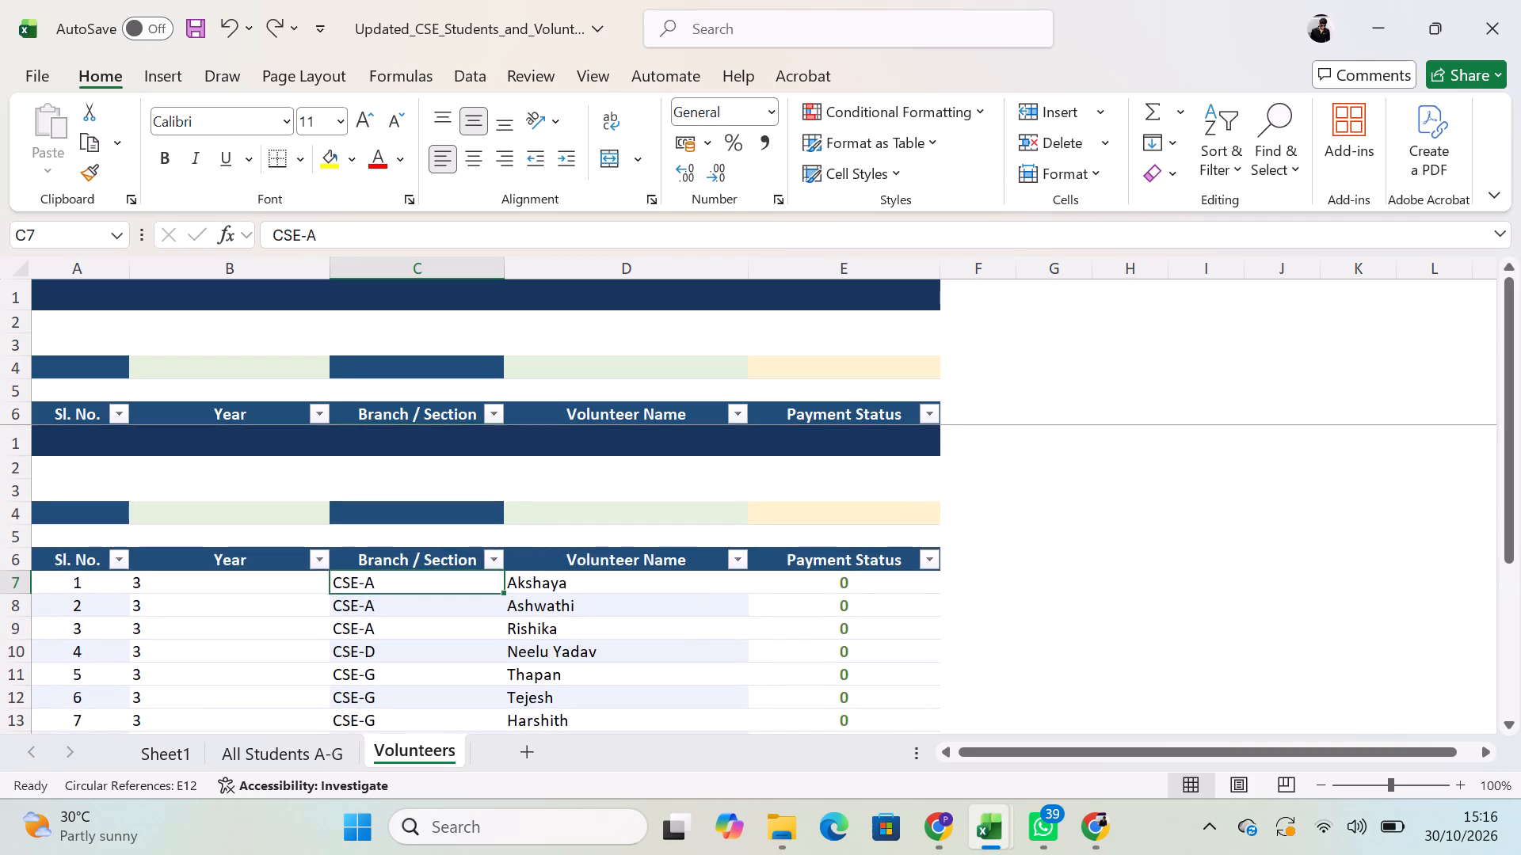
scroll(818, 560, "down", 3)
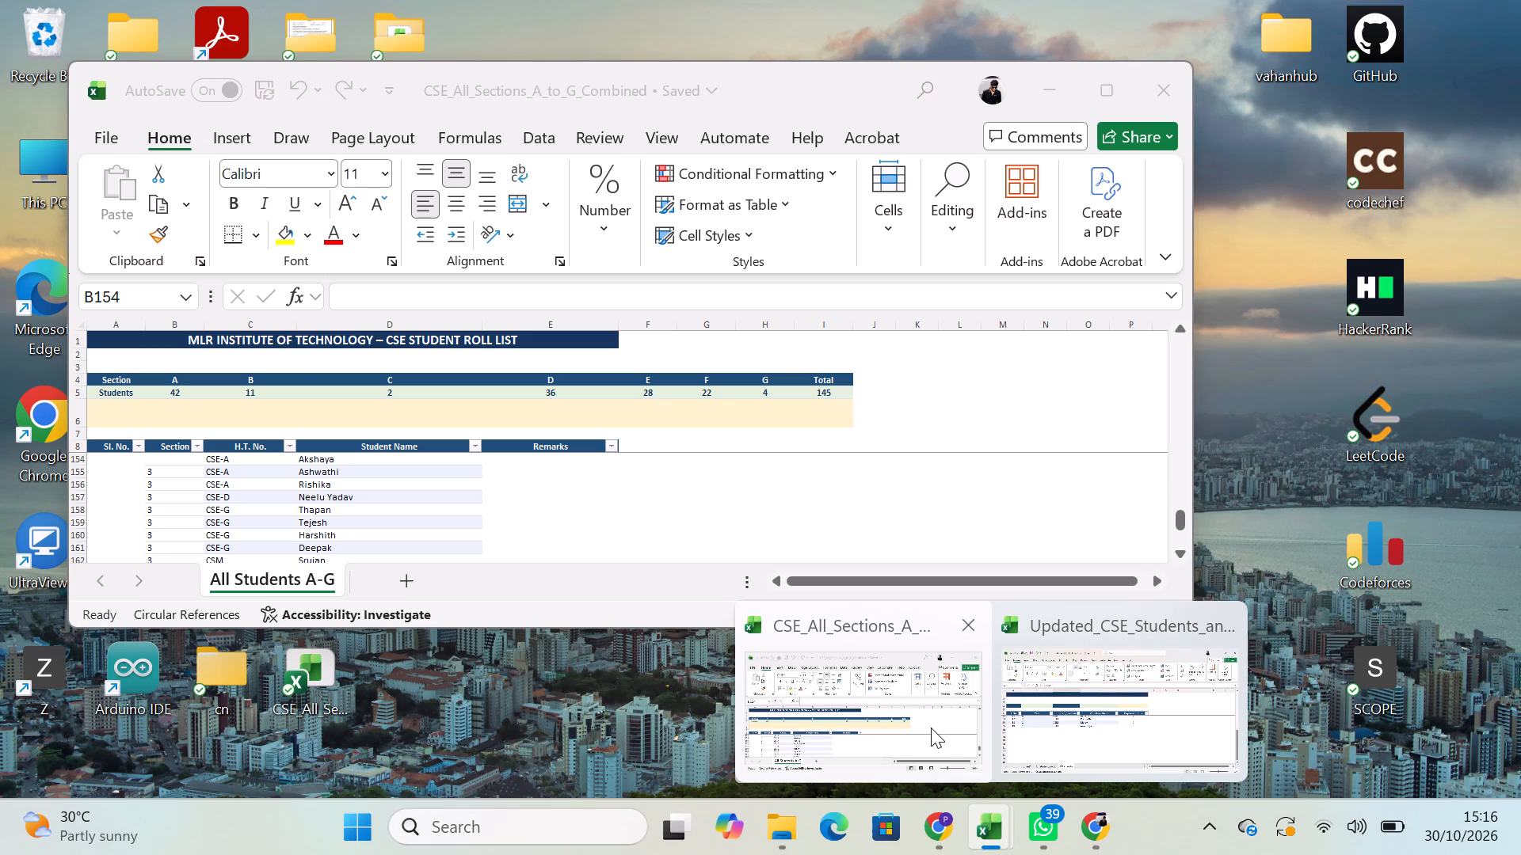
left_click(931, 728)
key("ctrl+z")
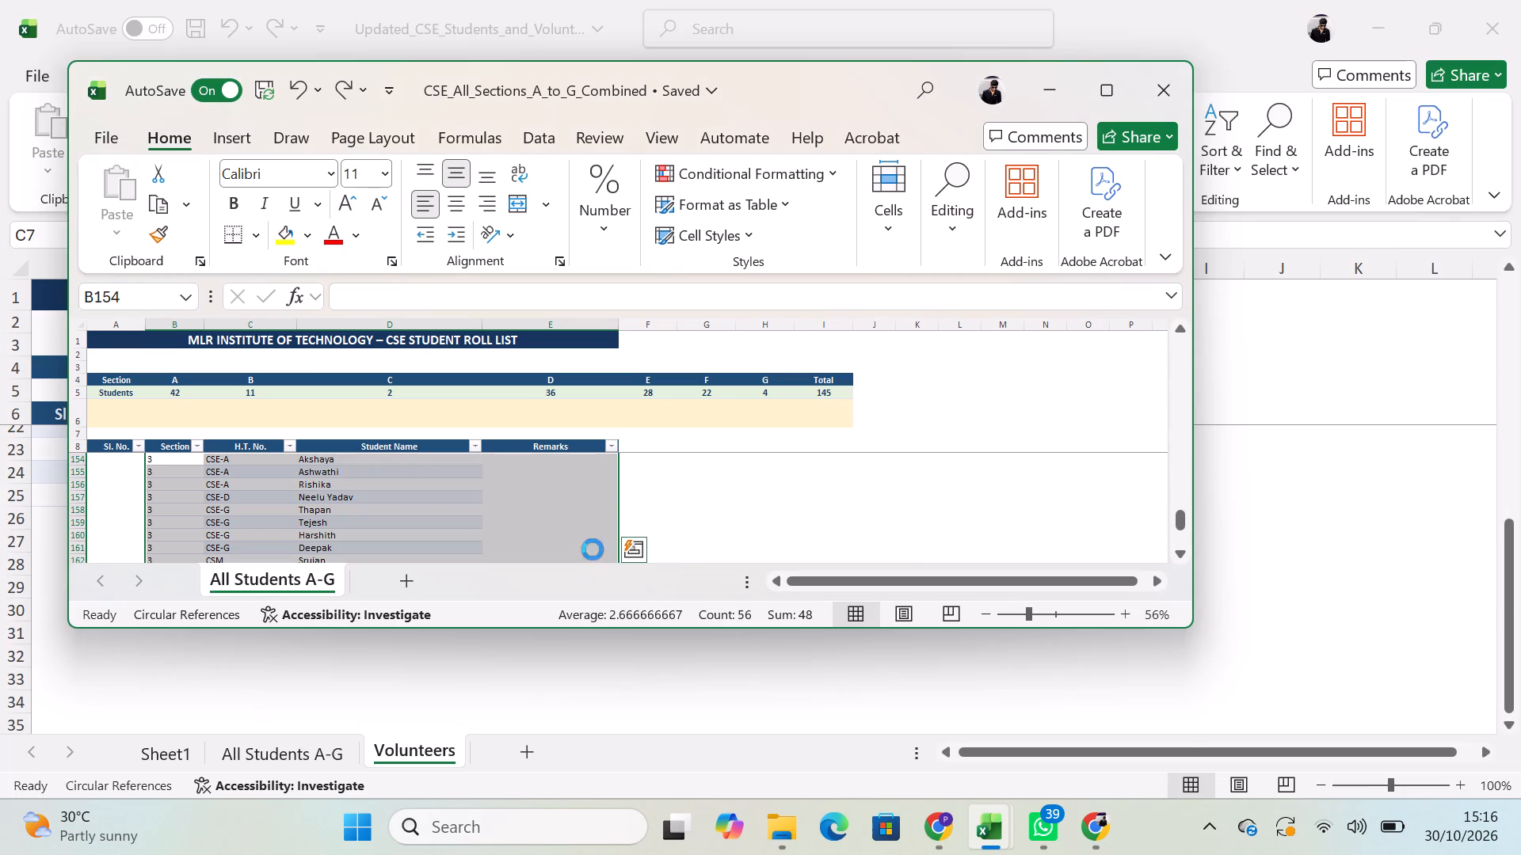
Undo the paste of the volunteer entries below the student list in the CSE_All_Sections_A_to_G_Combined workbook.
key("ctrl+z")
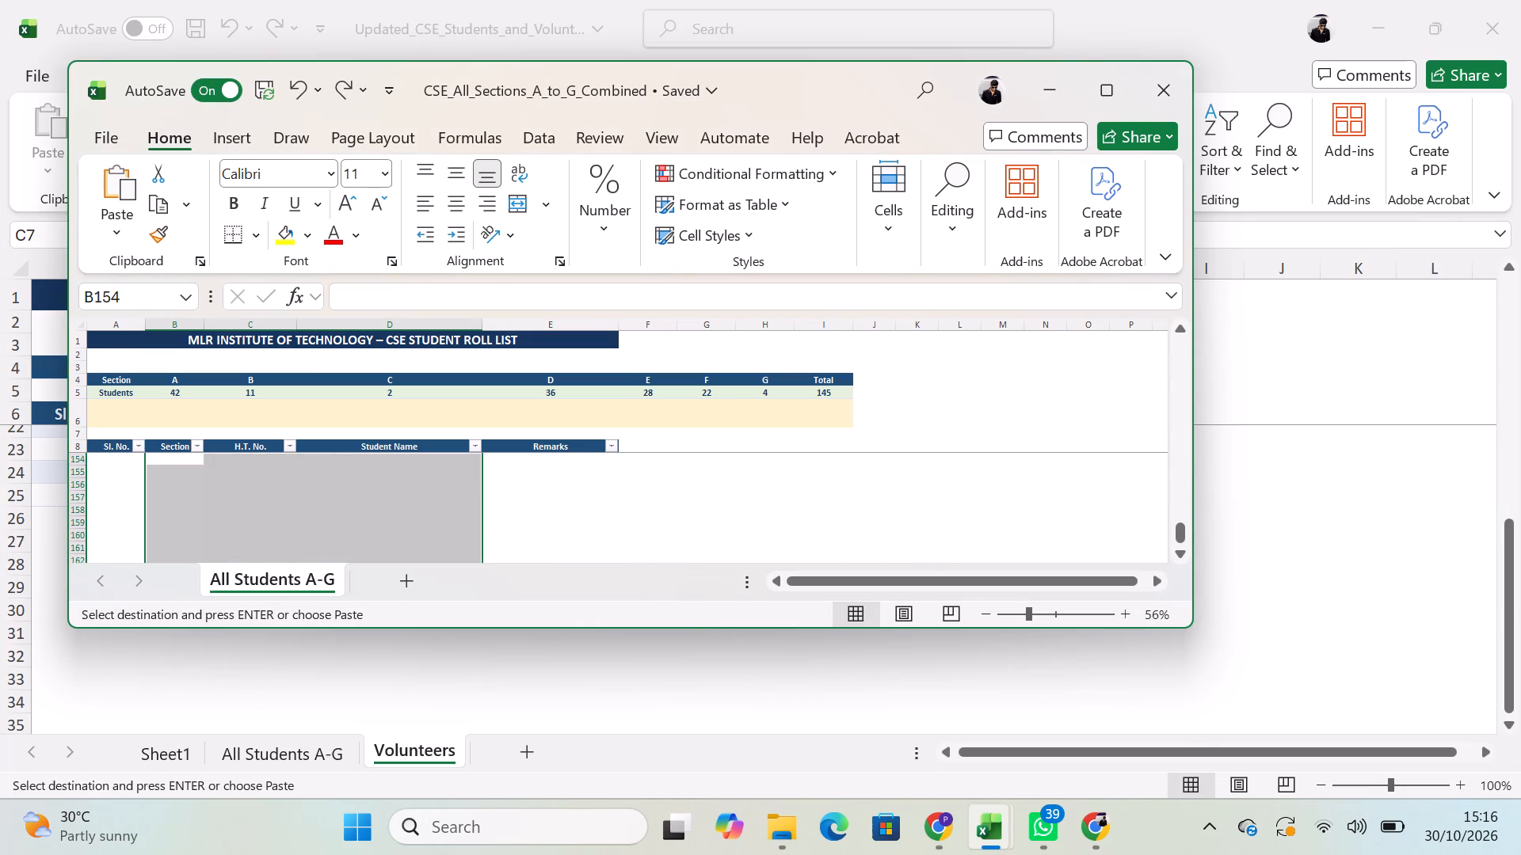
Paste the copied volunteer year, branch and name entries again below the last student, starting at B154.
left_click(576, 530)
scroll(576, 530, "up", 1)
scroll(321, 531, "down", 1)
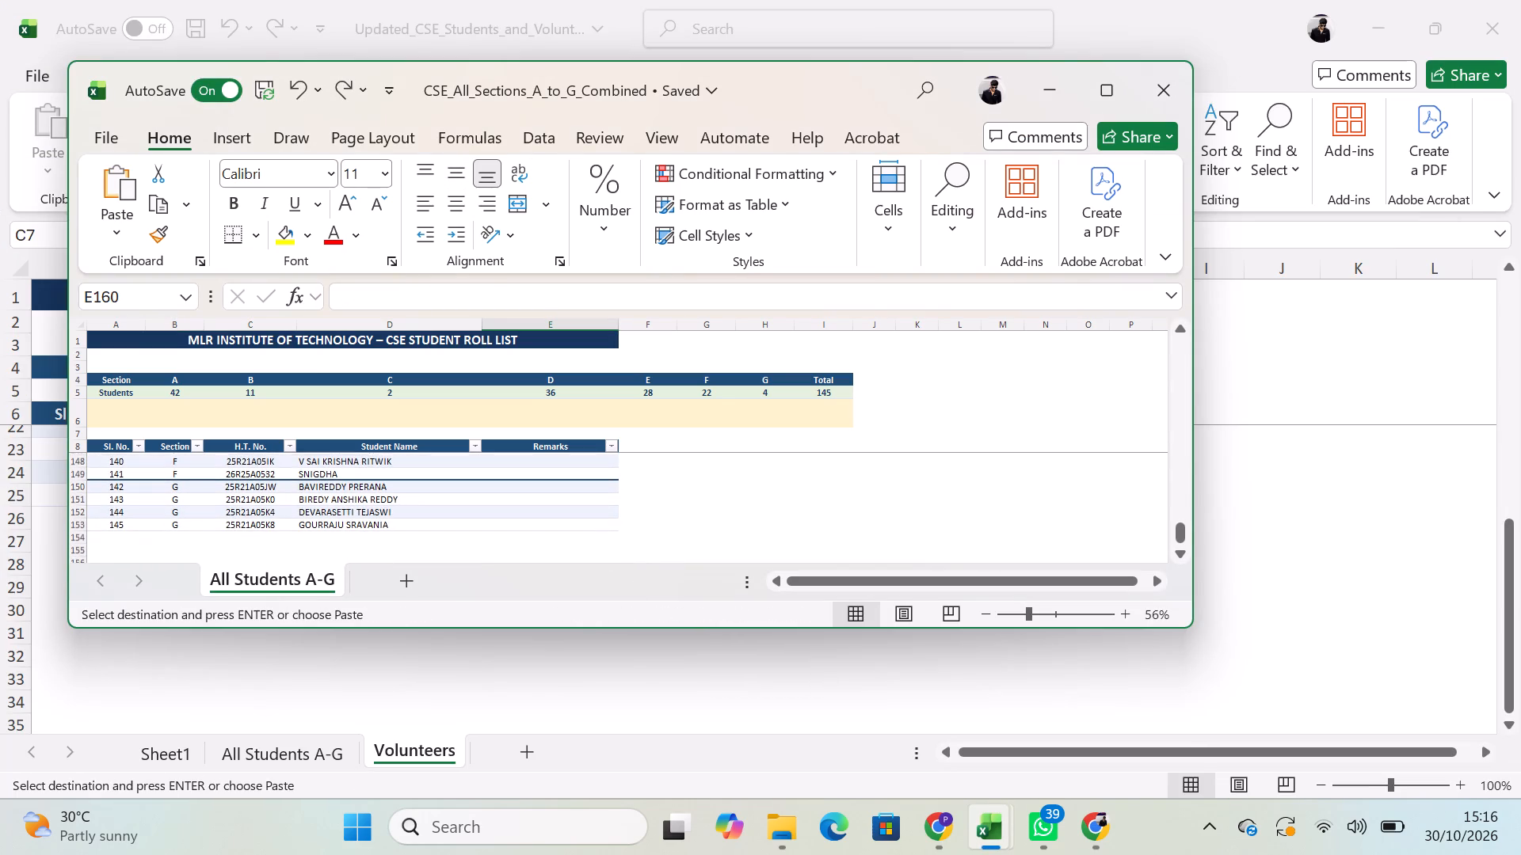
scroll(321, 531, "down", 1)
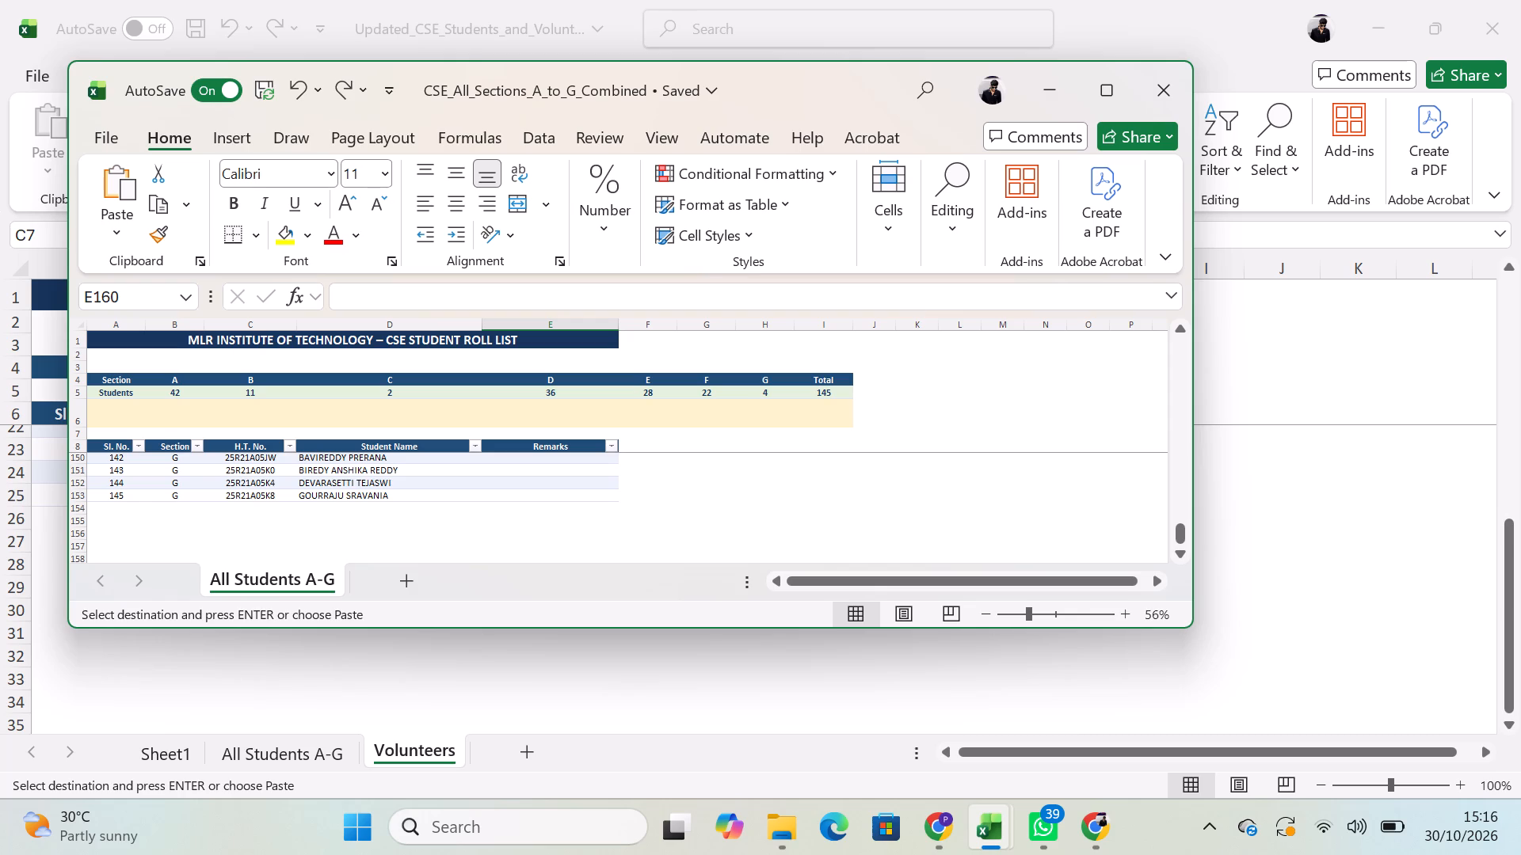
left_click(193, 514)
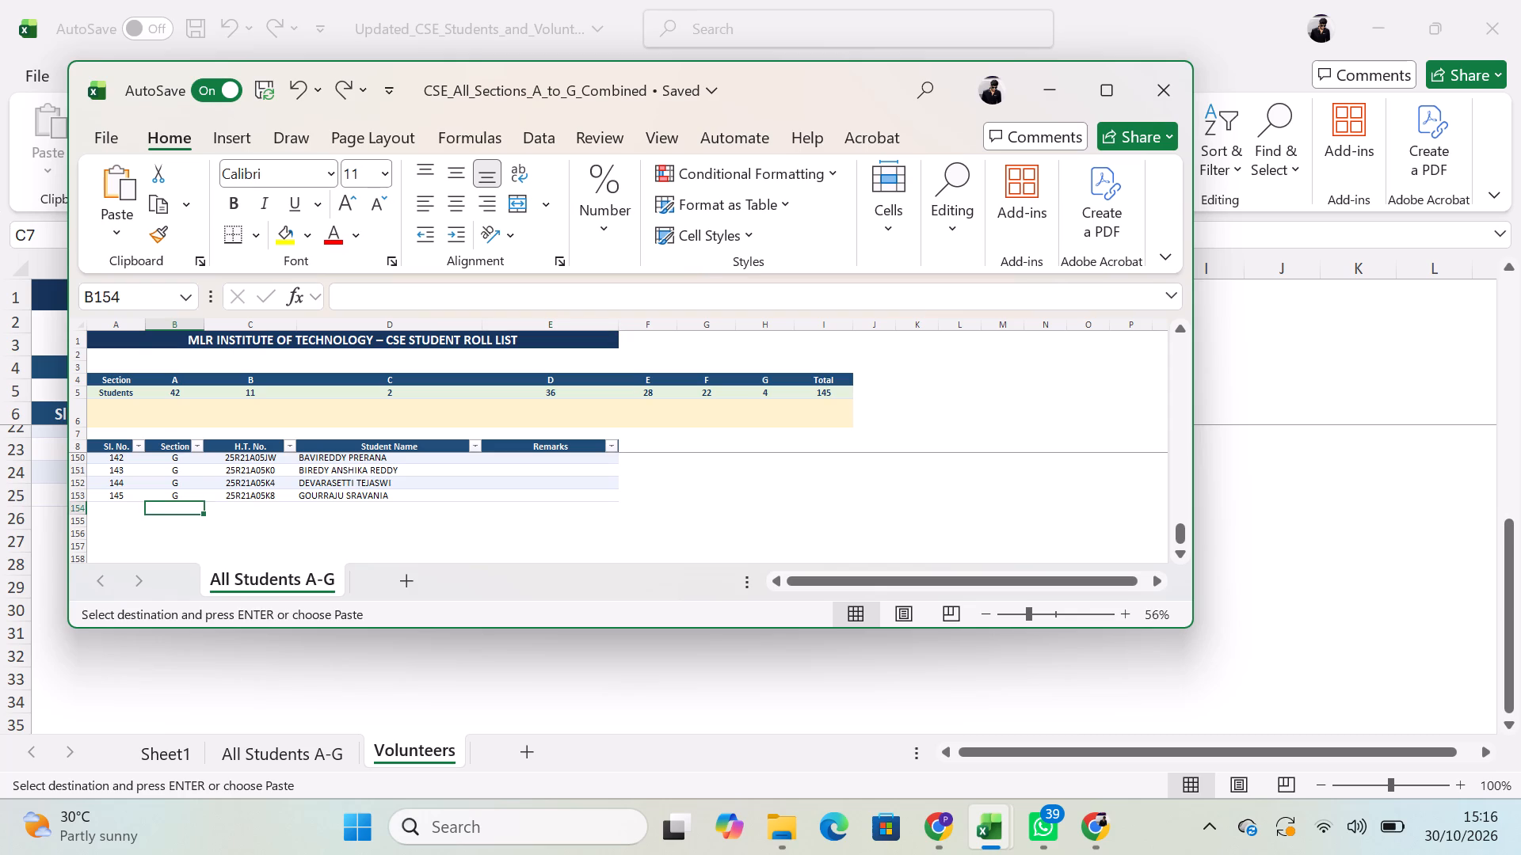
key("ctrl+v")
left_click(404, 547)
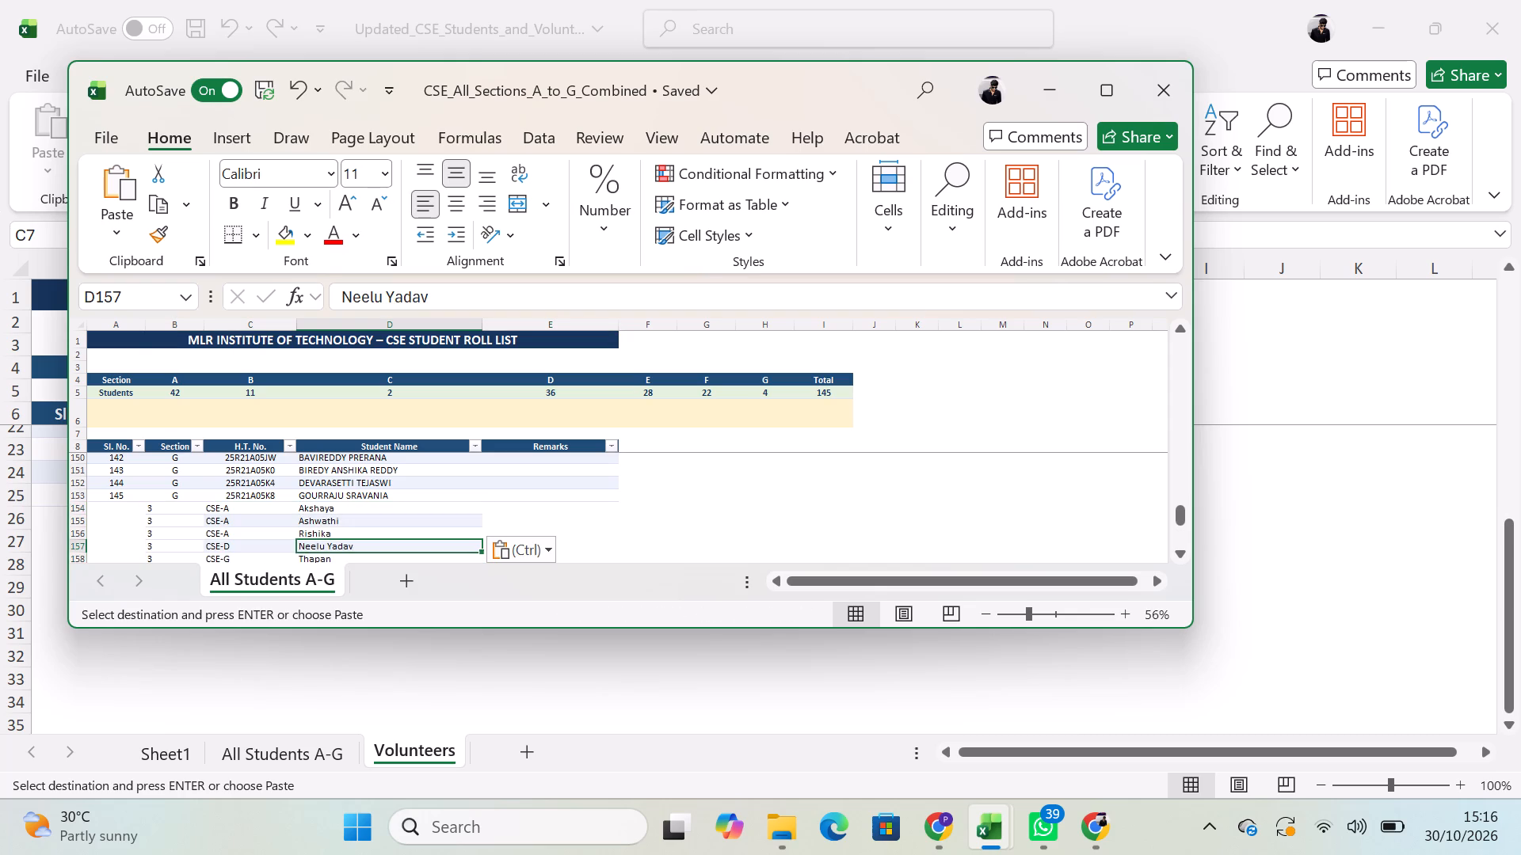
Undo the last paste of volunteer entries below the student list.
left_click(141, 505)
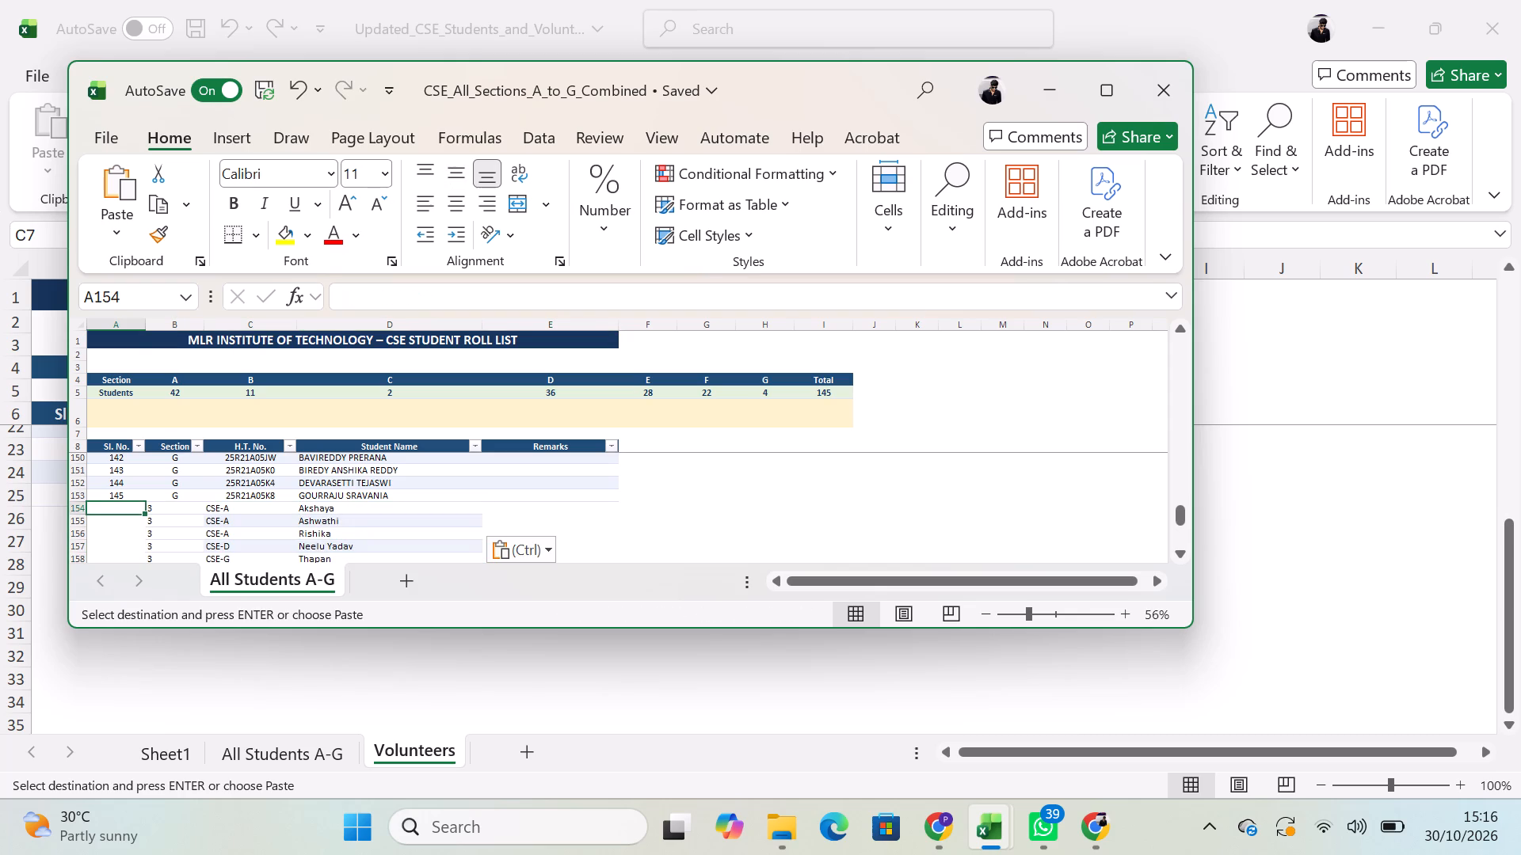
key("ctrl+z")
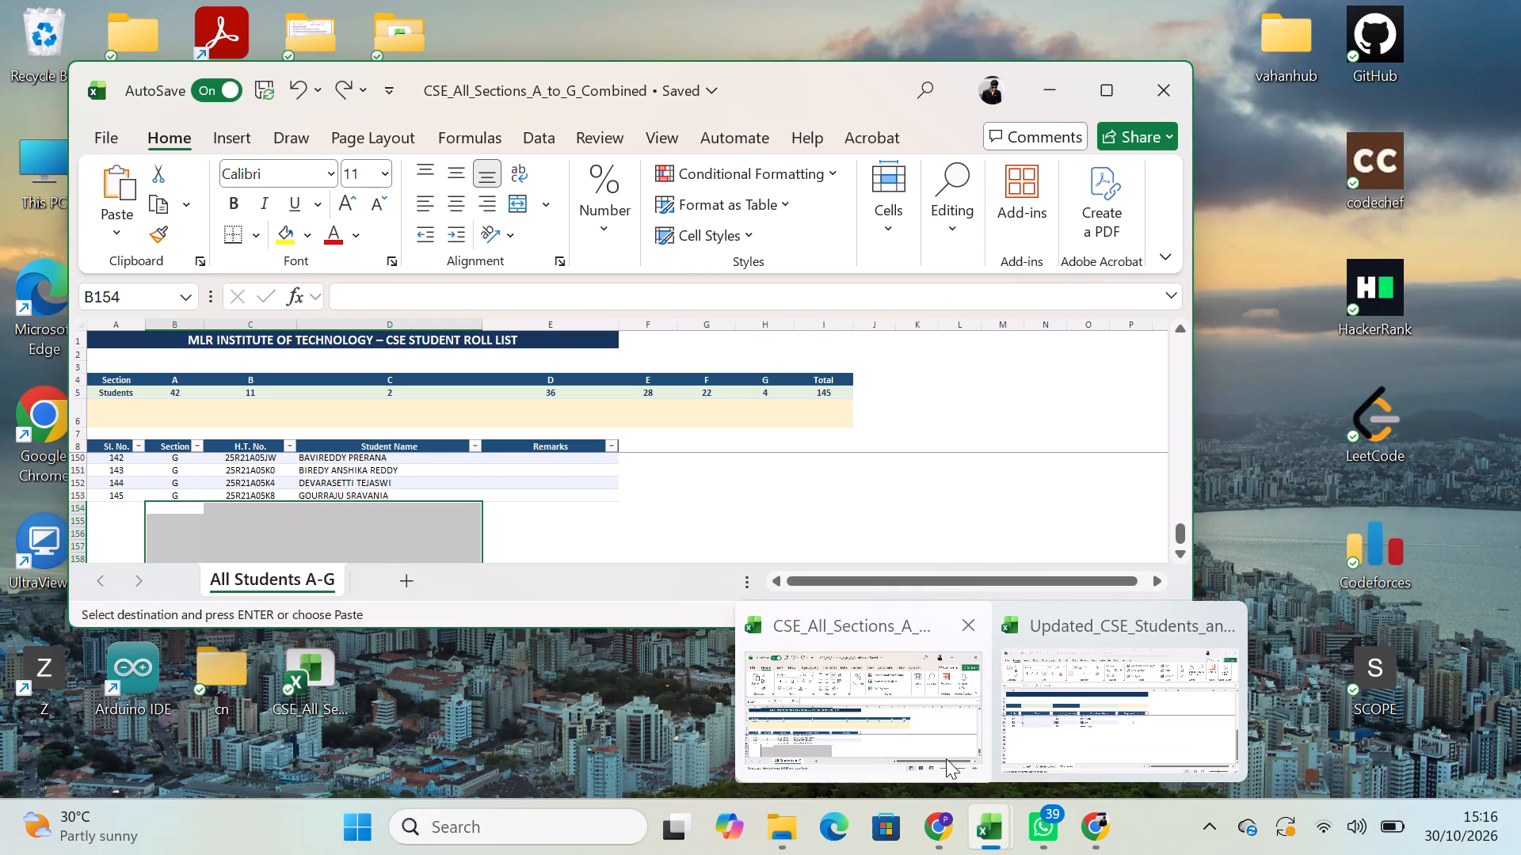
Switch from the combined roll list to the Volunteers sheet in the Updated_CSE_Students_and_Volunt… workbook.
left_click(937, 722)
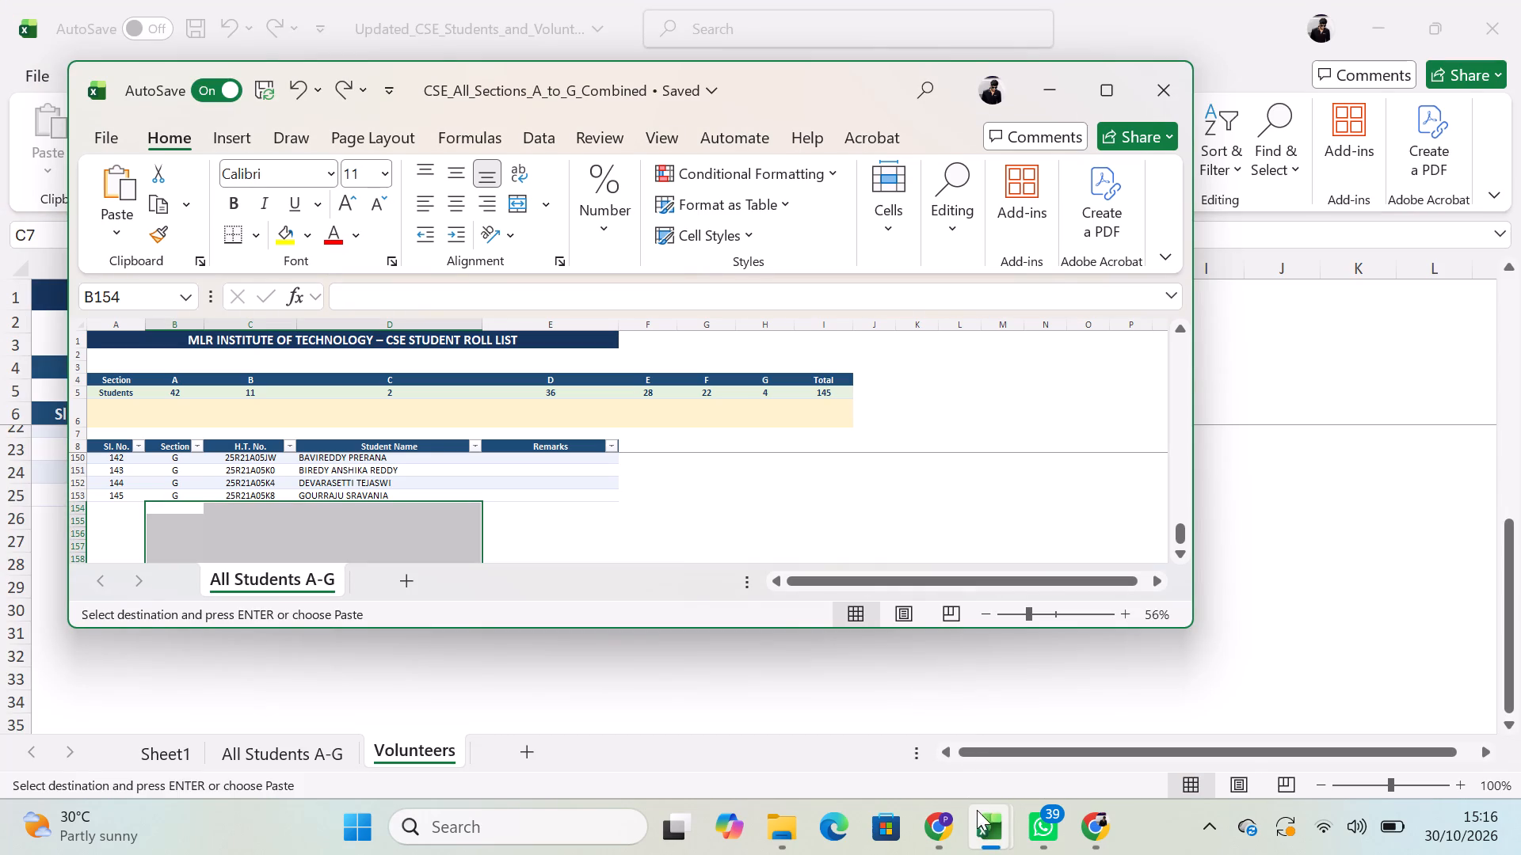
left_click(1053, 728)
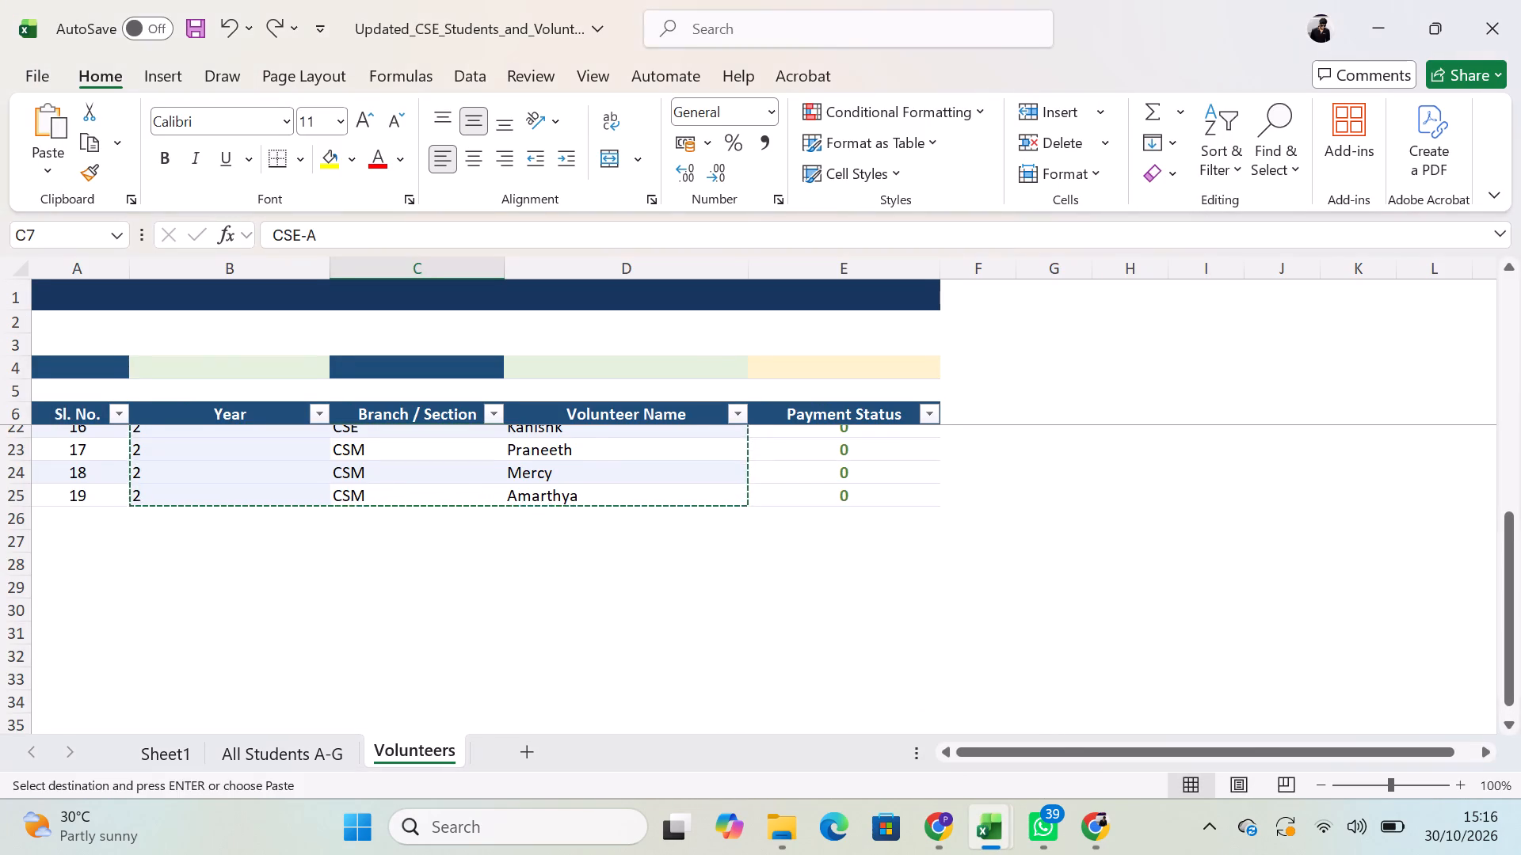
scroll(760, 591, "up", 4)
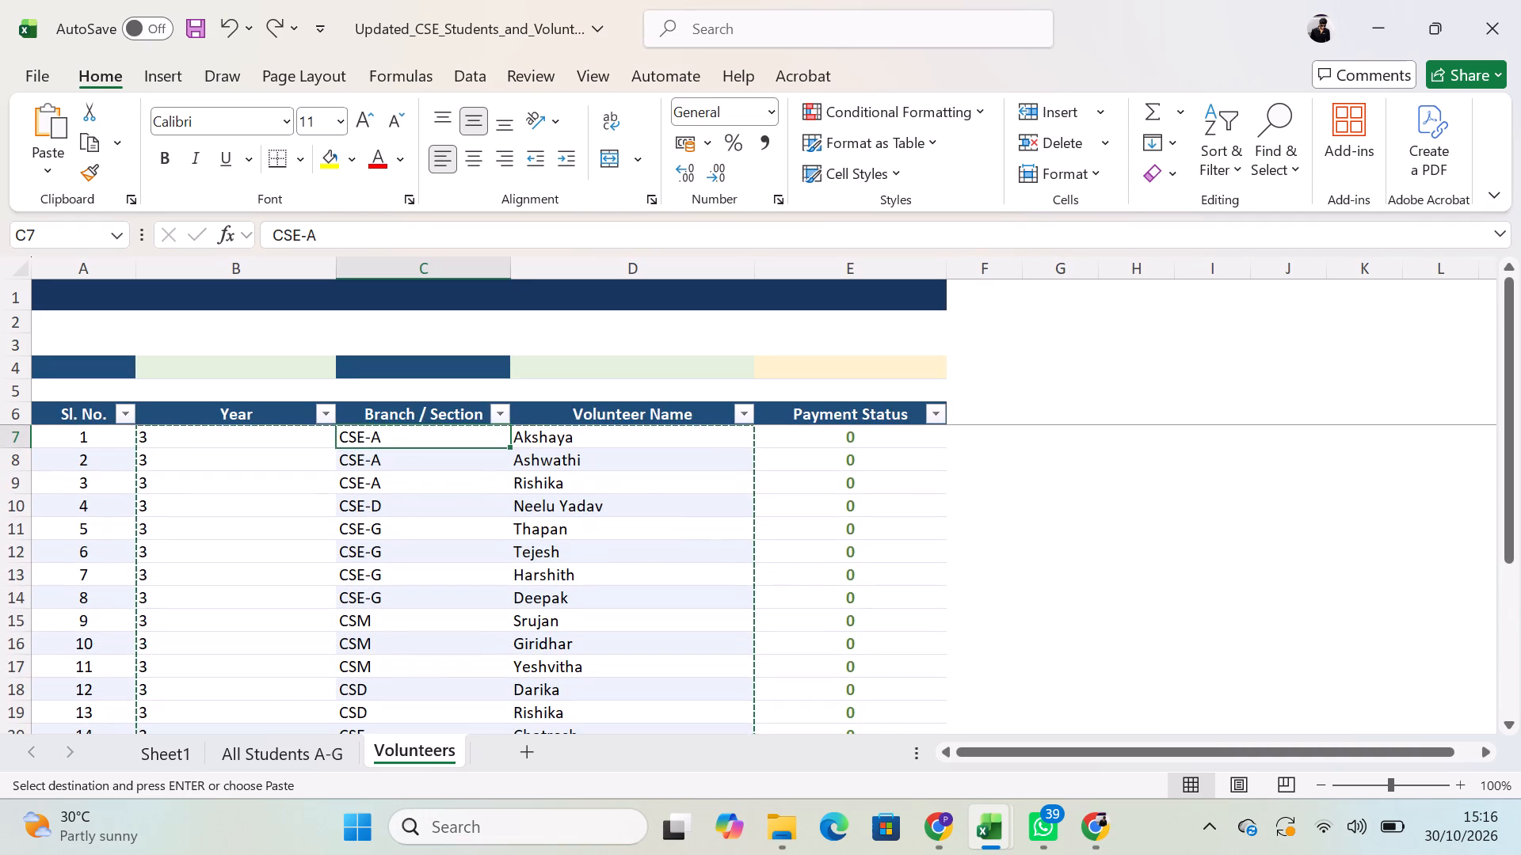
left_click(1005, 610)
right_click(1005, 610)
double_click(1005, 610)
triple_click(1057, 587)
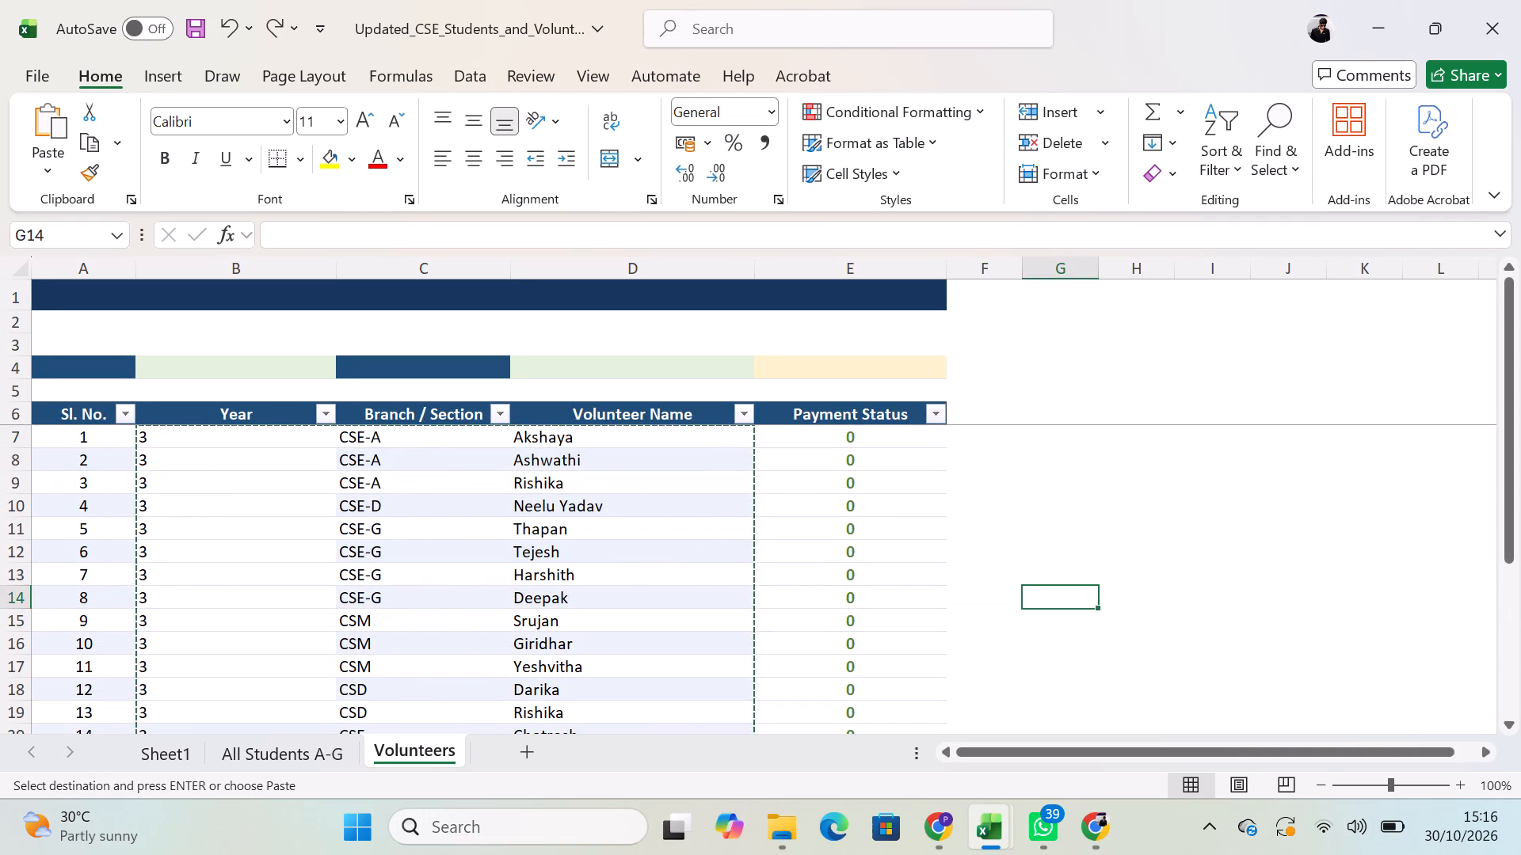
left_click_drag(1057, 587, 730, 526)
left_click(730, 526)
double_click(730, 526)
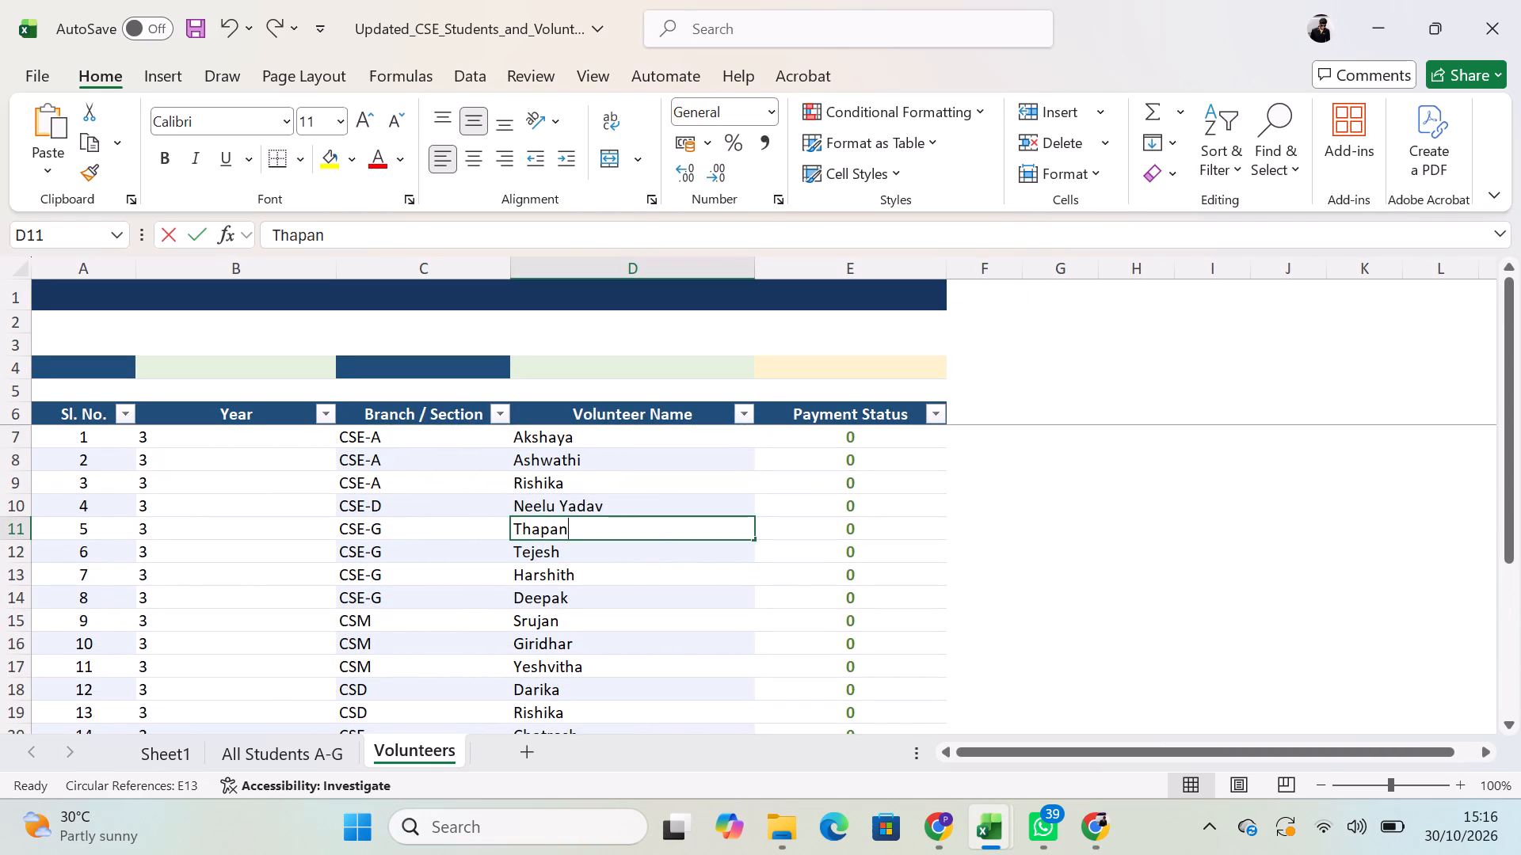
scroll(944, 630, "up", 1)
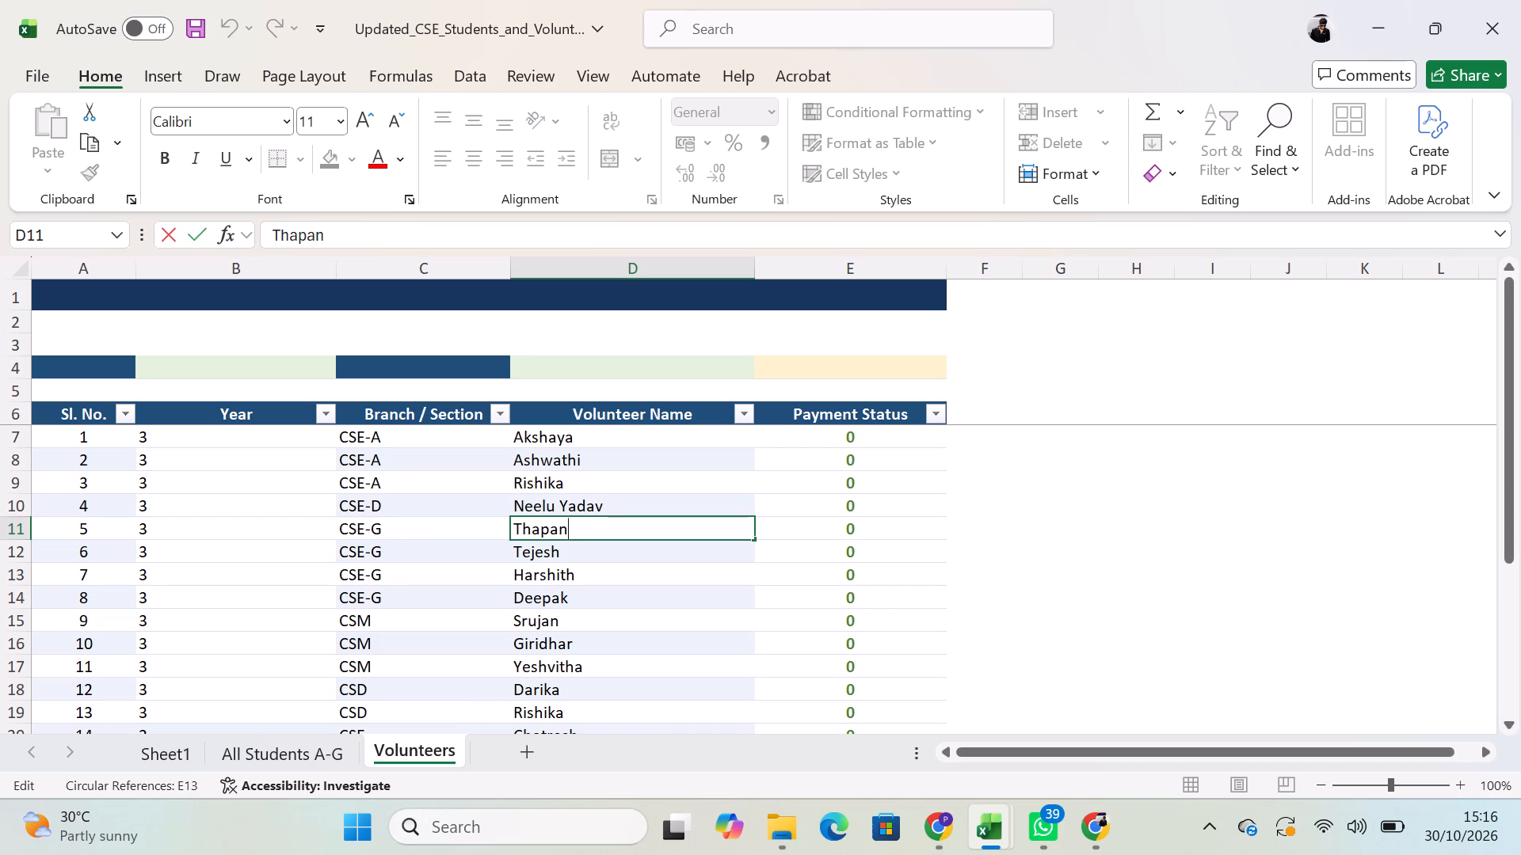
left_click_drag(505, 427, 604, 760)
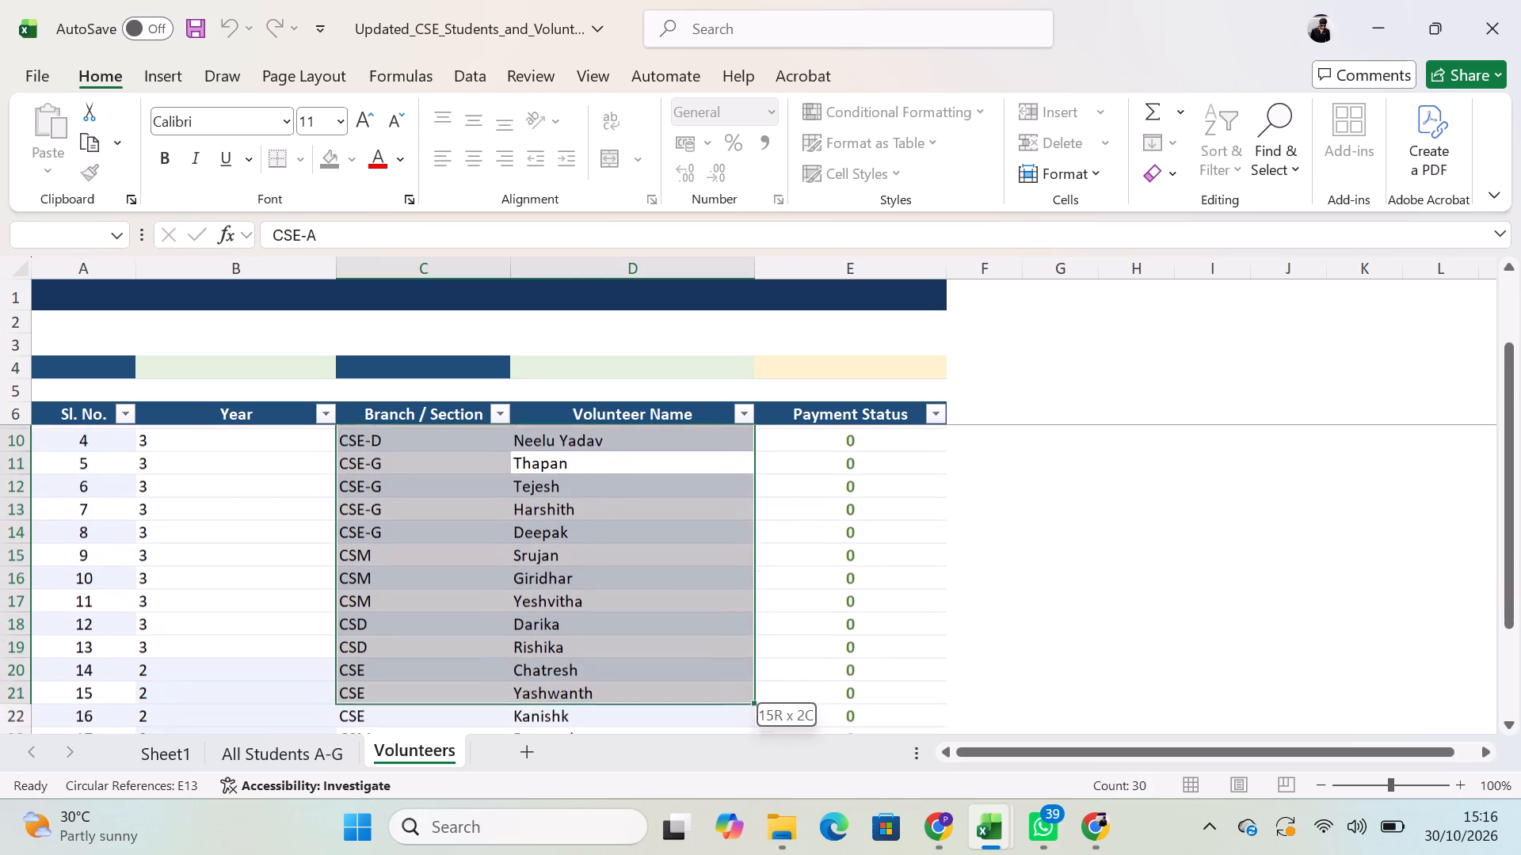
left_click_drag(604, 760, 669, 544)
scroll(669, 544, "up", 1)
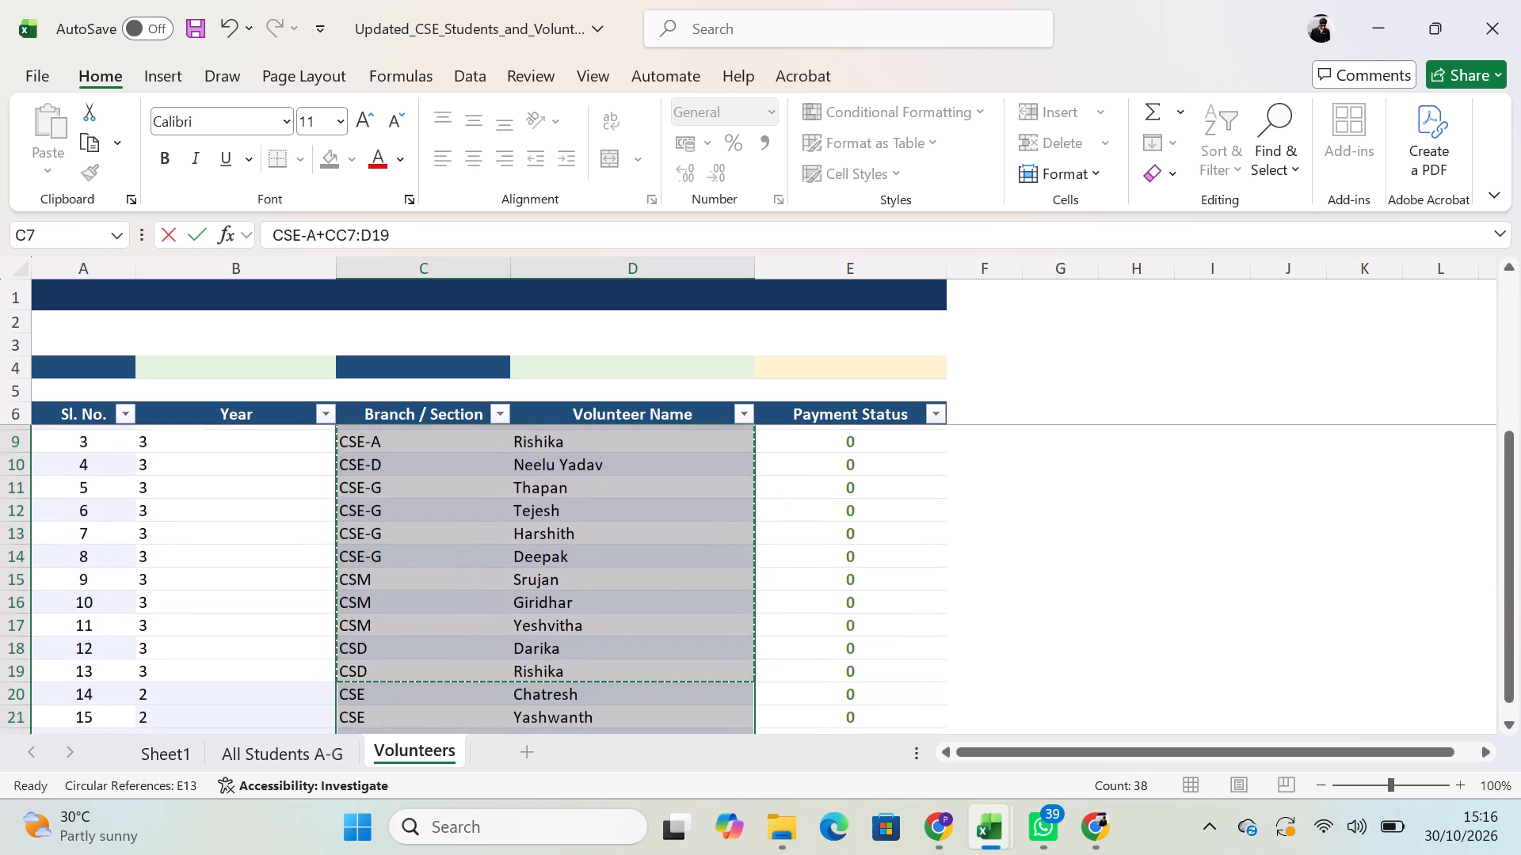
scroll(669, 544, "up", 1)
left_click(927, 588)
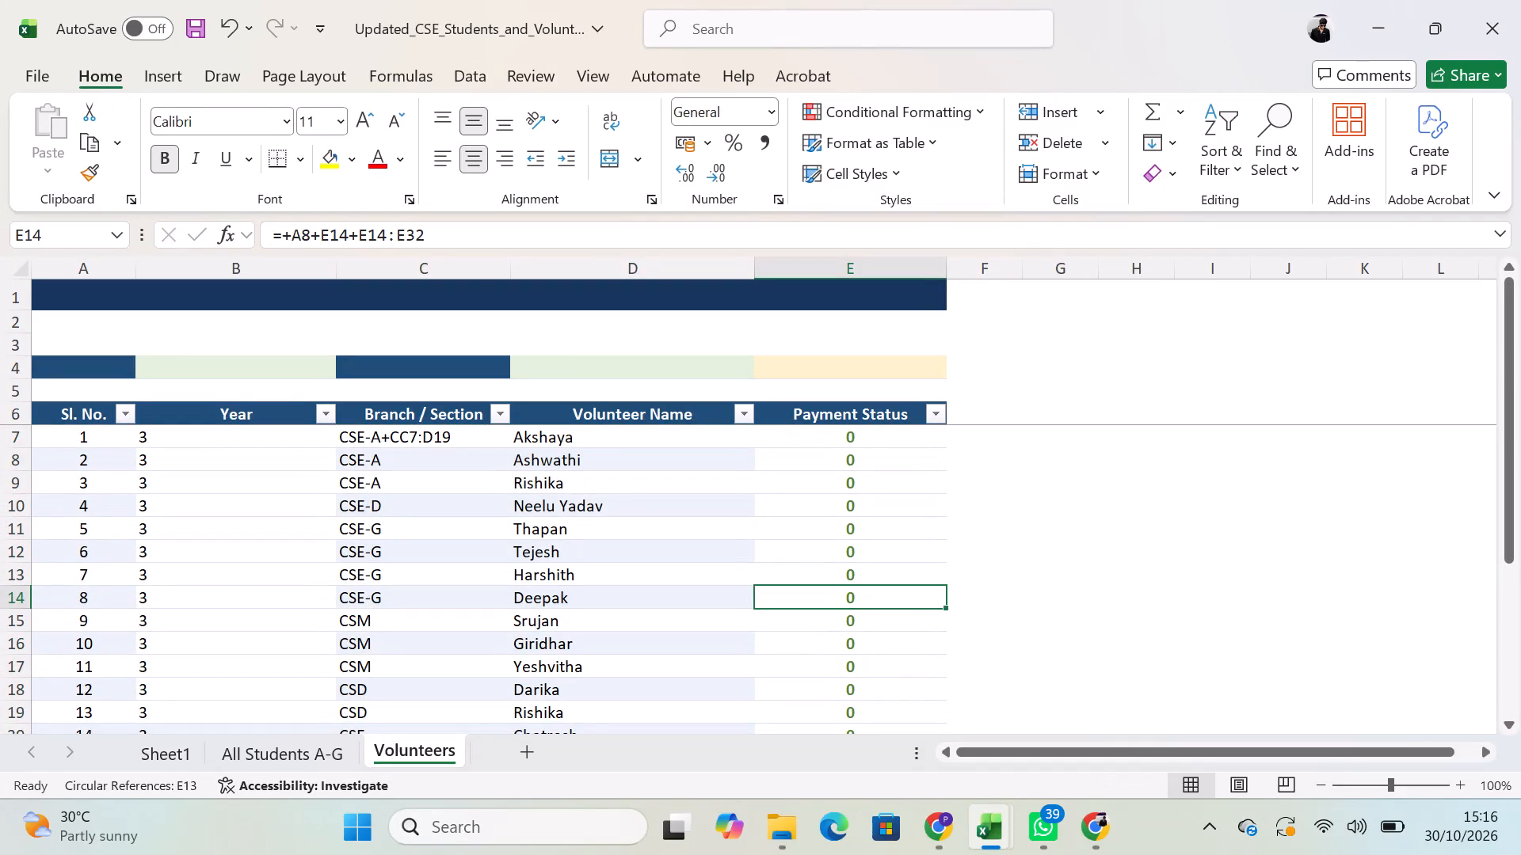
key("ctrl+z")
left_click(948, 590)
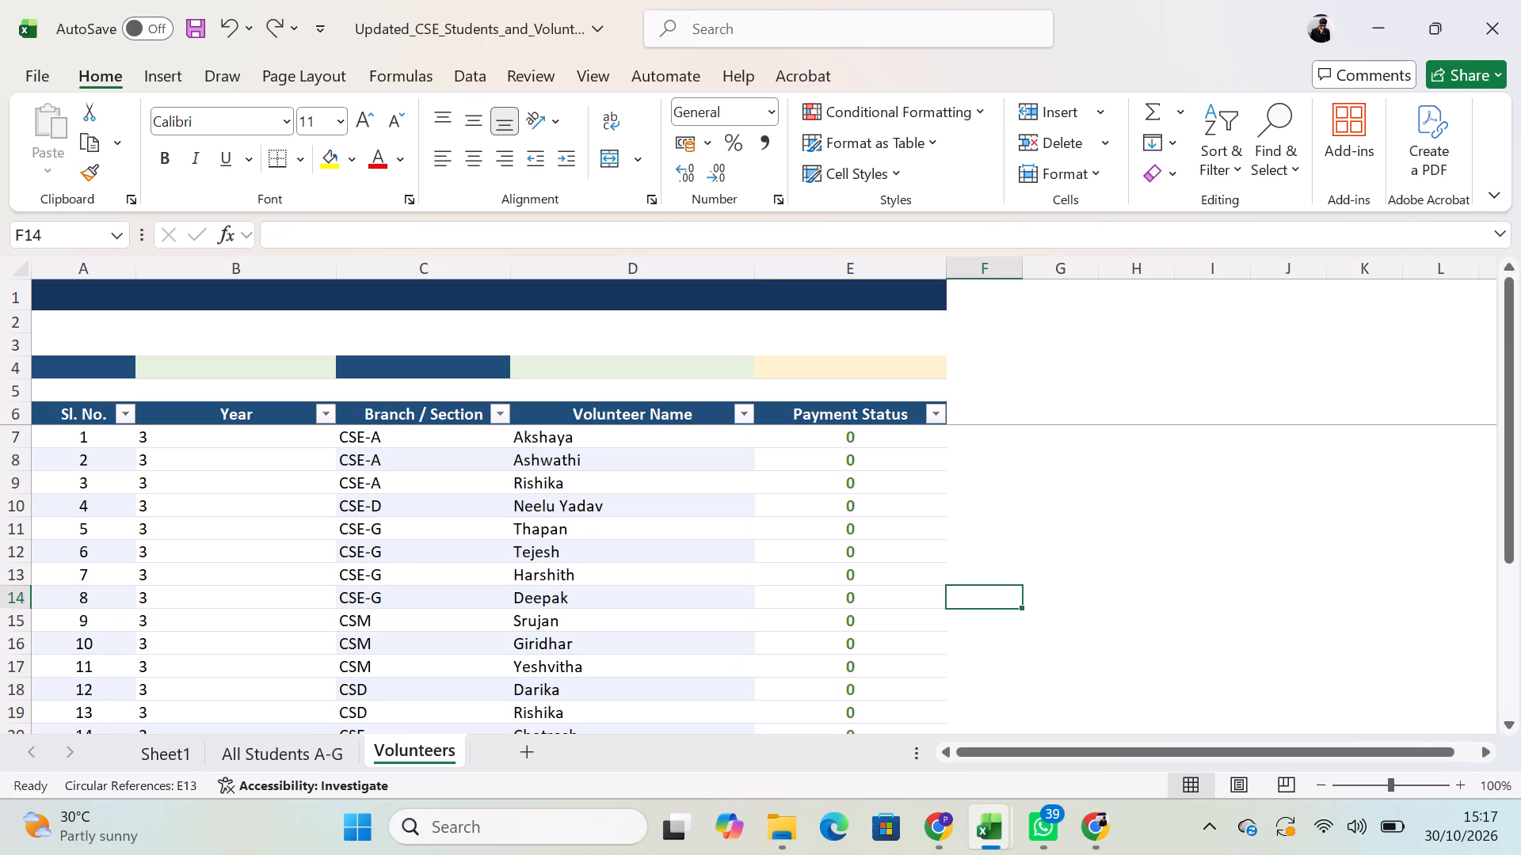
Clear the Payment Status header text in E6 of the Volunteers sheet.
scroll(688, 564, "down", 2)
scroll(688, 564, "up", 1)
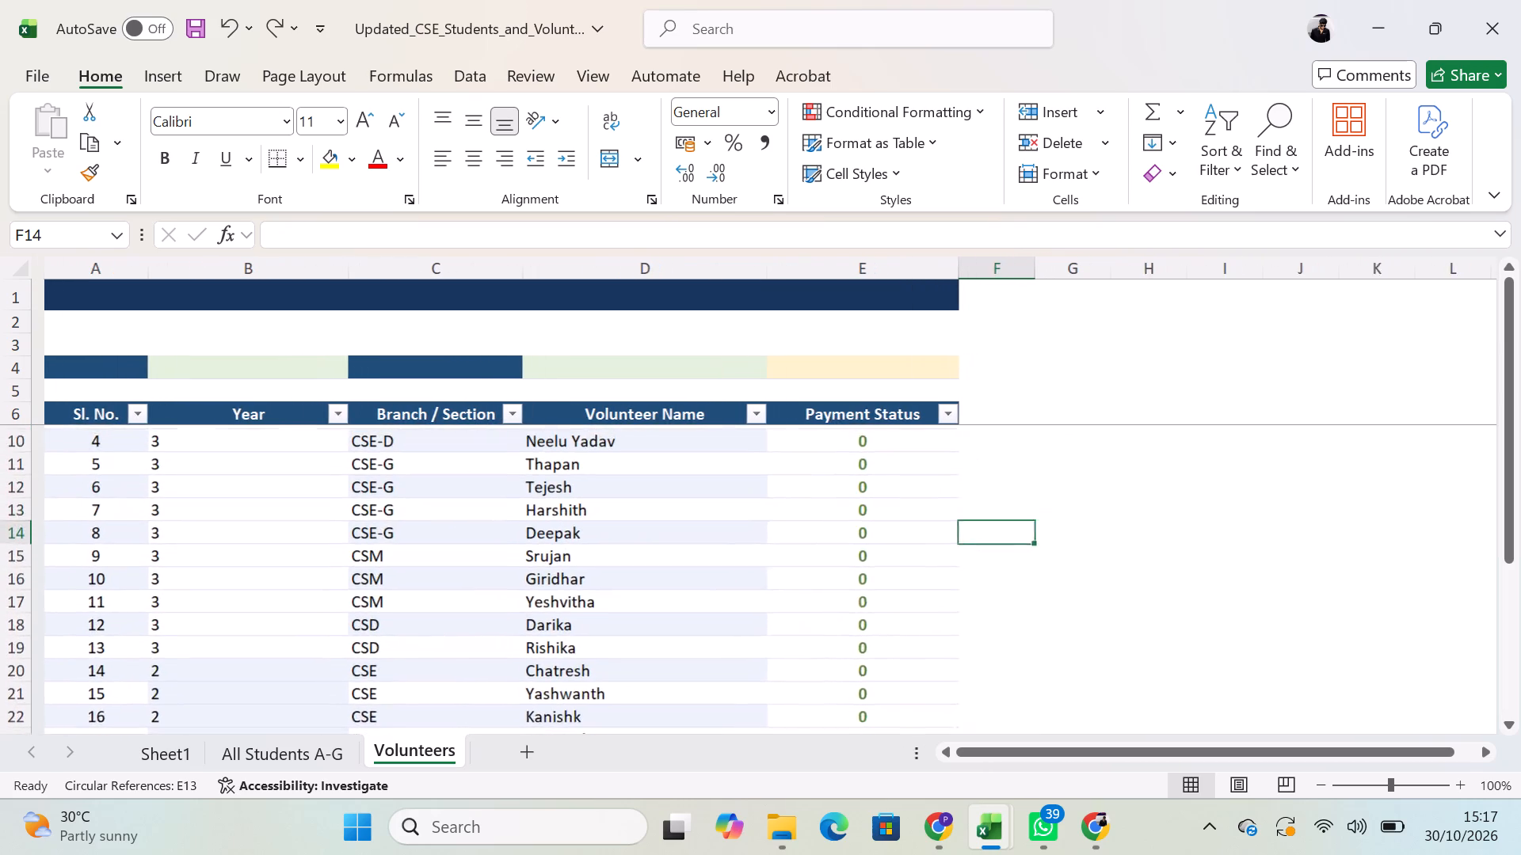
scroll(688, 564, "up", 1)
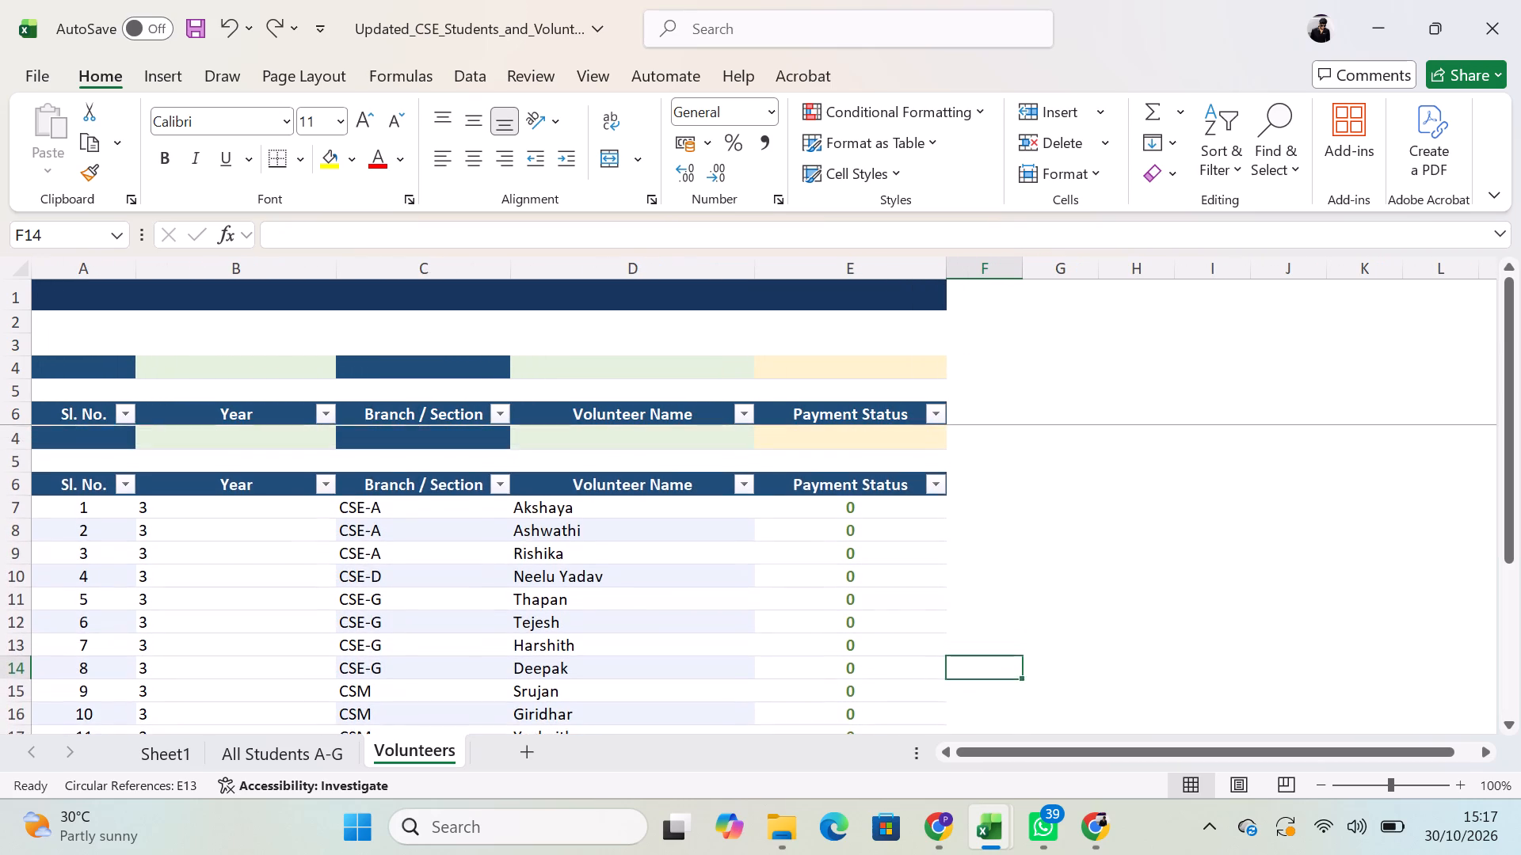
scroll(688, 564, "up", 1)
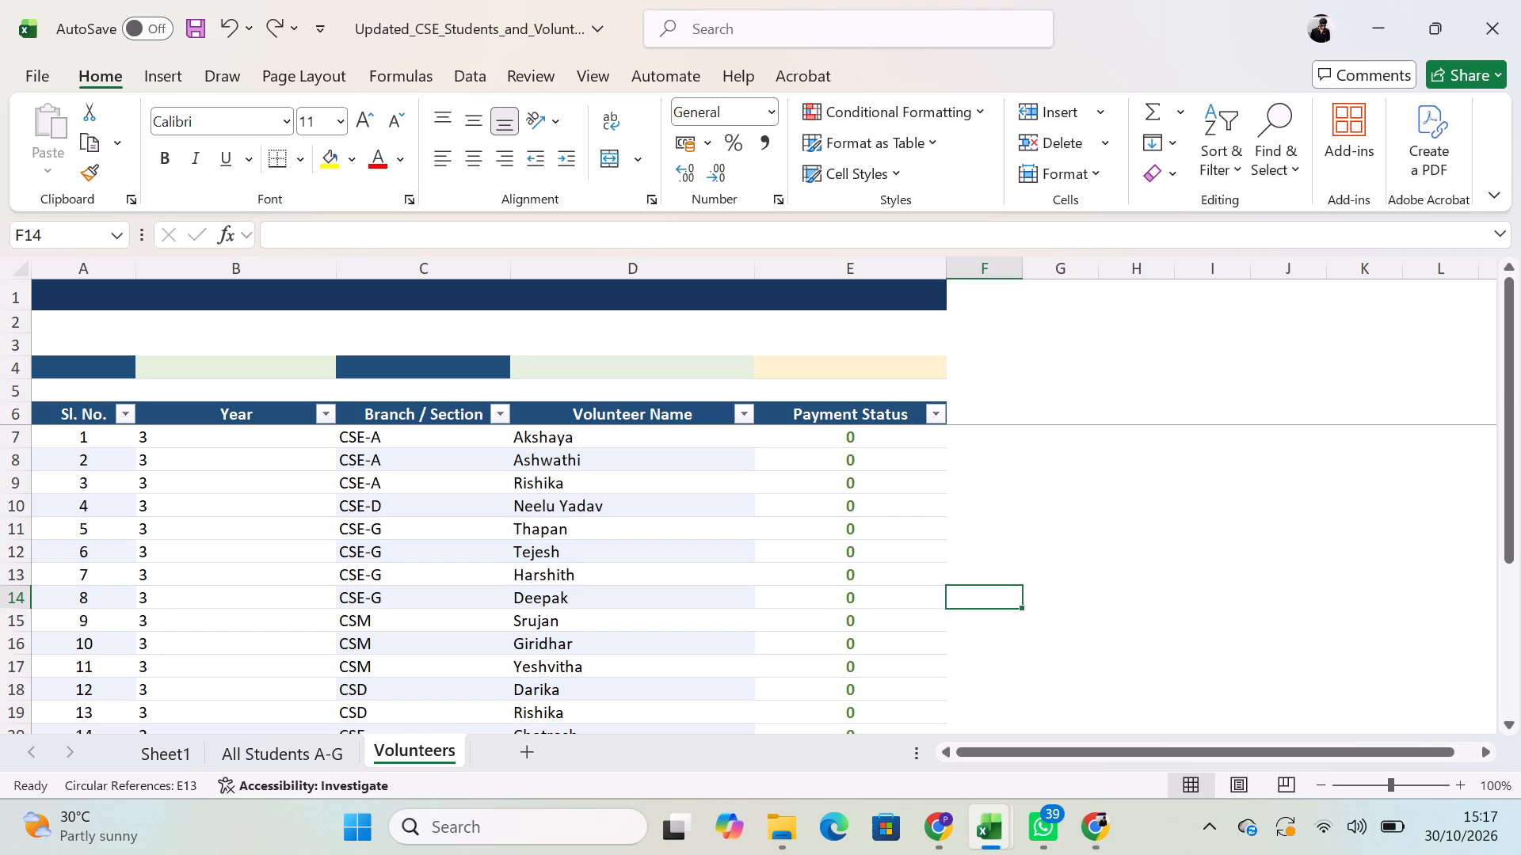
left_click(924, 415)
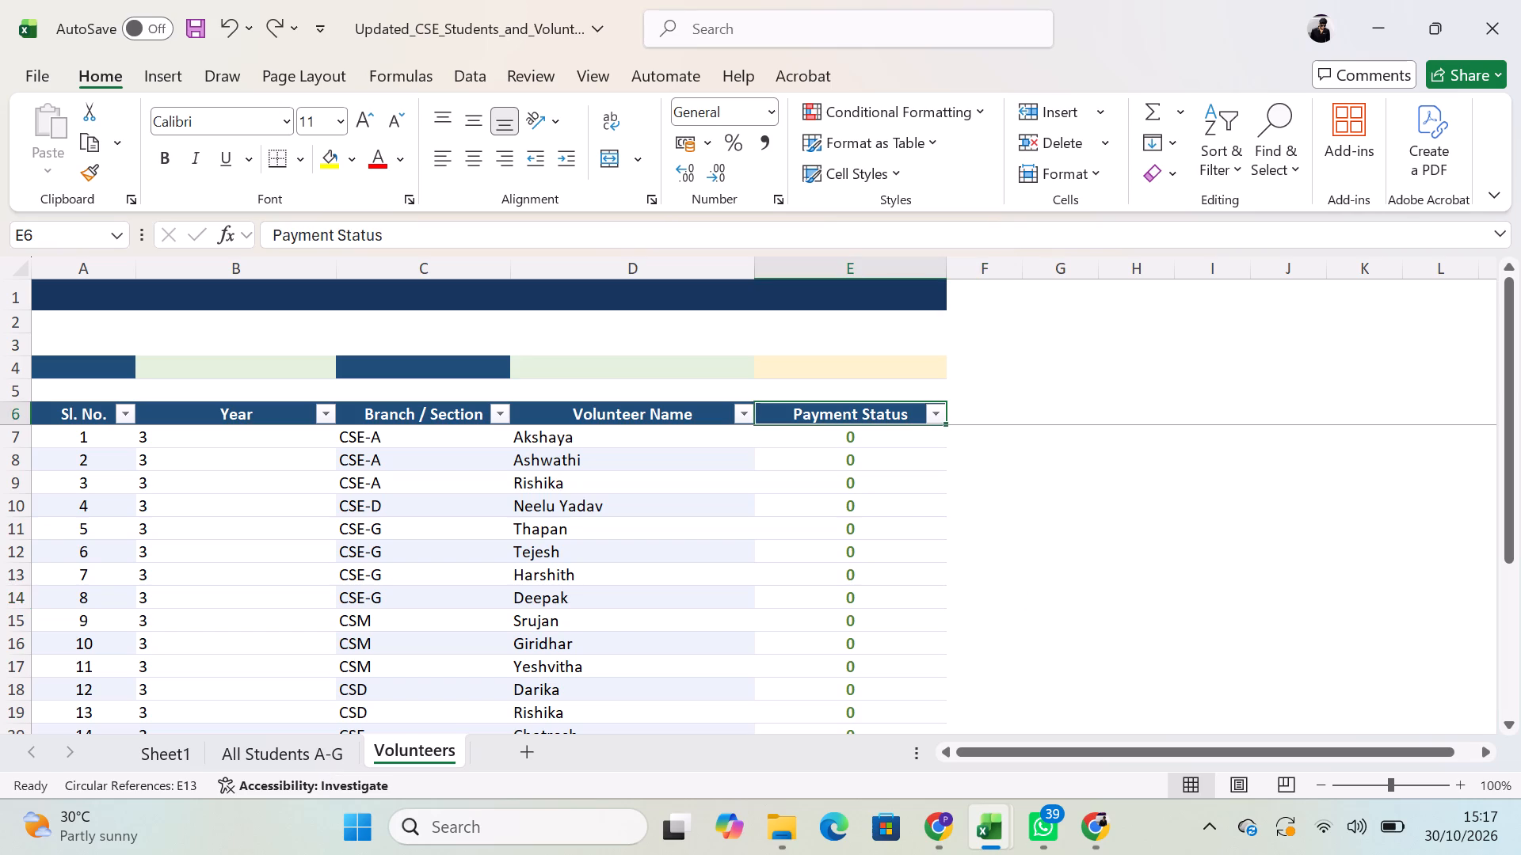
type("\\\\")
key("BackSpace")
key("BackSpace")
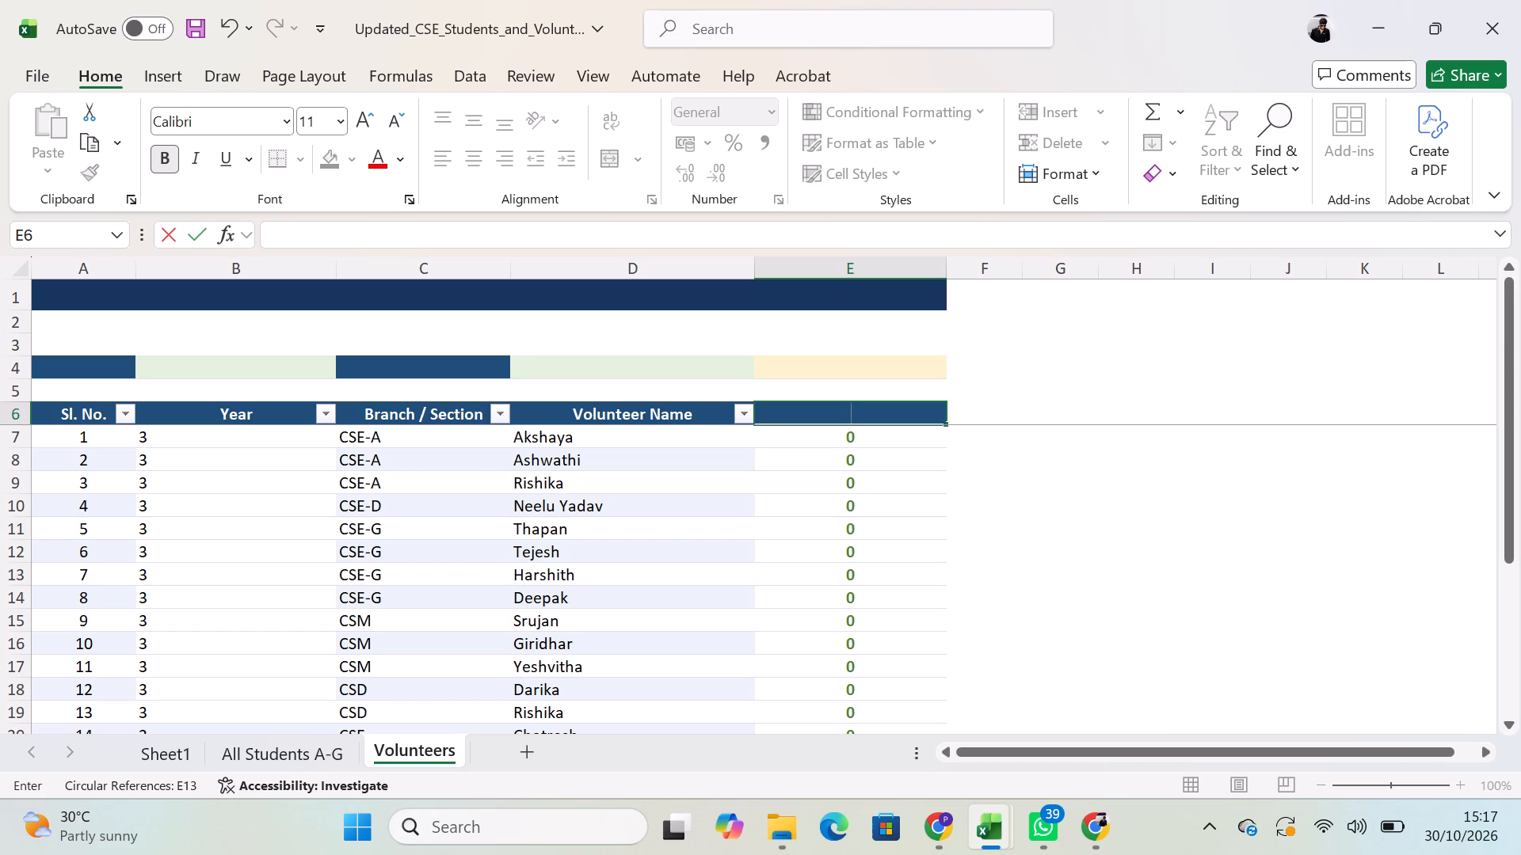
Delete the whole payment formula in E7, beside the first volunteer, leaving the cell empty.
left_click(825, 435)
left_click(825, 435)
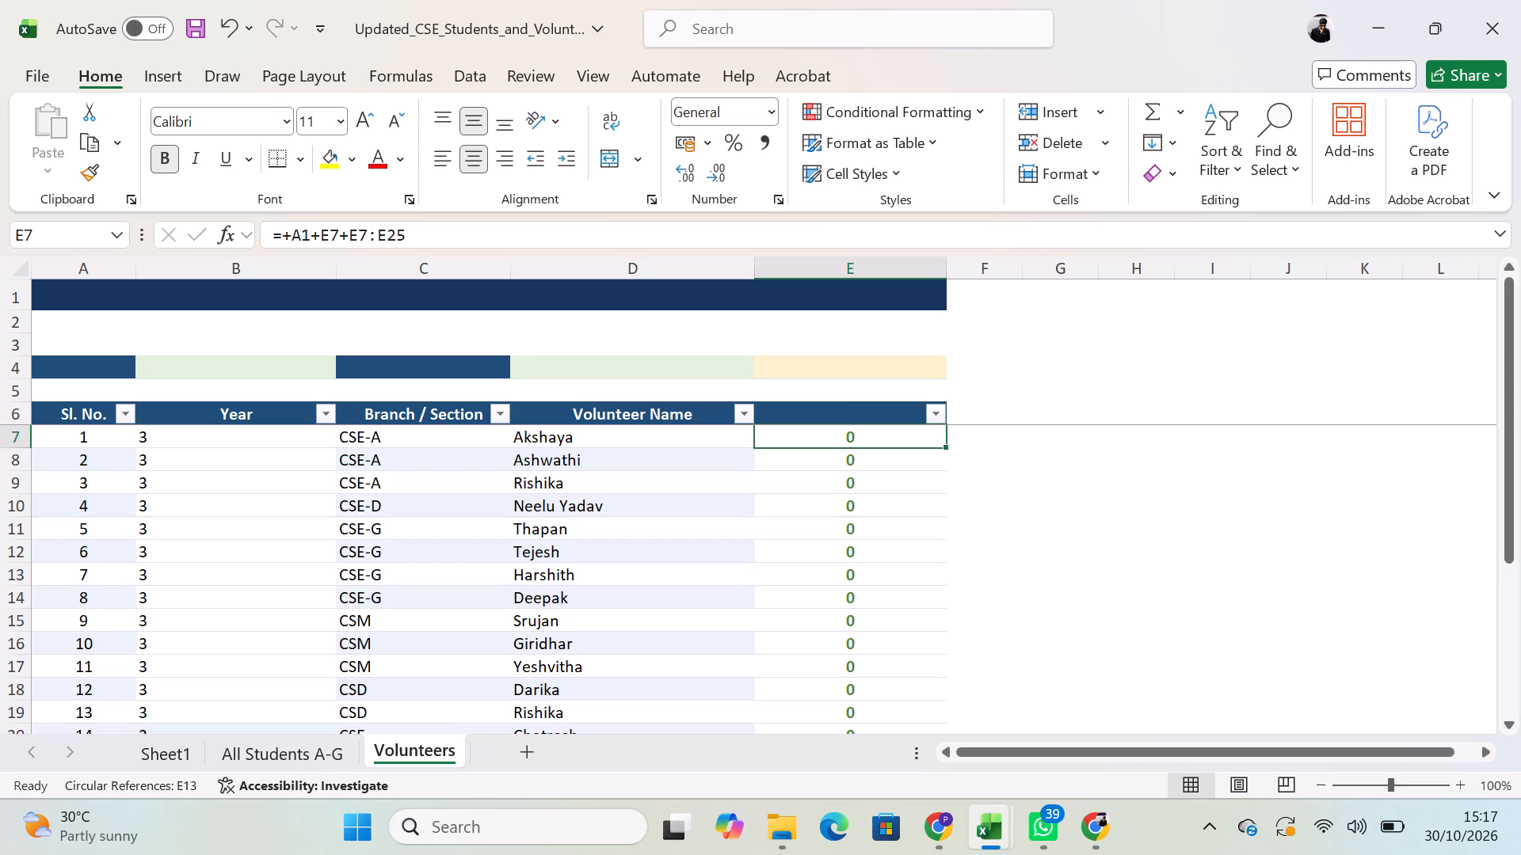
left_click(857, 438)
left_click(857, 438)
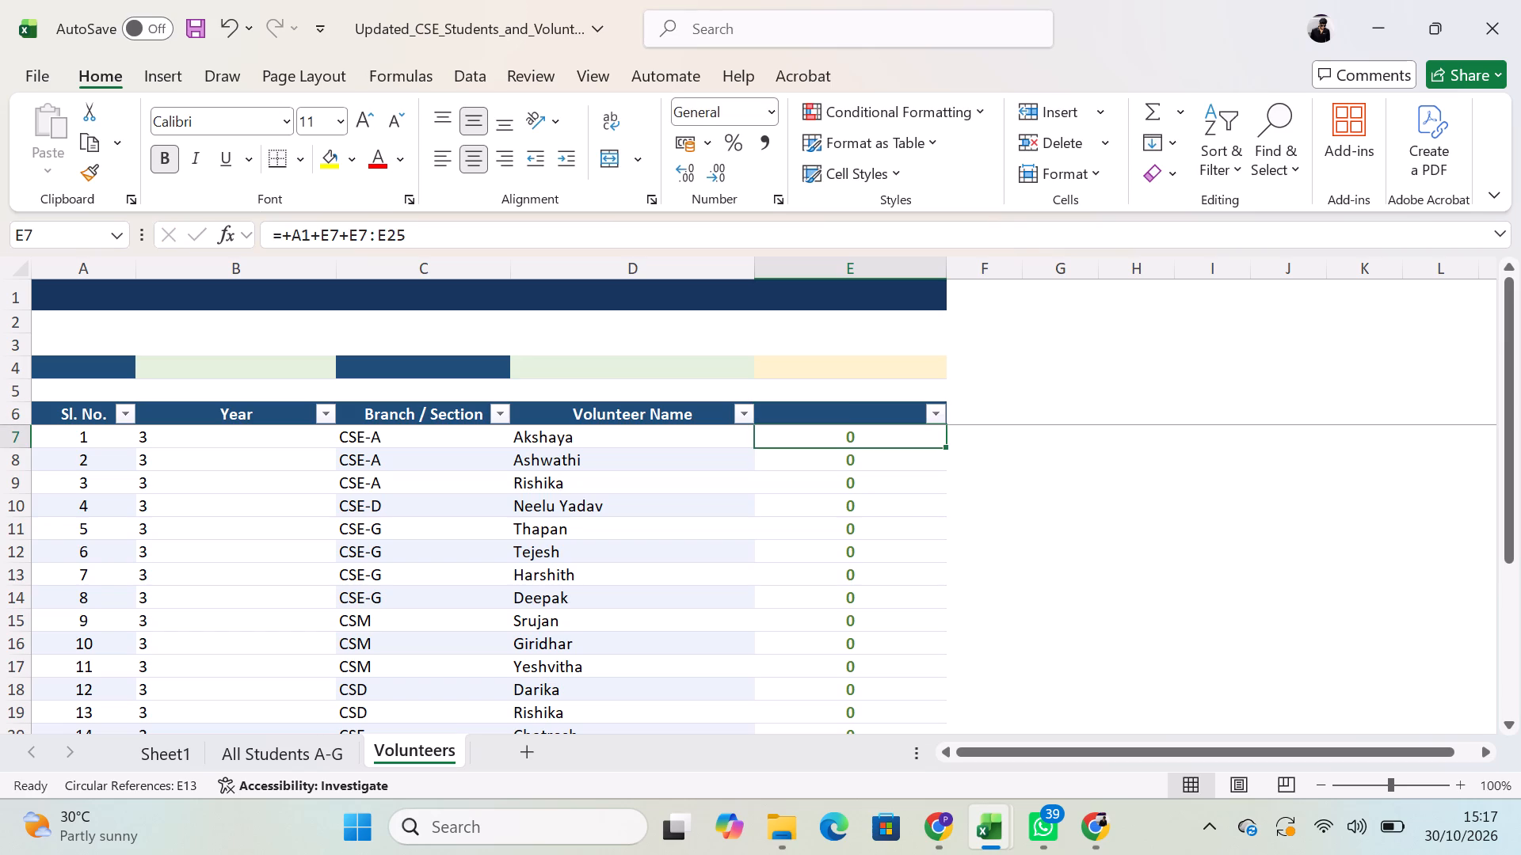
double_click(856, 442)
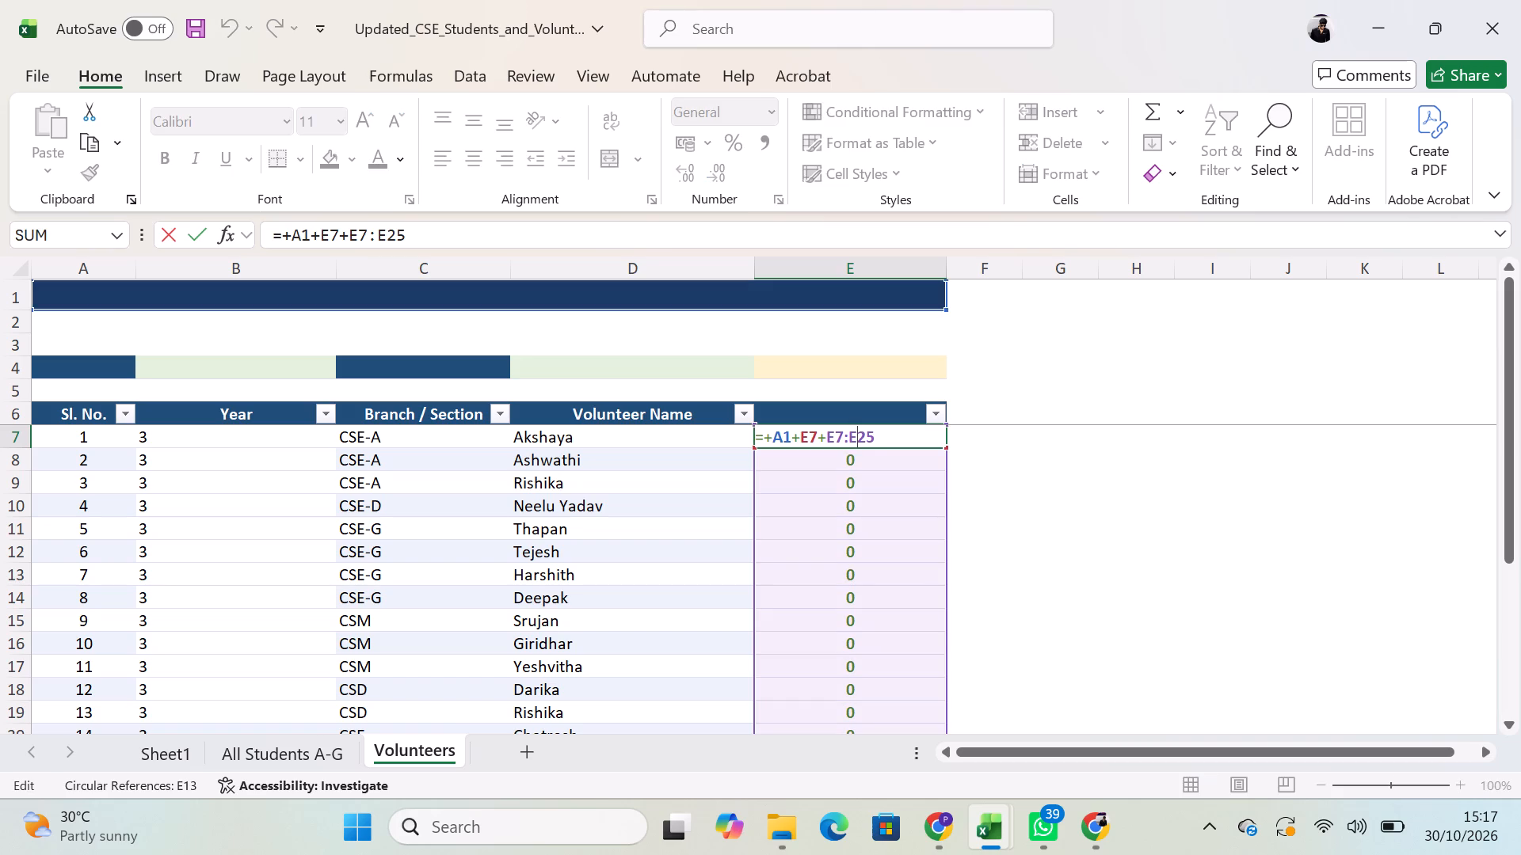
key("Right")
key("Right")
key("Right")
key("Right")
key("Right")
key("Right")
key("Right")
key("Right")
key("Right")
key("BackSpace")
key("BackSpace")
key("BackSpace")
key("BackSpace")
key("BackSpace")
key("BackSpace")
key("BackSpace")
key("BackSpace")
key("BackSpace")
key("BackSpace")
key("BackSpace")
key("BackSpace")
key("BackSpace")
key("BackSpace")
key("BackSpace")
key("BackSpace")
key("BackSpace")
key("BackSpace")
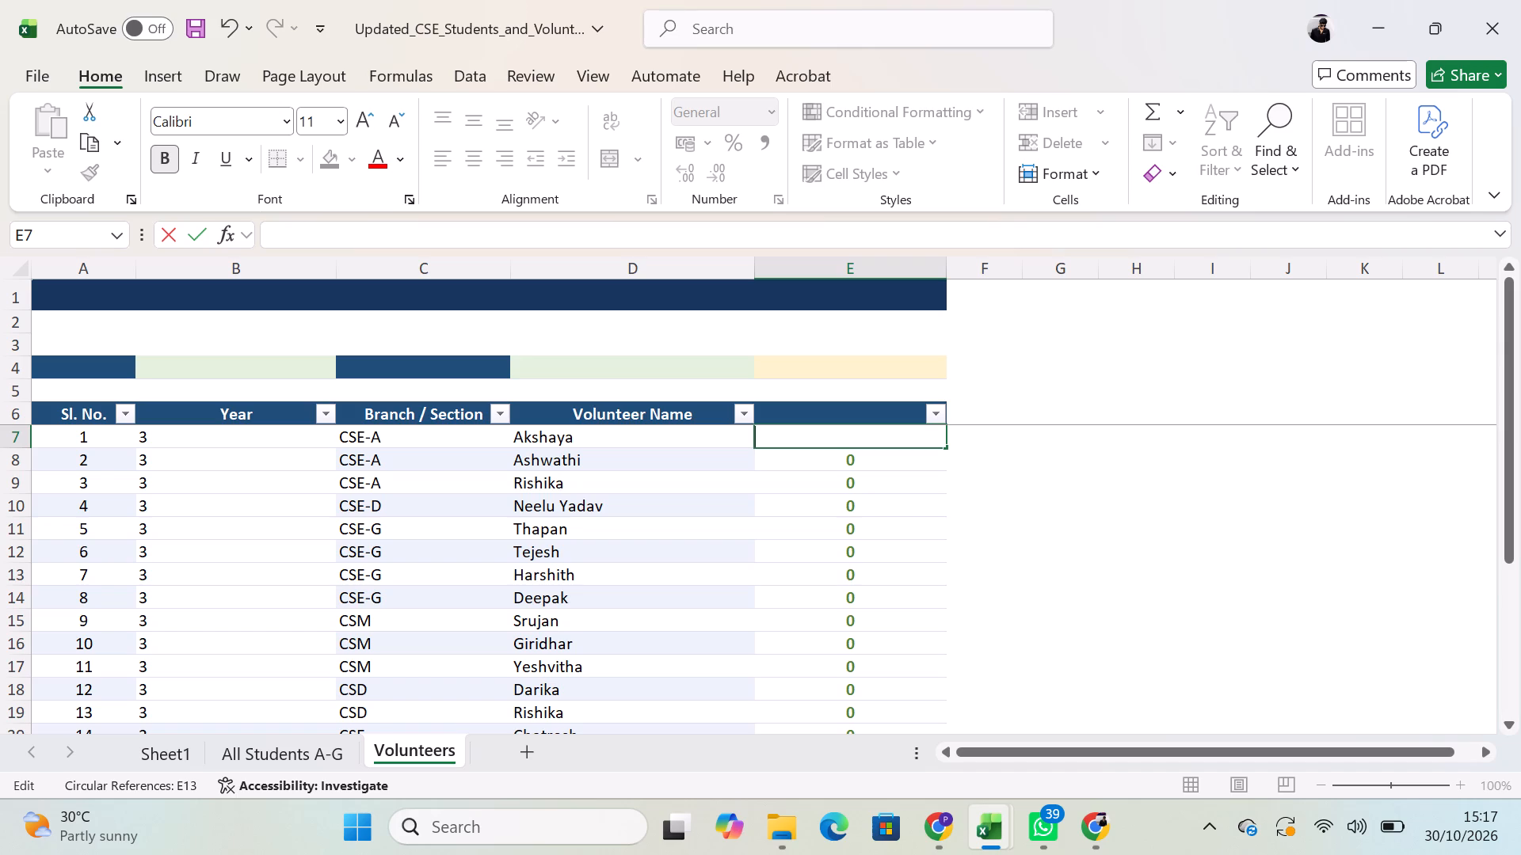
Fill the empty E7 cell down through E25 to clear the remaining payment values for all volunteers.
left_click_drag(946, 443, 955, 541)
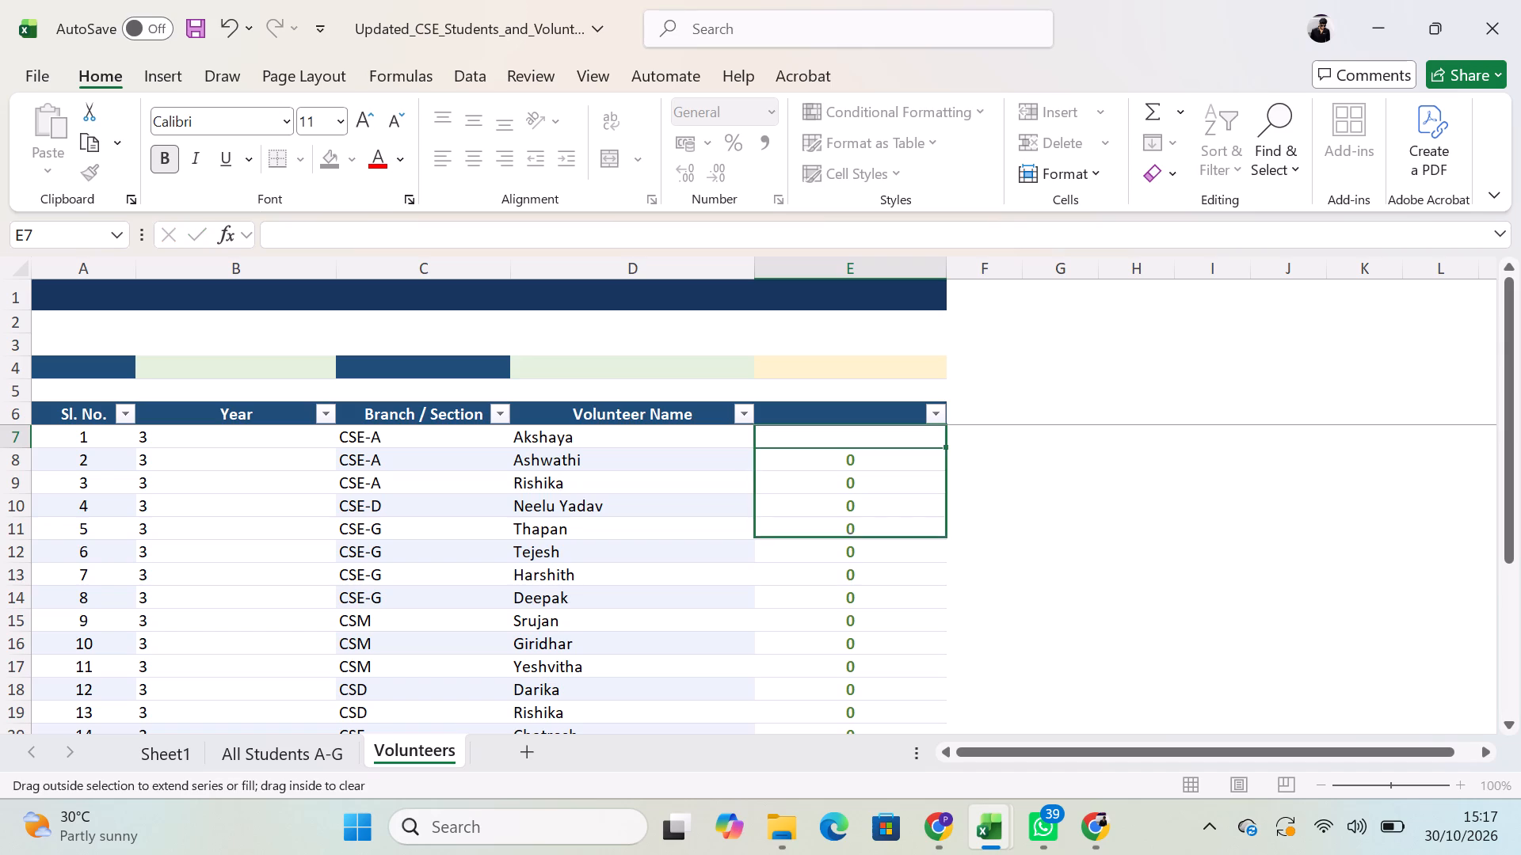
left_click_drag(955, 541, 1018, 854)
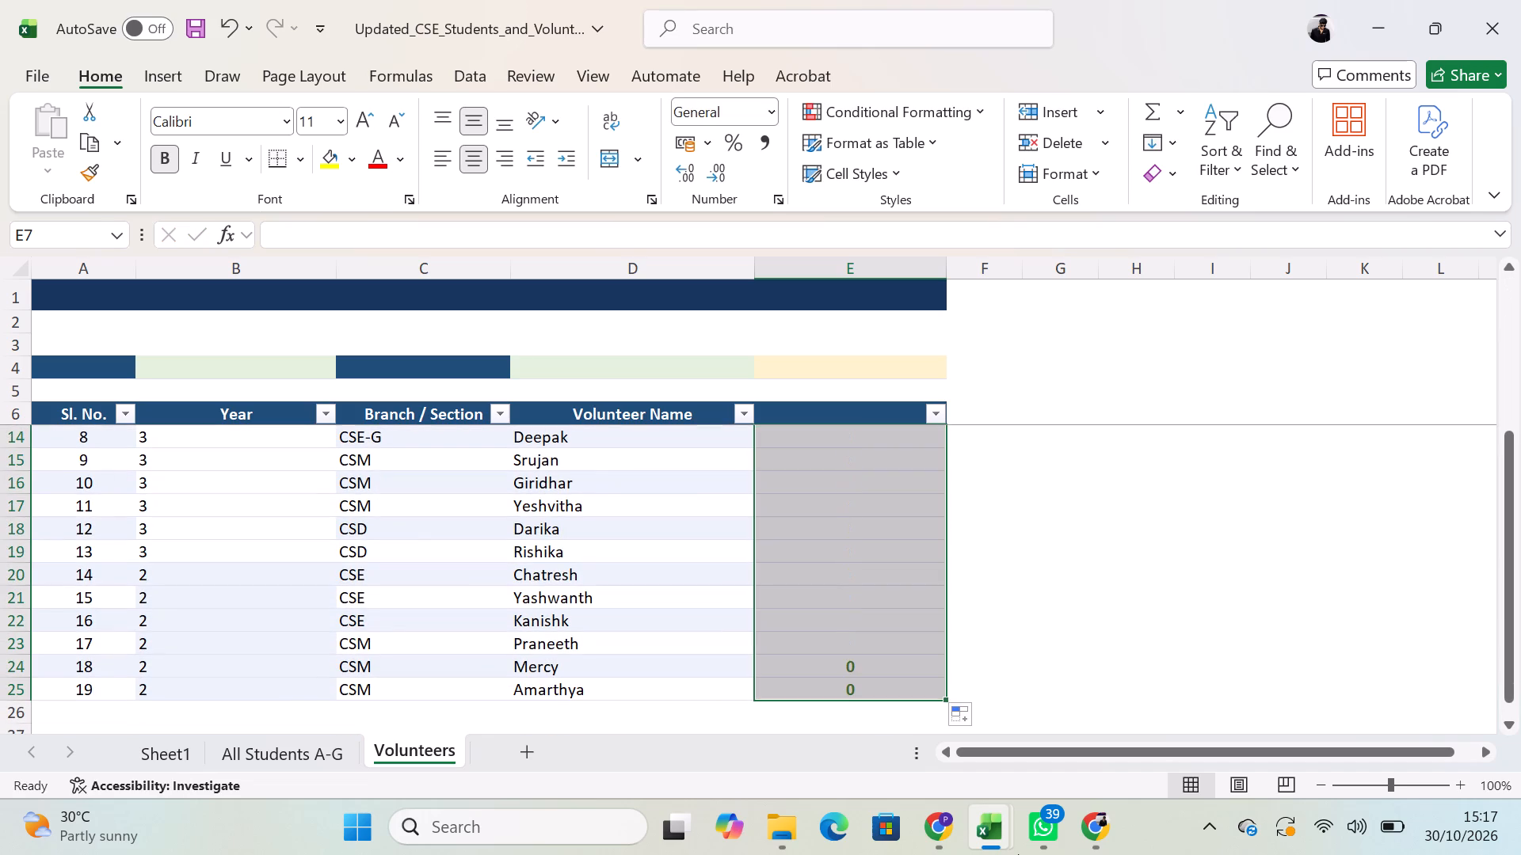
left_click(1049, 620)
scroll(1049, 620, "up", 2)
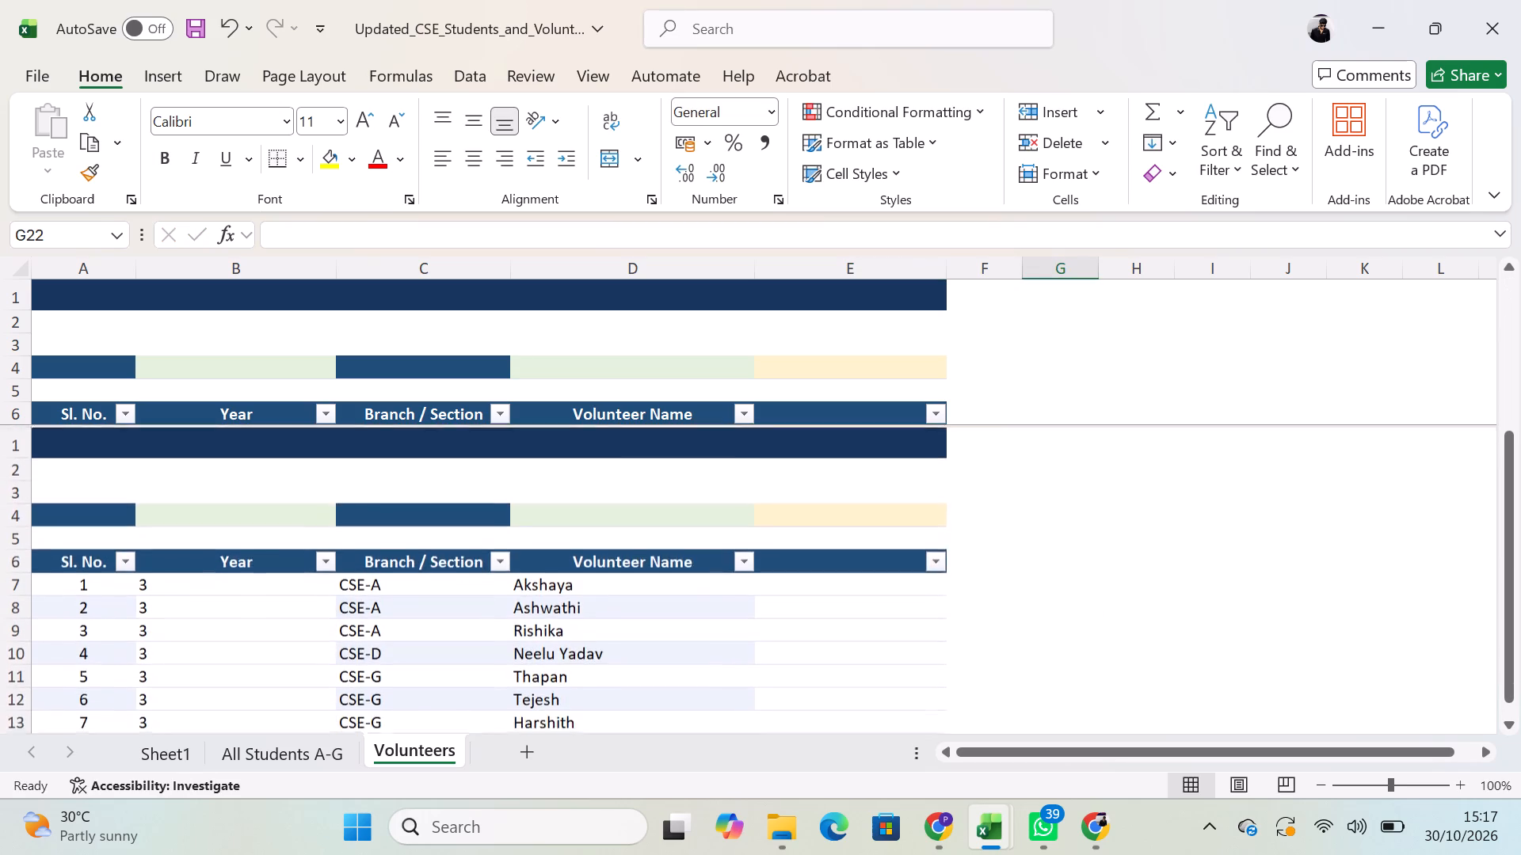
scroll(1049, 620, "down", 4)
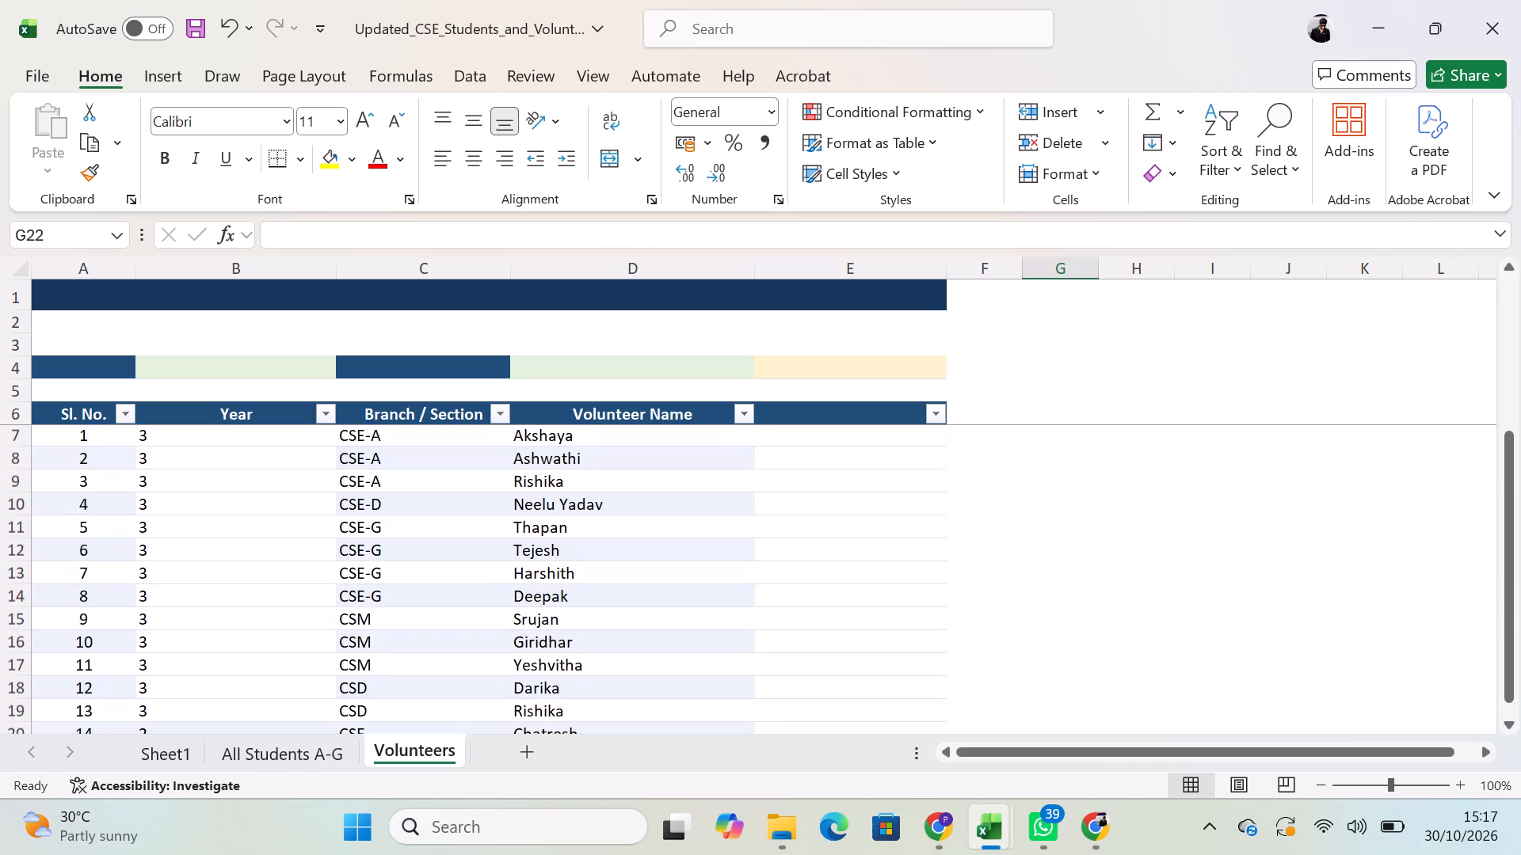
scroll(1049, 620, "down", 2)
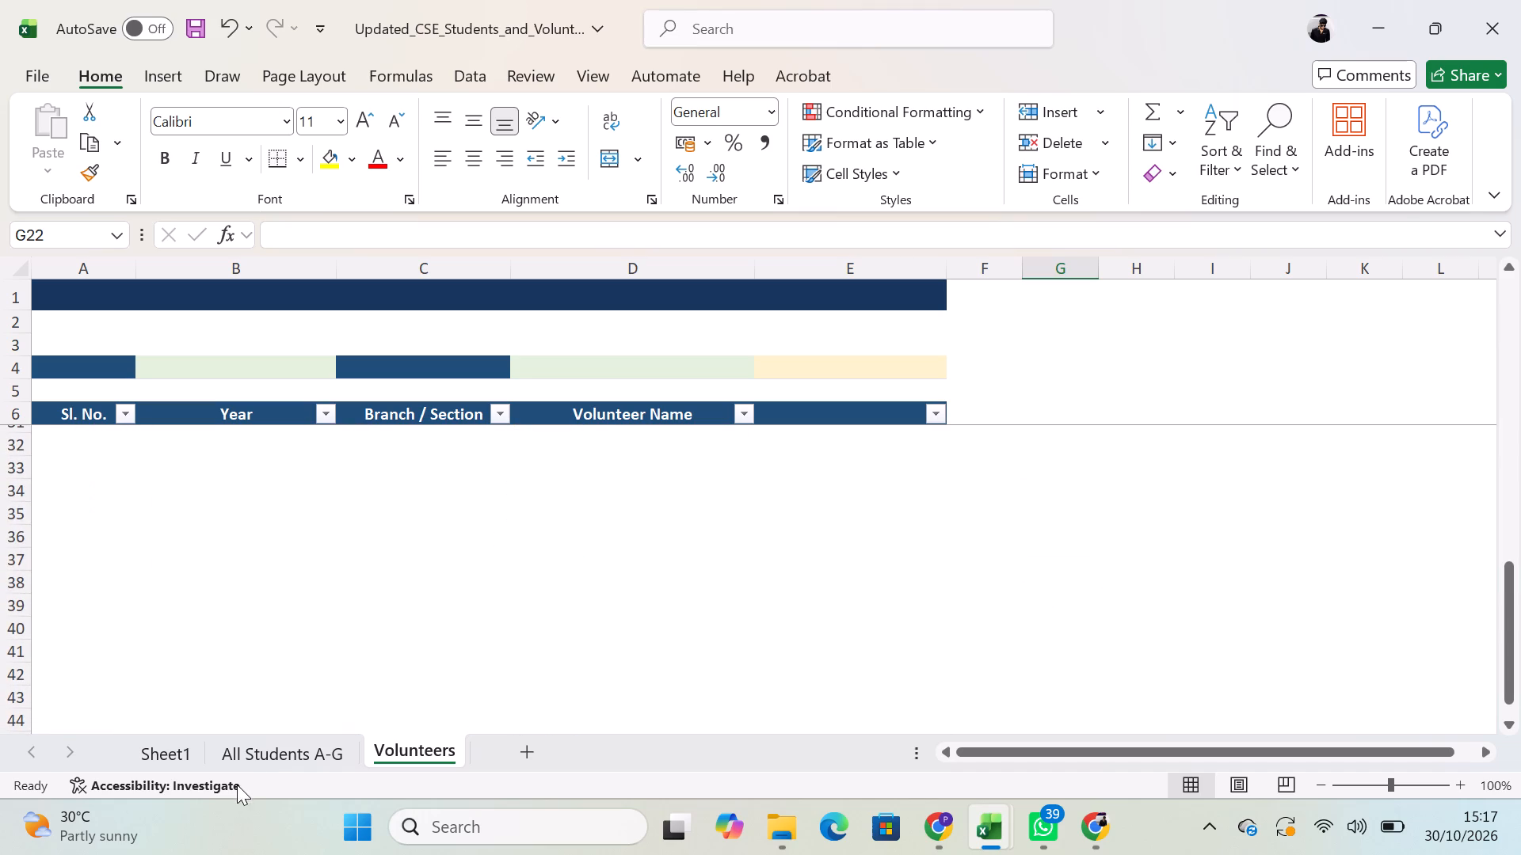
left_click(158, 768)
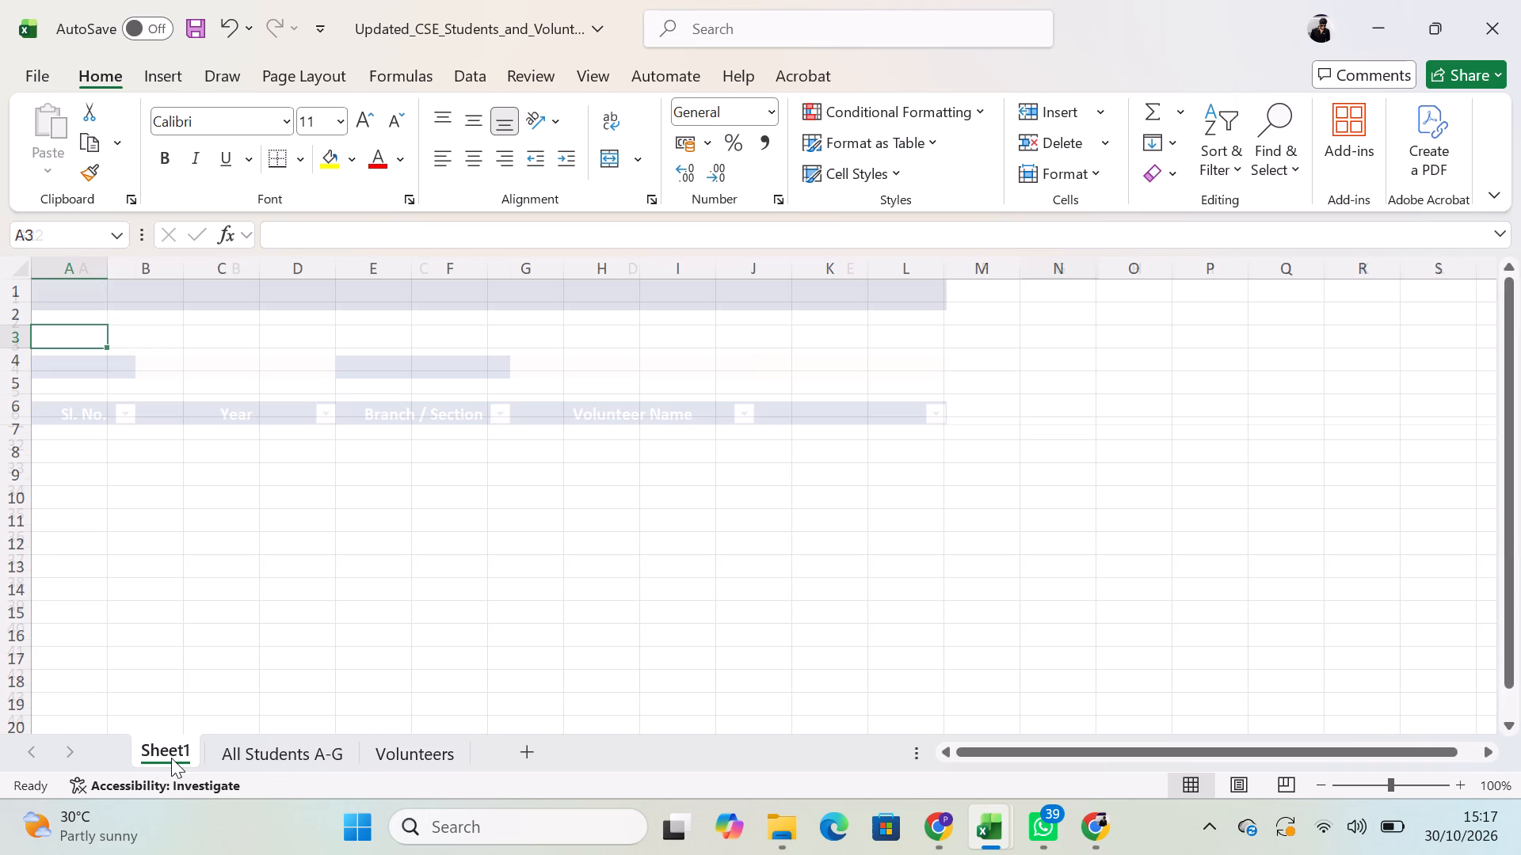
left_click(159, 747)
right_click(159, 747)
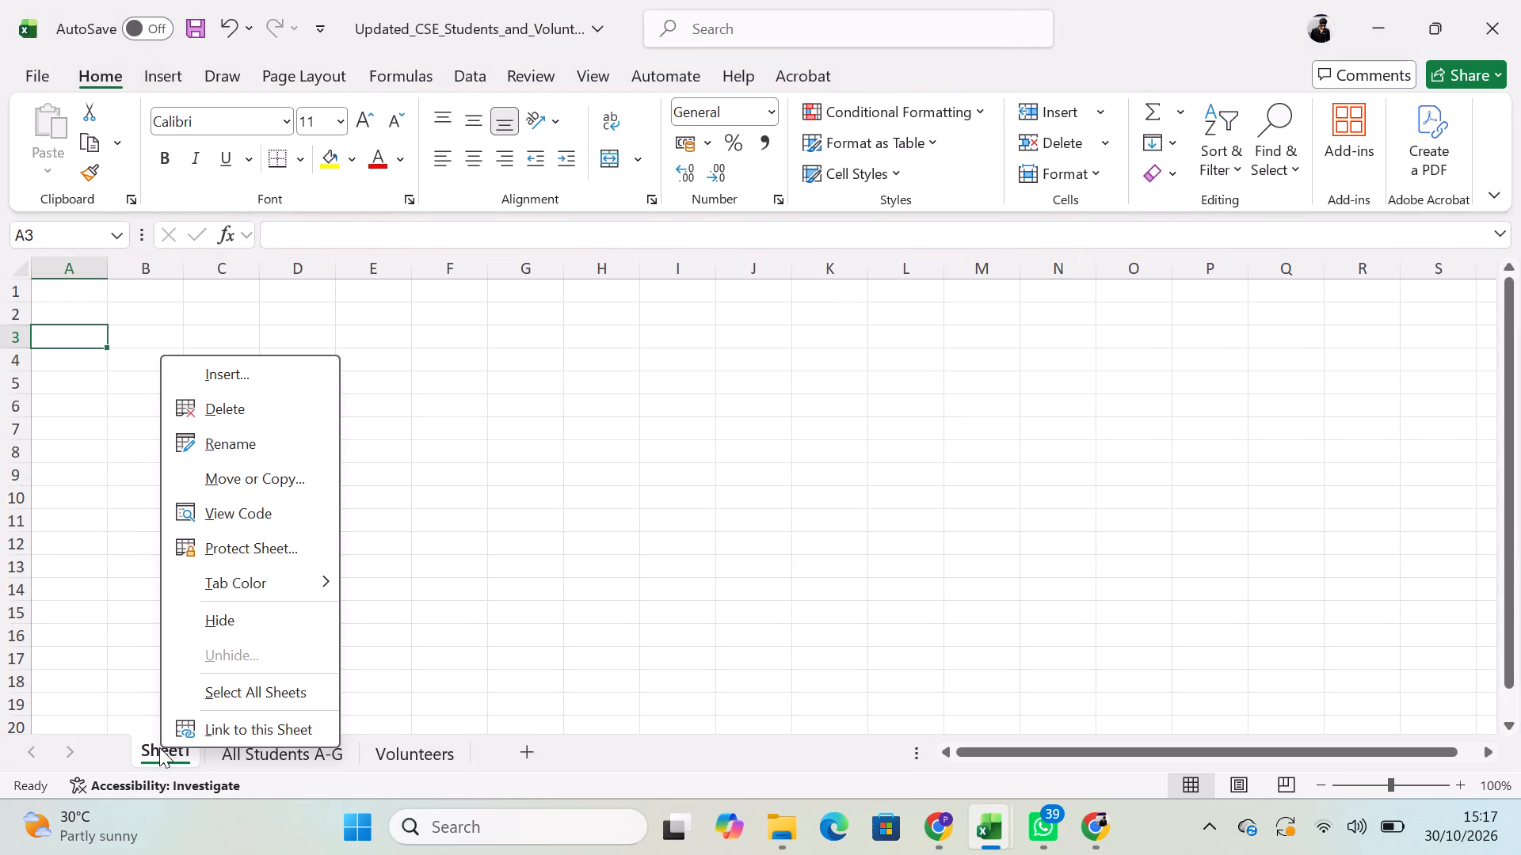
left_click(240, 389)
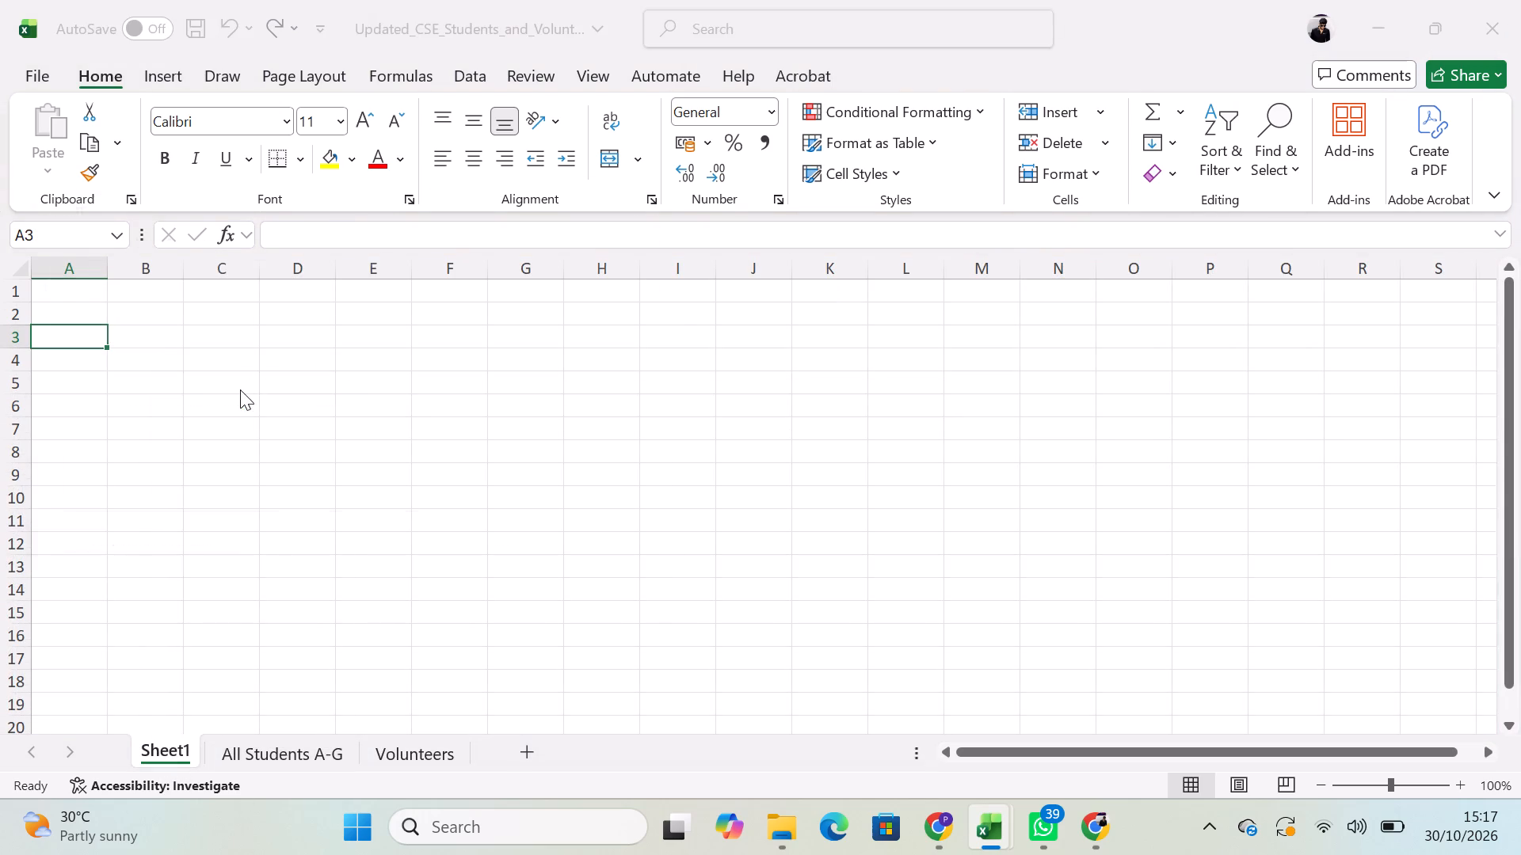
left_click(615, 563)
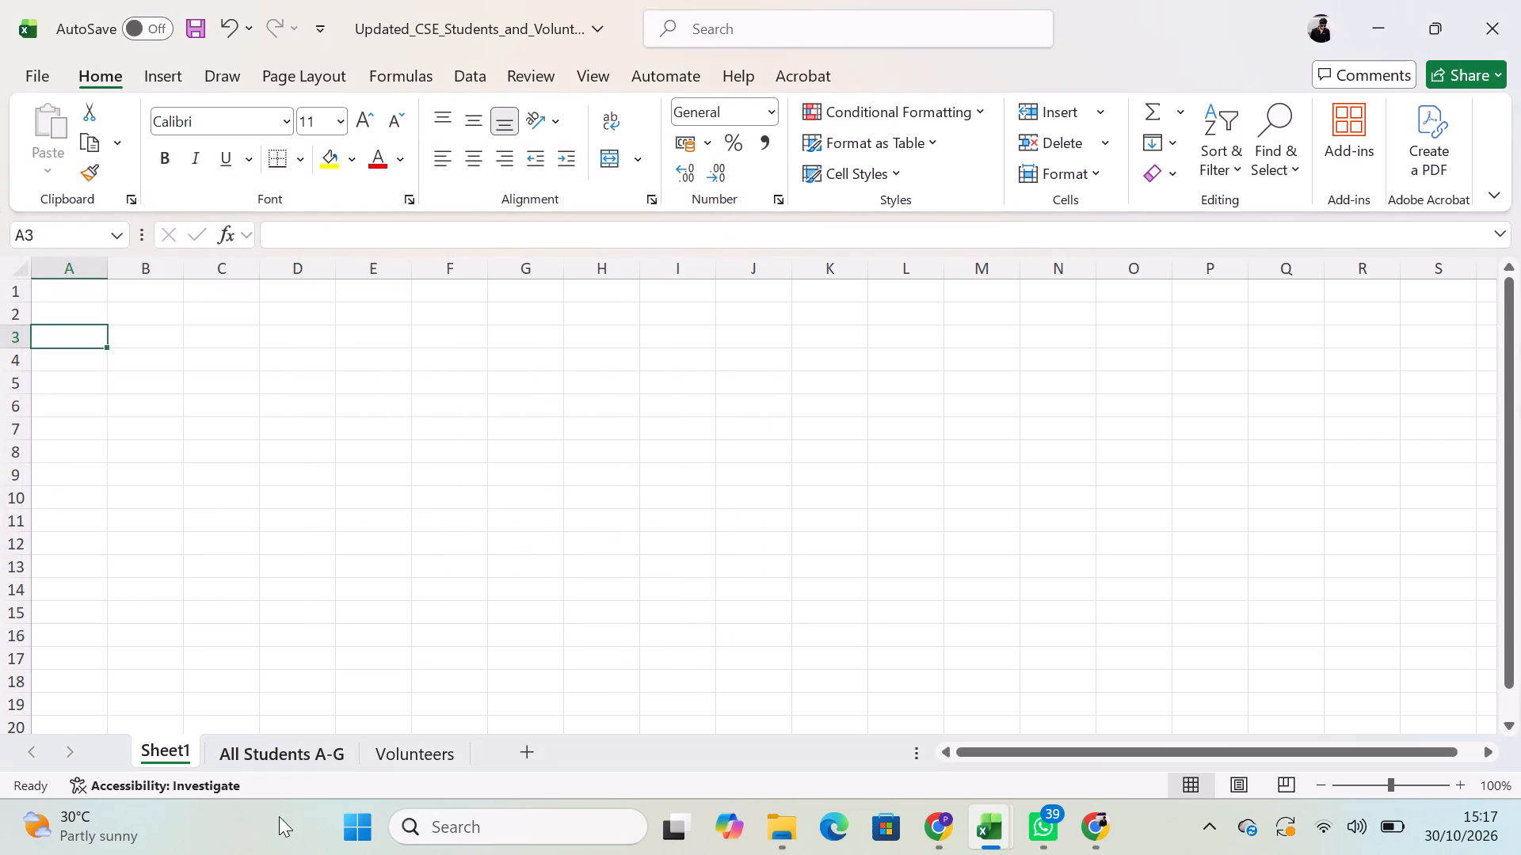
Delete the blank Sheet1 from the workbook.
right_click(185, 754)
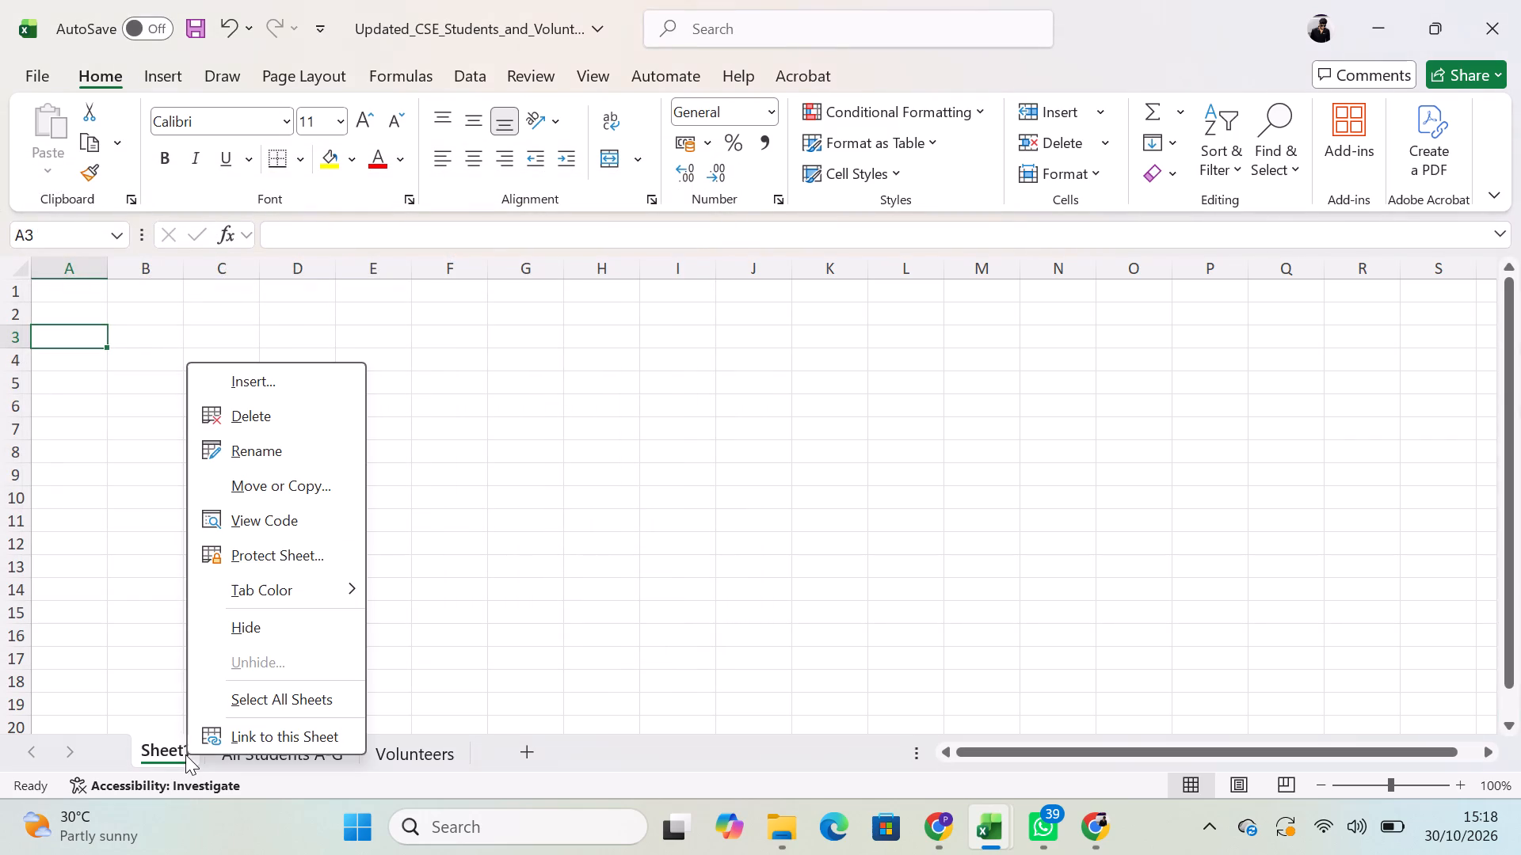
left_click(276, 405)
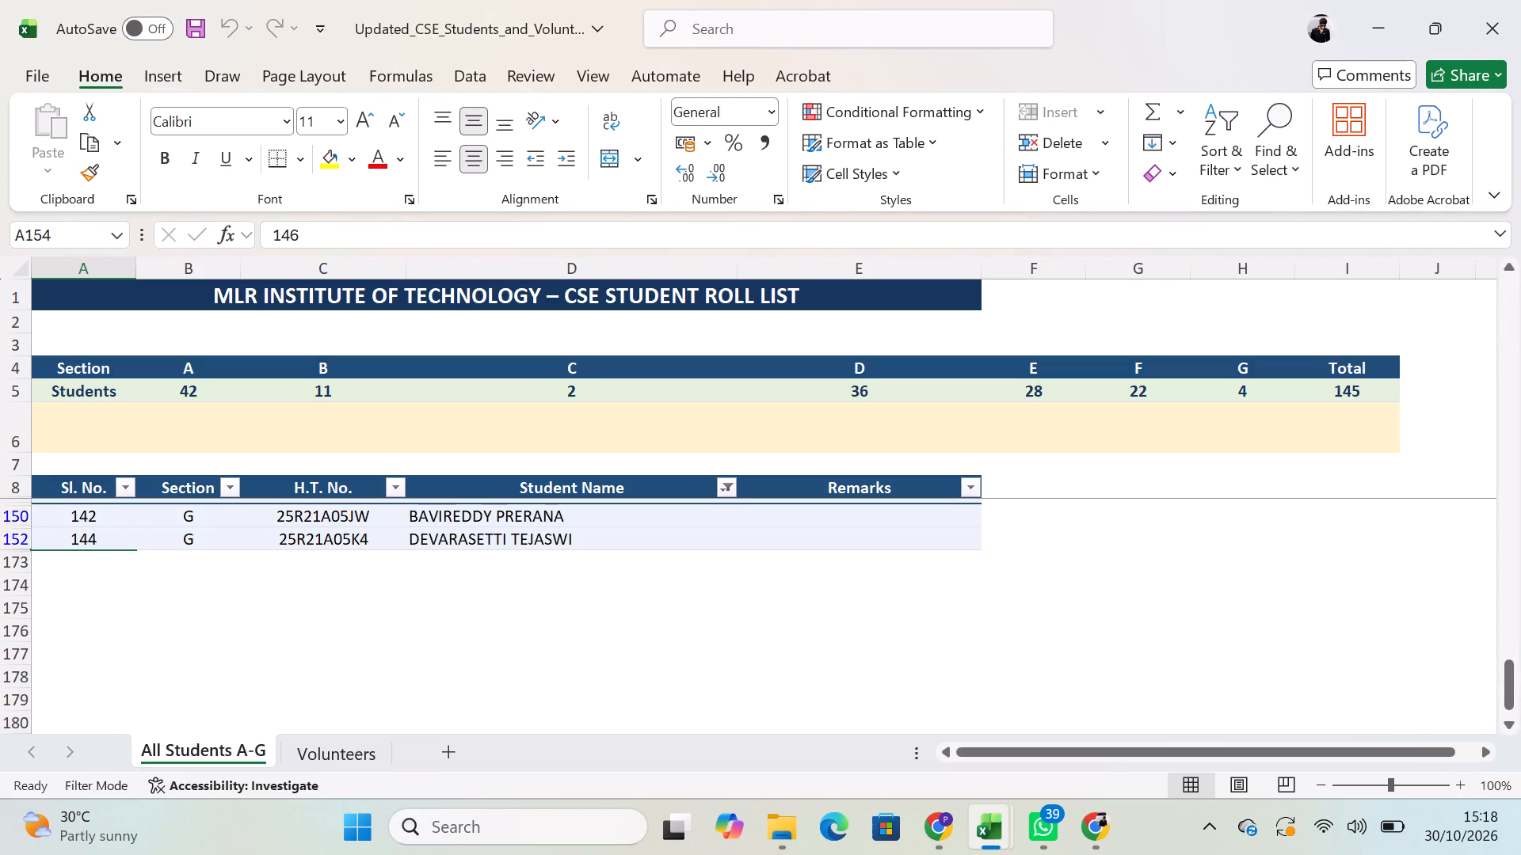
scroll(435, 592, "up", 9)
scroll(435, 592, "right", 4)
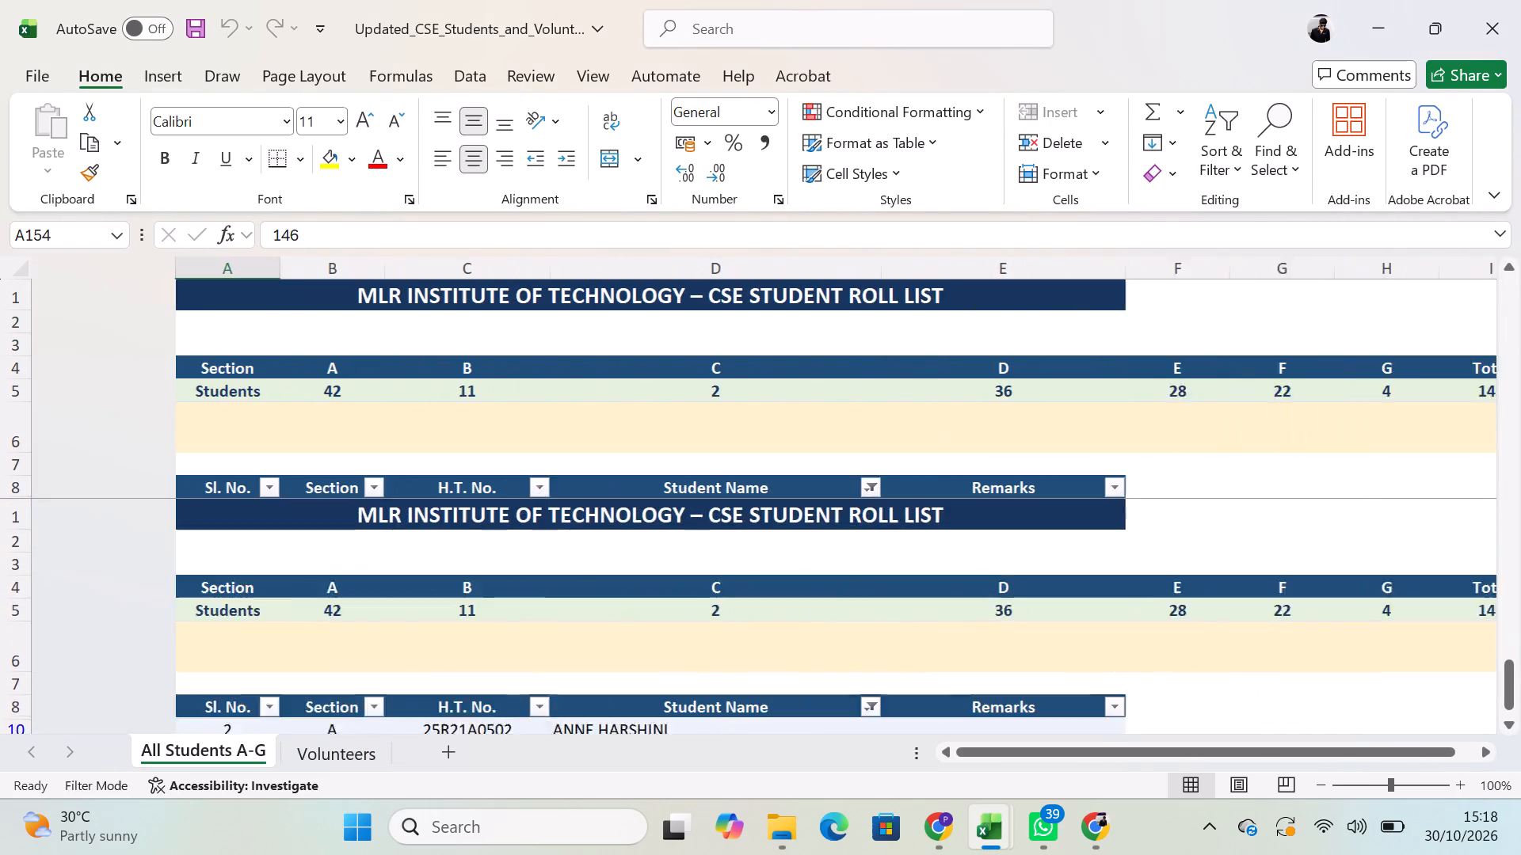
left_click(330, 749)
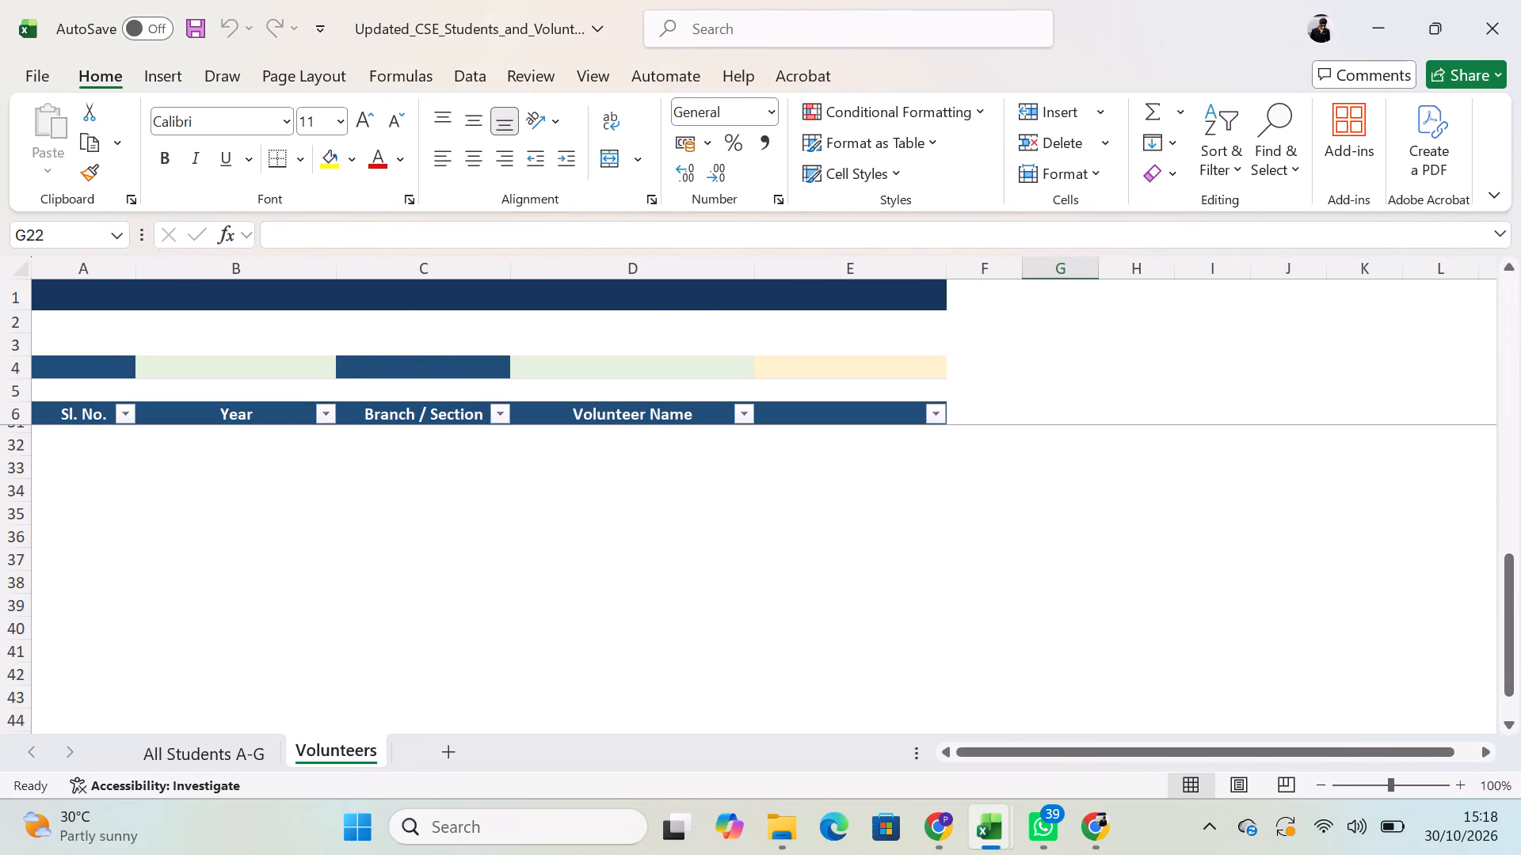